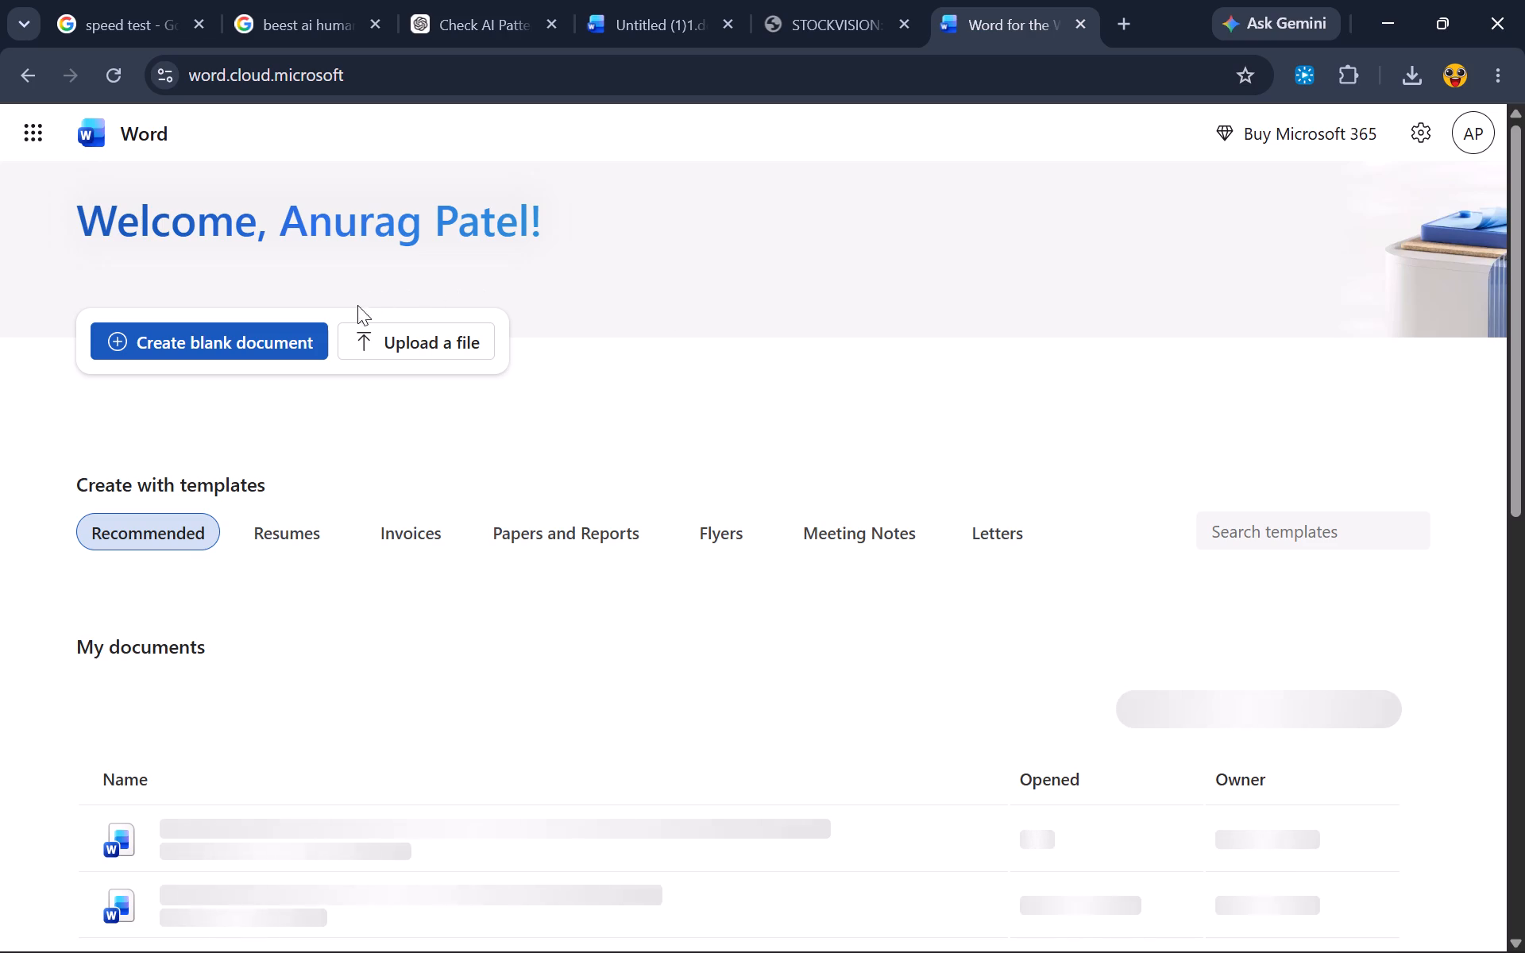
Upload the STOCKVISION_Revised_Project_Report document from the personal OneDrive folder to Word for the Web.
click(423, 340)
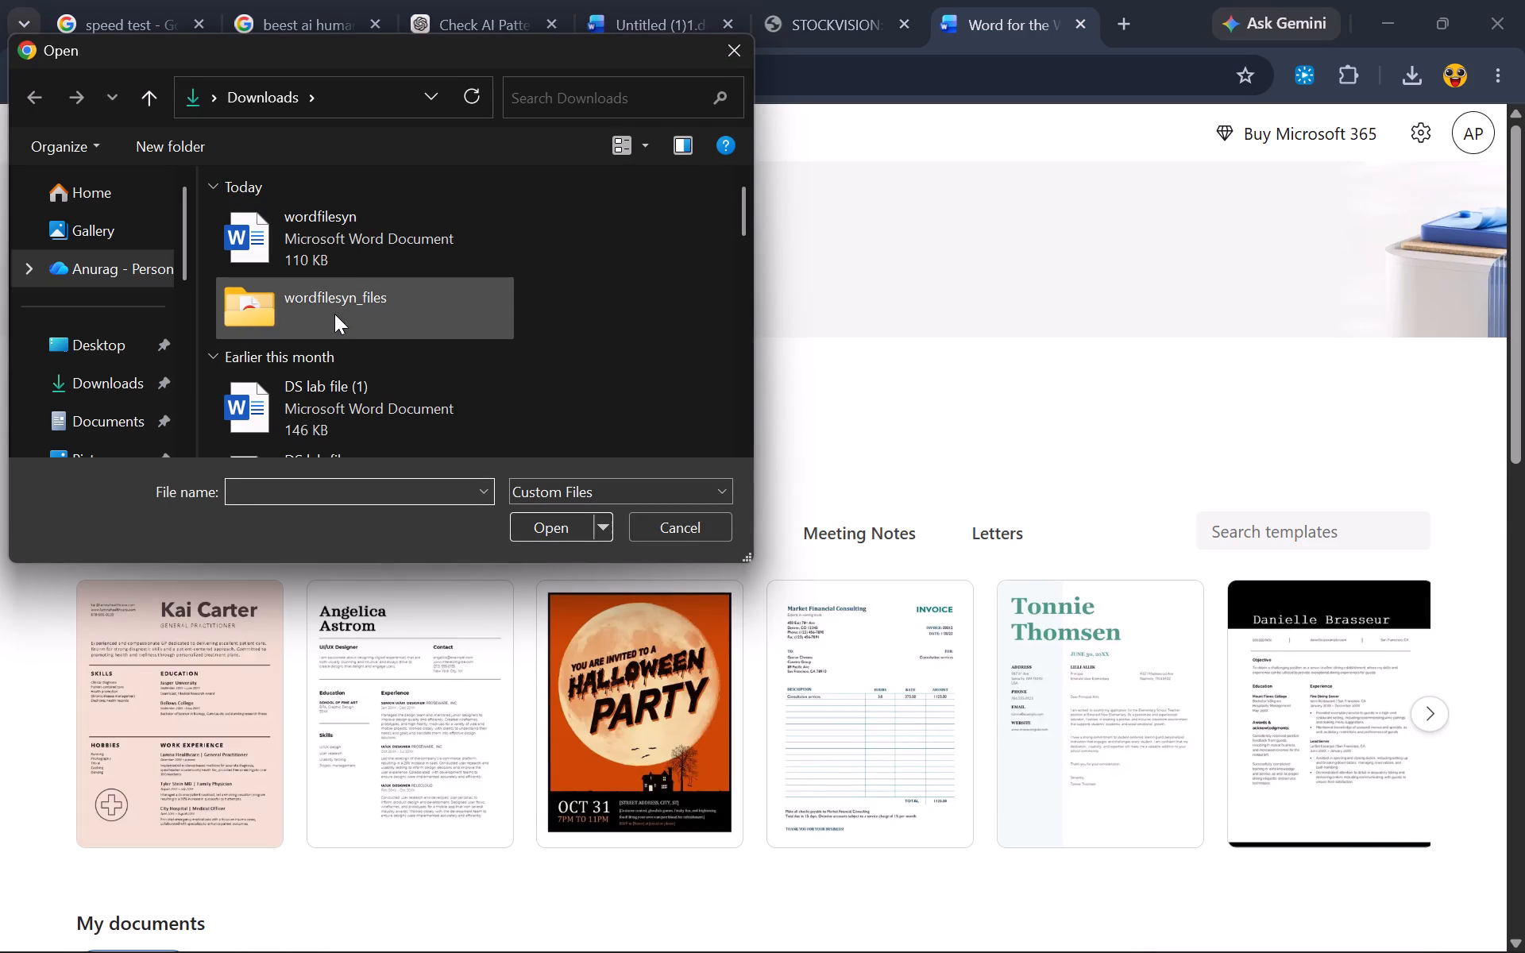
click(135, 372)
double_click(135, 372)
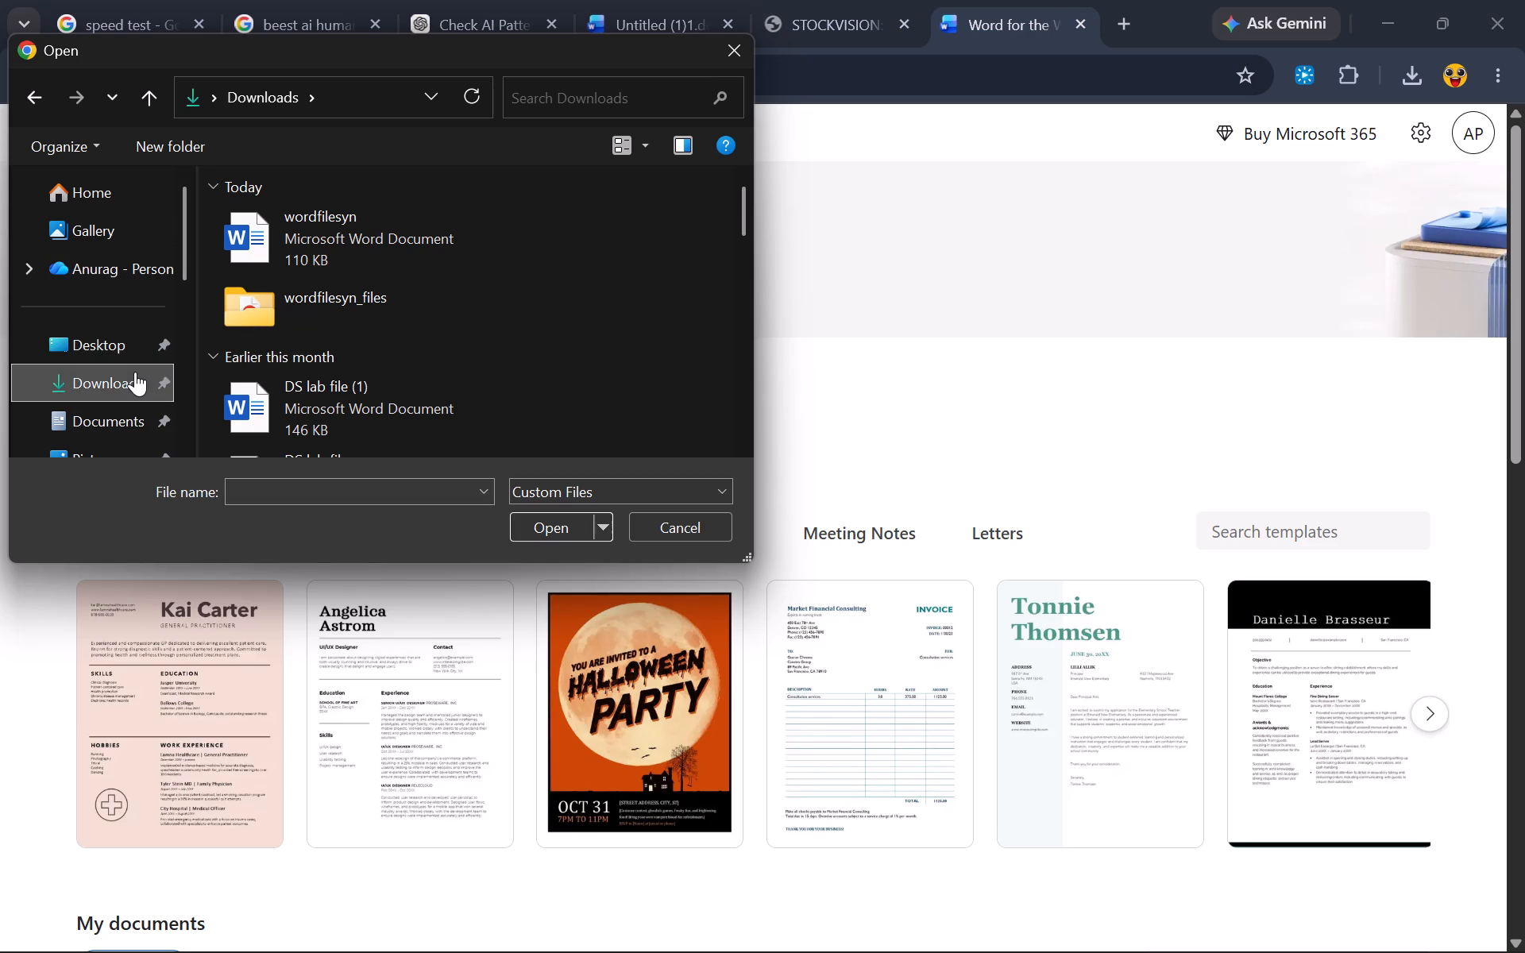
scroll(224, 357, down, 1)
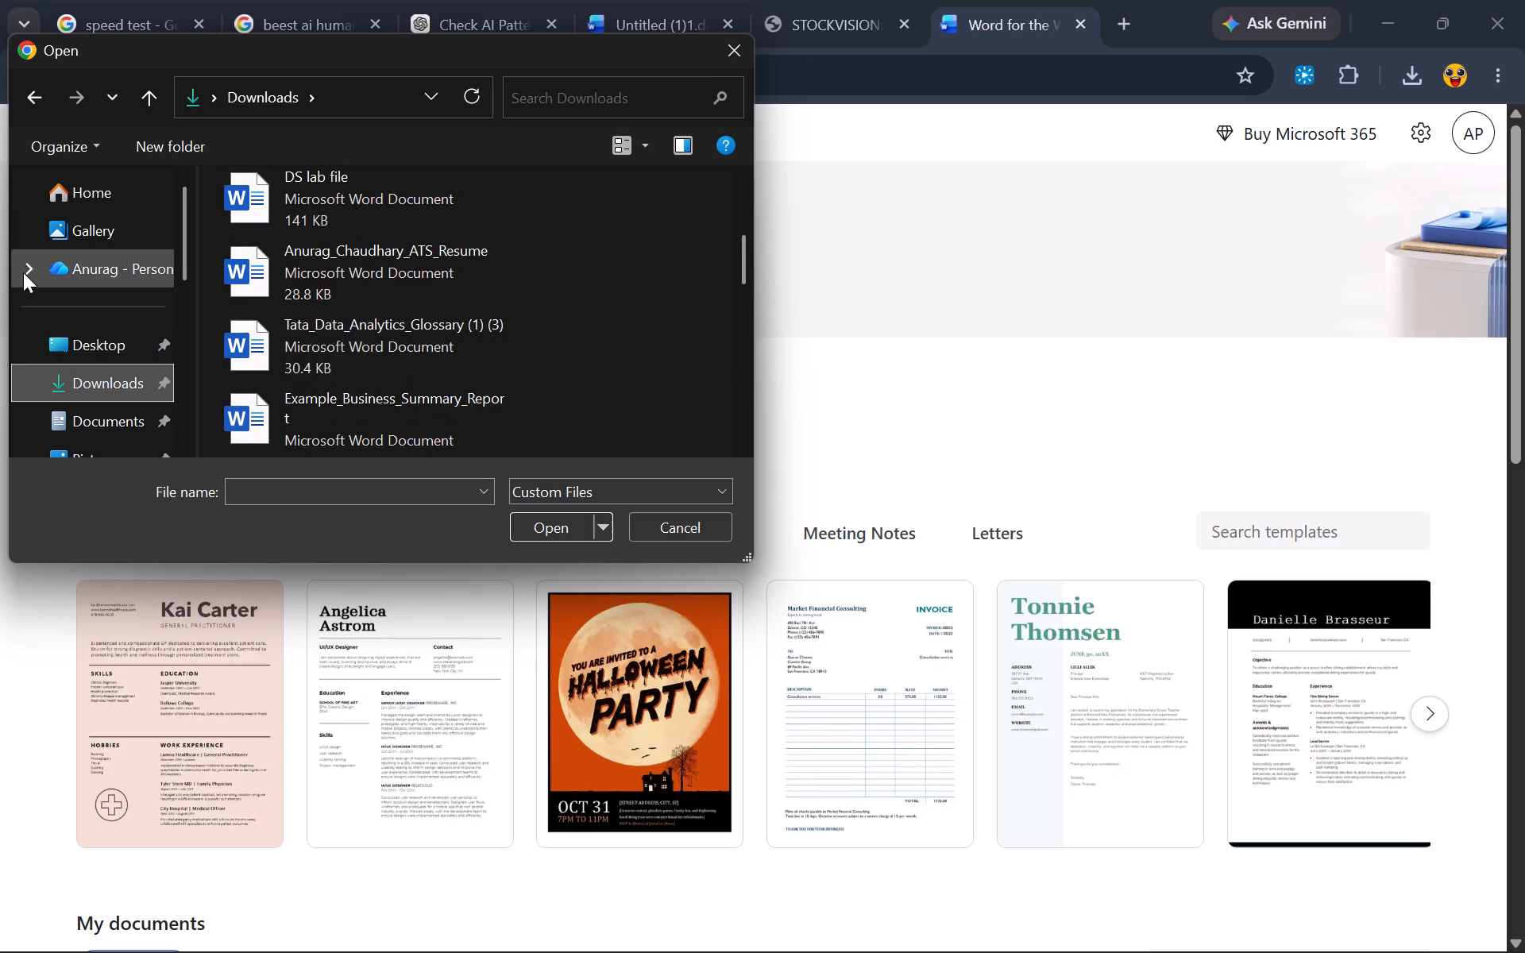
scroll(67, 253, up, 1)
click(67, 253)
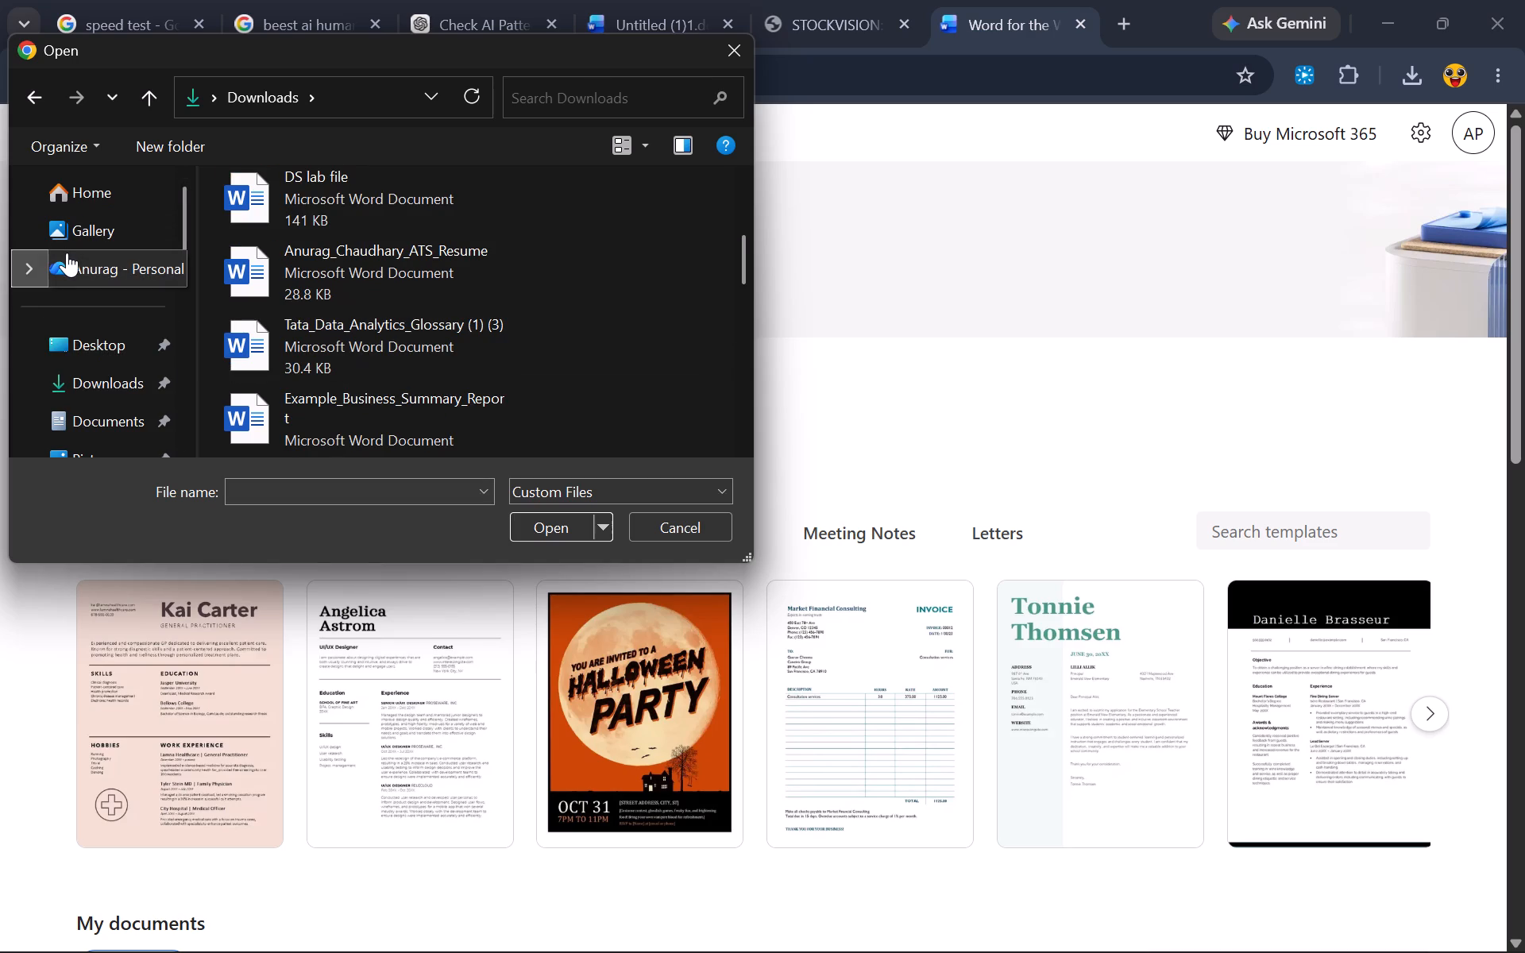
scroll(280, 241, down, 1)
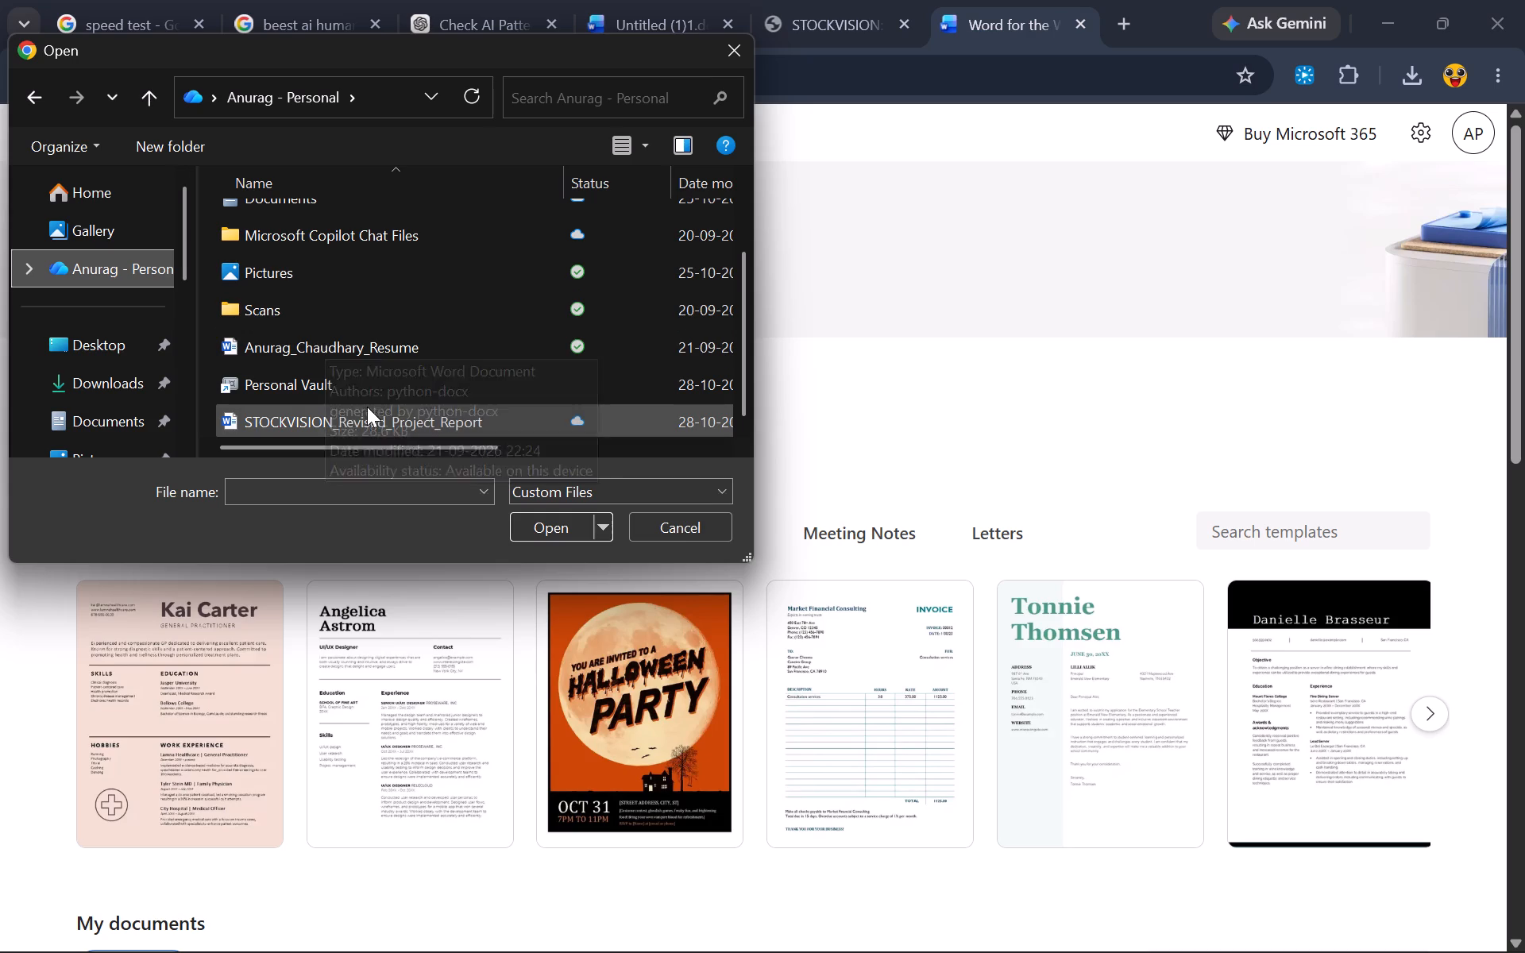
click(328, 415)
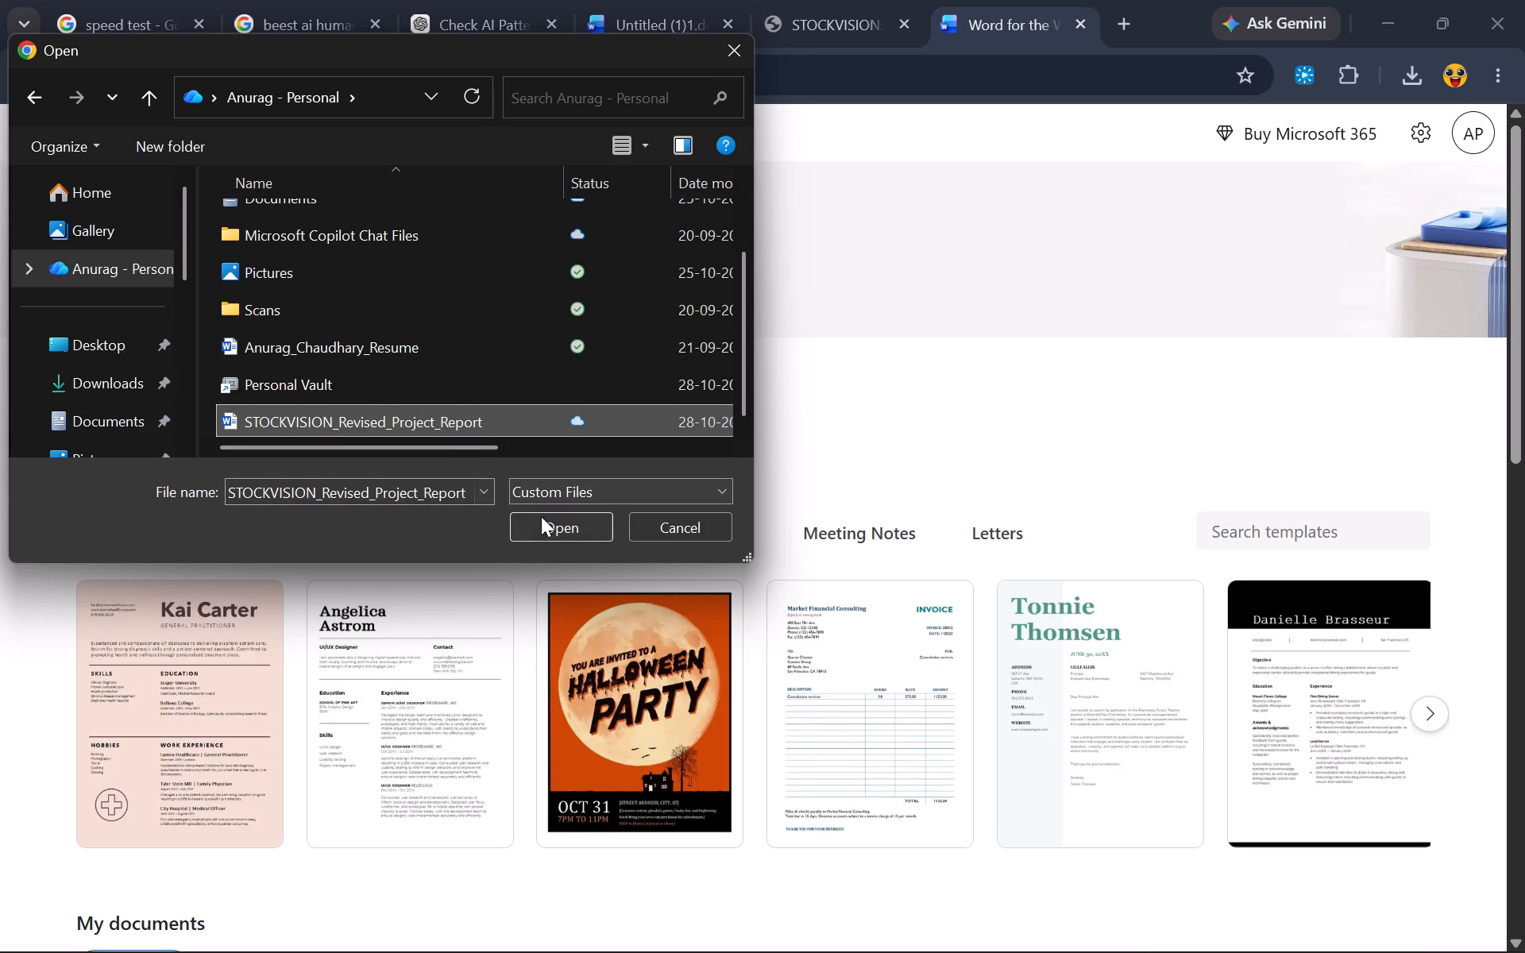
click(544, 519)
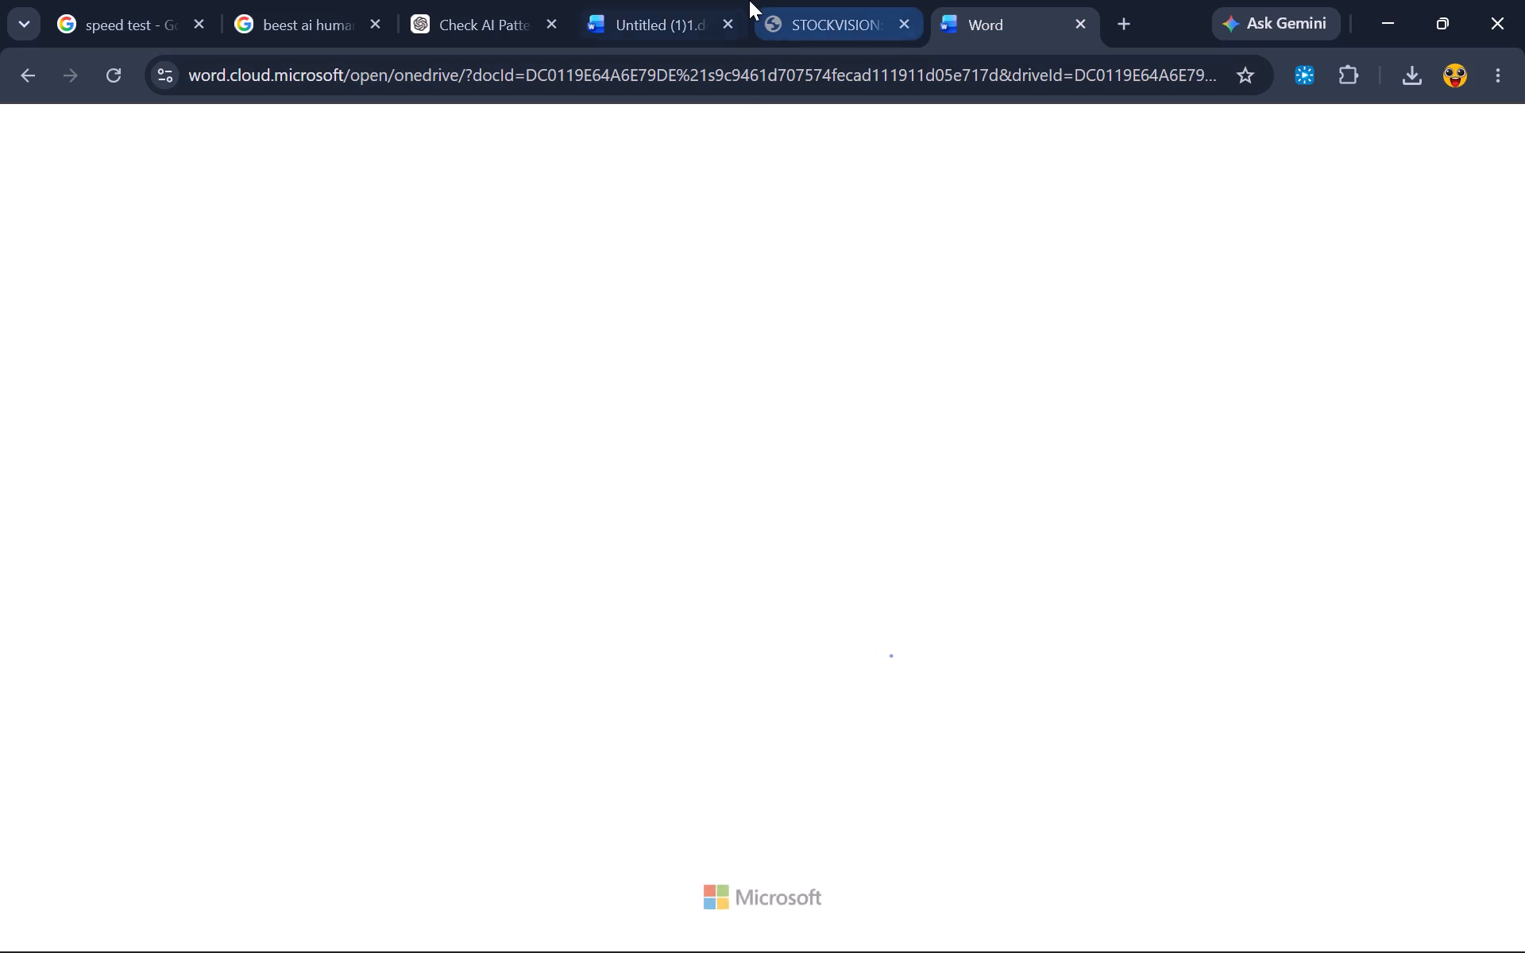
Copy the GNIOT logo from the Untitled (1)1 cover page into the revised report, on a new line below "GREATER NOIDA INSTITUTE OF TECHNOLOGY".
click(651, 0)
scroll(609, 432, up, 2)
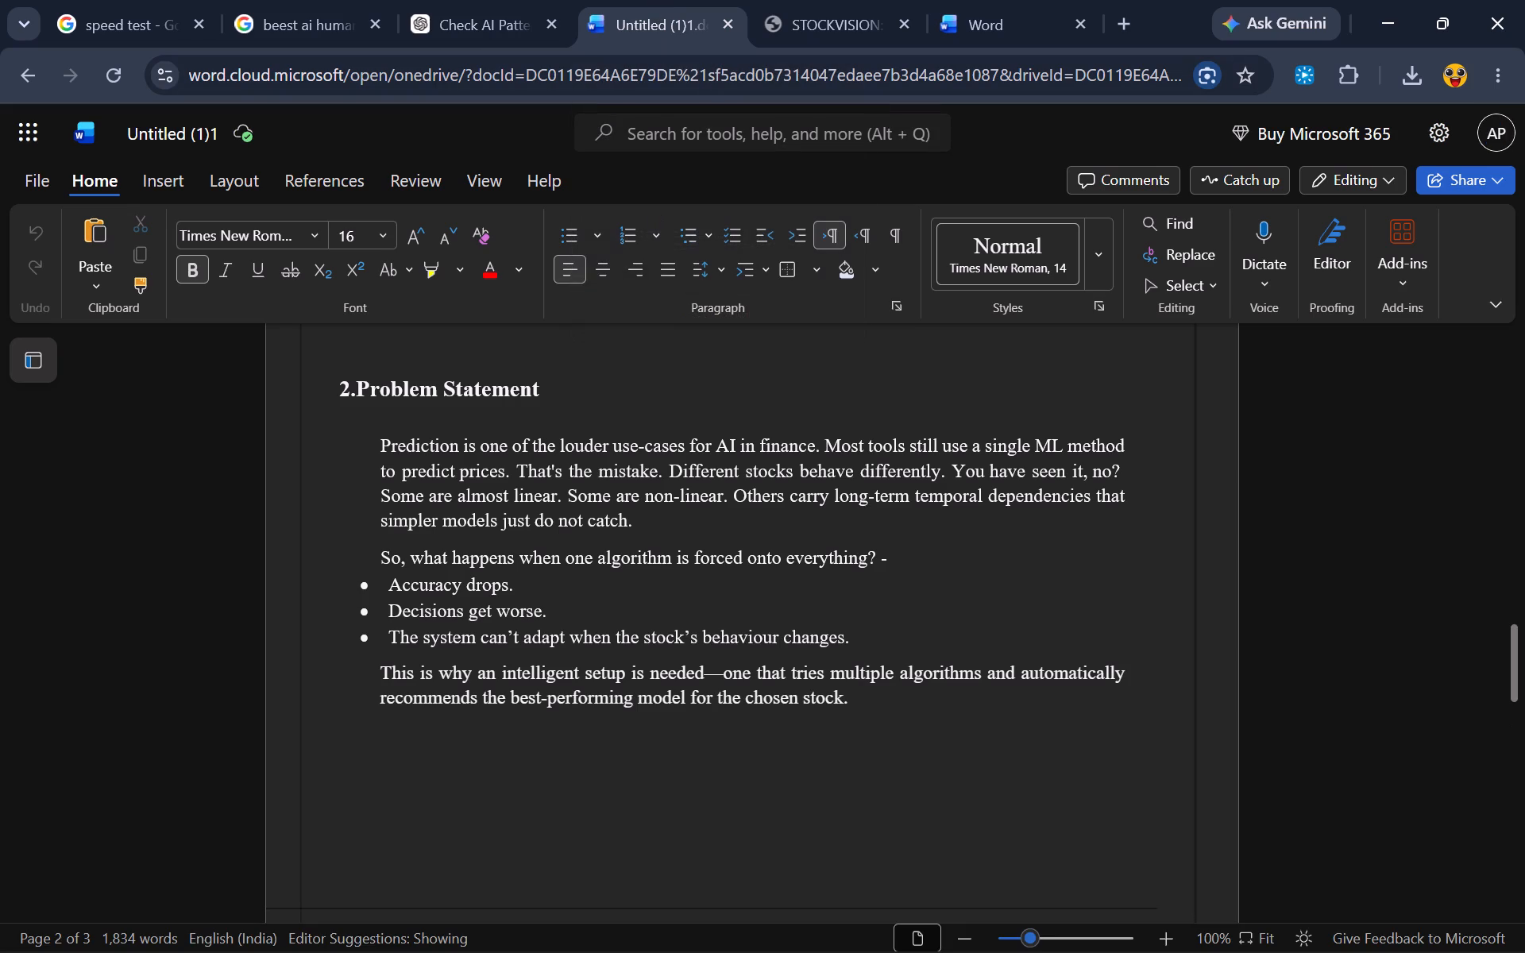
scroll(609, 432, up, 16)
scroll(609, 432, down, 2)
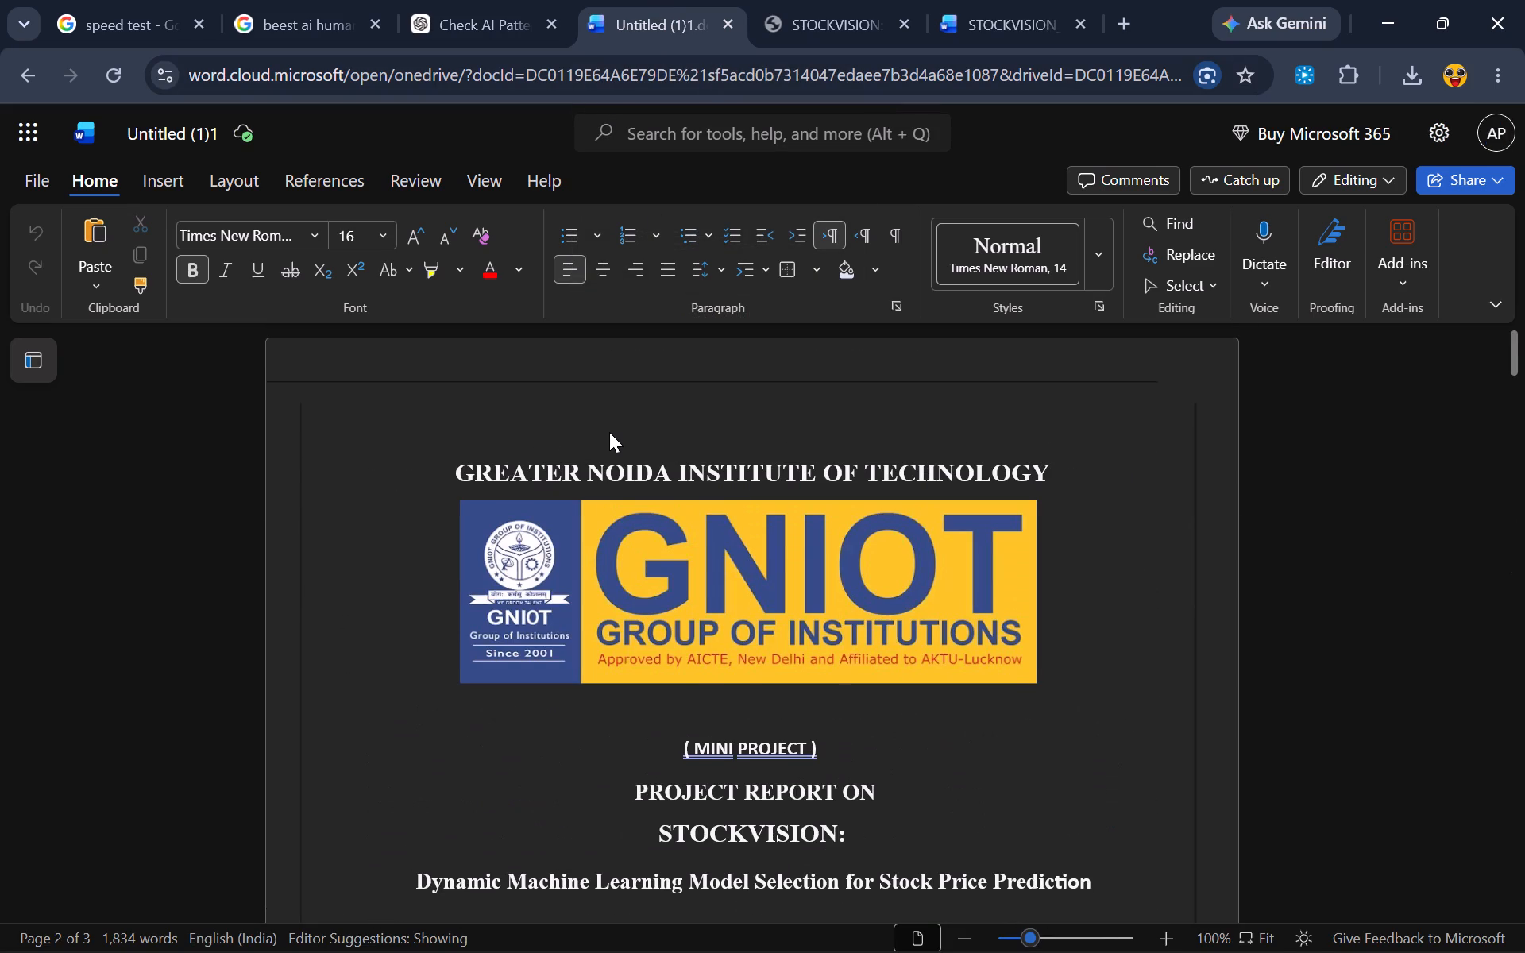
click(648, 380)
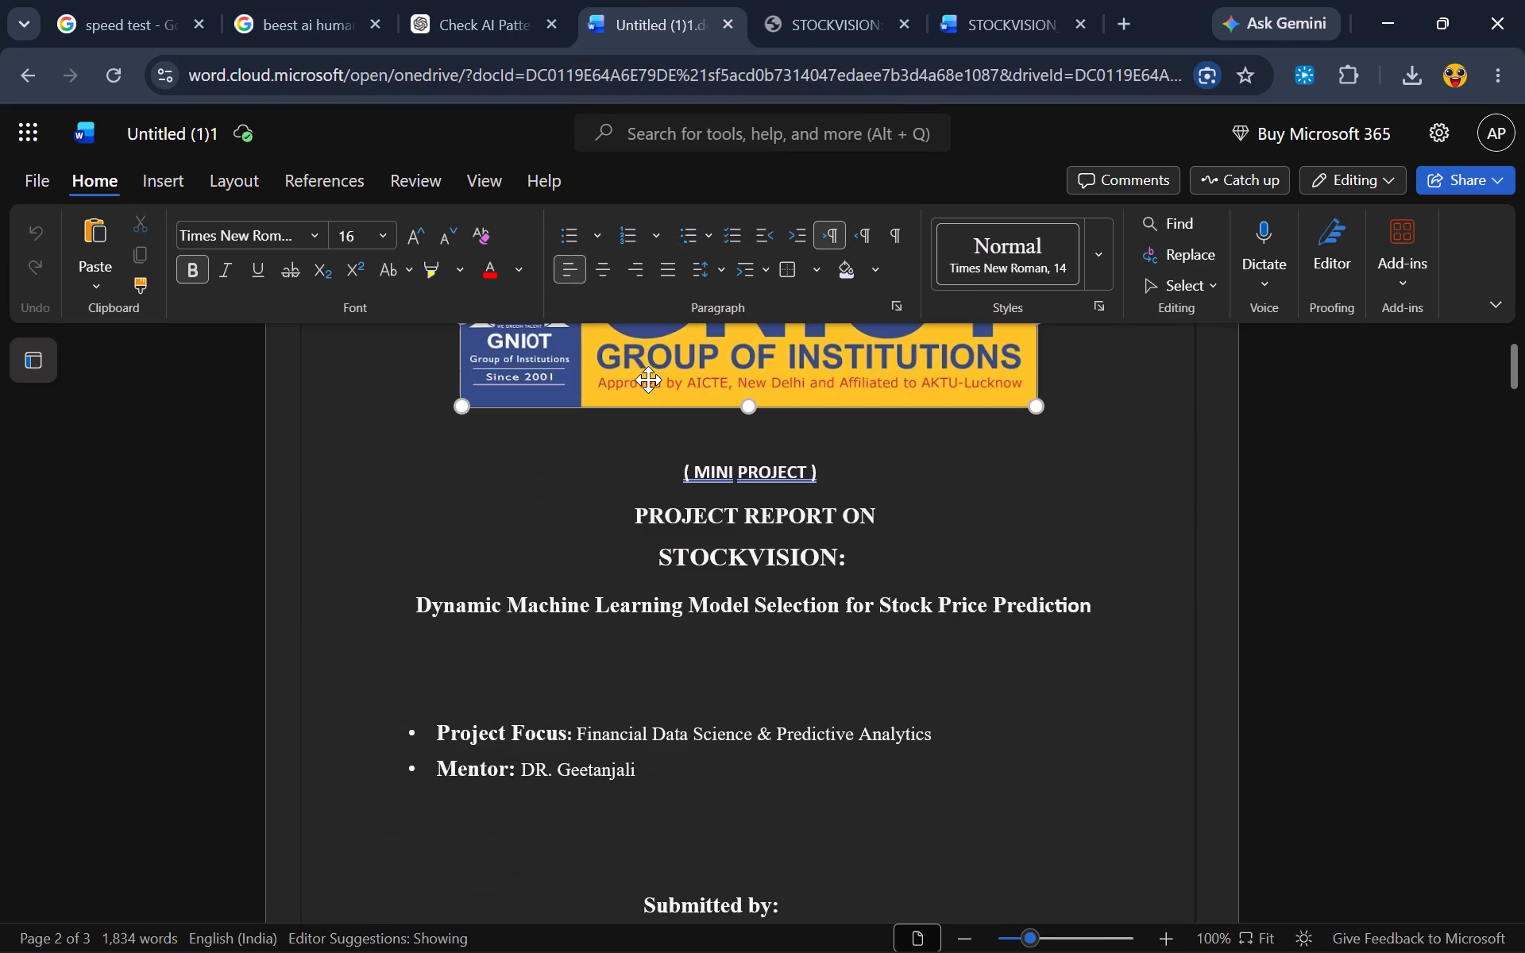
key(ctrl+c)
click(983, 0)
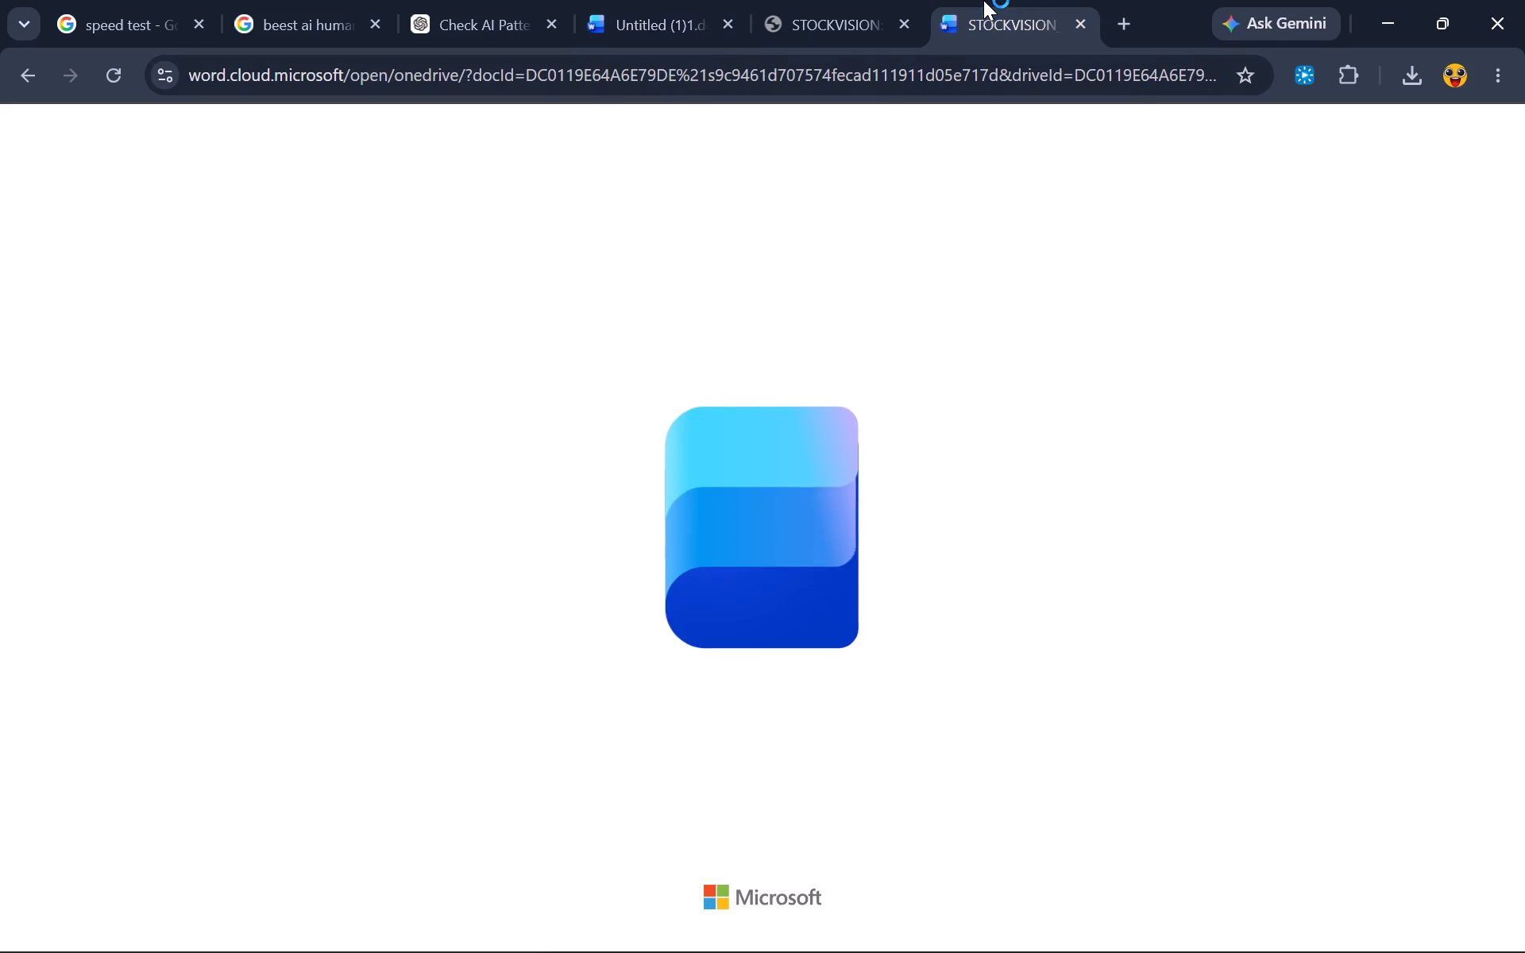
scroll(755, 538, down, 1)
click(755, 538)
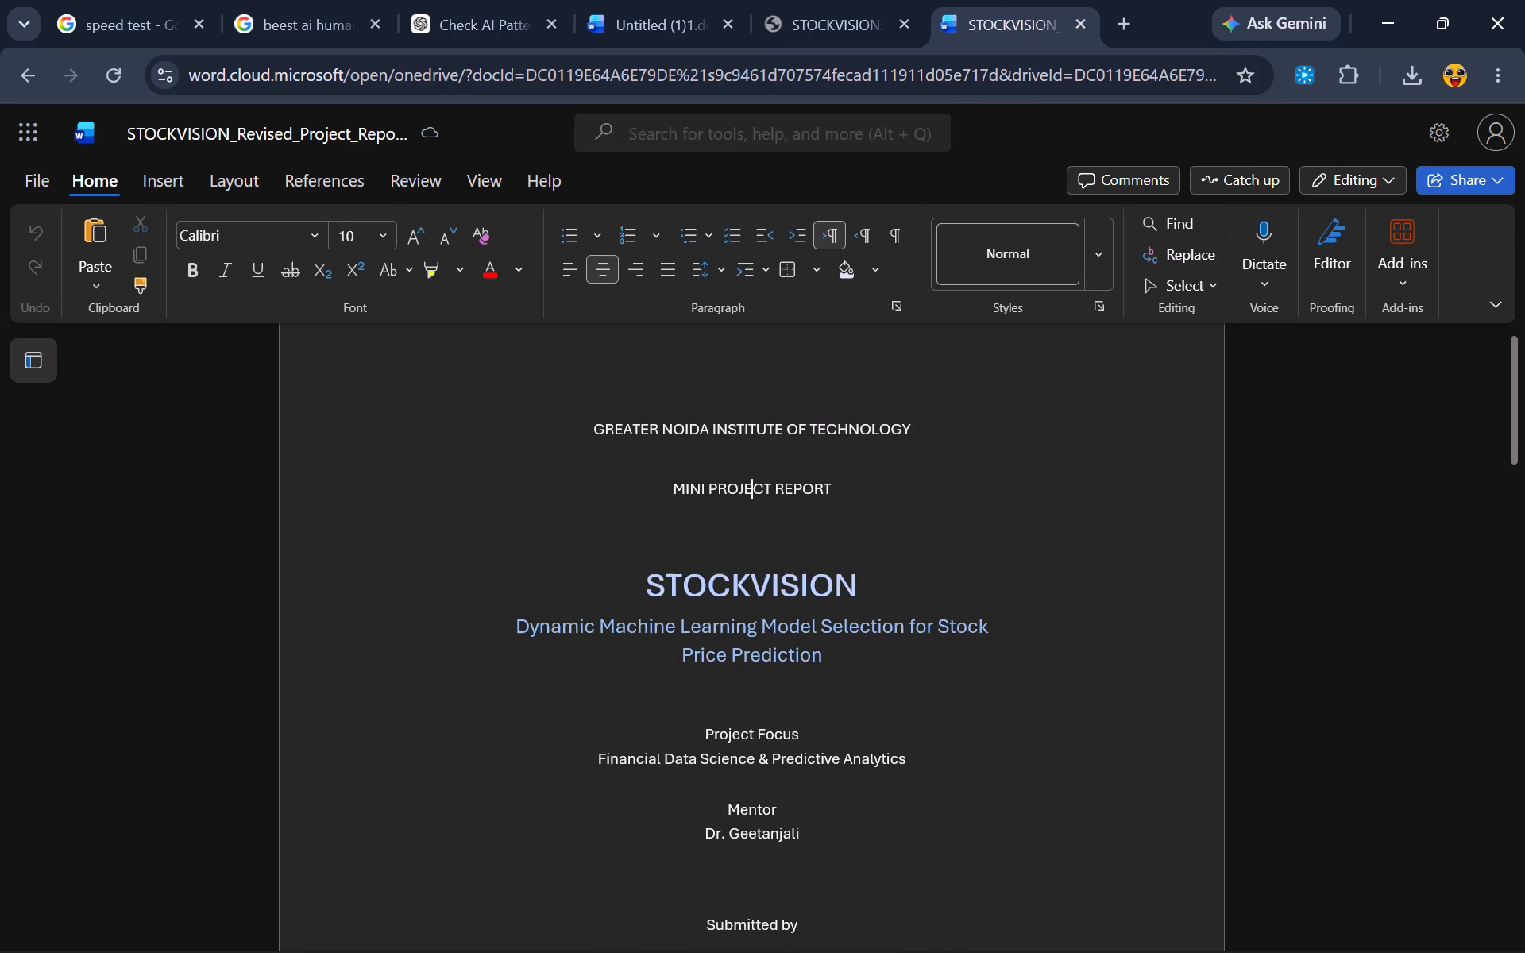
click(845, 492)
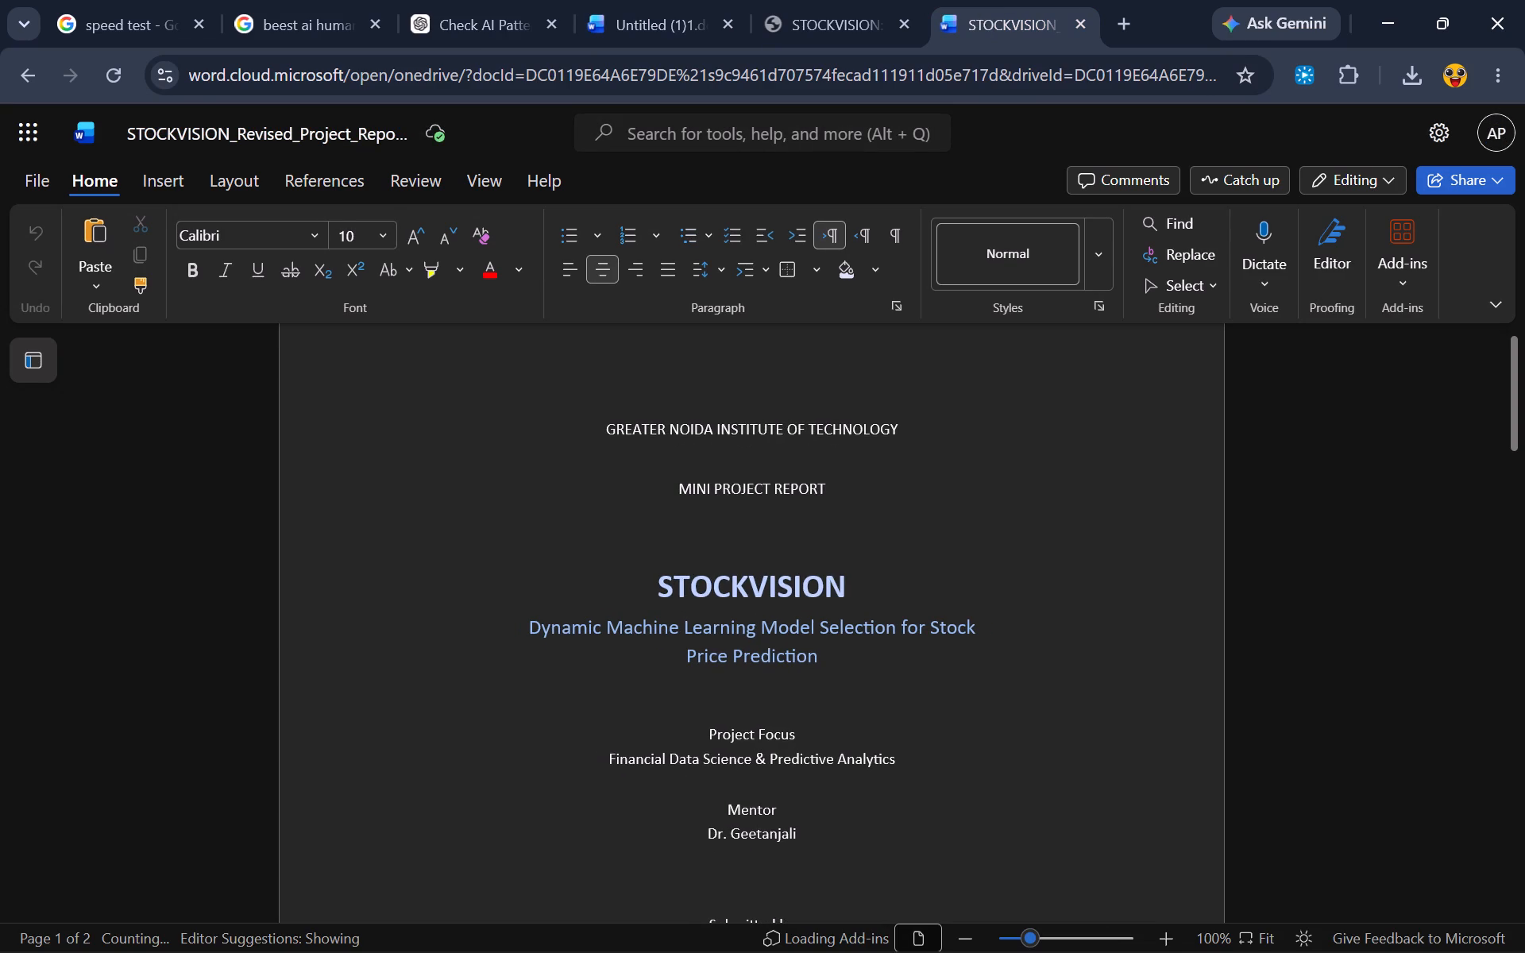
click(927, 421)
key(Return)
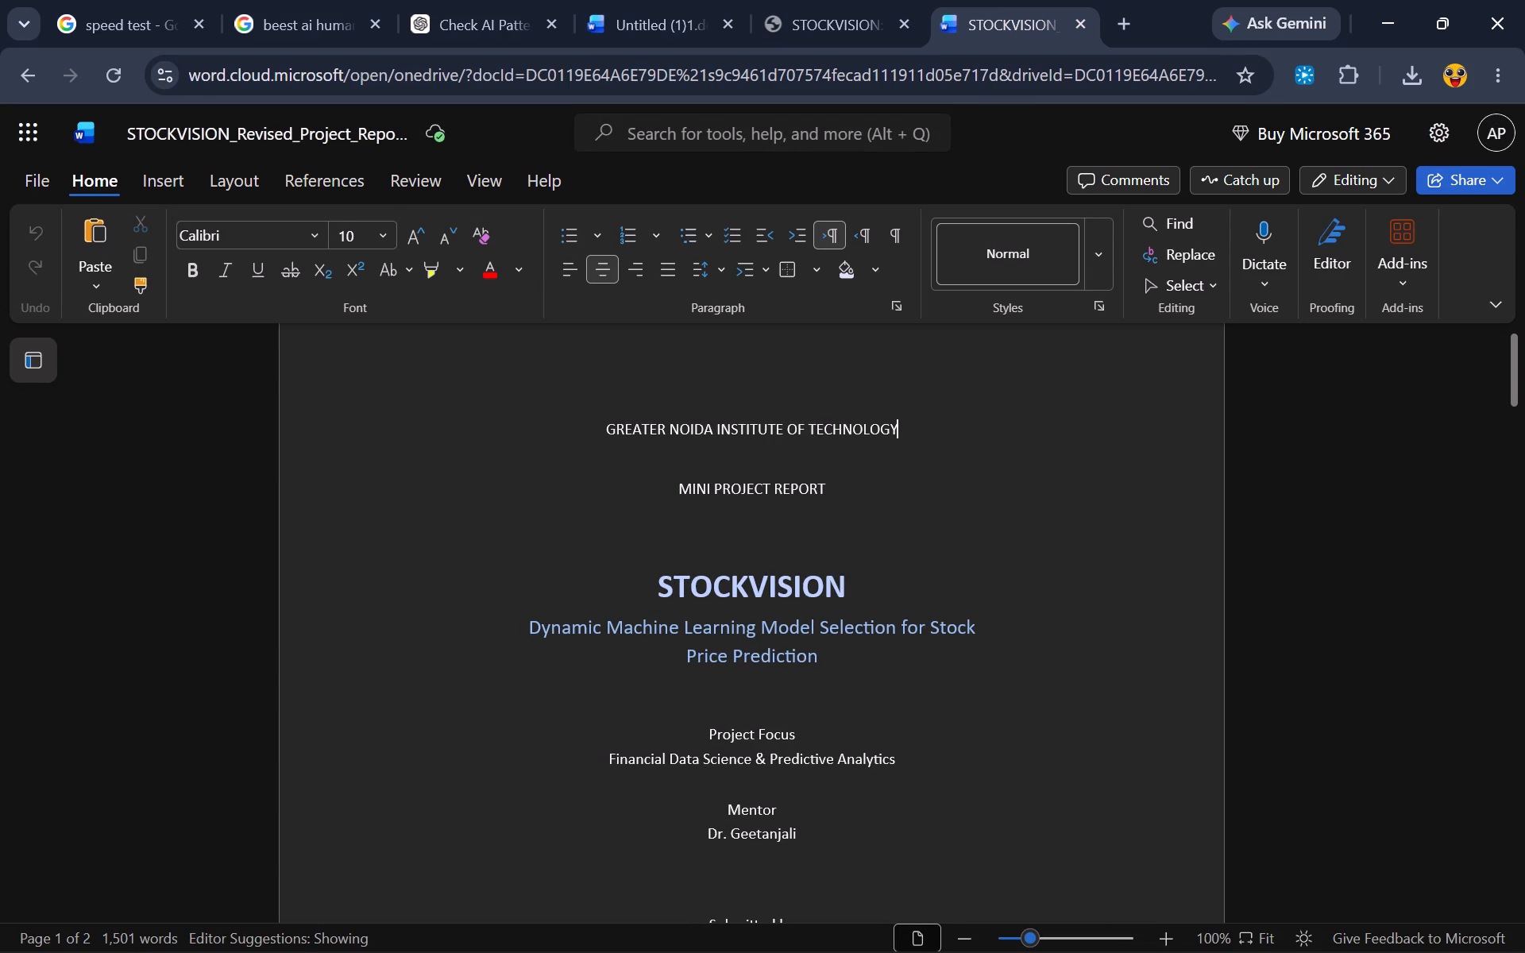
key(ctrl+v)
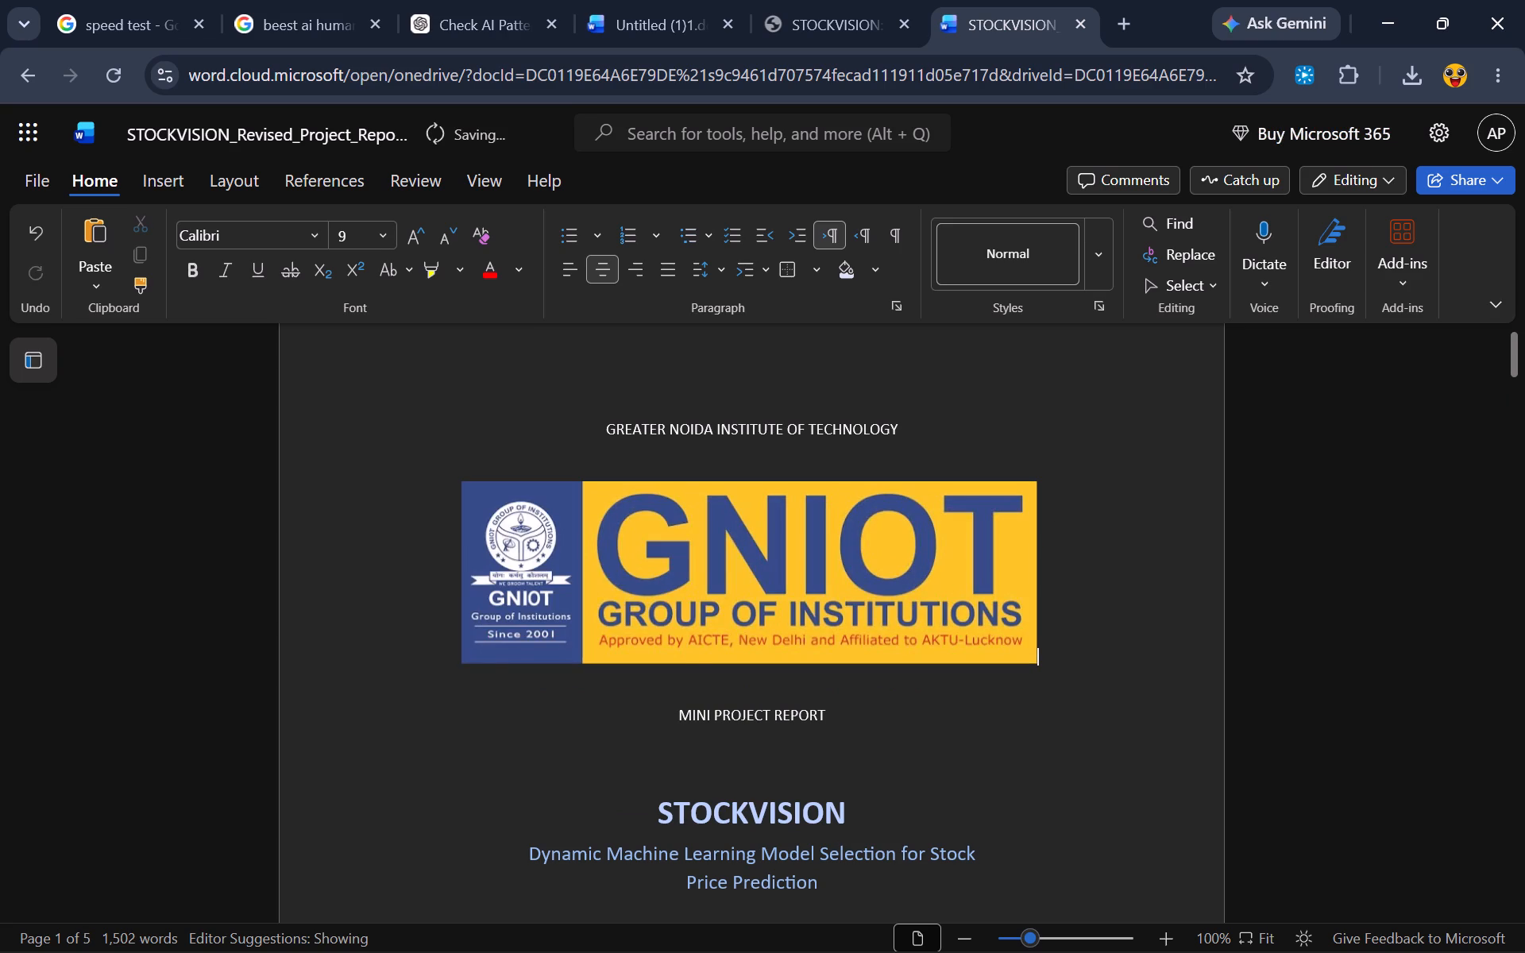
Insert four line breaks after "DDCS" on the cover page to push the "1. Introduction" section onto the following page.
scroll(936, 670, down, 4)
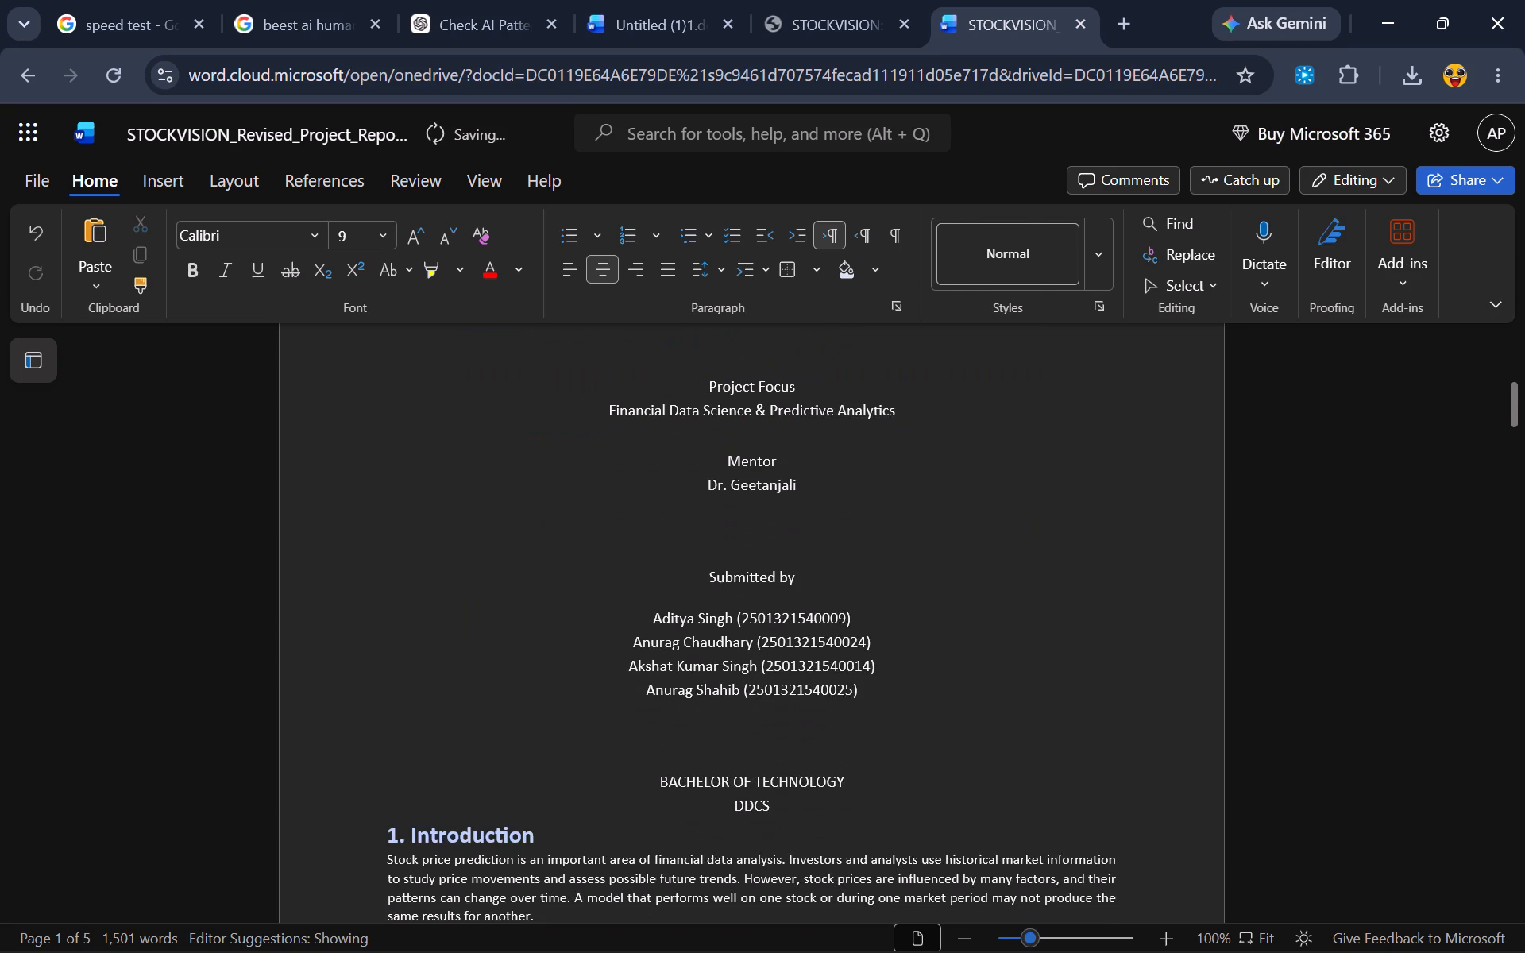
scroll(936, 670, down, 1)
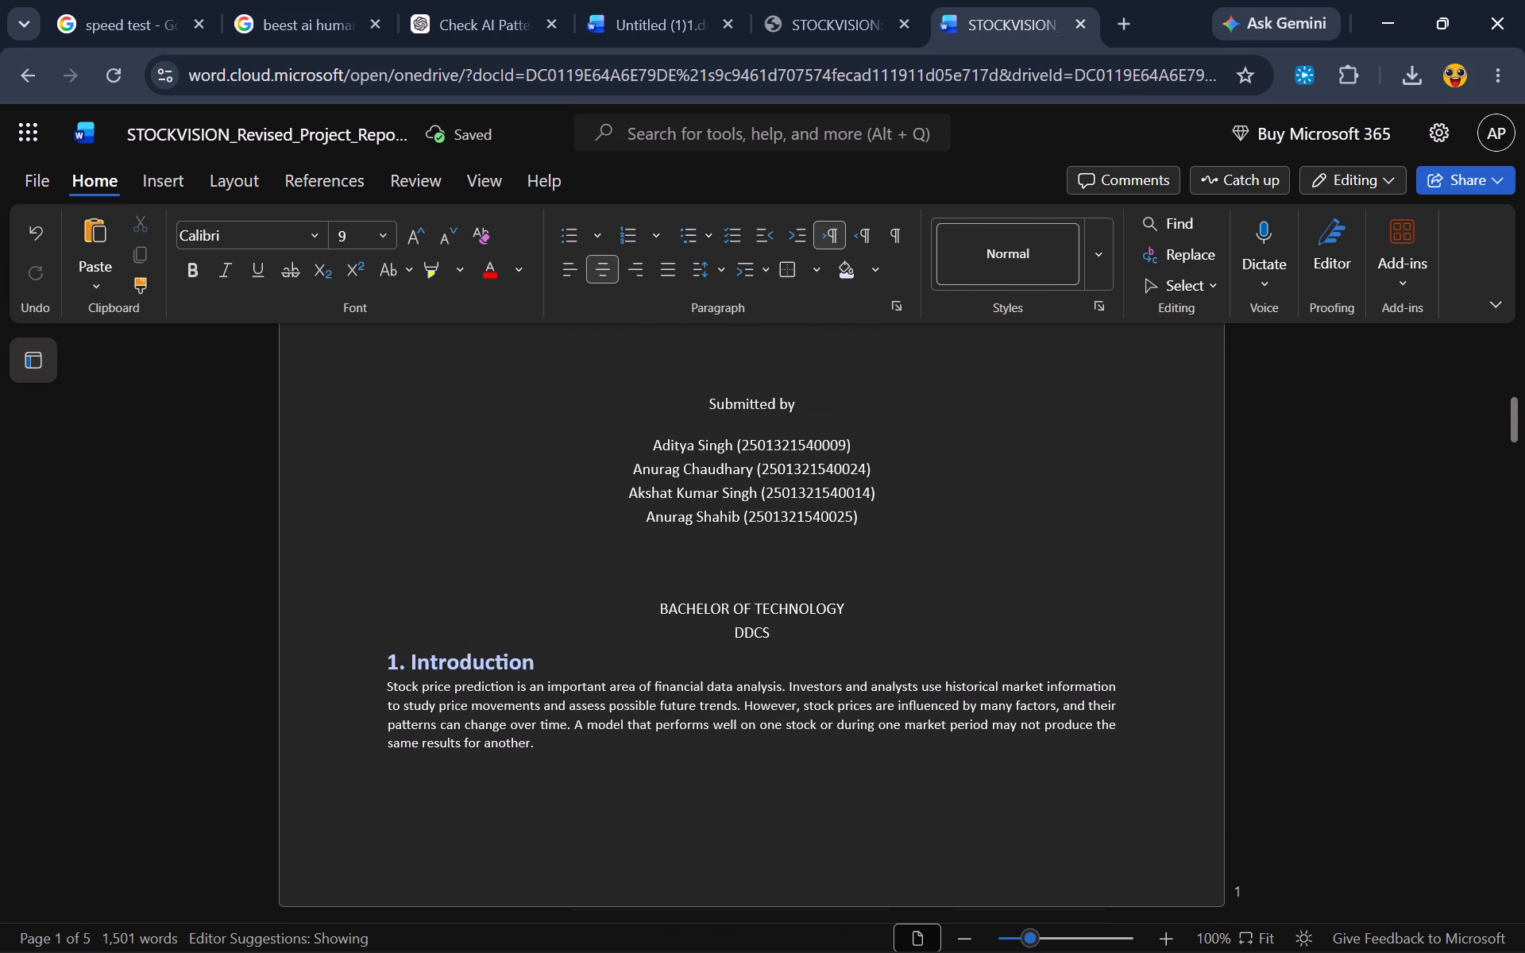
click(895, 639)
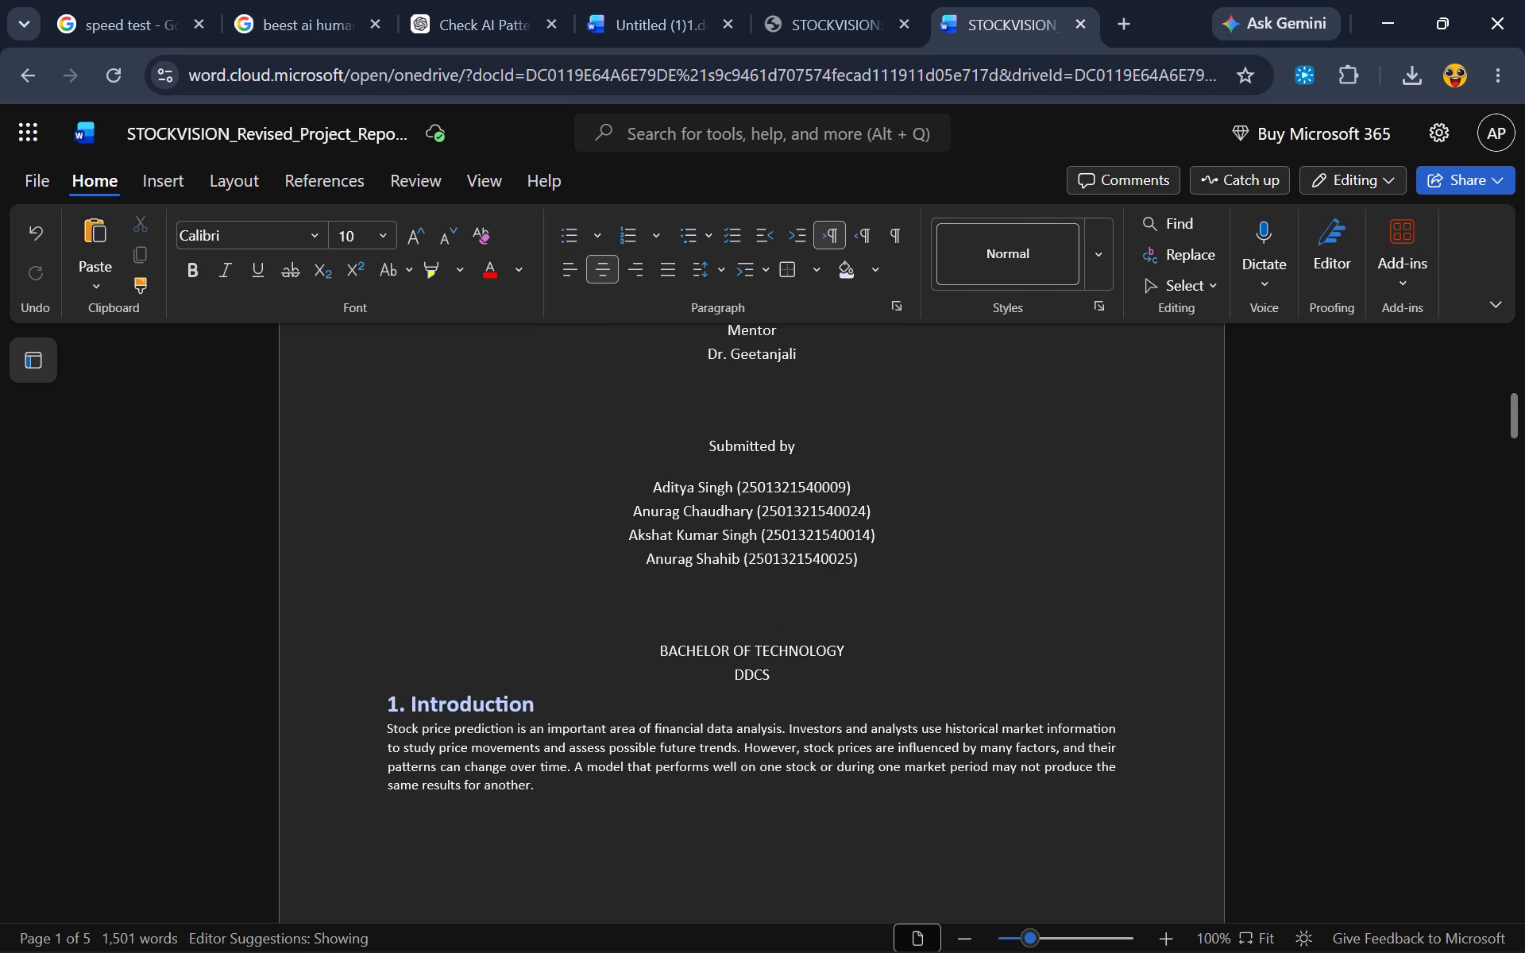
click(797, 677)
key(Return)
key(Return)
key(Return)
key(Return)
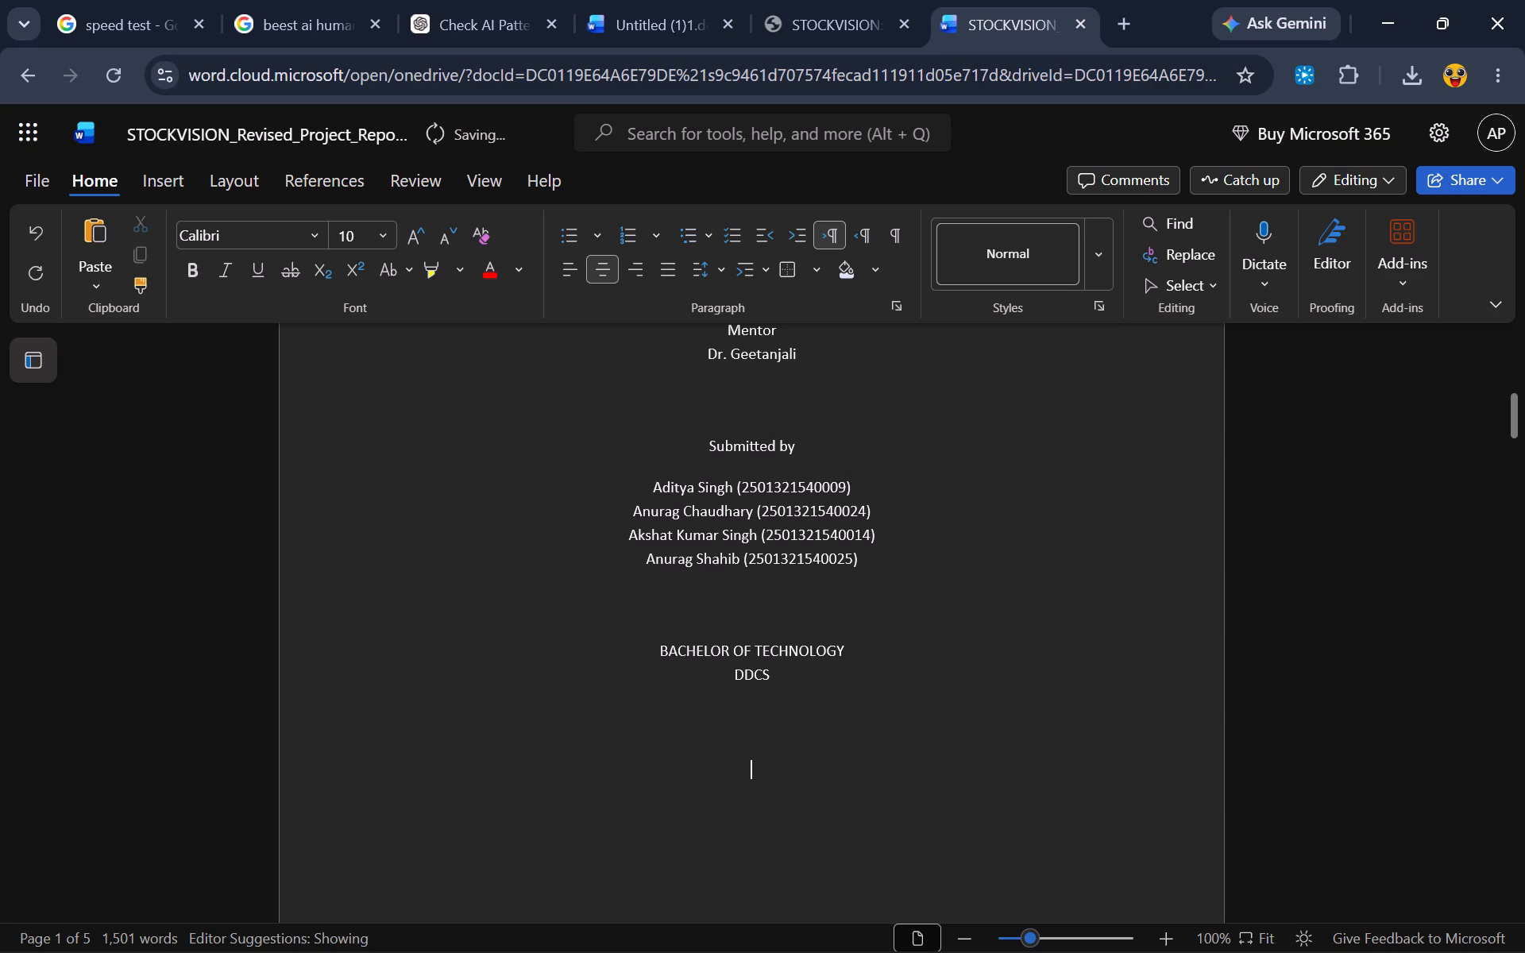
scroll(797, 677, down, 2)
scroll(797, 677, up, 4)
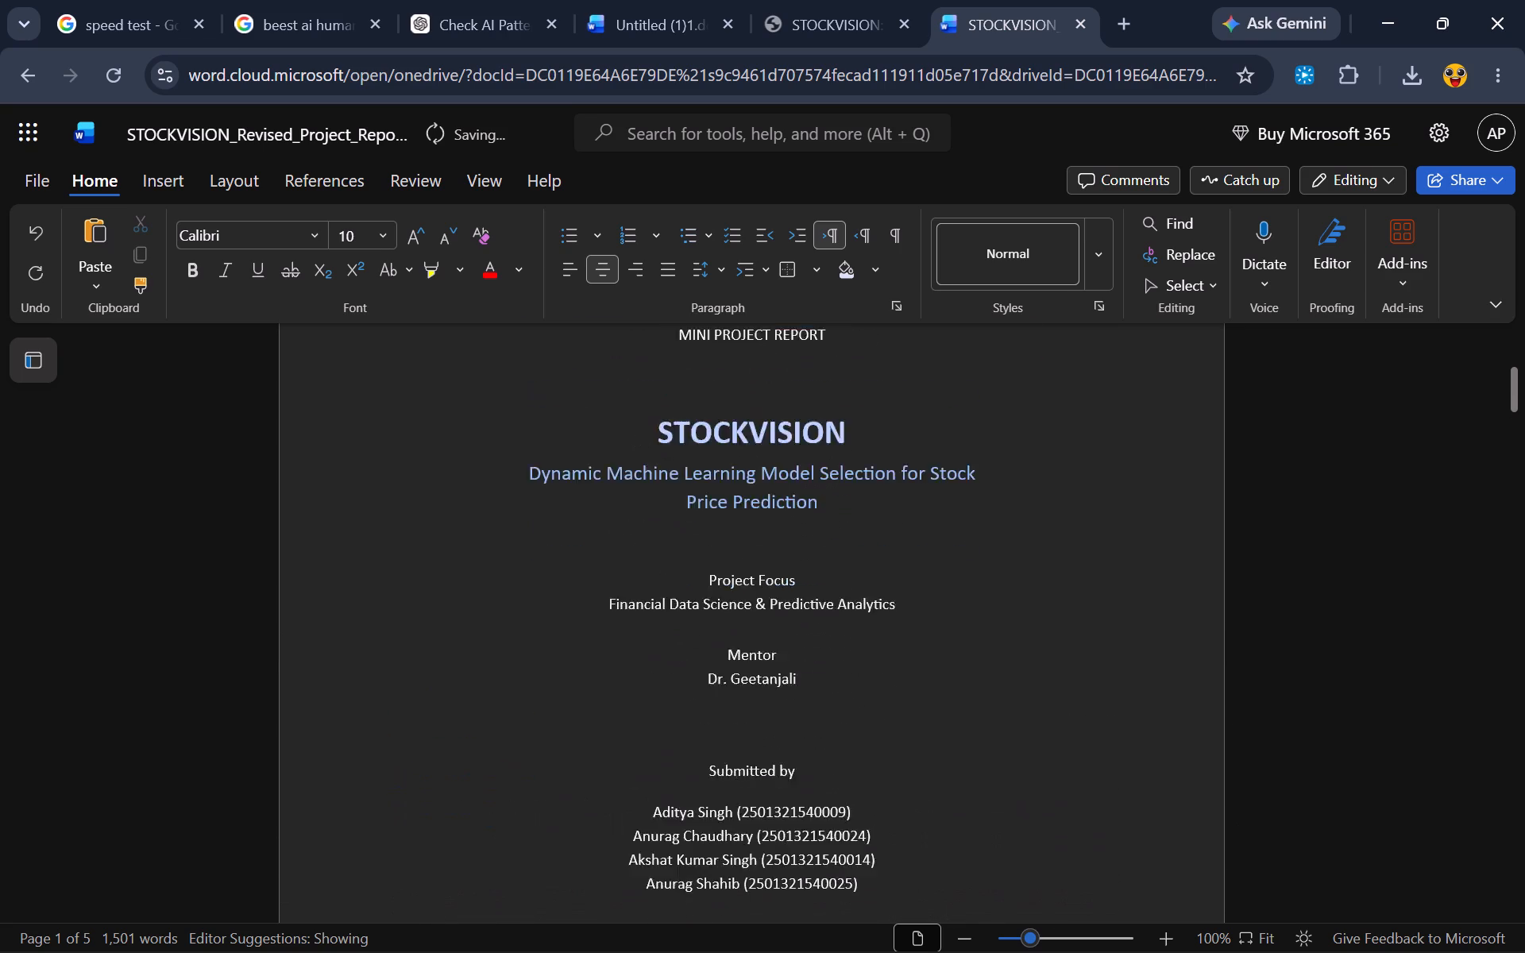
scroll(797, 677, up, 6)
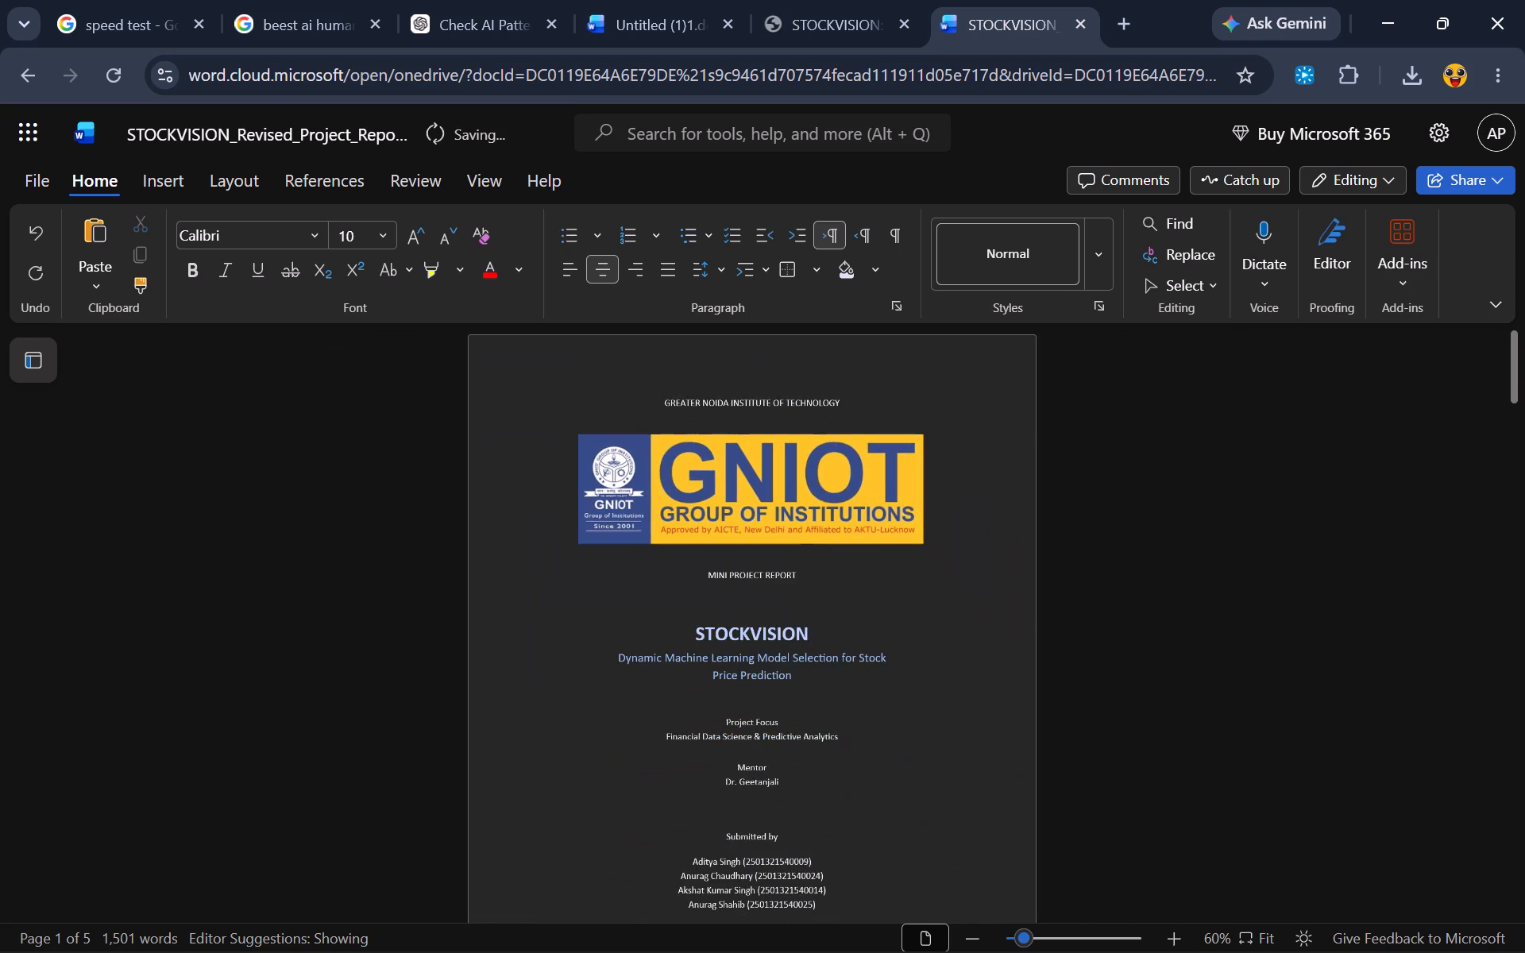
Insert three blank lines above "Submitted by" on the cover page.
scroll(874, 601, down, 2)
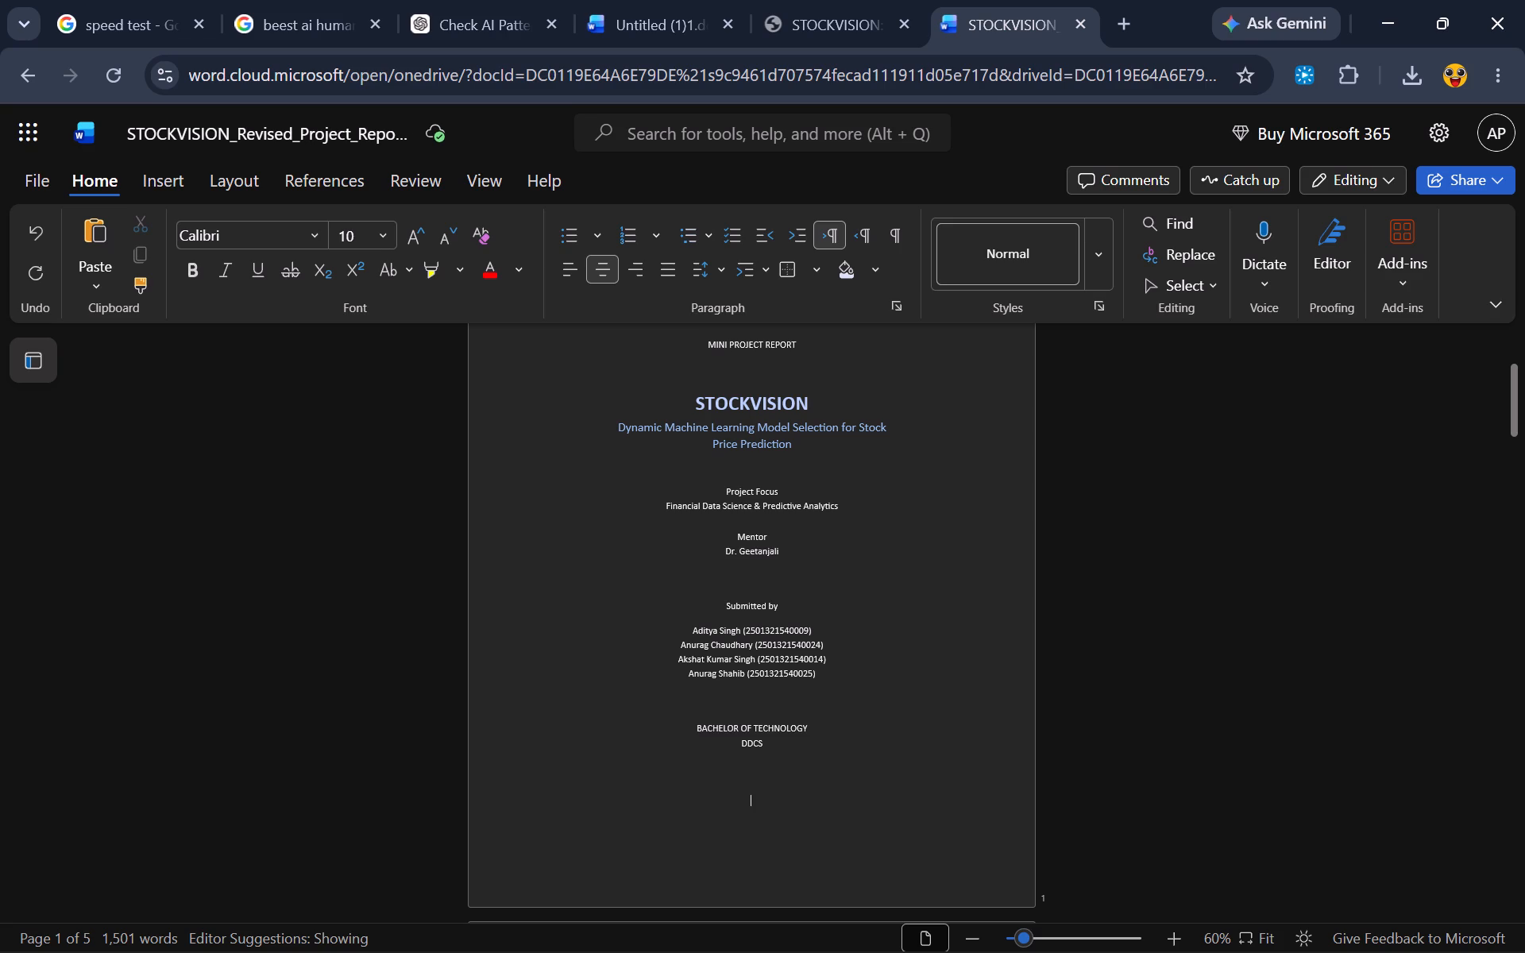
click(603, 604)
key(Return)
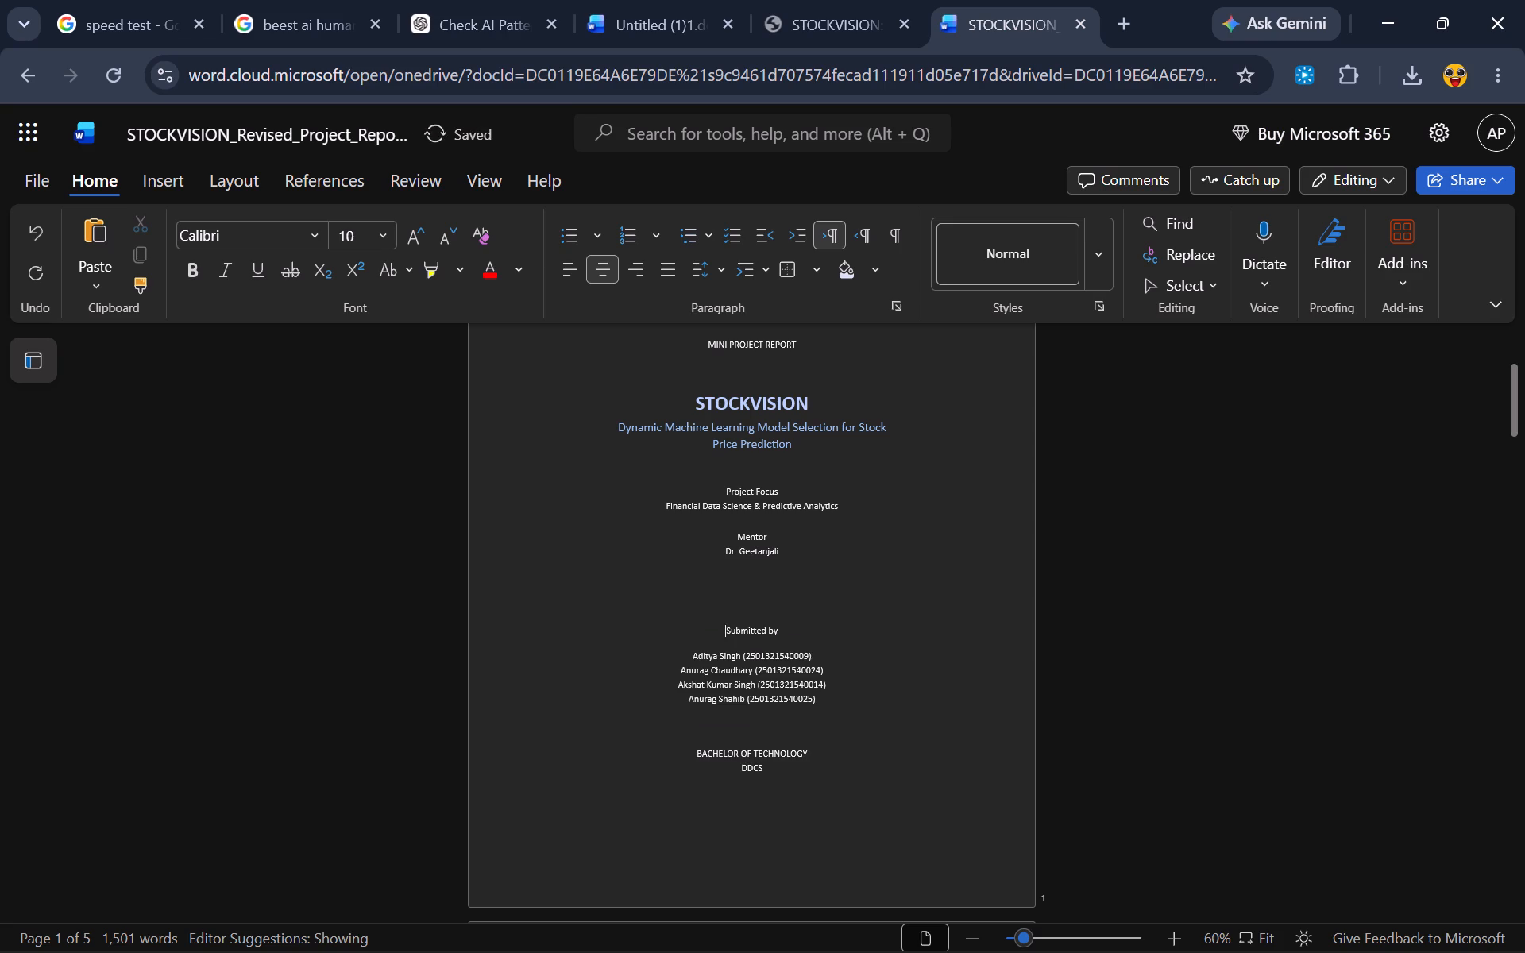
key(Return)
key(Return)
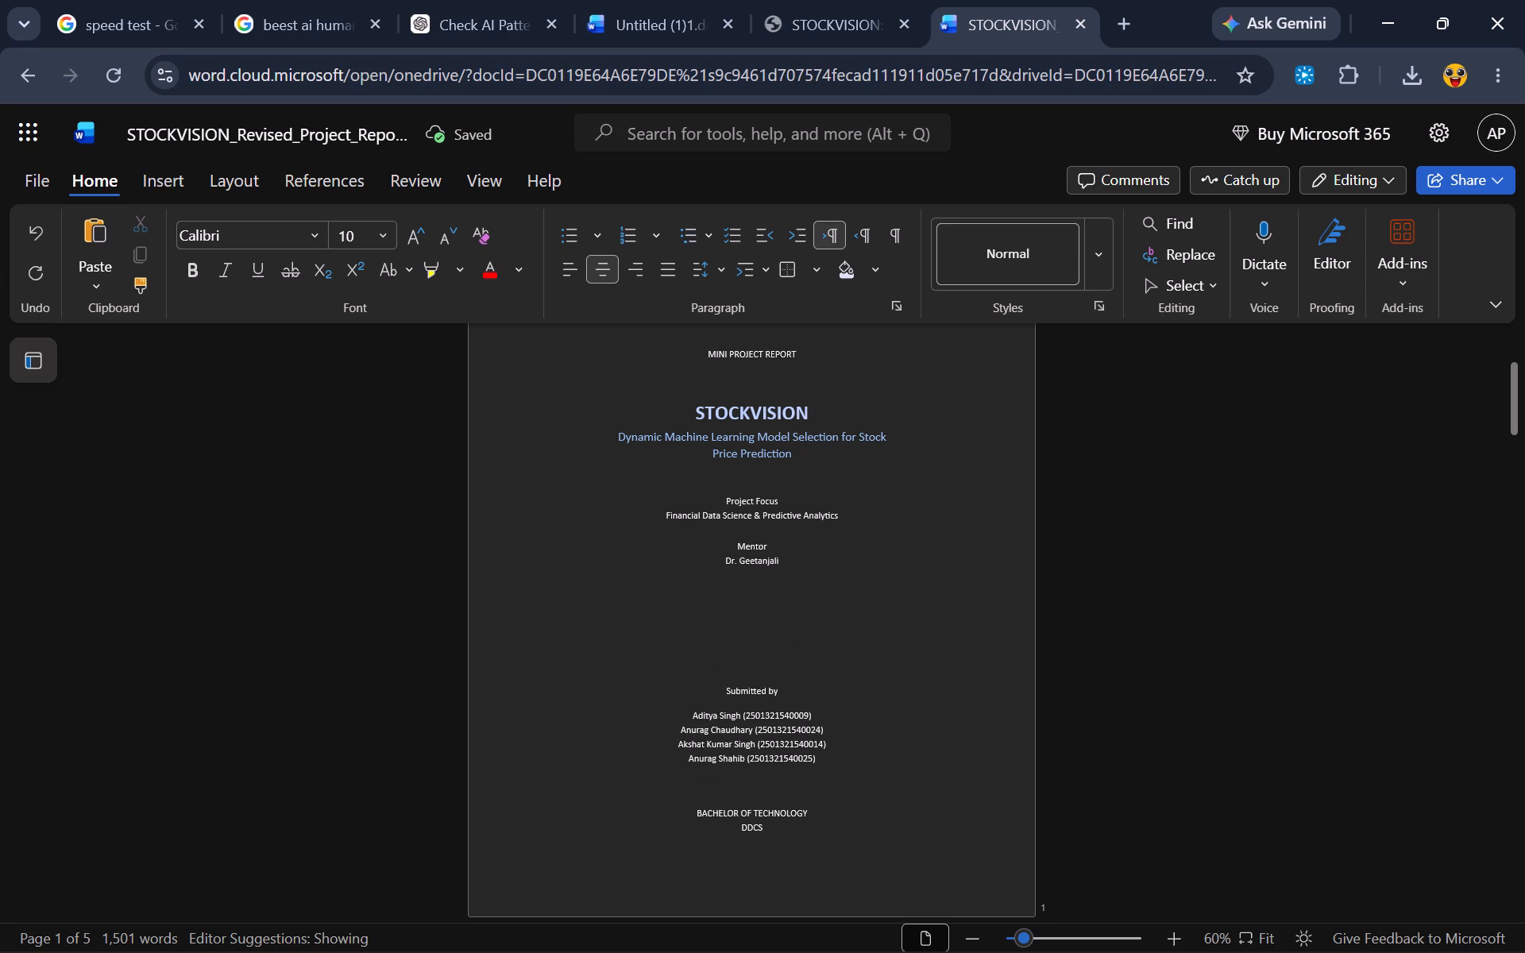
Format the cover page text from "Project Focus" through "DDCS" in Times New Roman, size 12.
drag(805, 838, 531, 481)
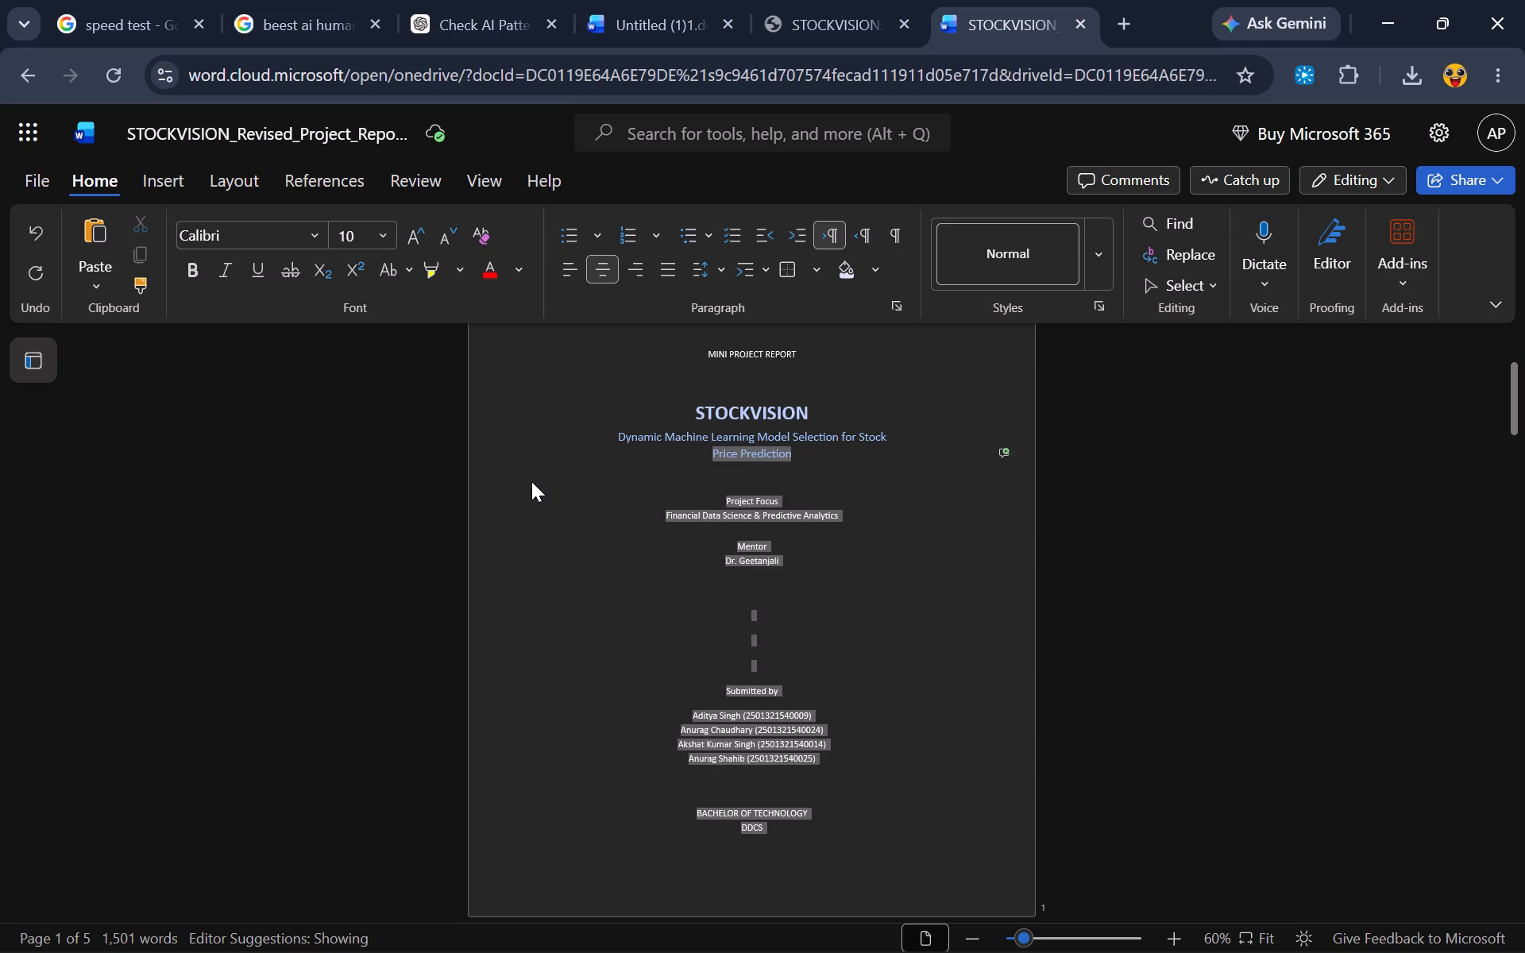
drag(531, 481, 533, 507)
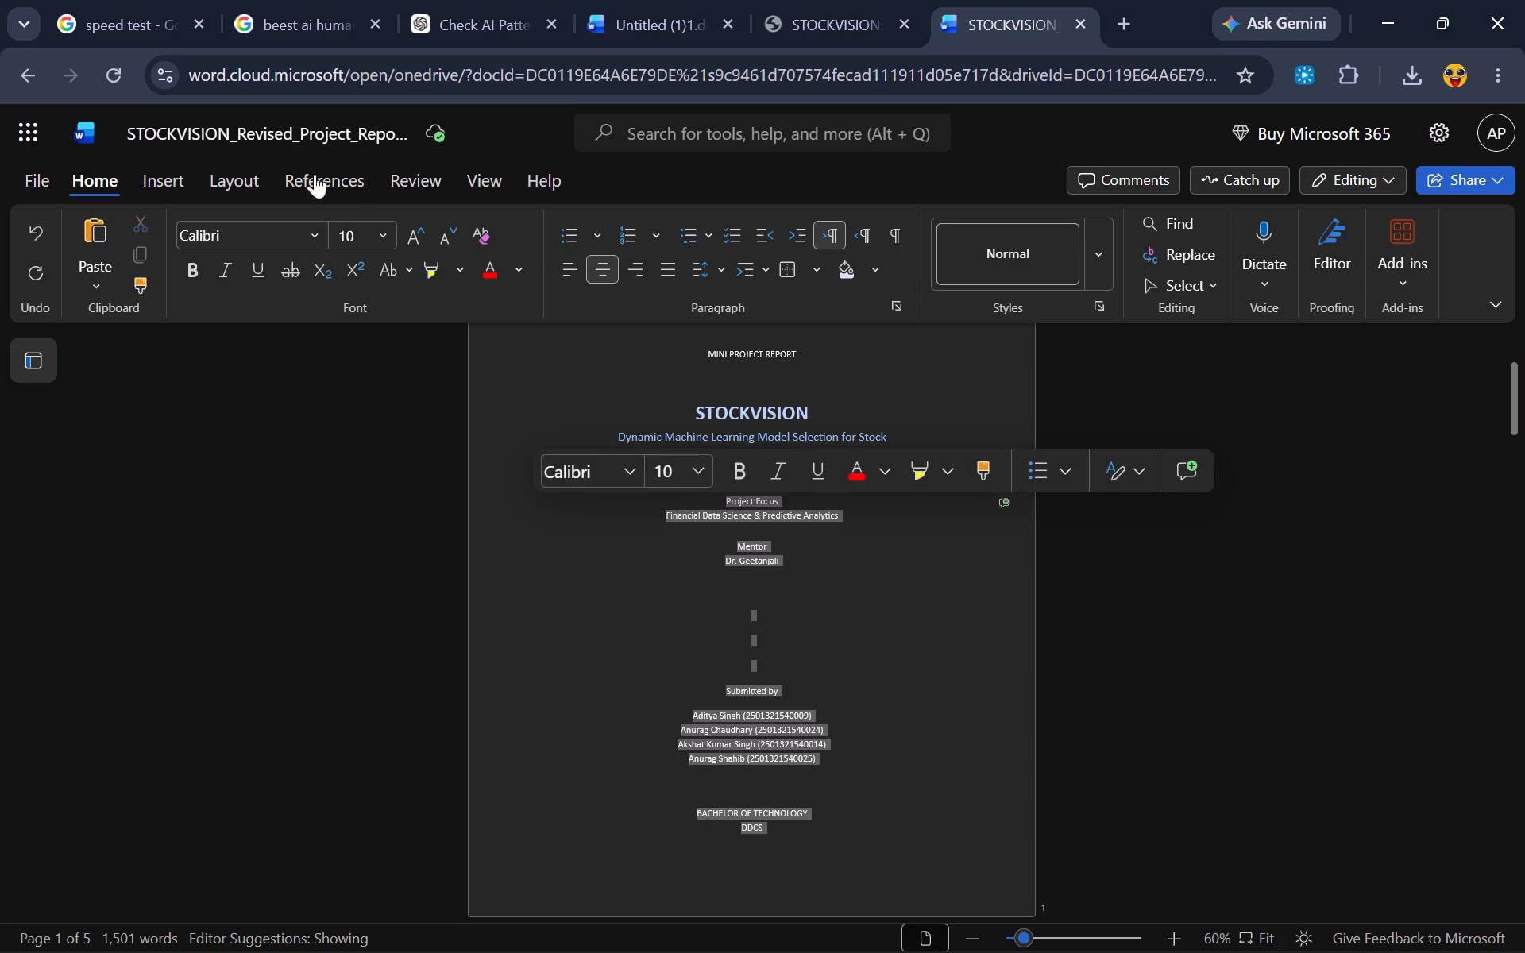
click(414, 229)
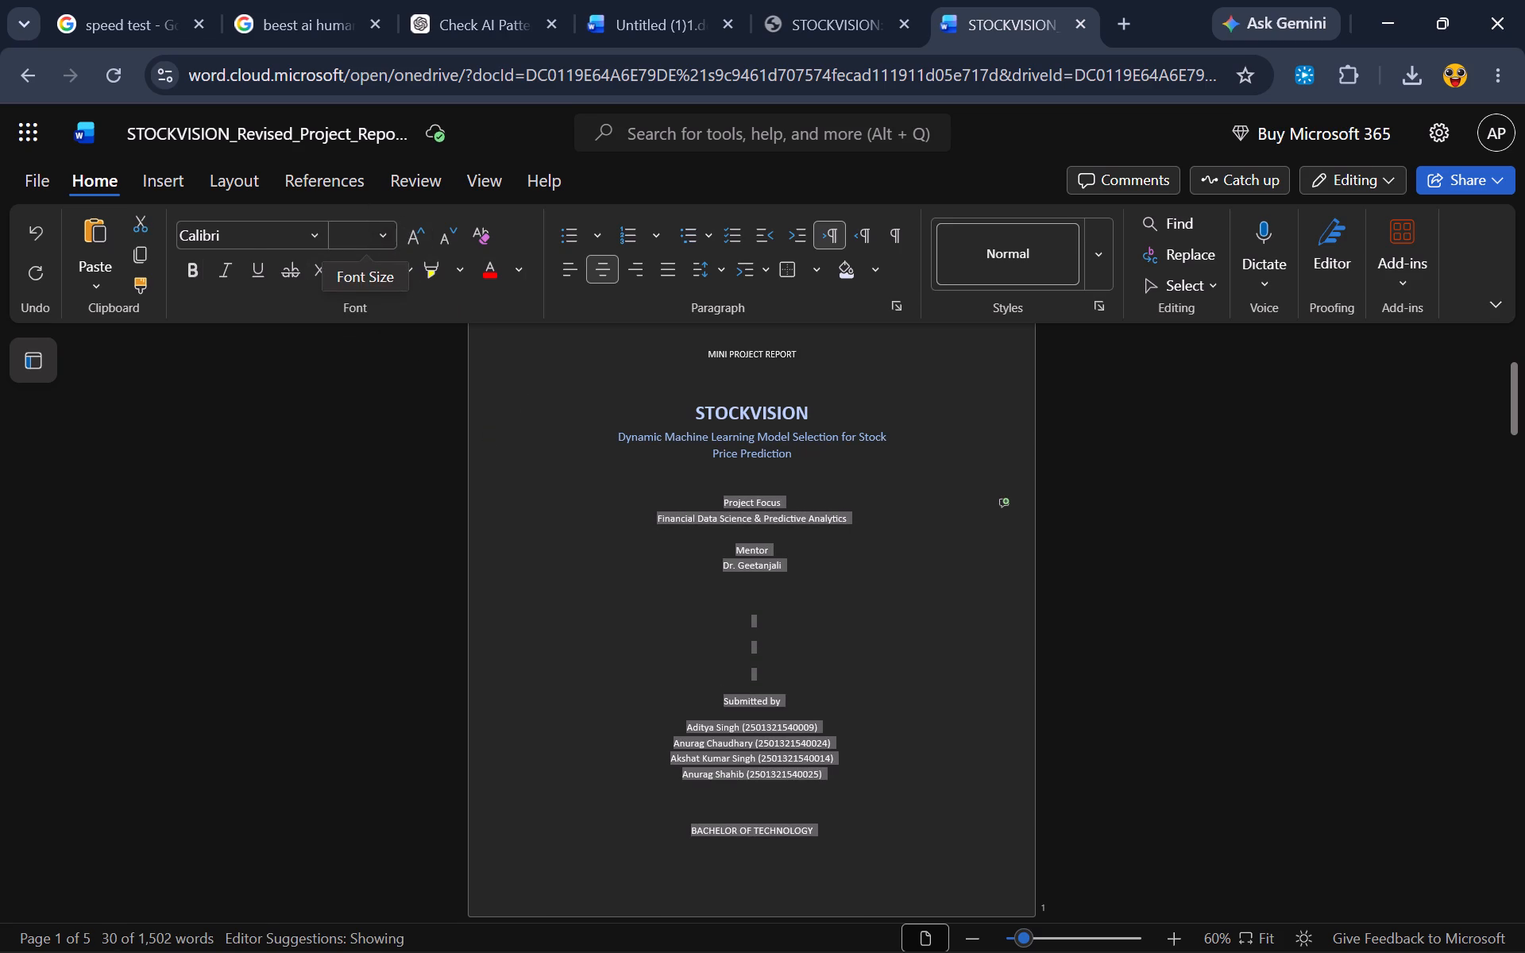
click(293, 237)
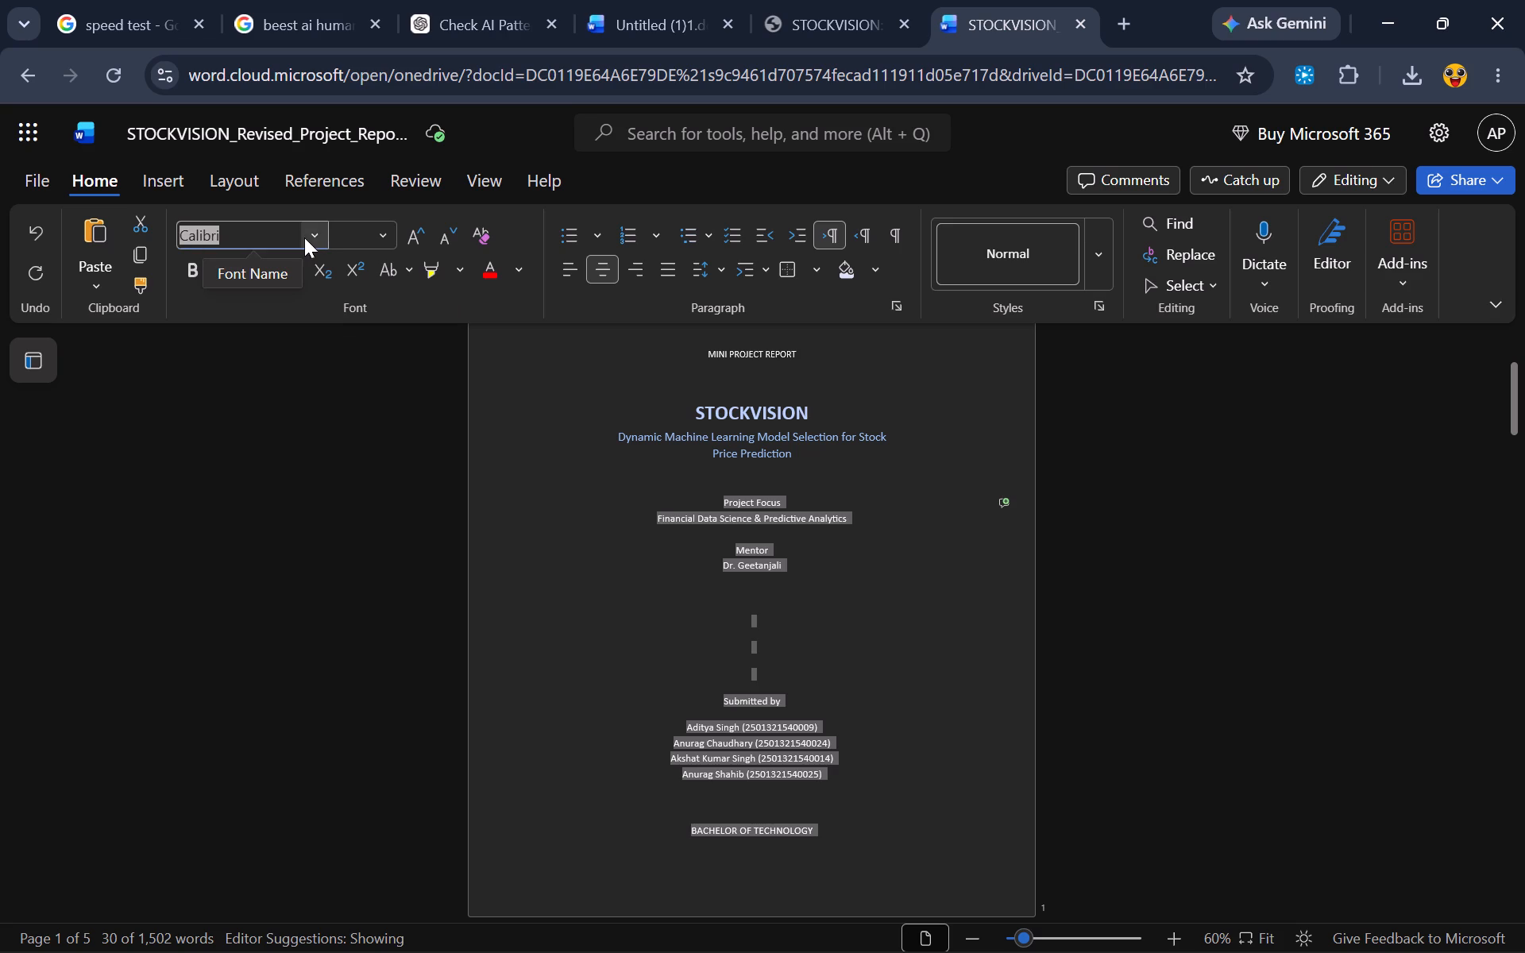
click(317, 236)
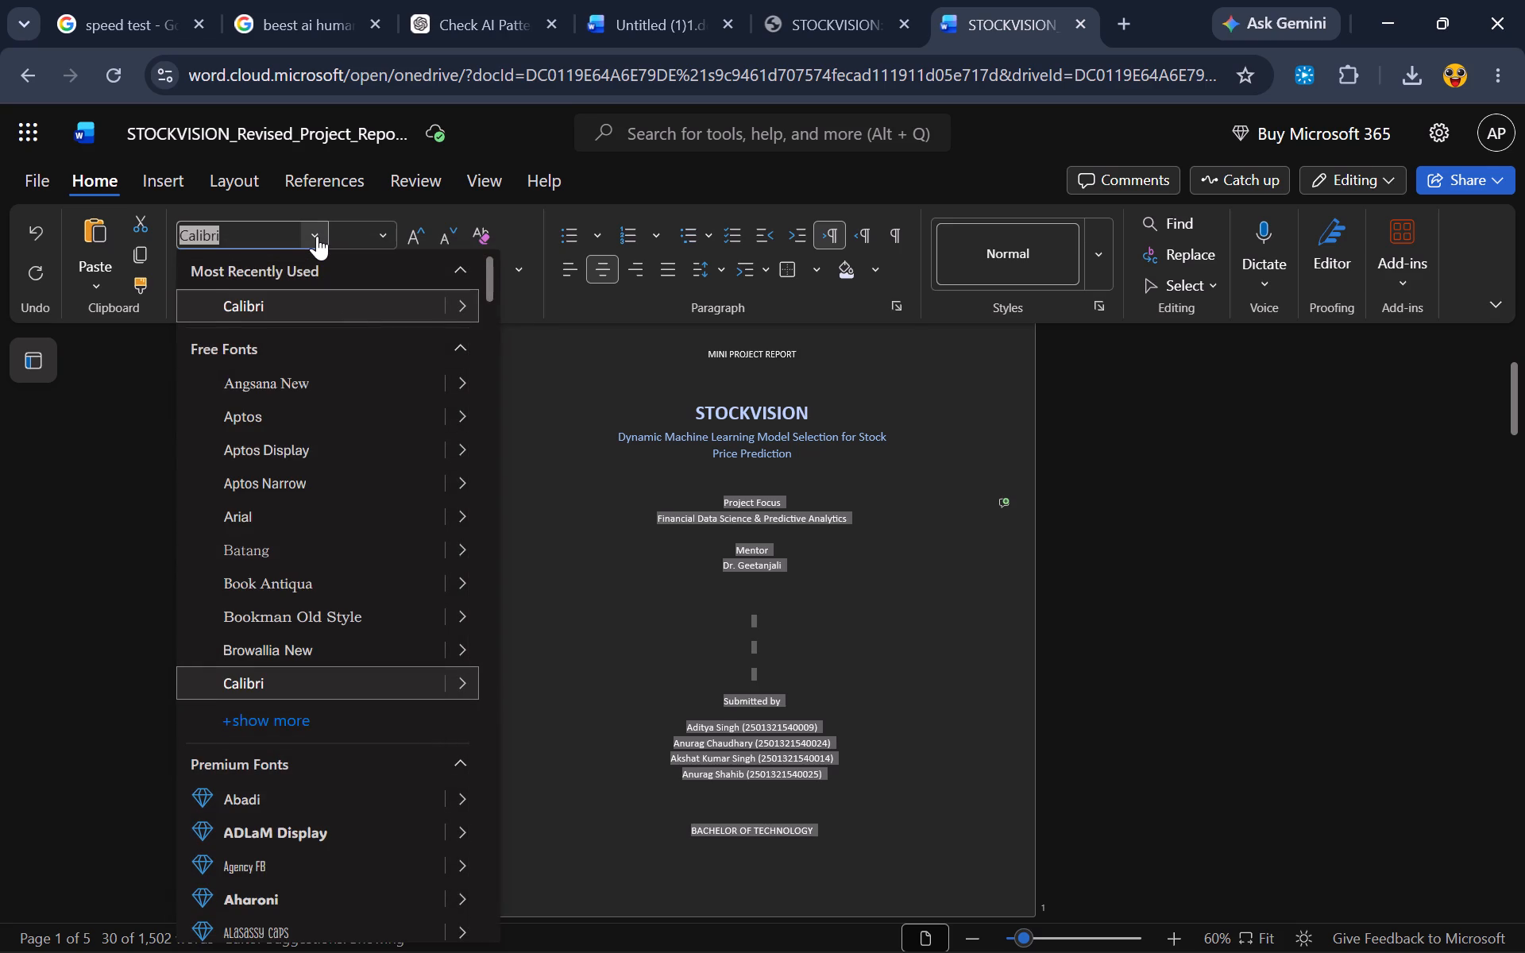
key(BackSpace)
key(BackSpace)
key(BackSpace)
key(BackSpace)
key(BackSpace)
key(BackSpace)
text(time)
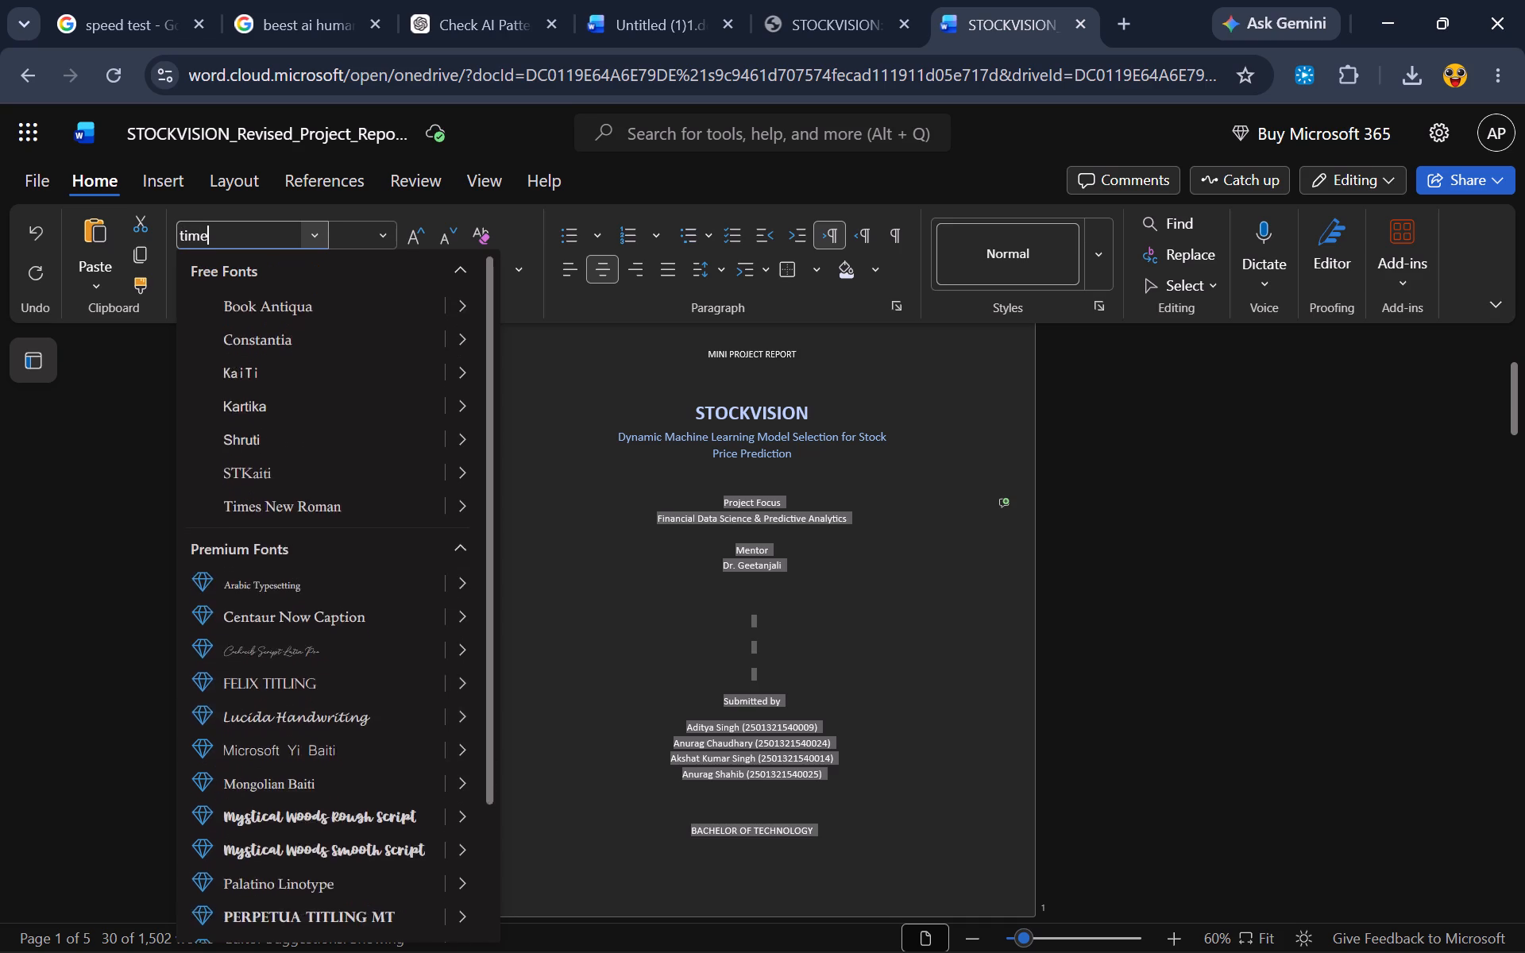
click(267, 299)
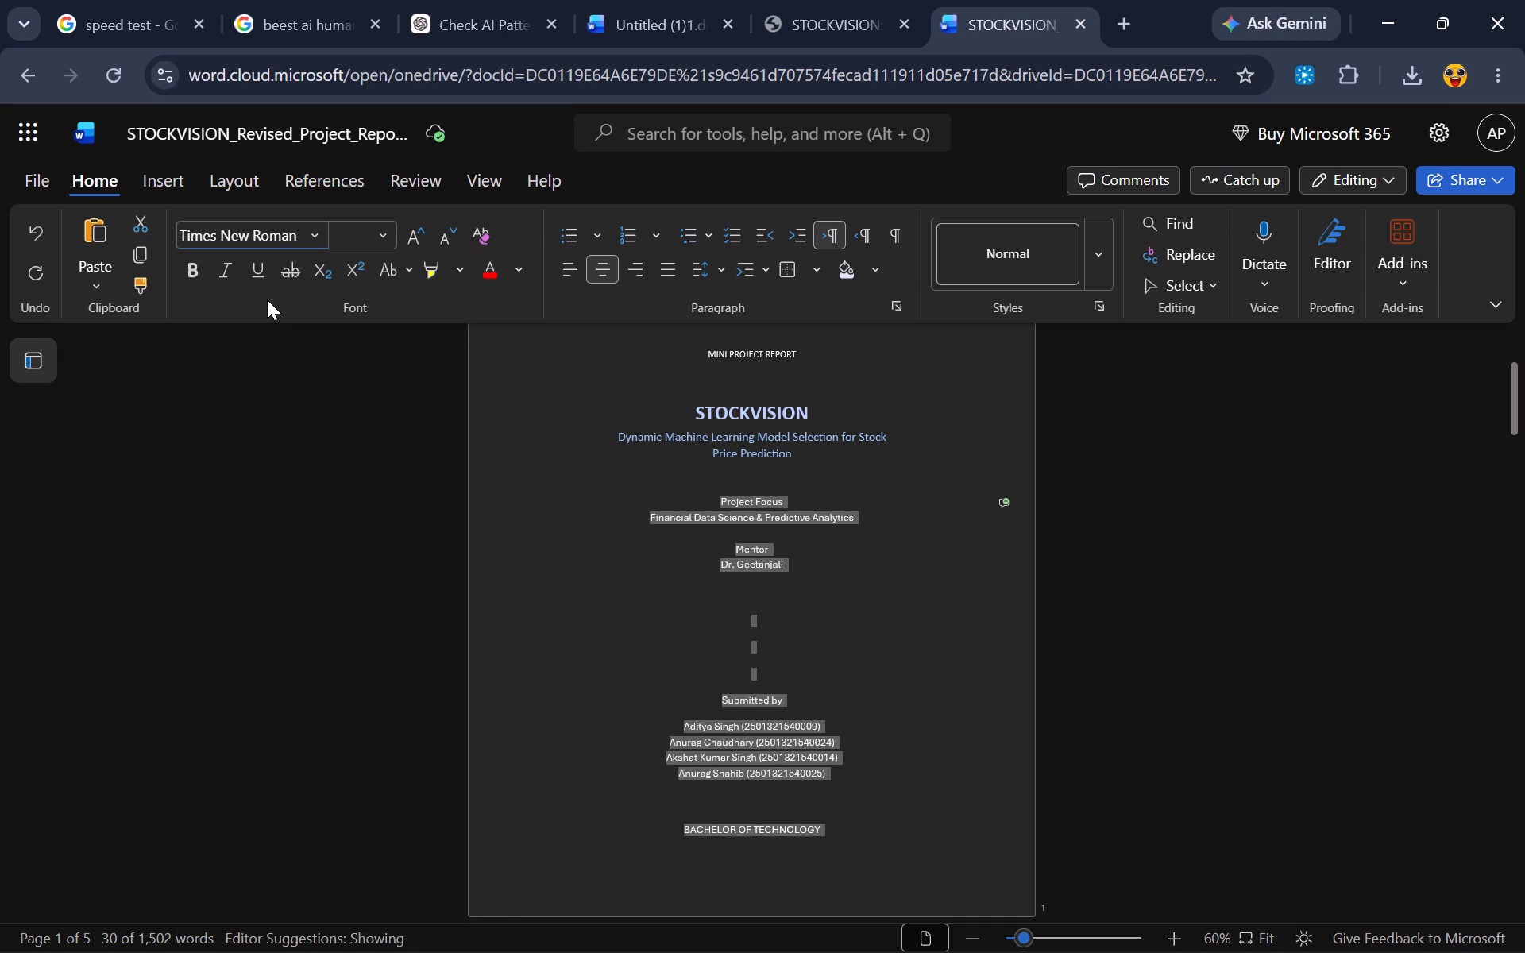
click(388, 235)
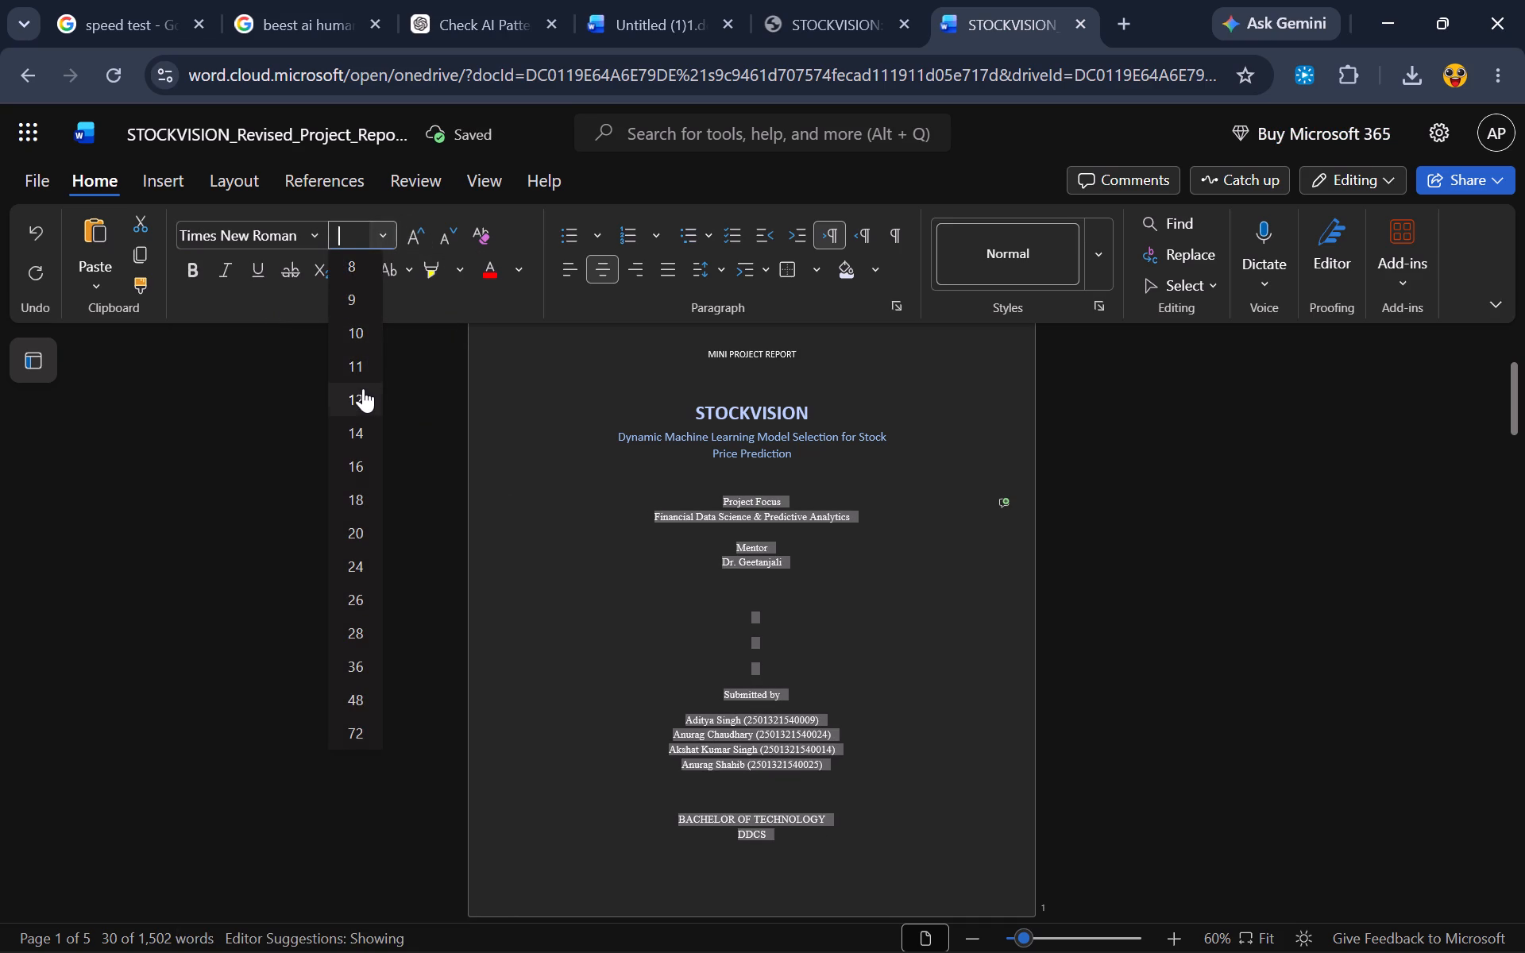
click(363, 389)
click(582, 531)
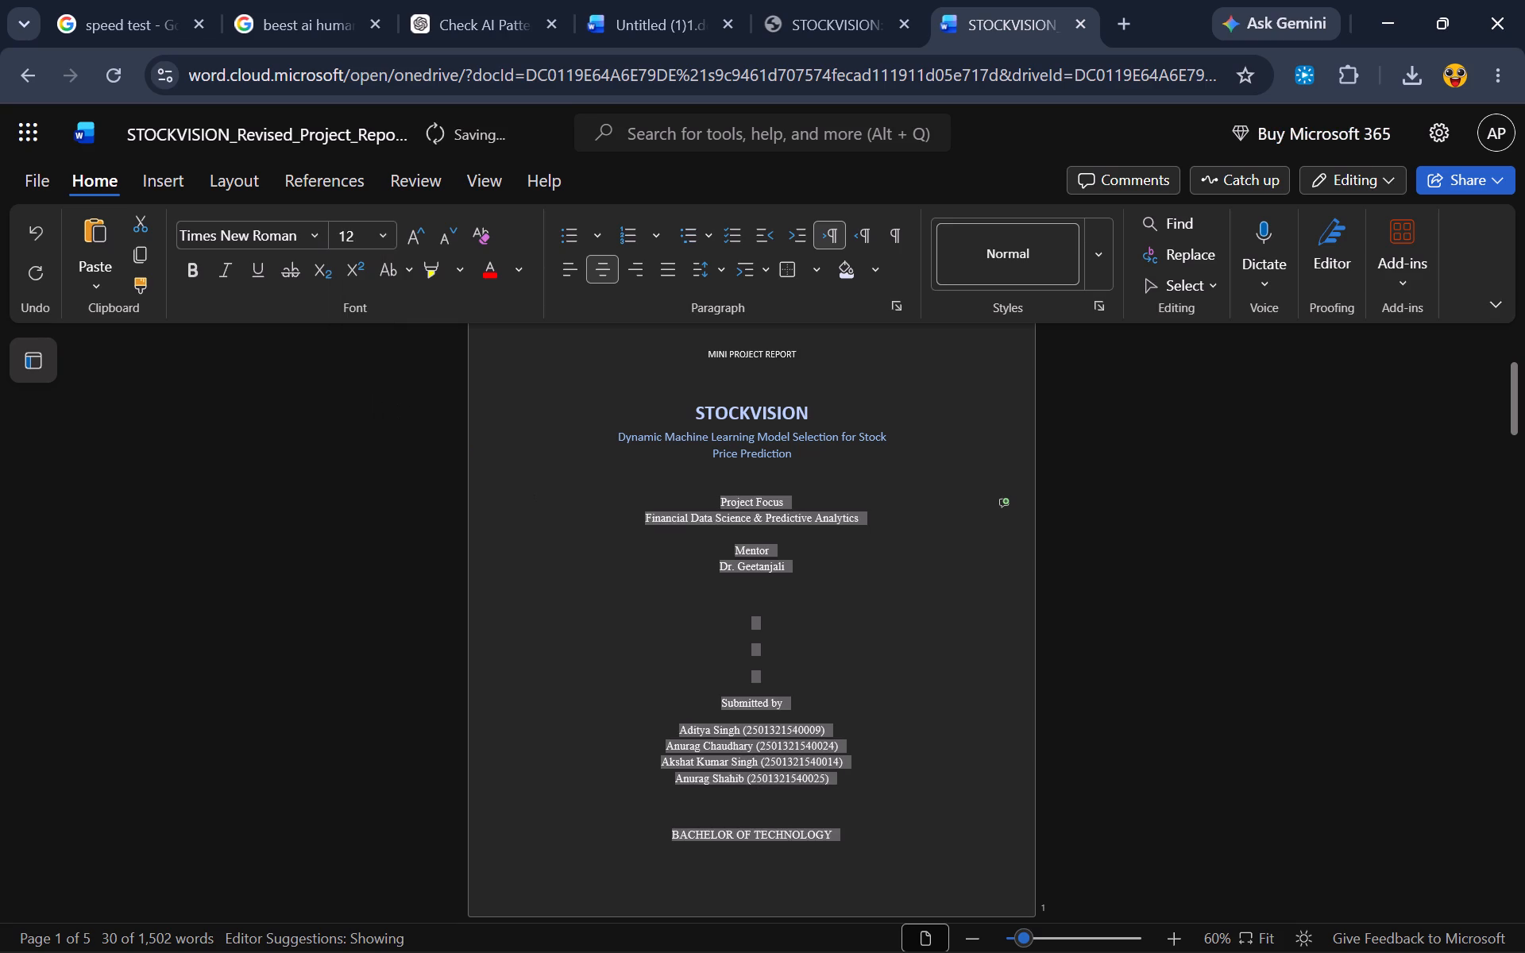
Format "MINI PROJECT REPORT", the "STOCKVISION" title and its subtitle in Times New Roman, size 12.
scroll(698, 553, up, 1)
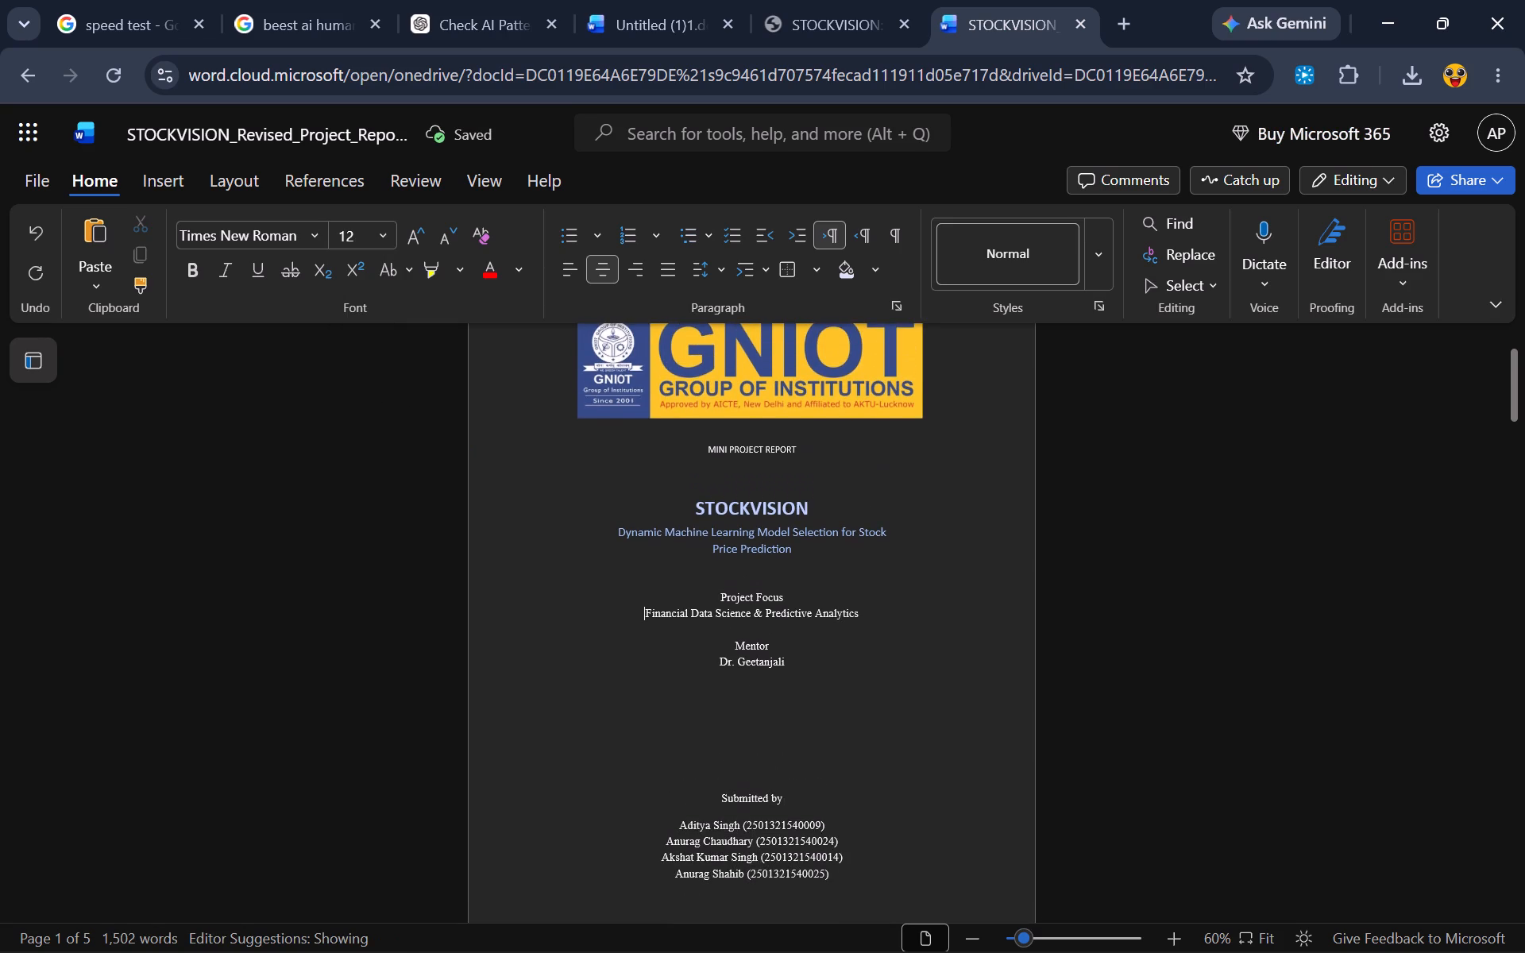
scroll(817, 571, up, 1)
drag(819, 677, 698, 590)
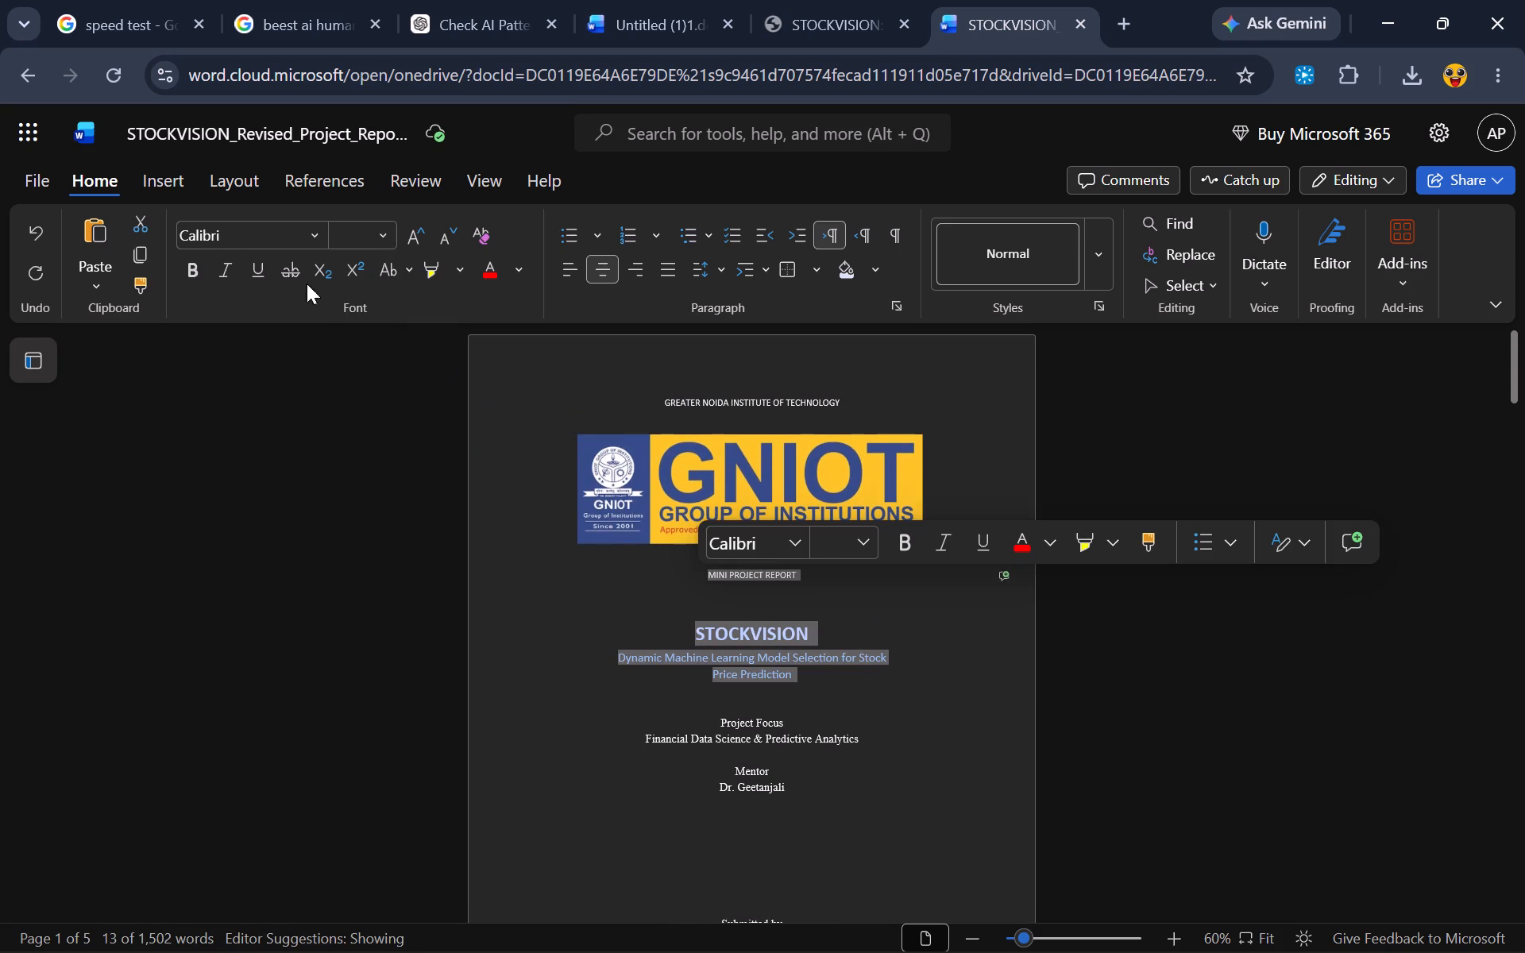
click(298, 221)
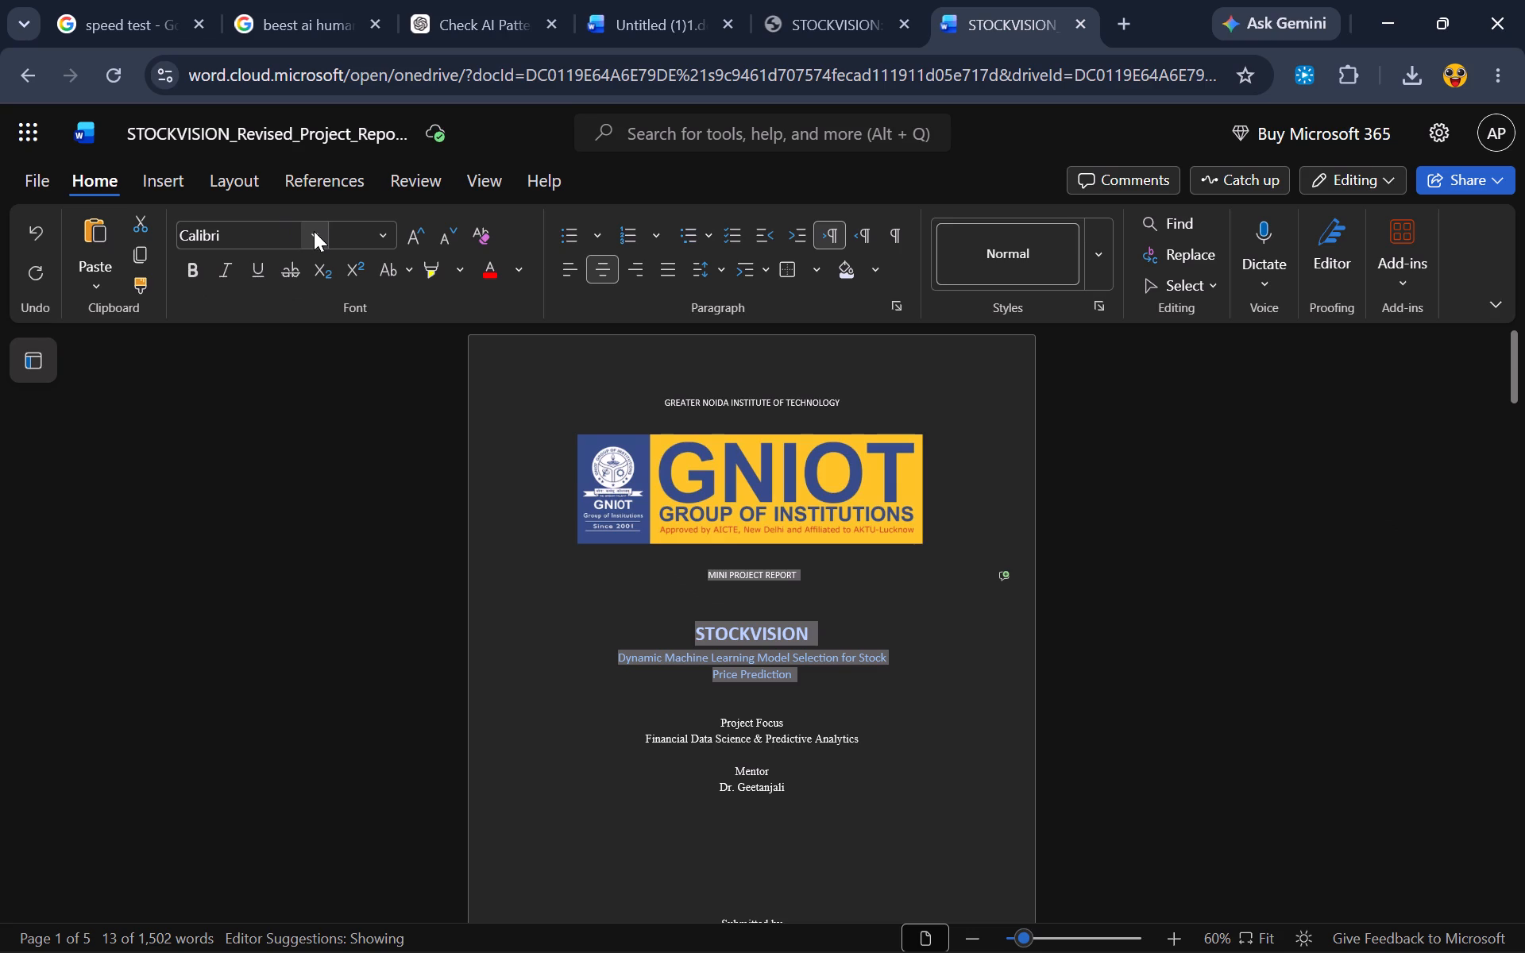
click(314, 231)
text(time)
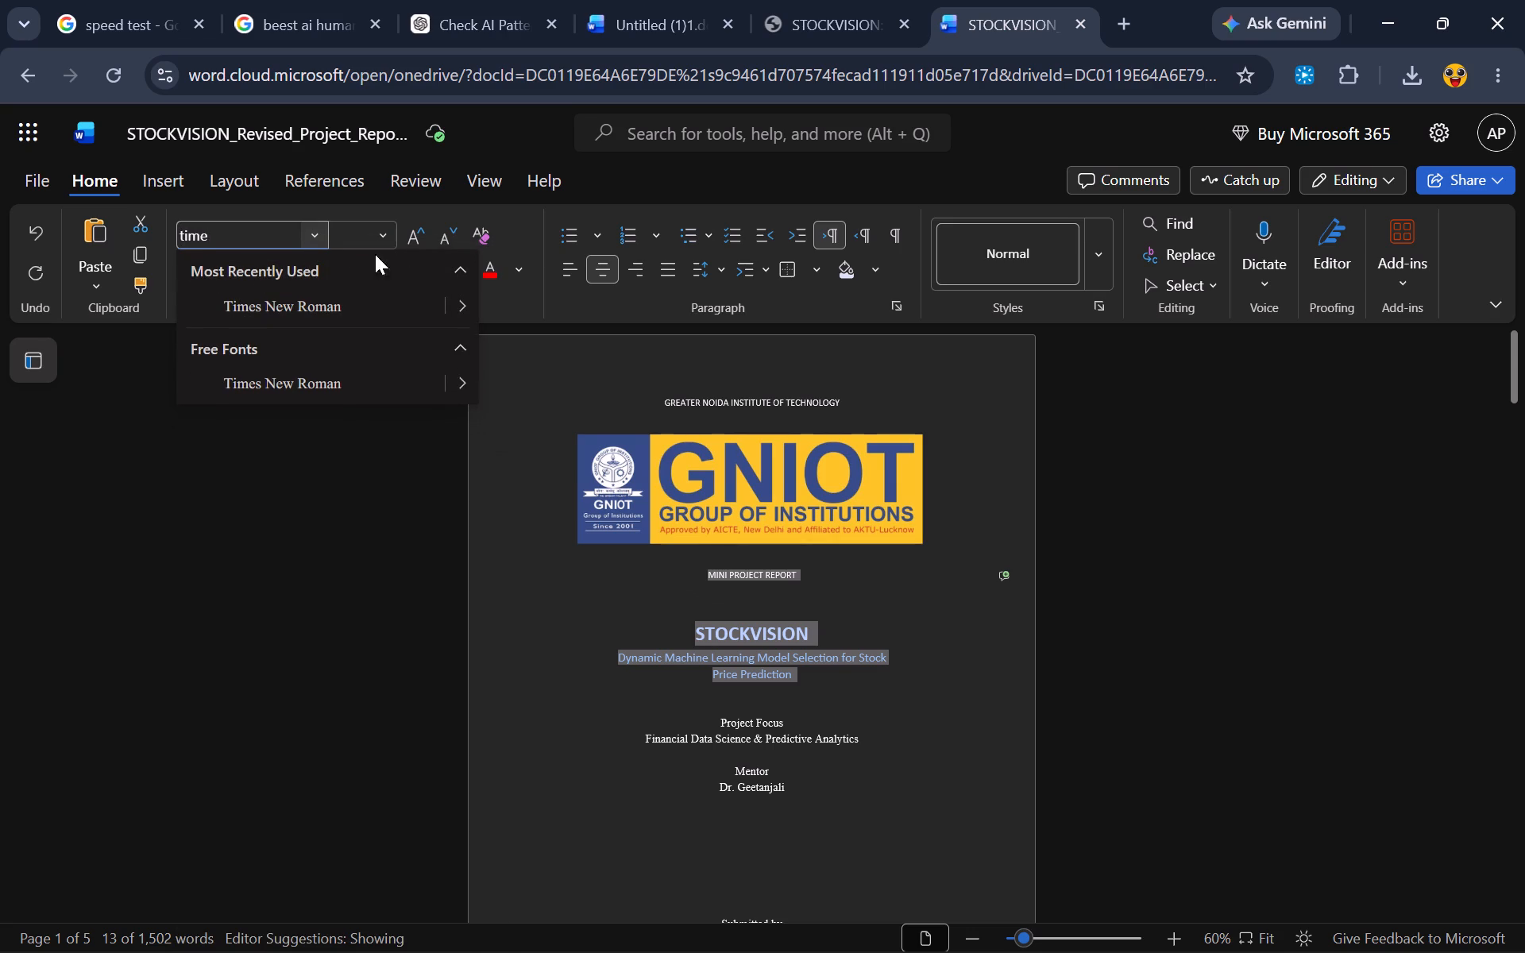
click(340, 299)
click(416, 229)
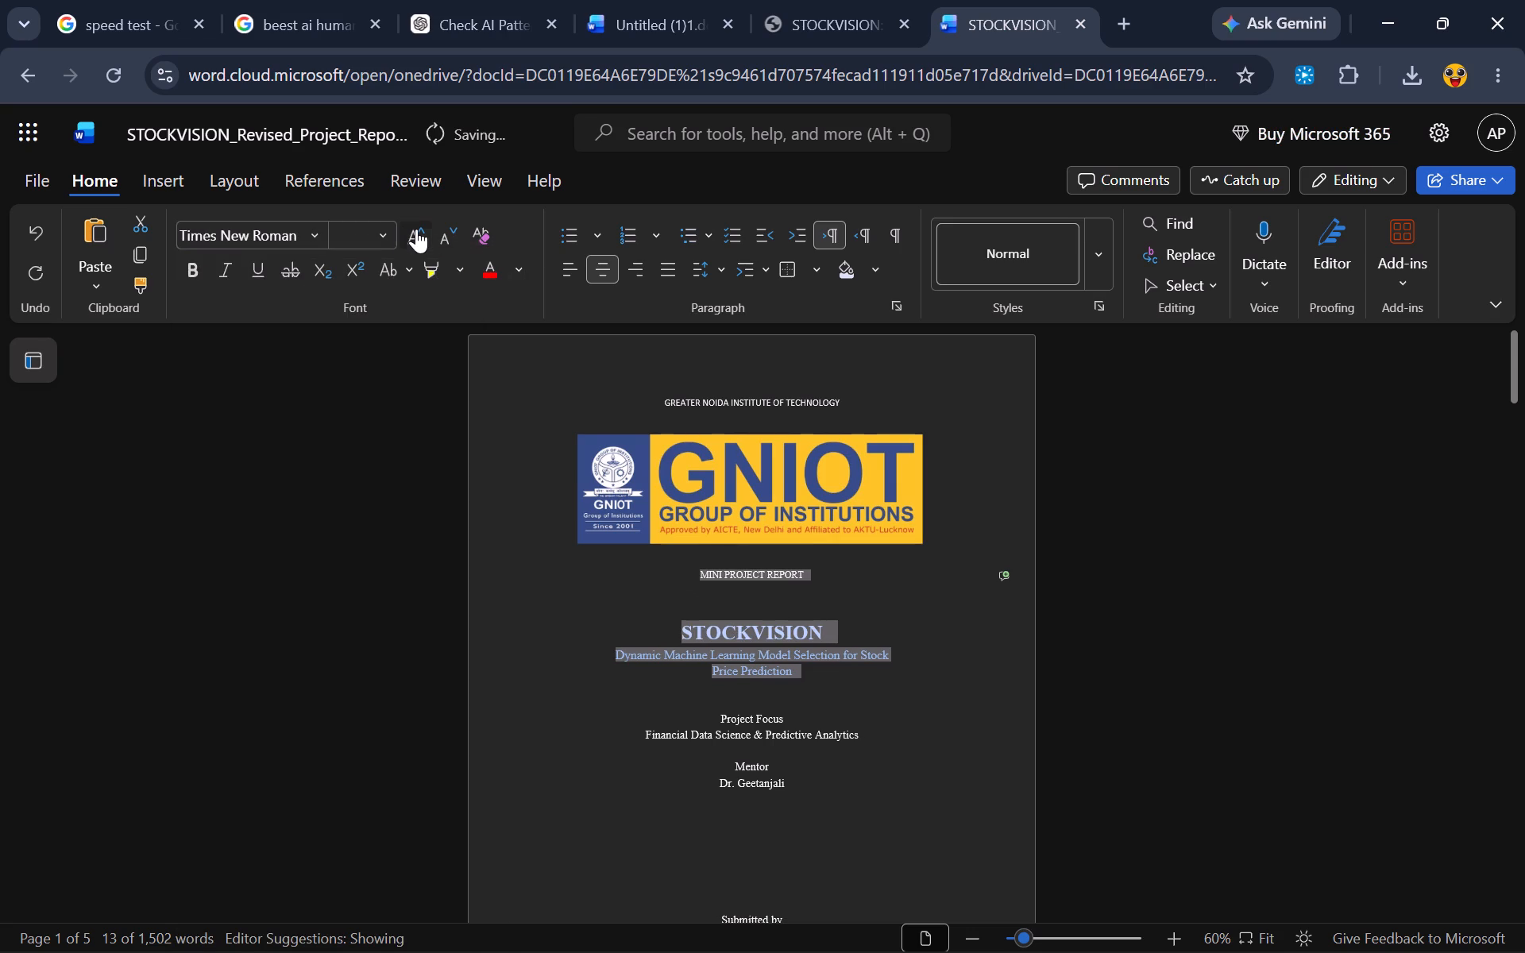
click(376, 239)
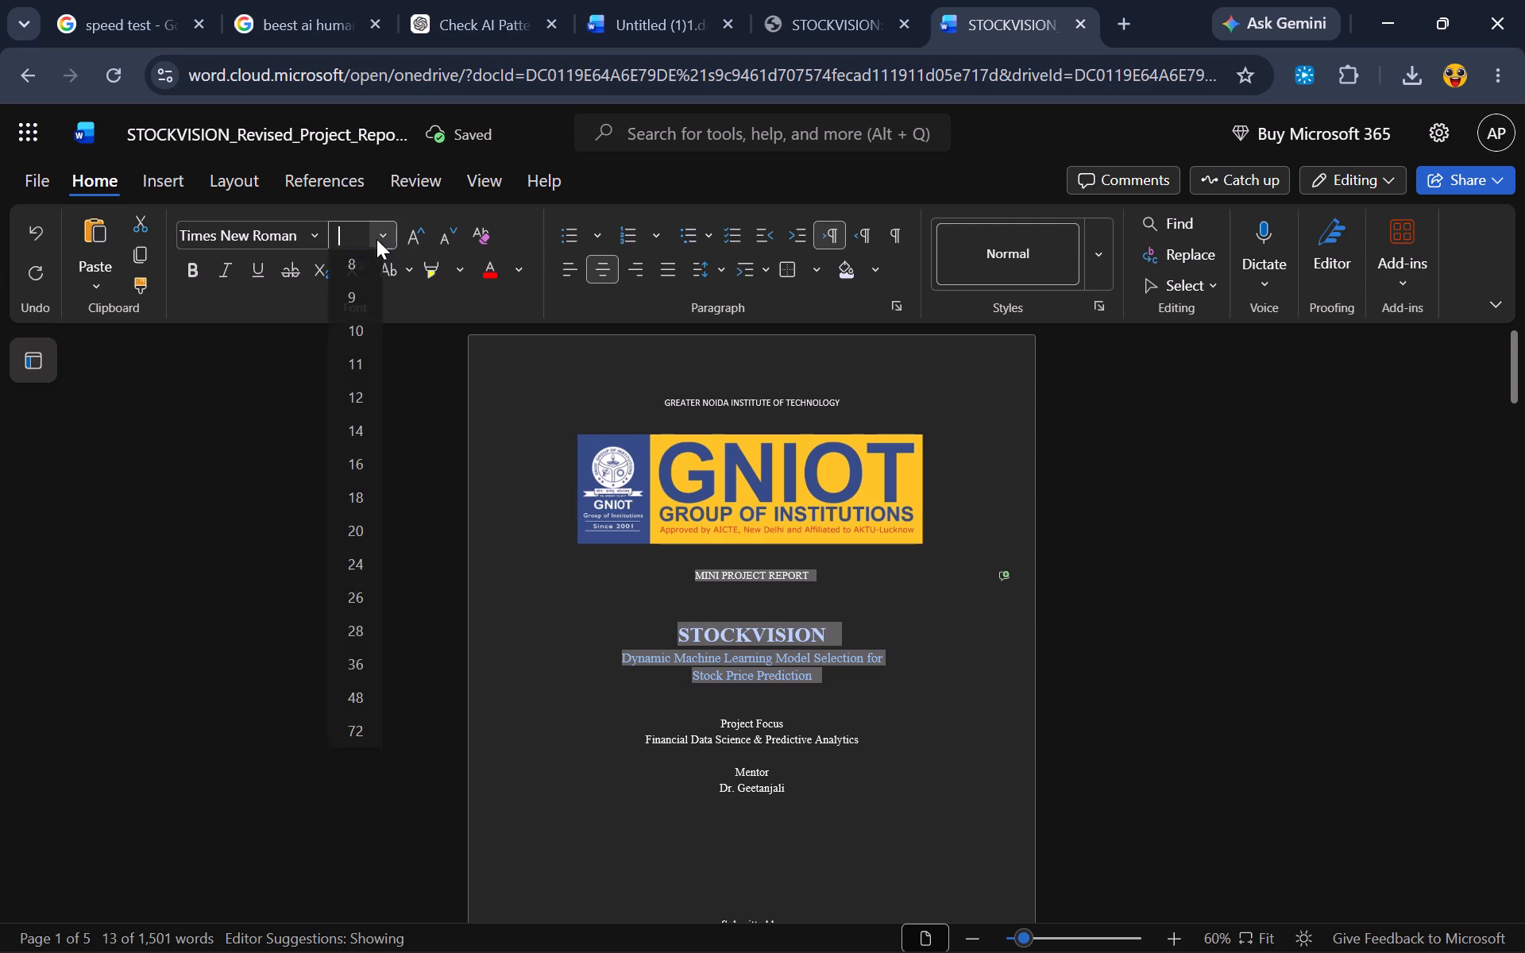
click(357, 384)
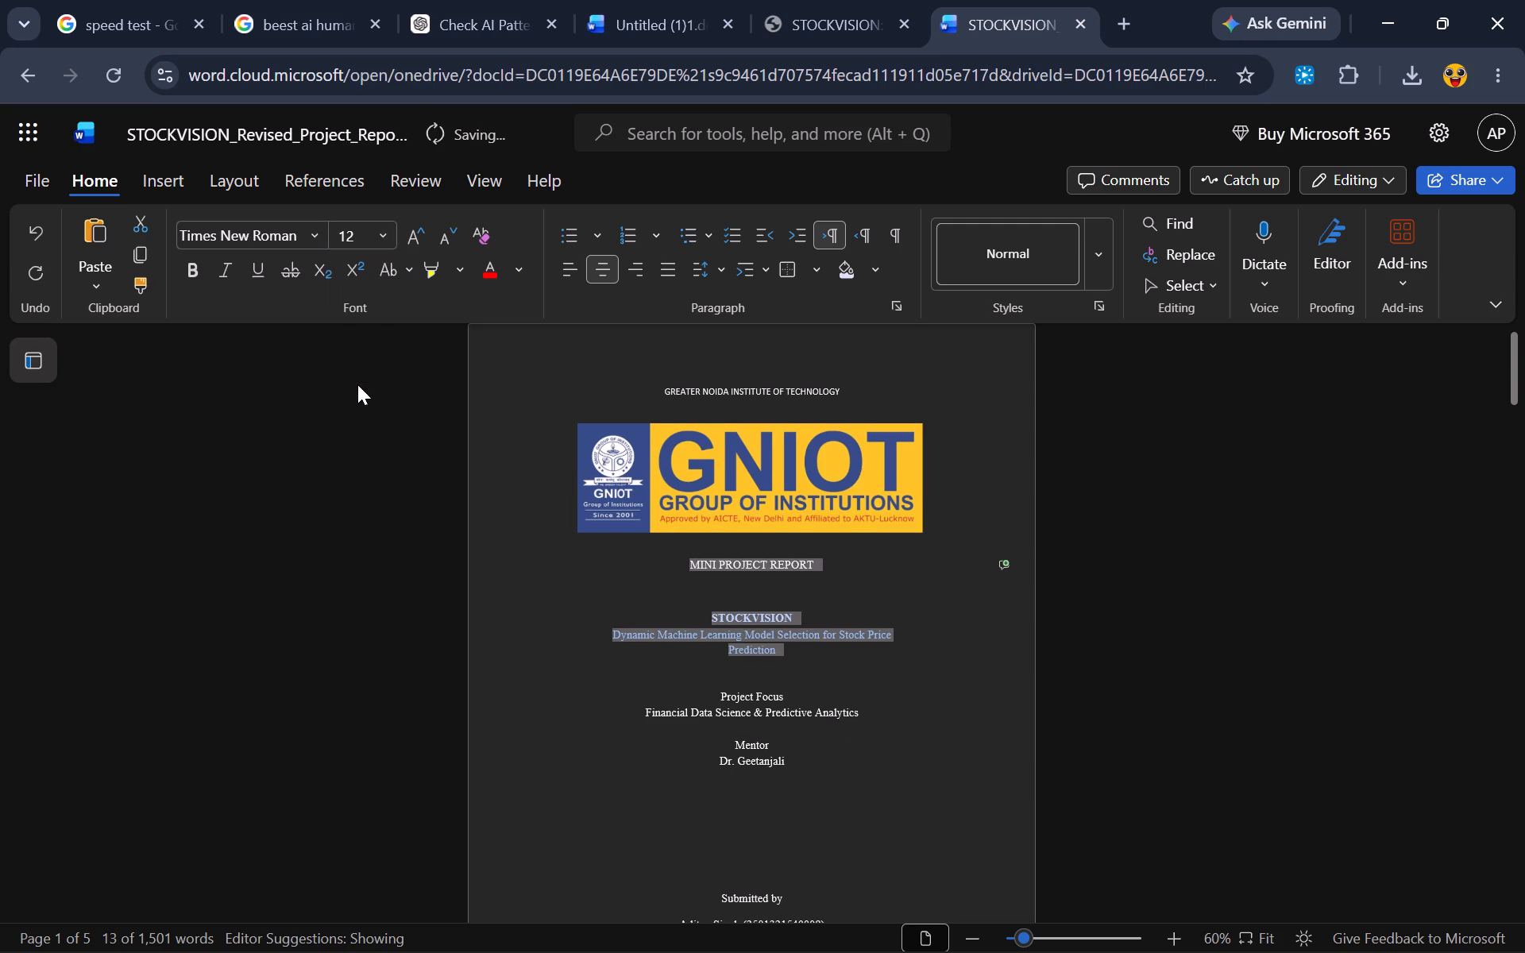
click(647, 566)
Format the "GREATER NOIDA INSTITUTE OF TECHNOLOGY" line above the logo in Times New Roman, size 14.
scroll(647, 566, up, 1)
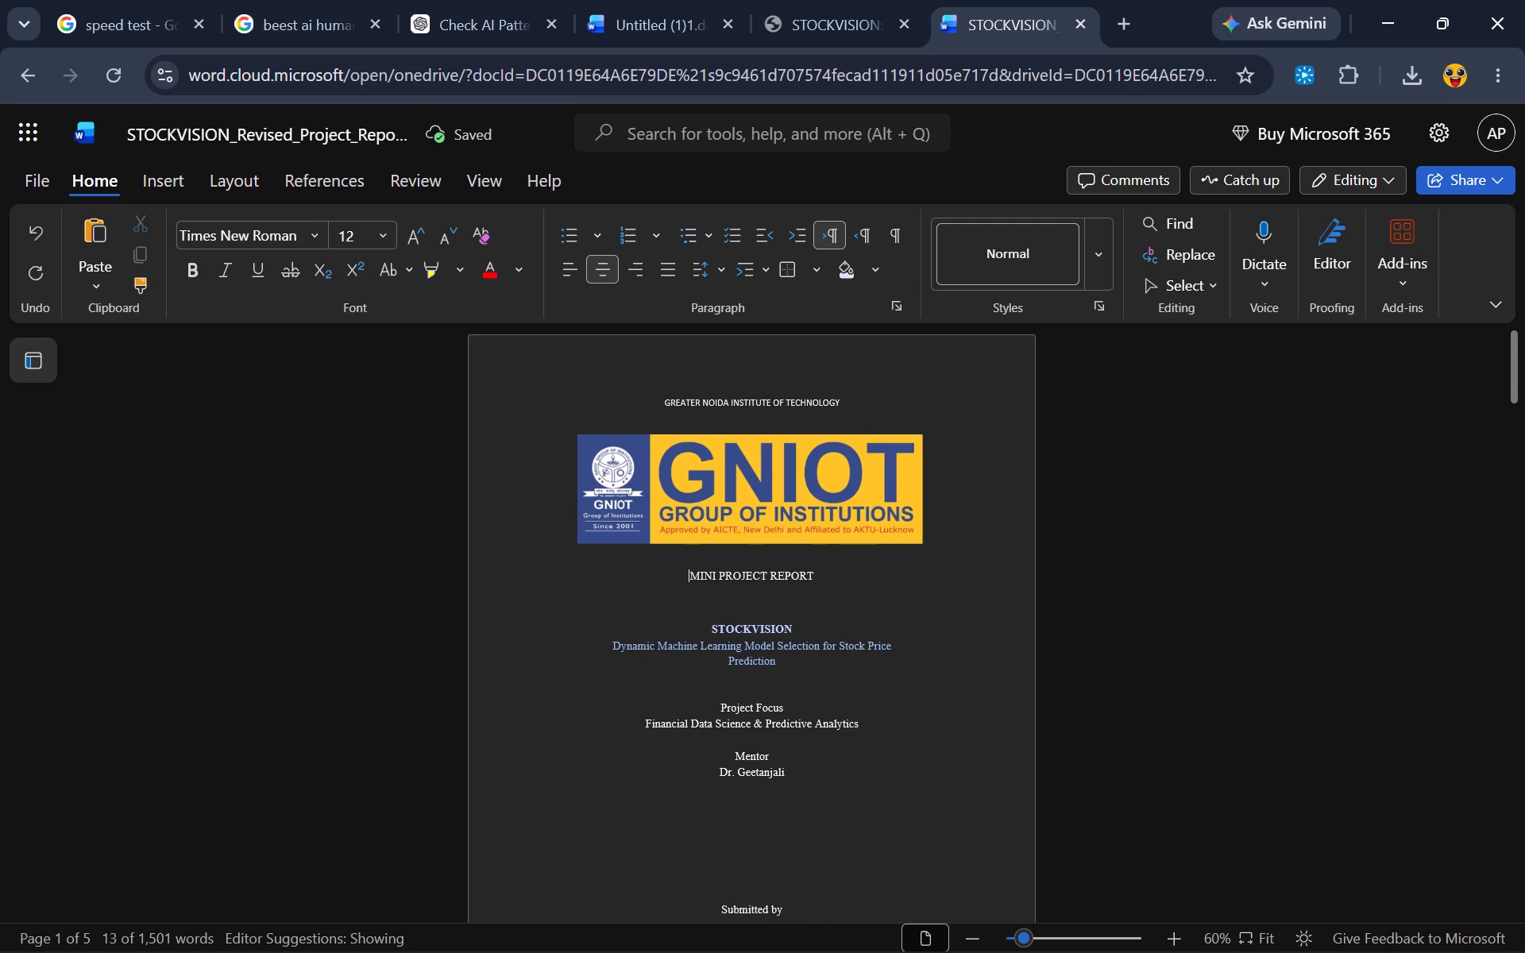
drag(854, 405, 643, 395)
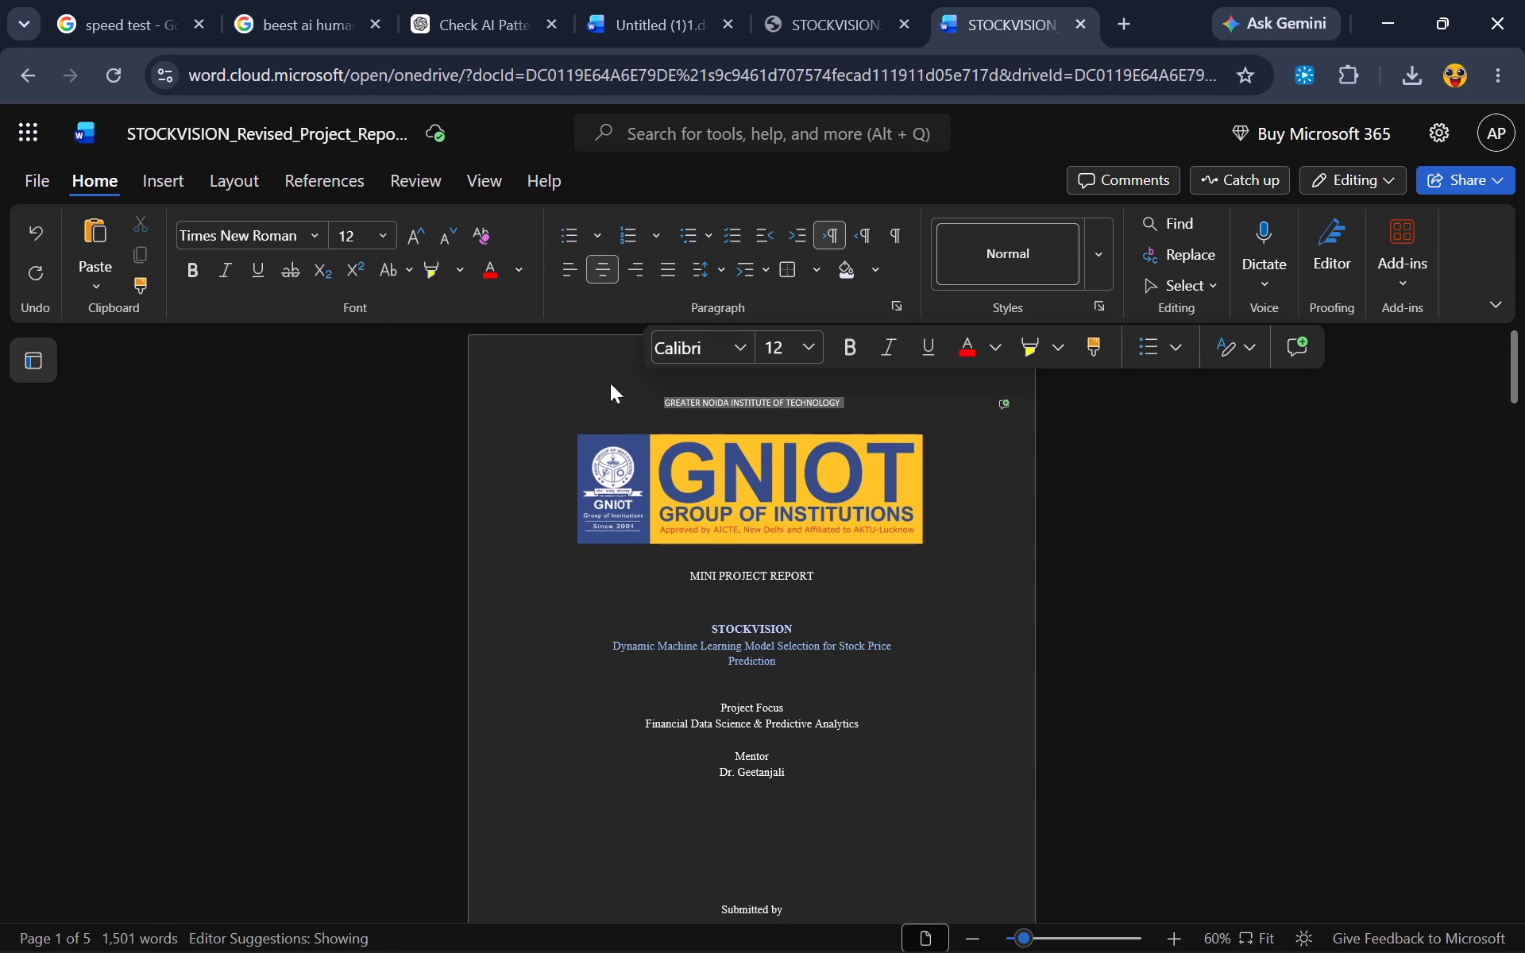
click(302, 233)
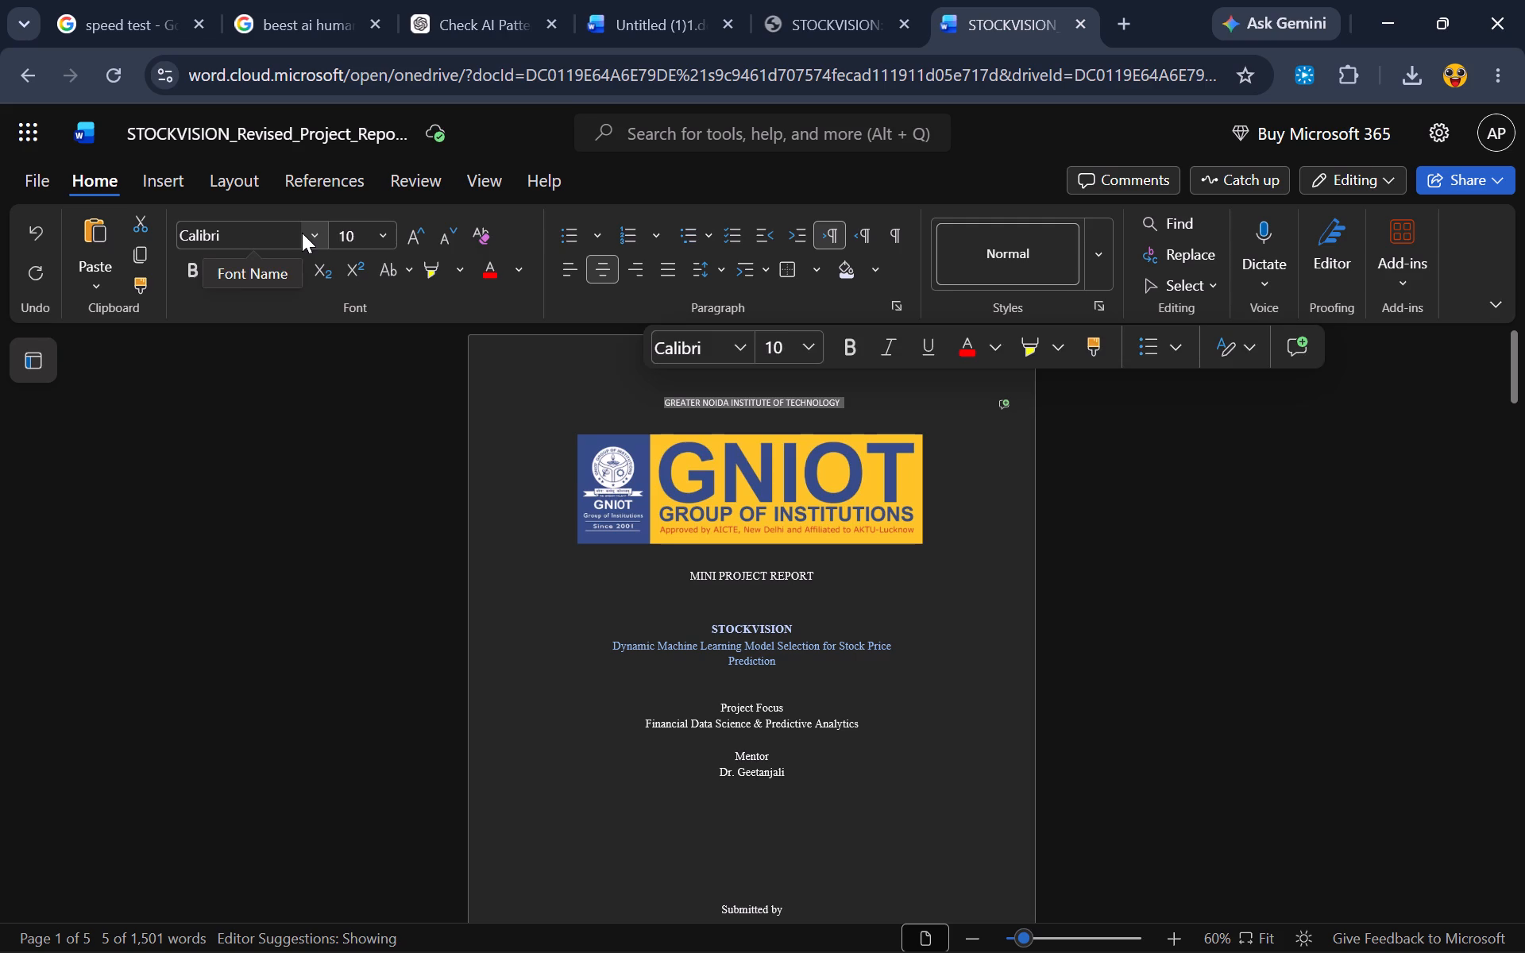
key(BackSpace)
key(BackSpace)
key(BackSpace)
key(BackSpace)
key(BackSpace)
key(BackSpace)
key(BackSpace)
key(BackSpace)
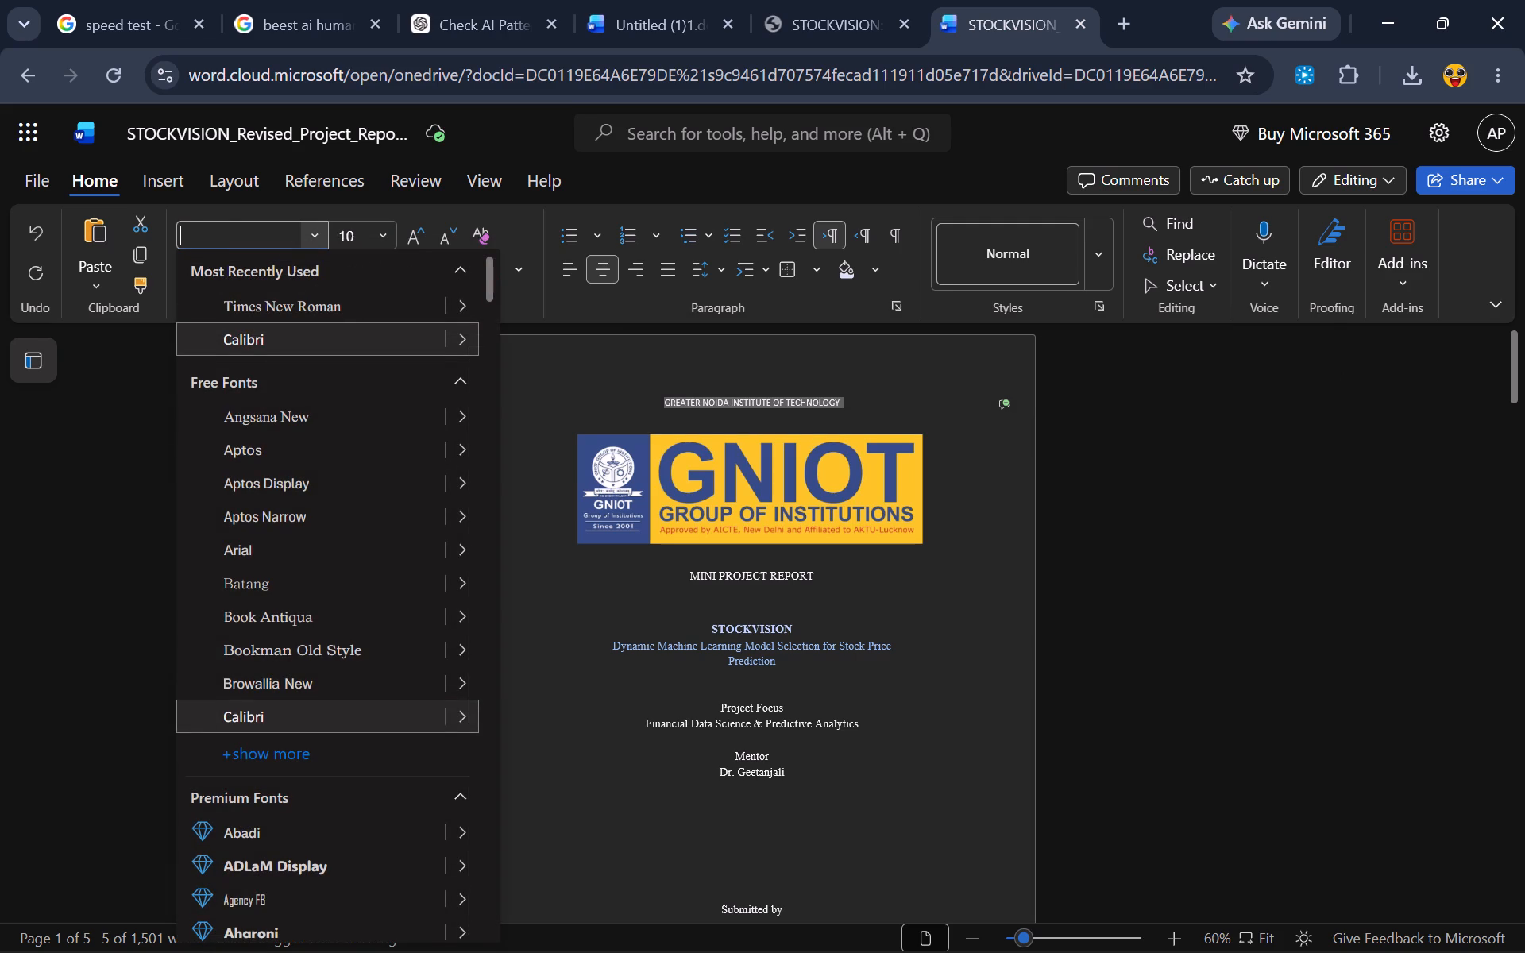
text(times)
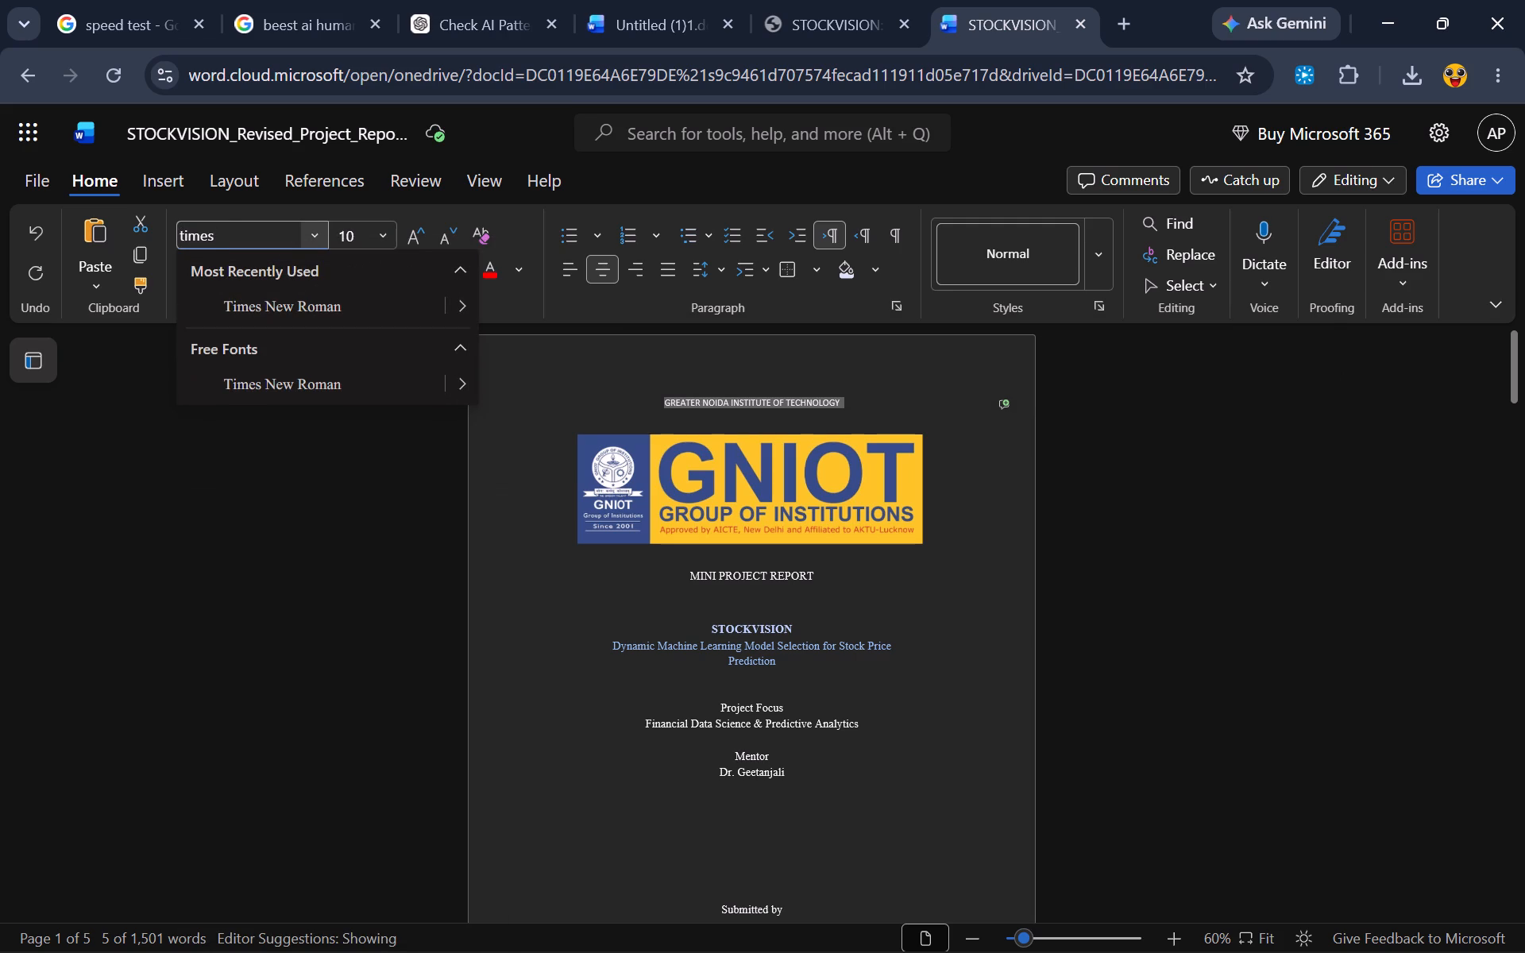
click(298, 291)
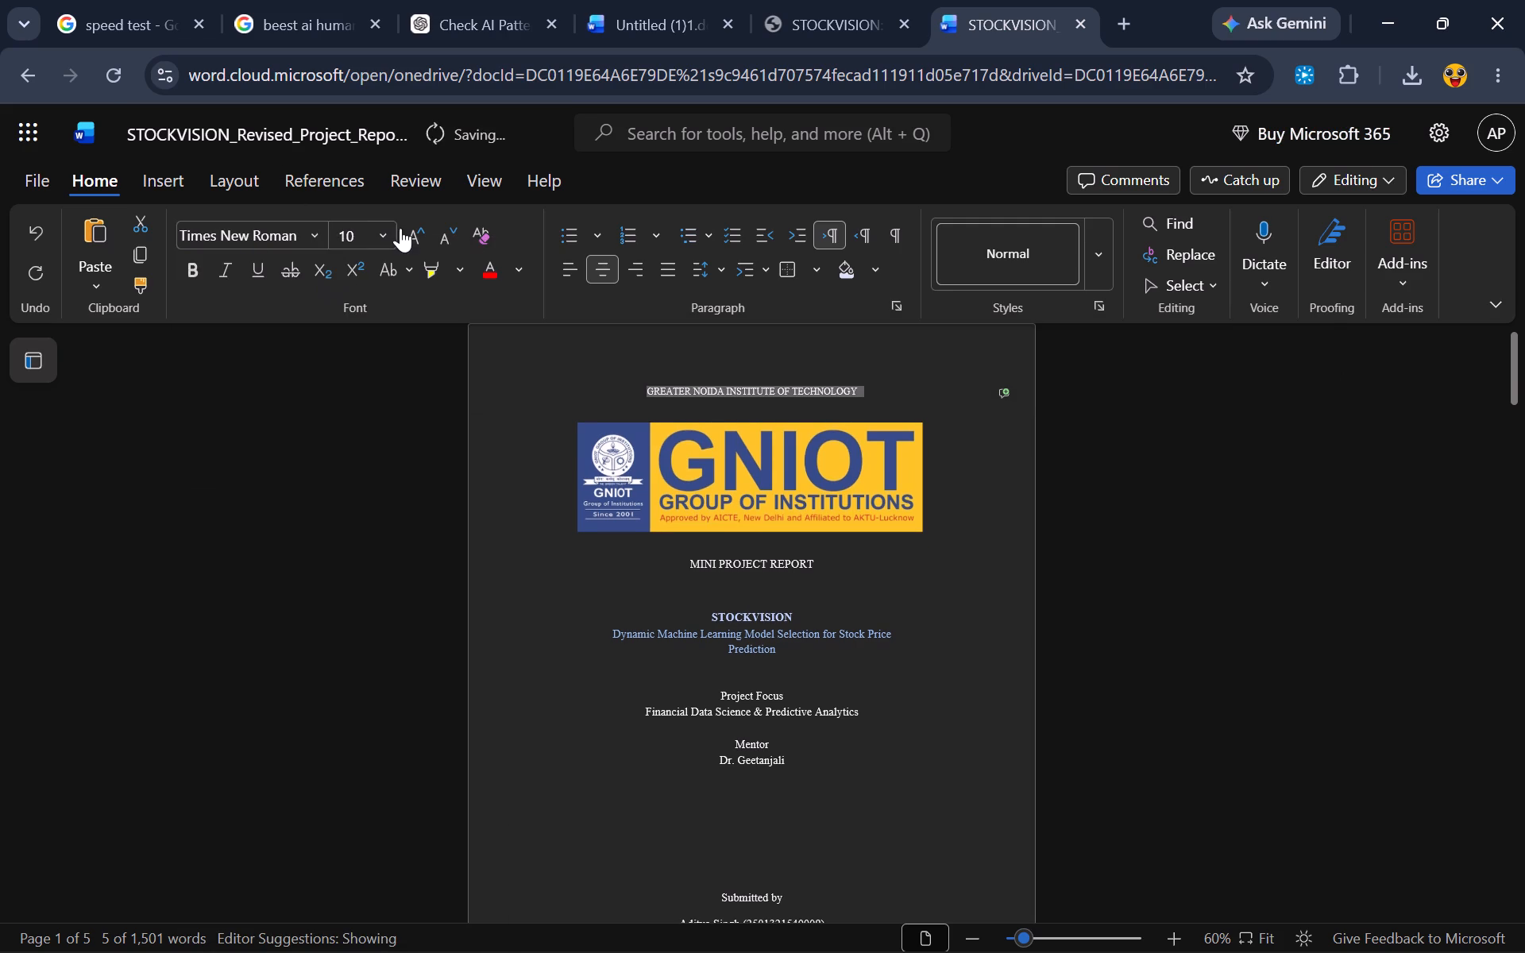
click(411, 226)
click(411, 226)
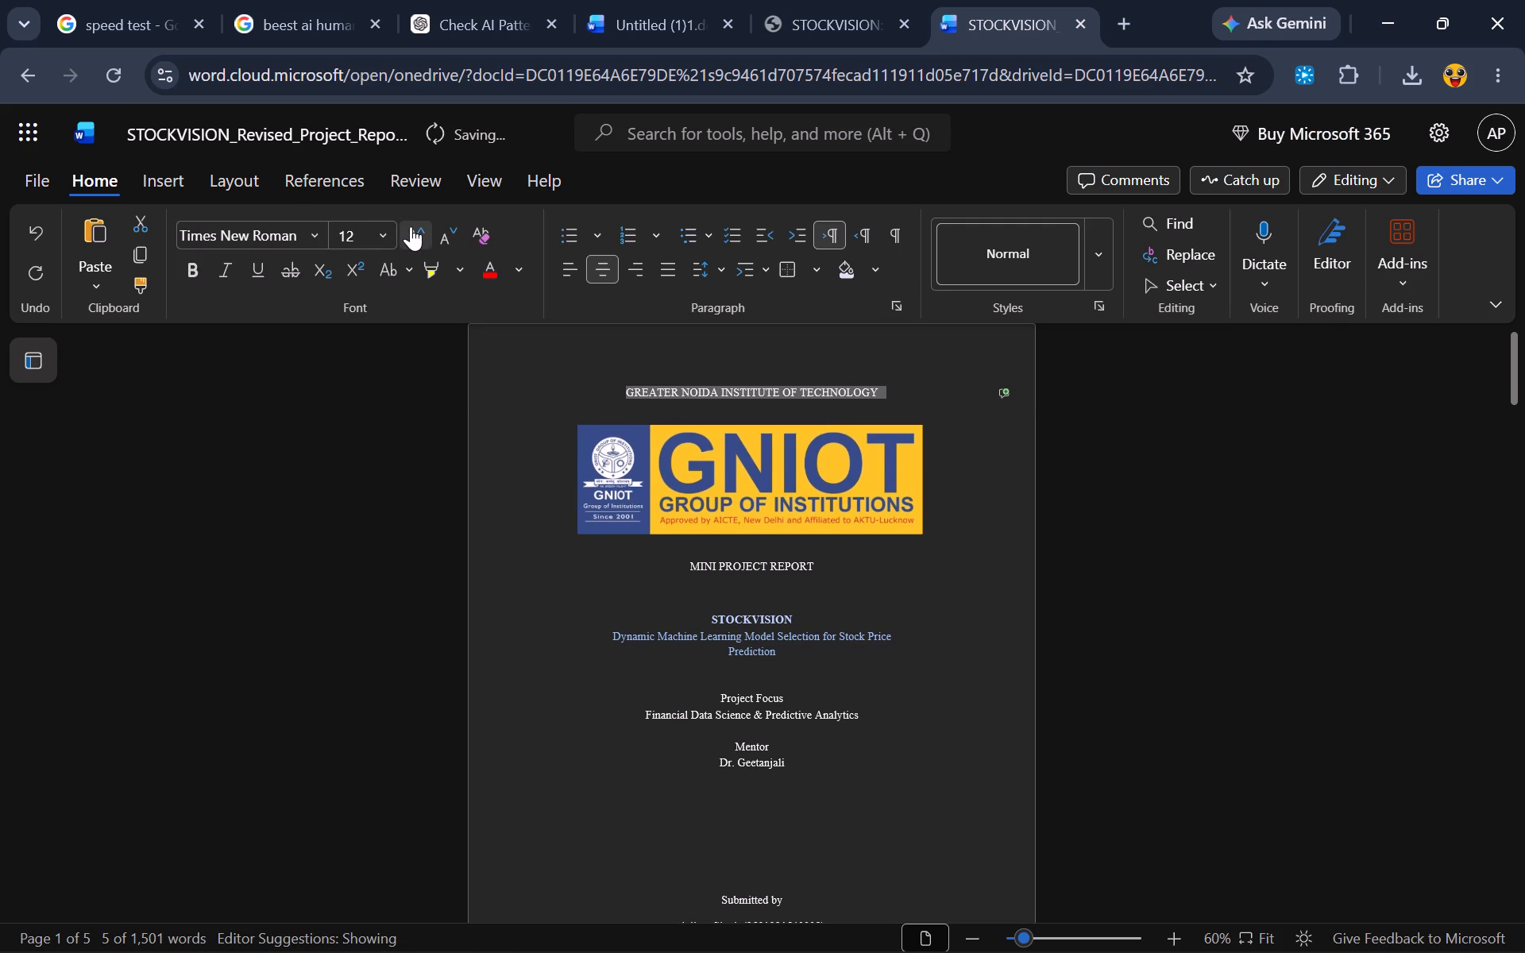
click(411, 226)
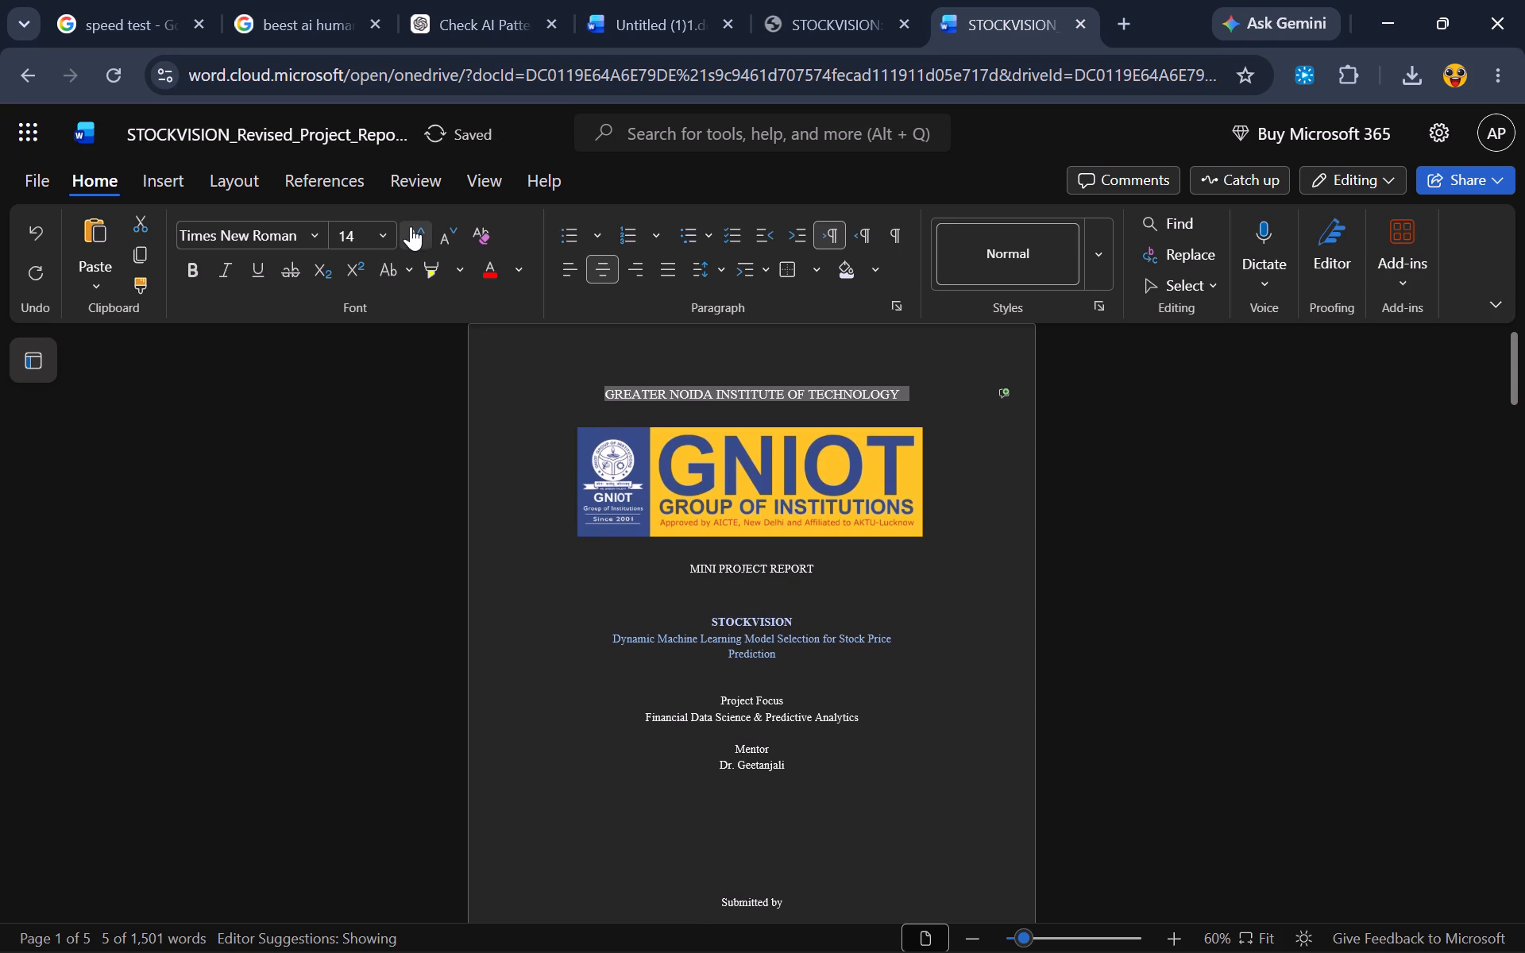
click(542, 515)
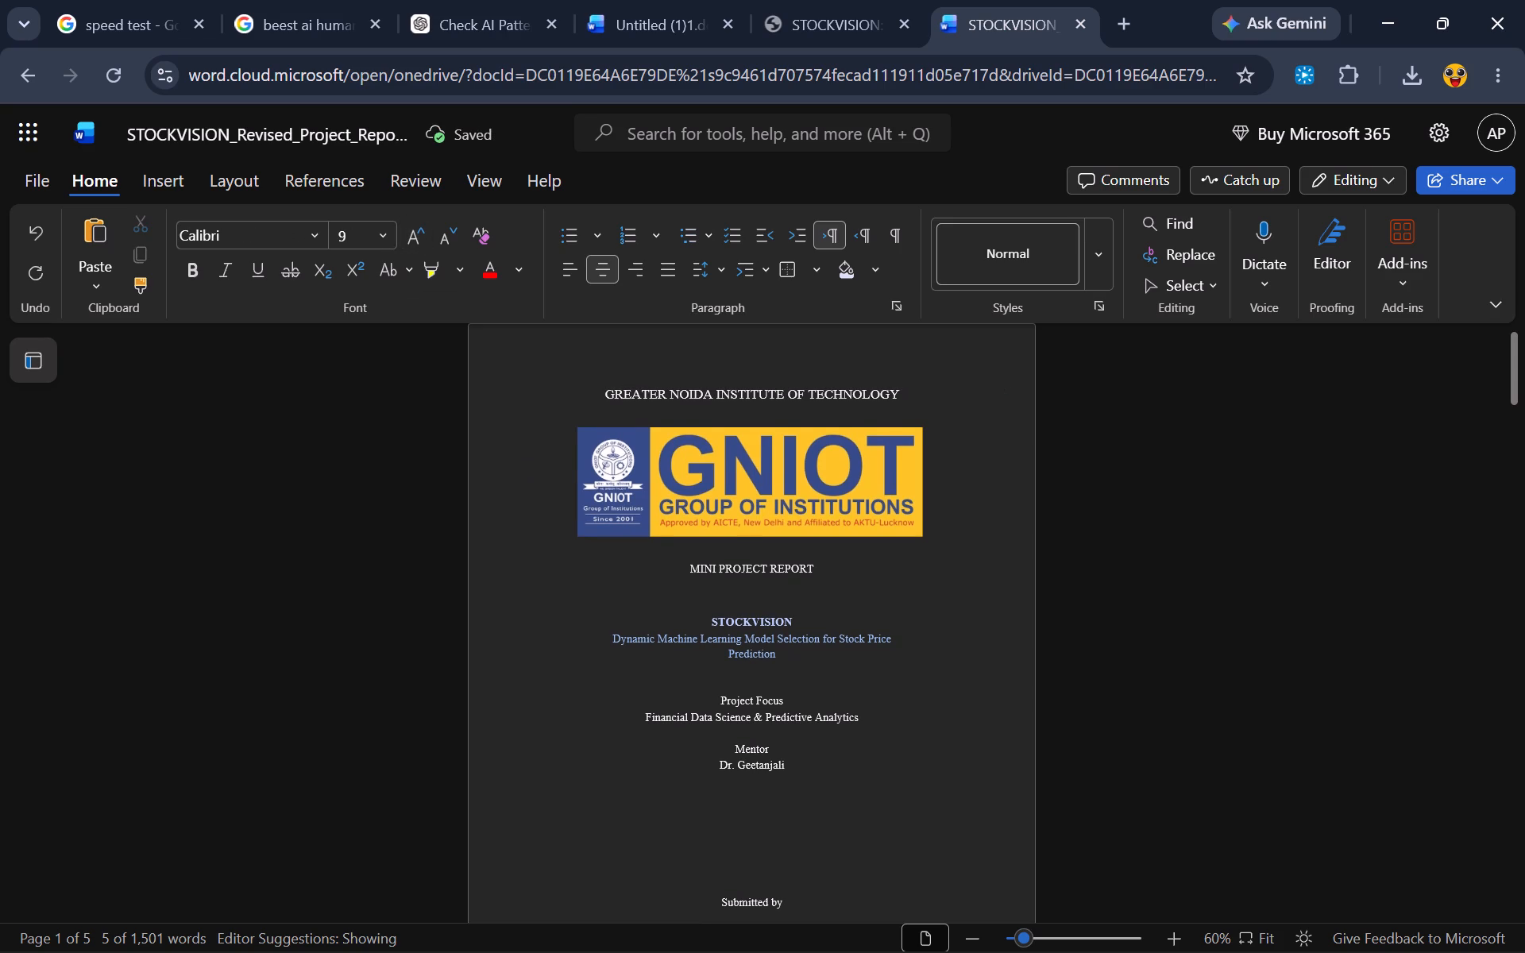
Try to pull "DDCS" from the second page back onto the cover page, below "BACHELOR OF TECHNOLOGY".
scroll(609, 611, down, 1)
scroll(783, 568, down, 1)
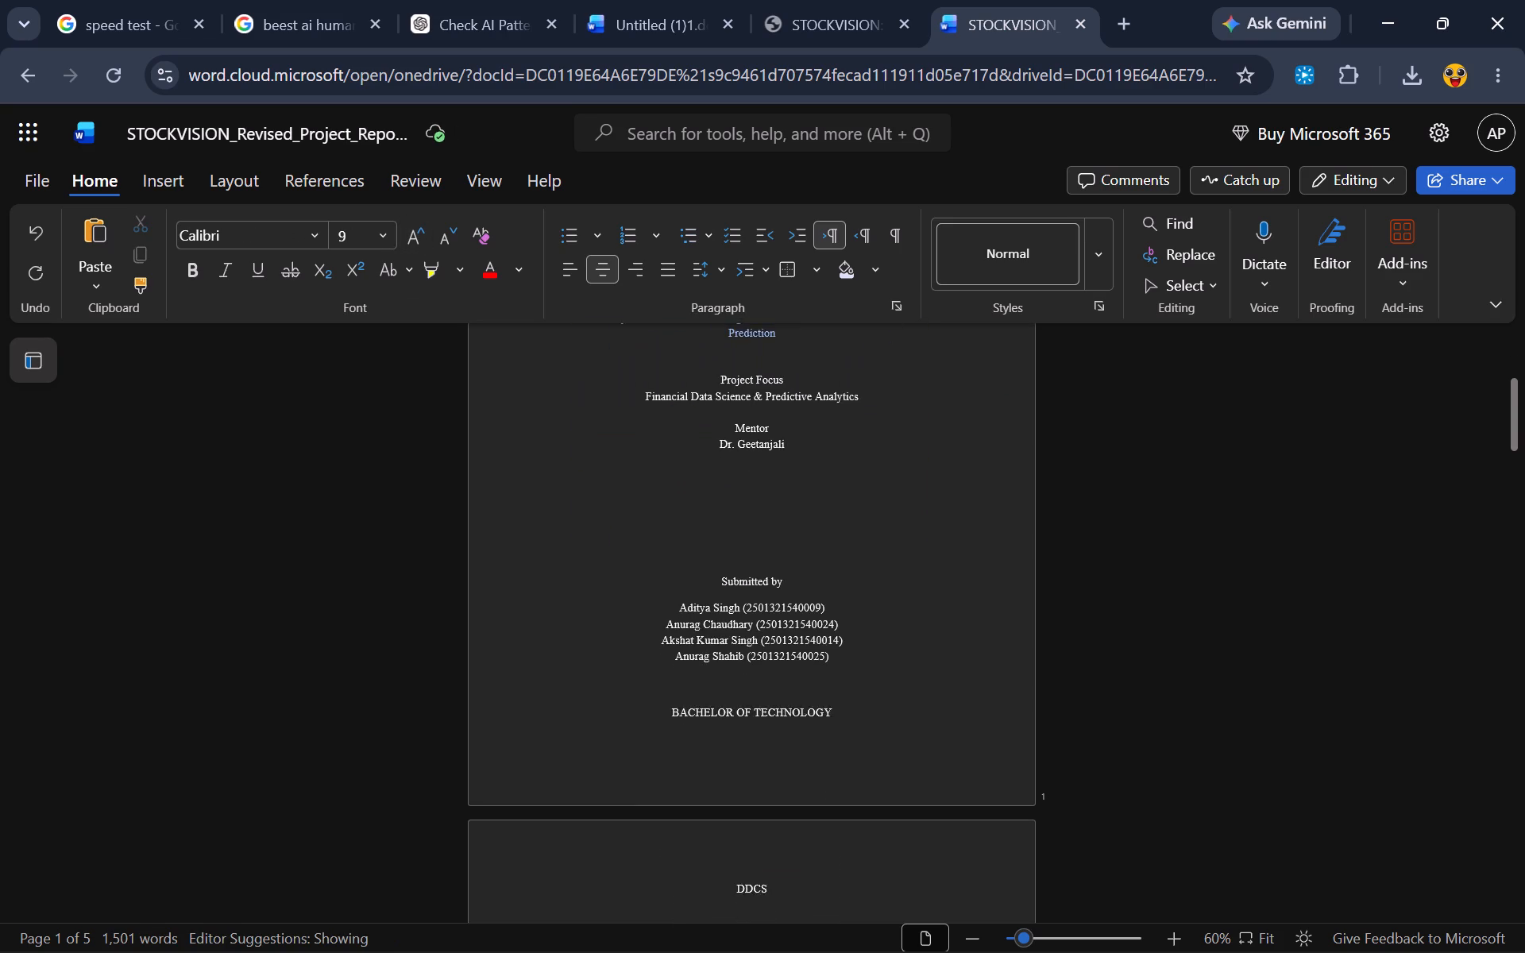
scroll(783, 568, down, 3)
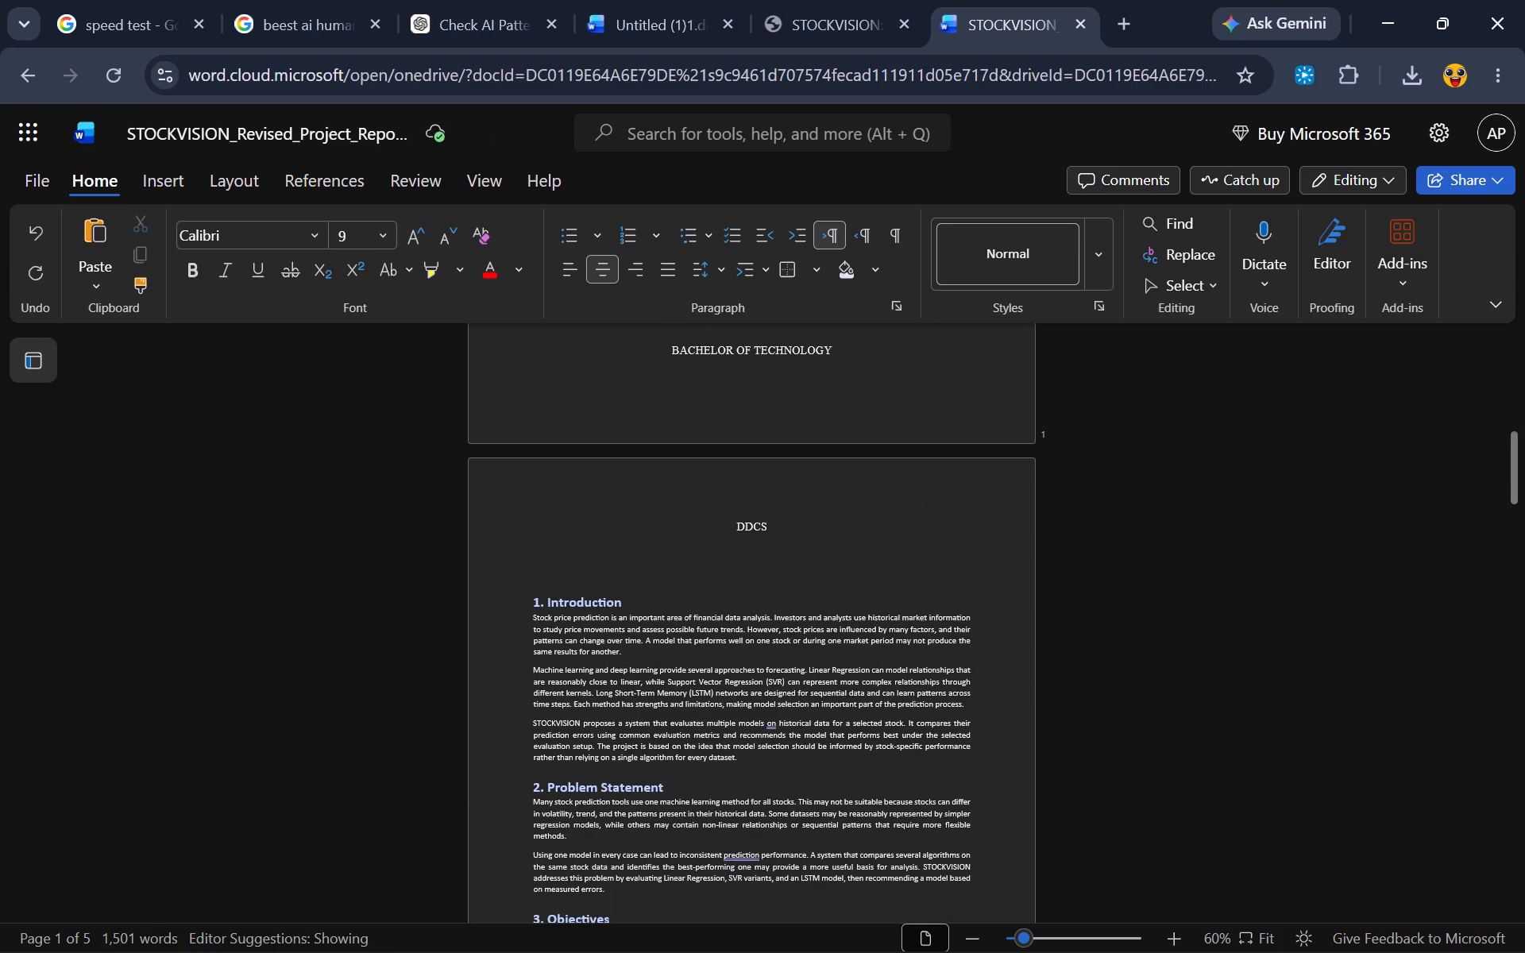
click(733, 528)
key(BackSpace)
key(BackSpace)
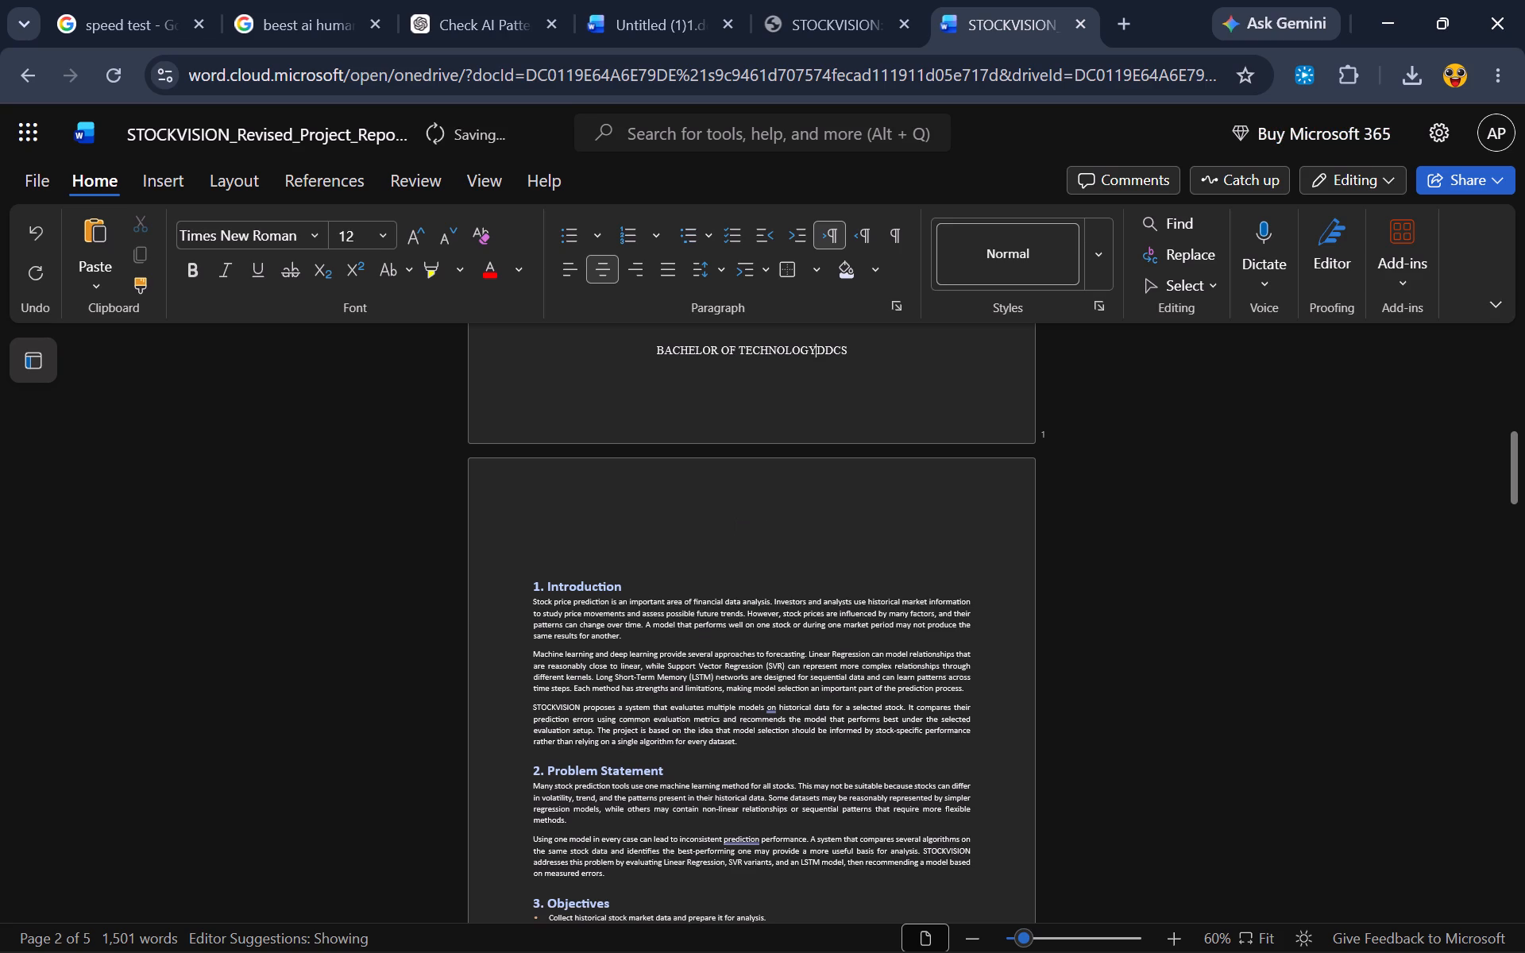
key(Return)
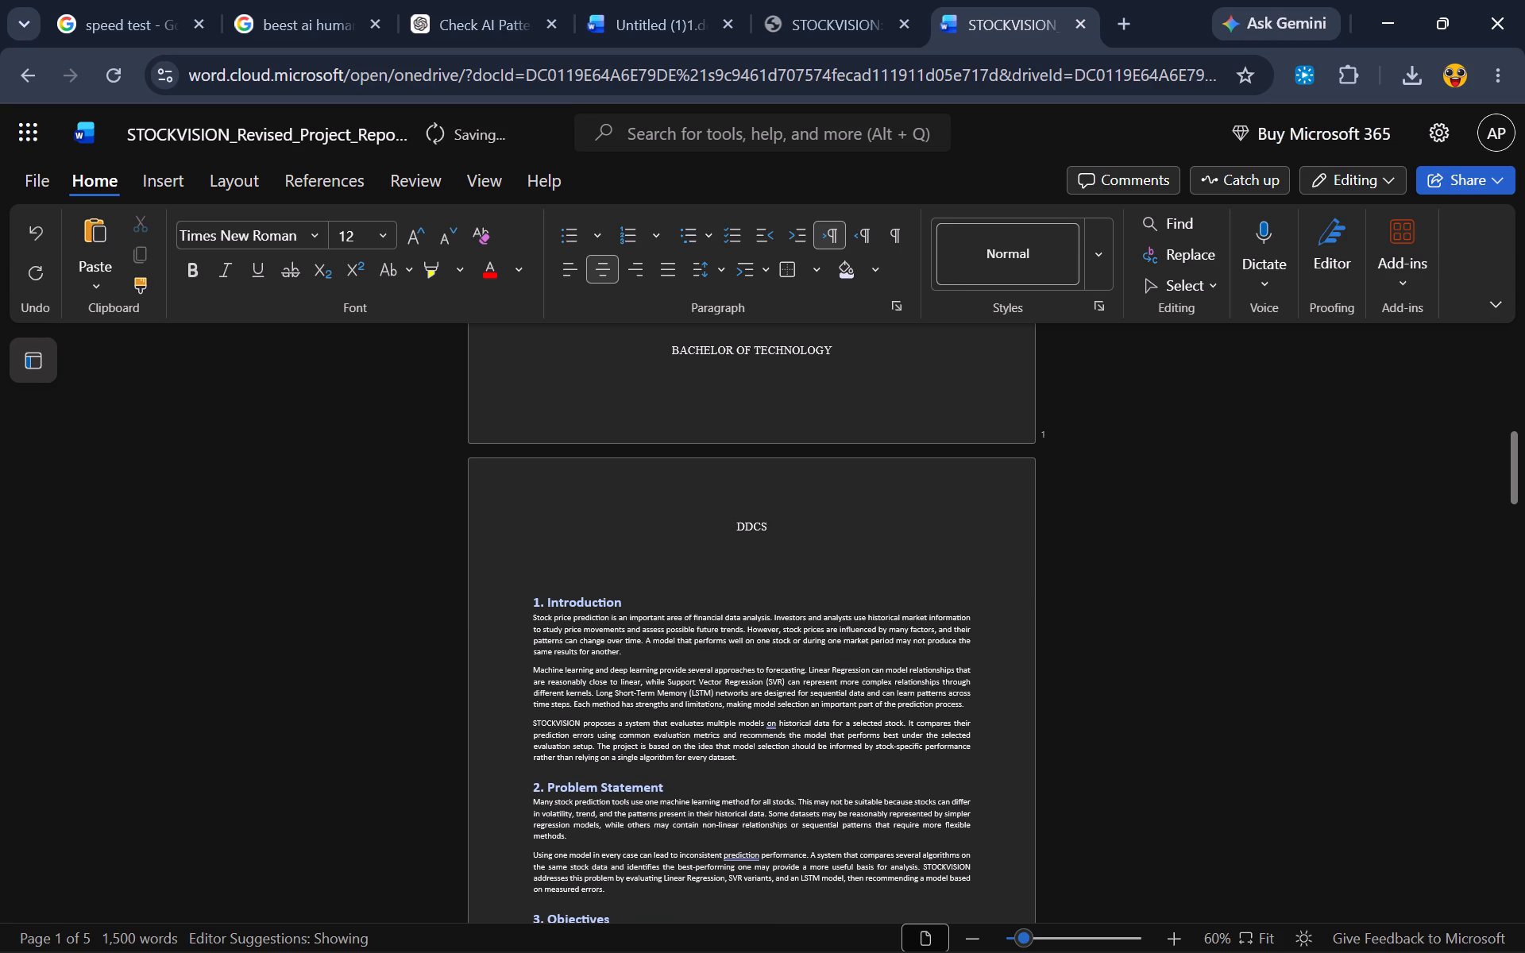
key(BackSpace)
Delete blank space above "Submitted by" on the cover page to pull "DDCS" back below "BACHELOR OF TECHNOLOGY".
scroll(733, 528, up, 1)
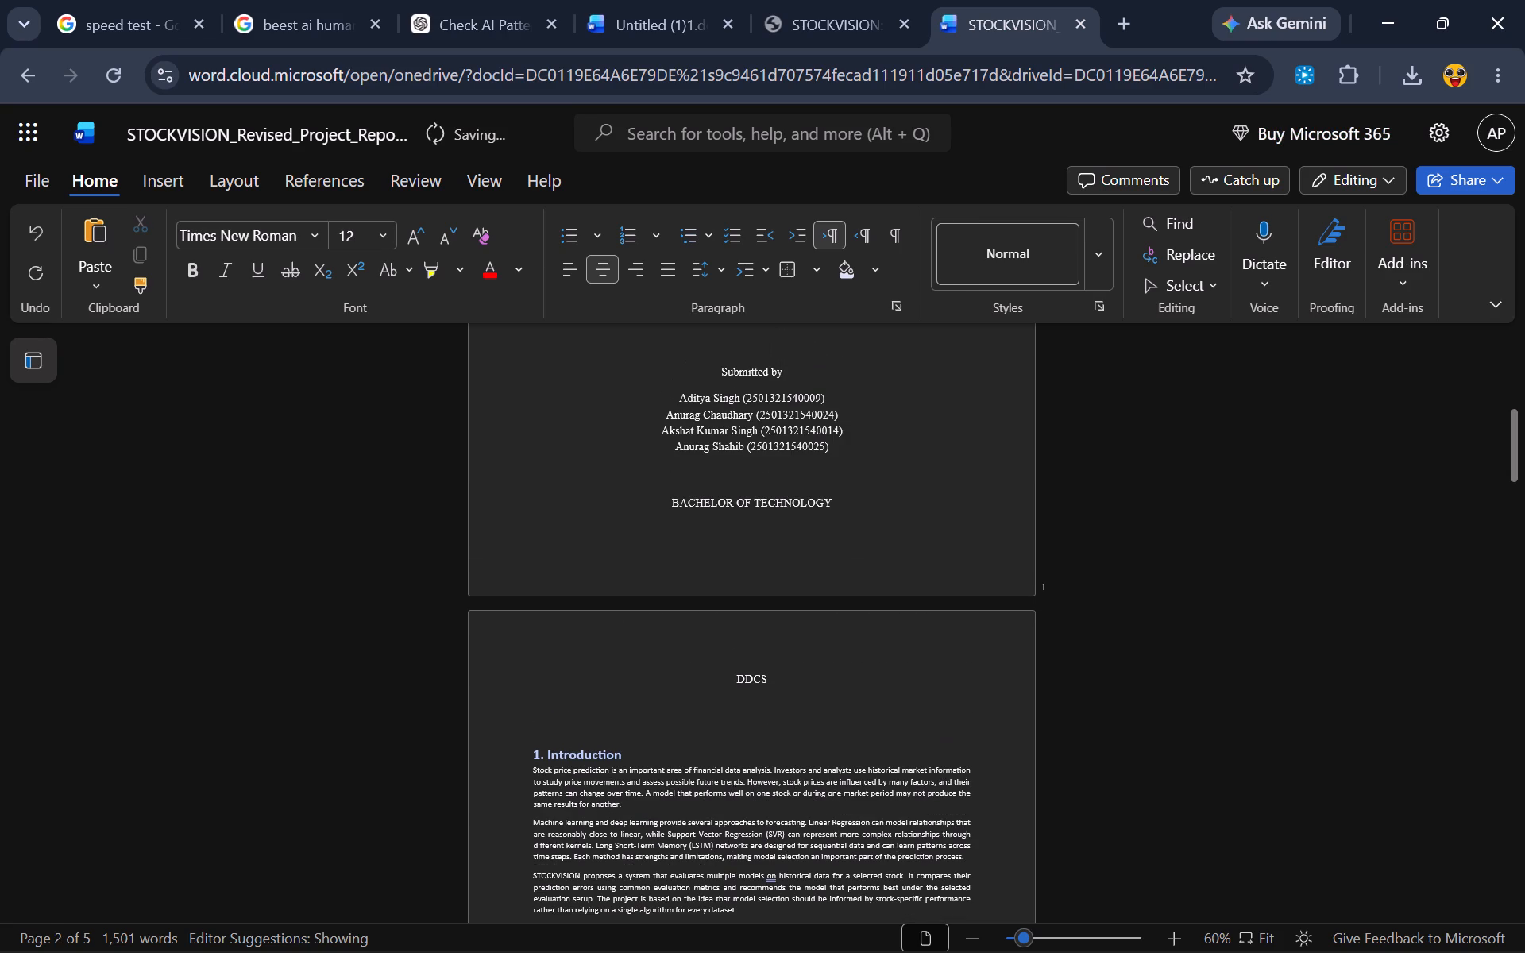
click(693, 374)
key(BackSpace)
key(BackSpace)
Apply the Normal style to the "1. Introduction" heading on the second page.
scroll(683, 549, down, 1)
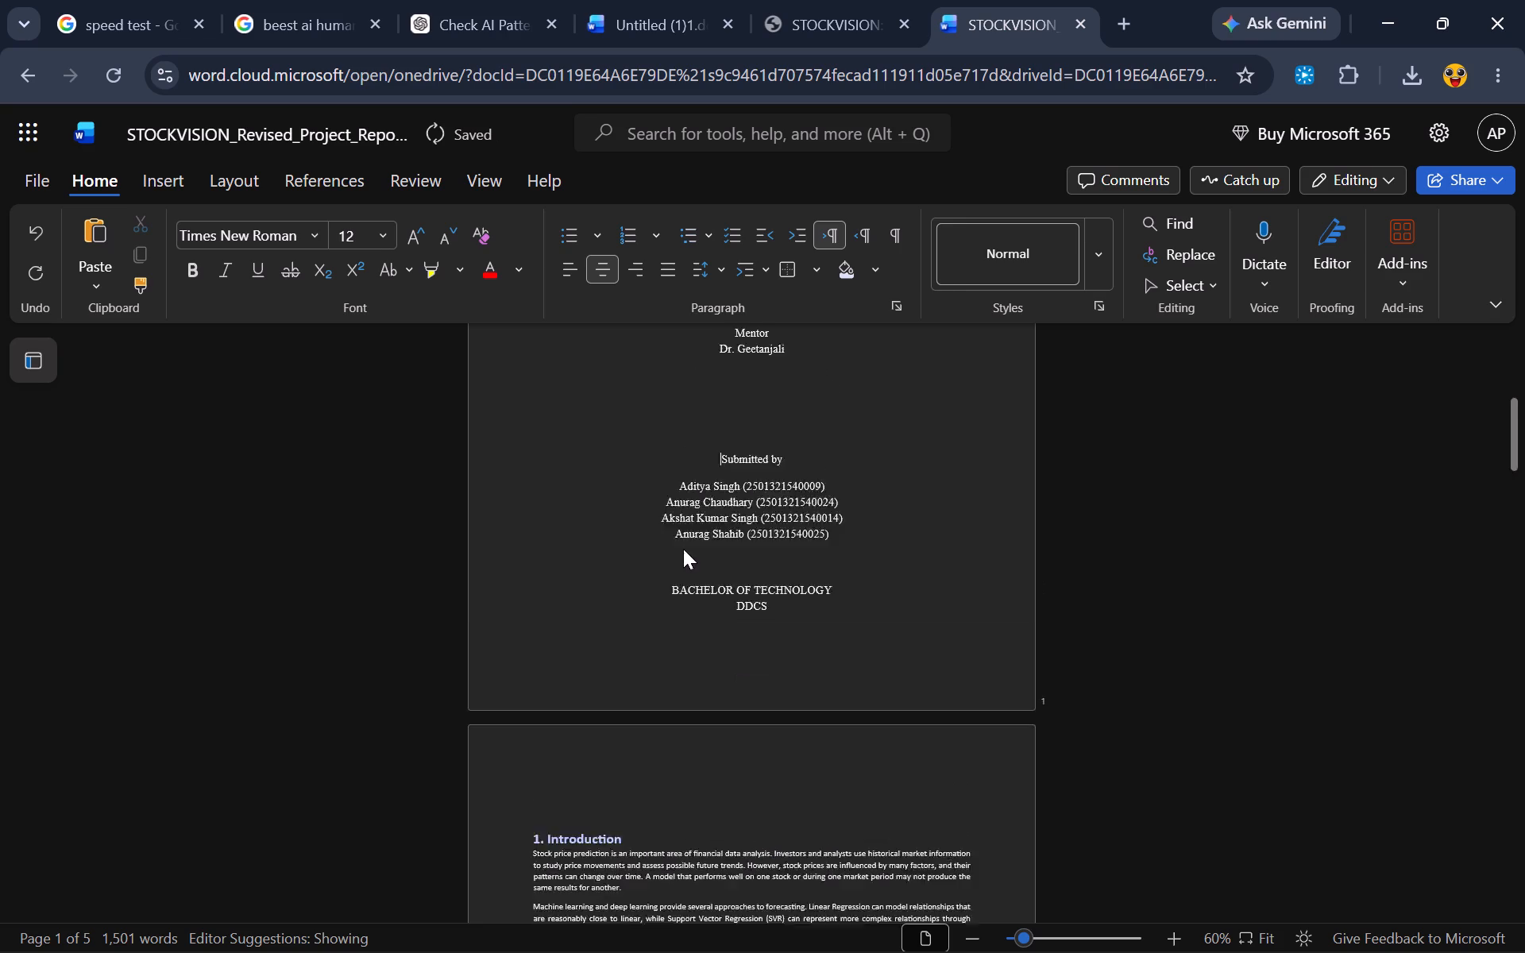
scroll(683, 549, down, 1)
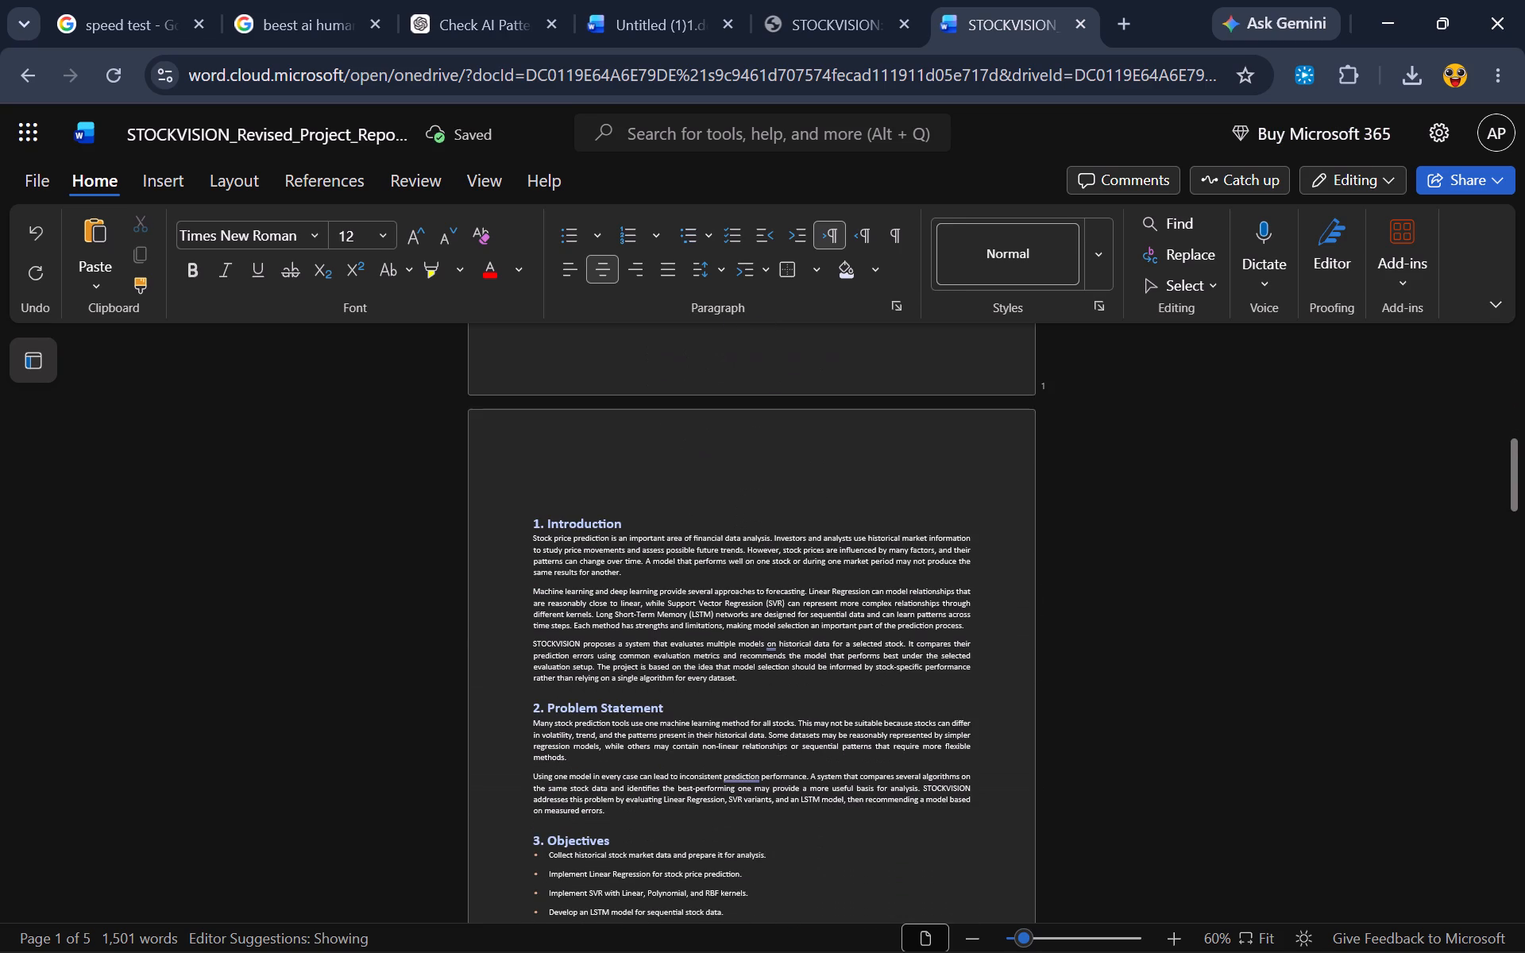
scroll(683, 549, down, 2)
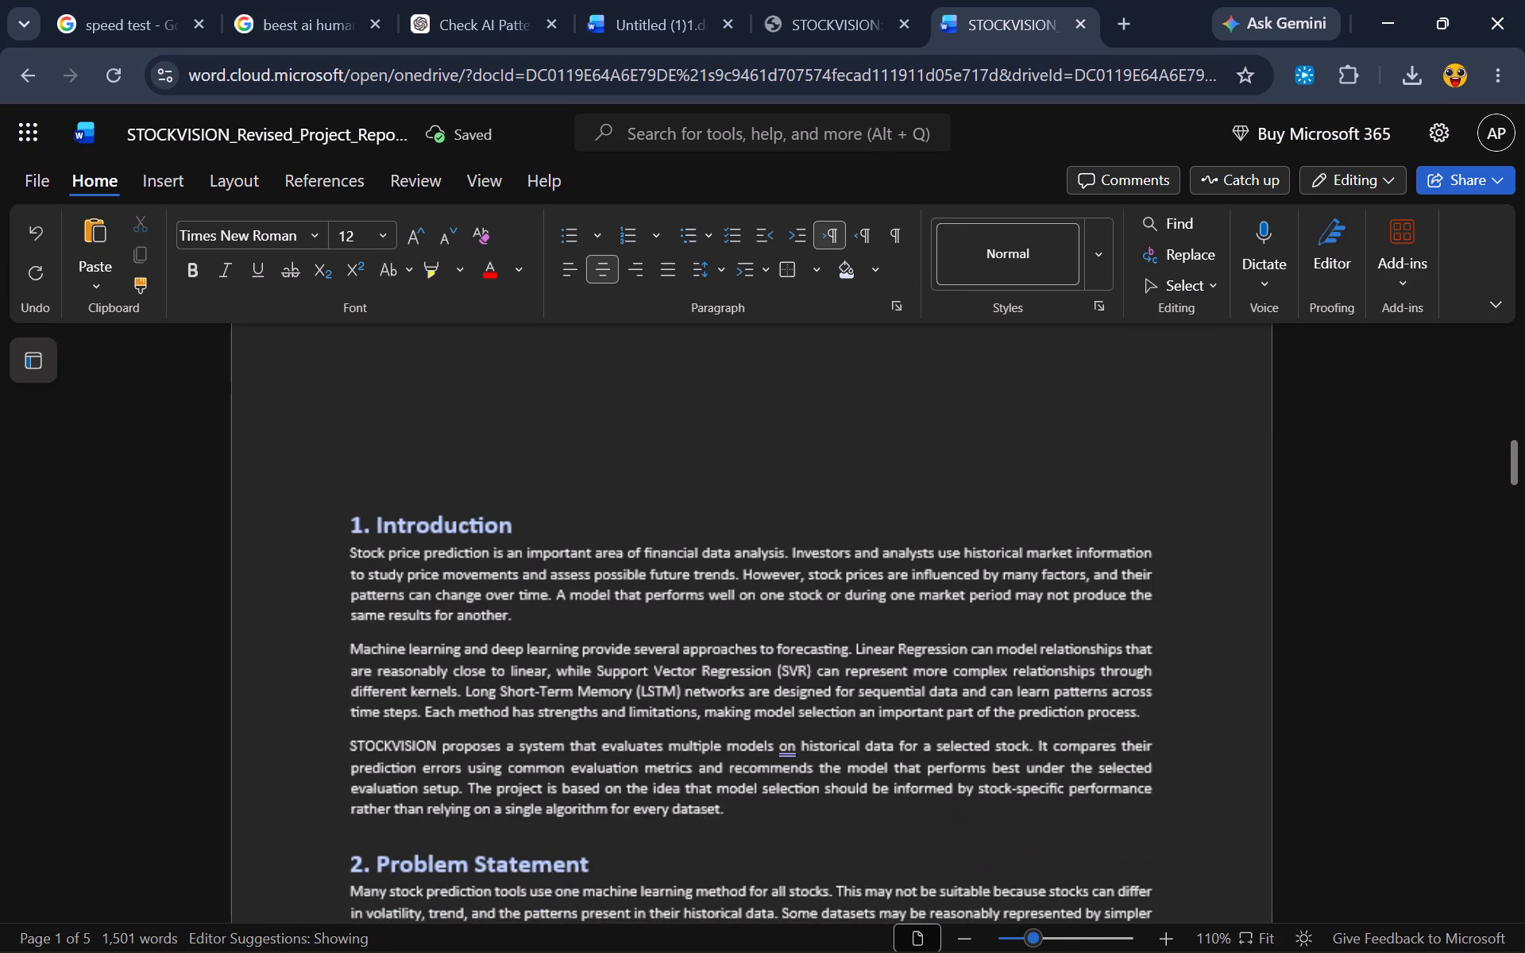
click(453, 521)
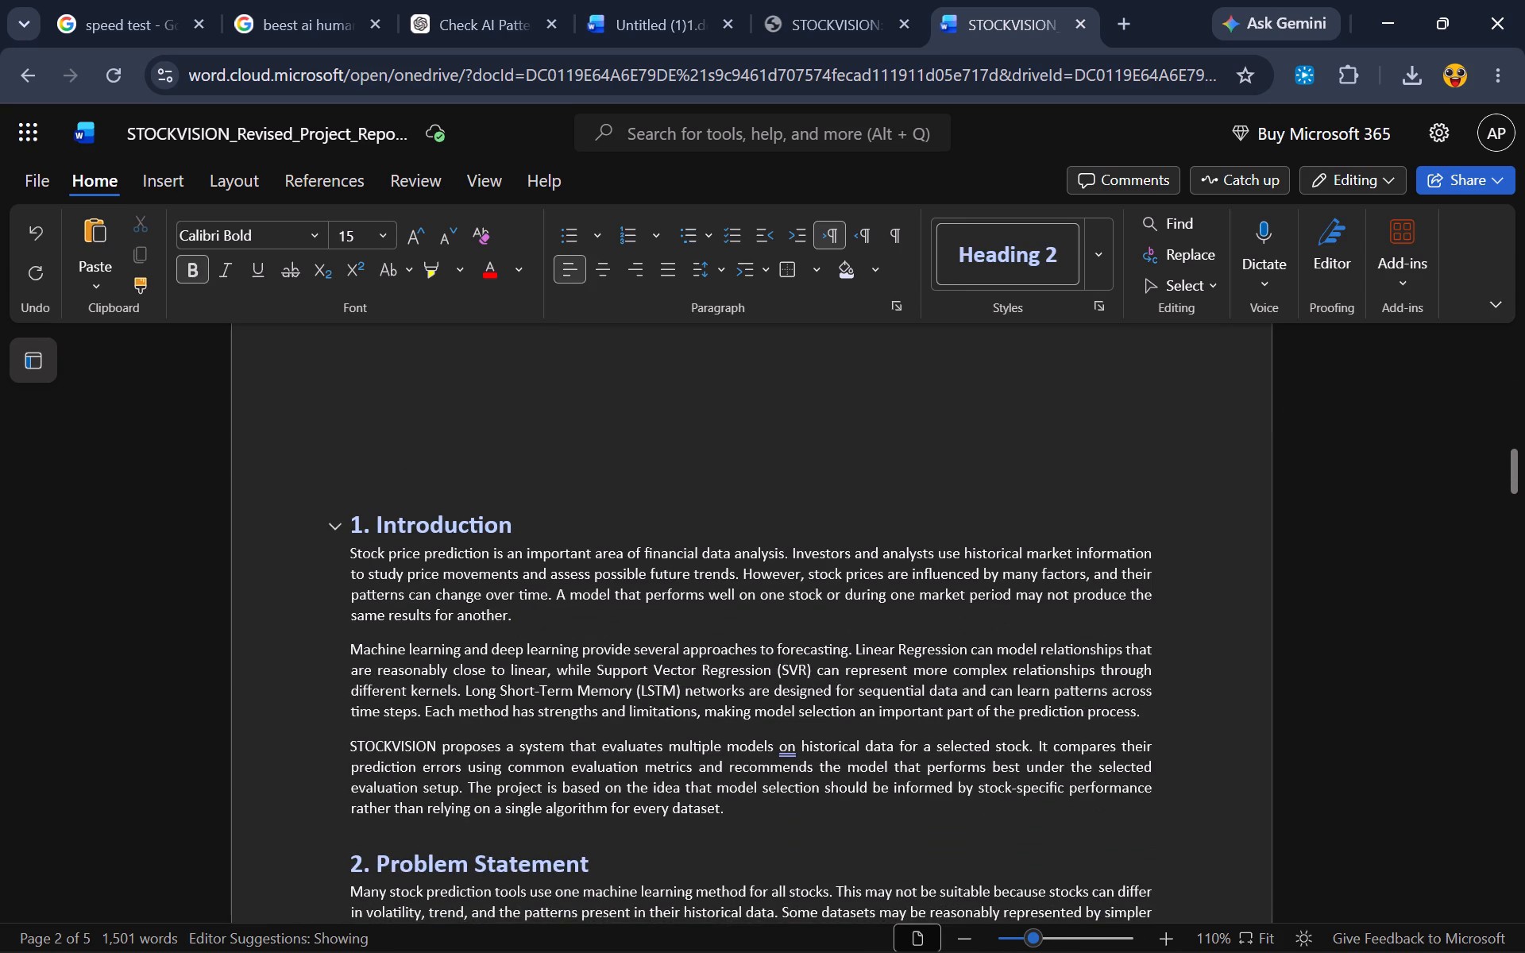
click(1087, 256)
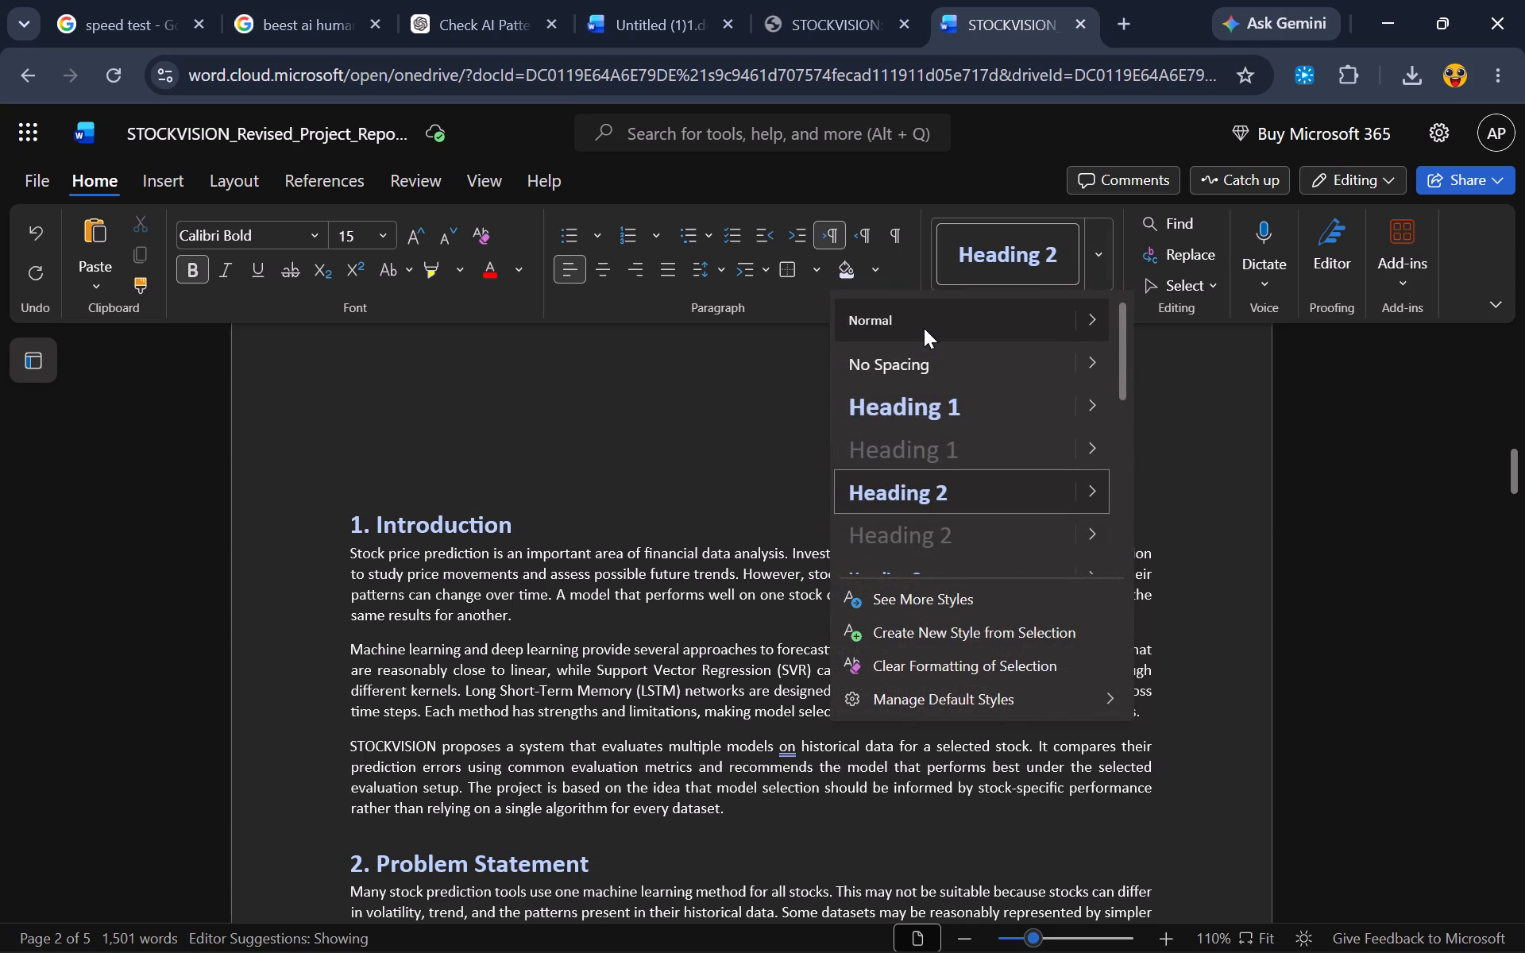
click(924, 328)
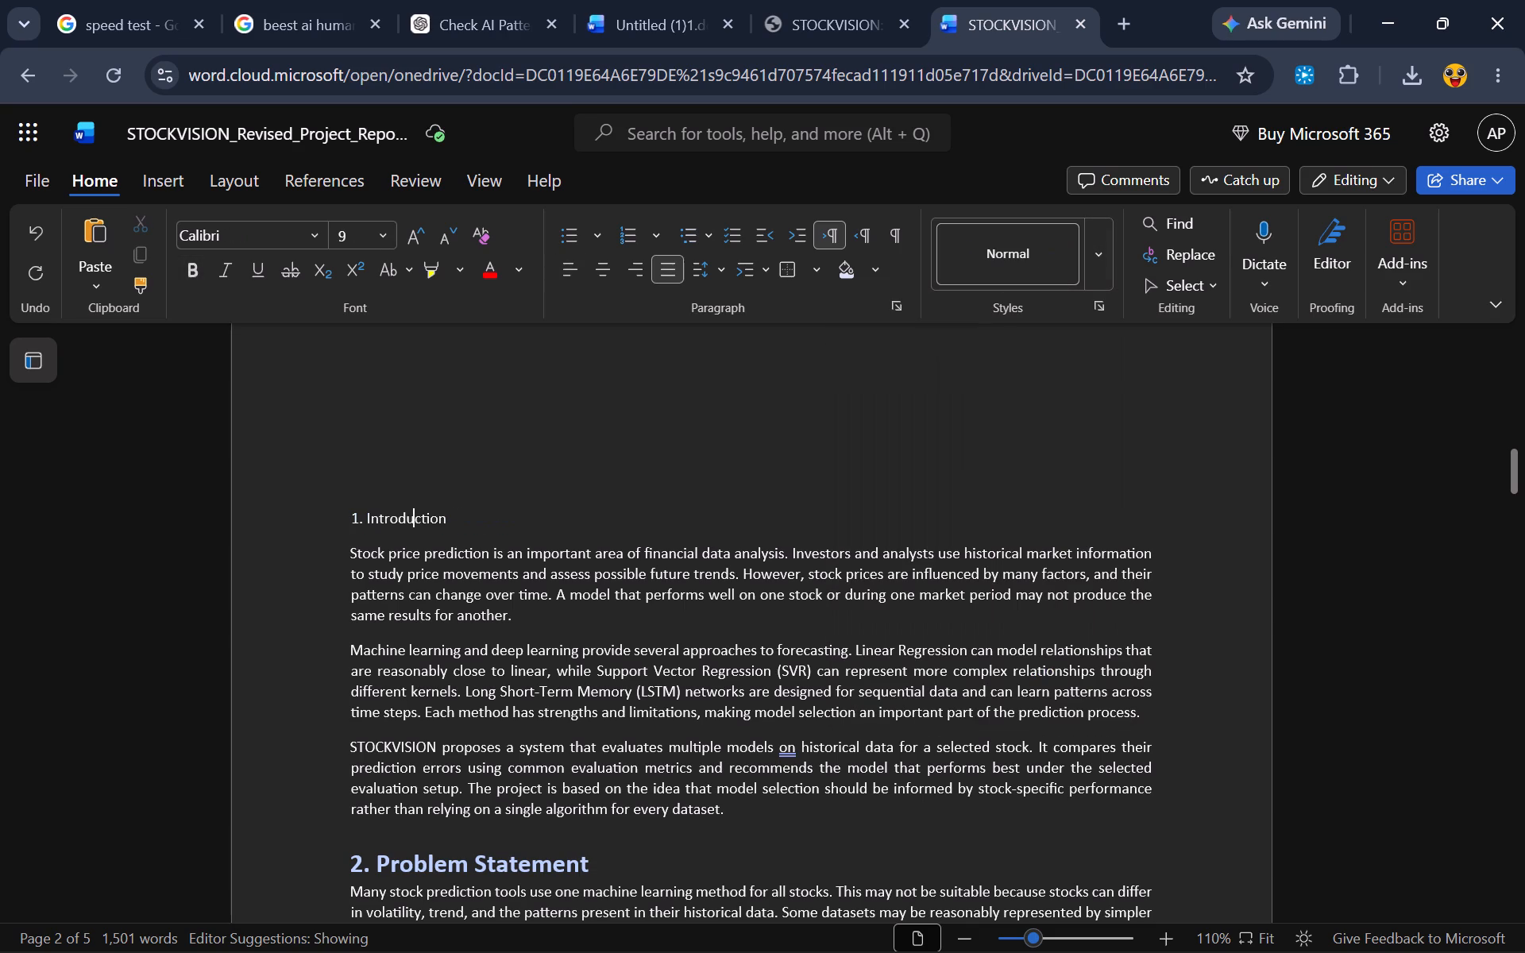
Format the "1. Introduction" heading in bold Times New Roman, size 14.
drag(497, 517, 263, 529)
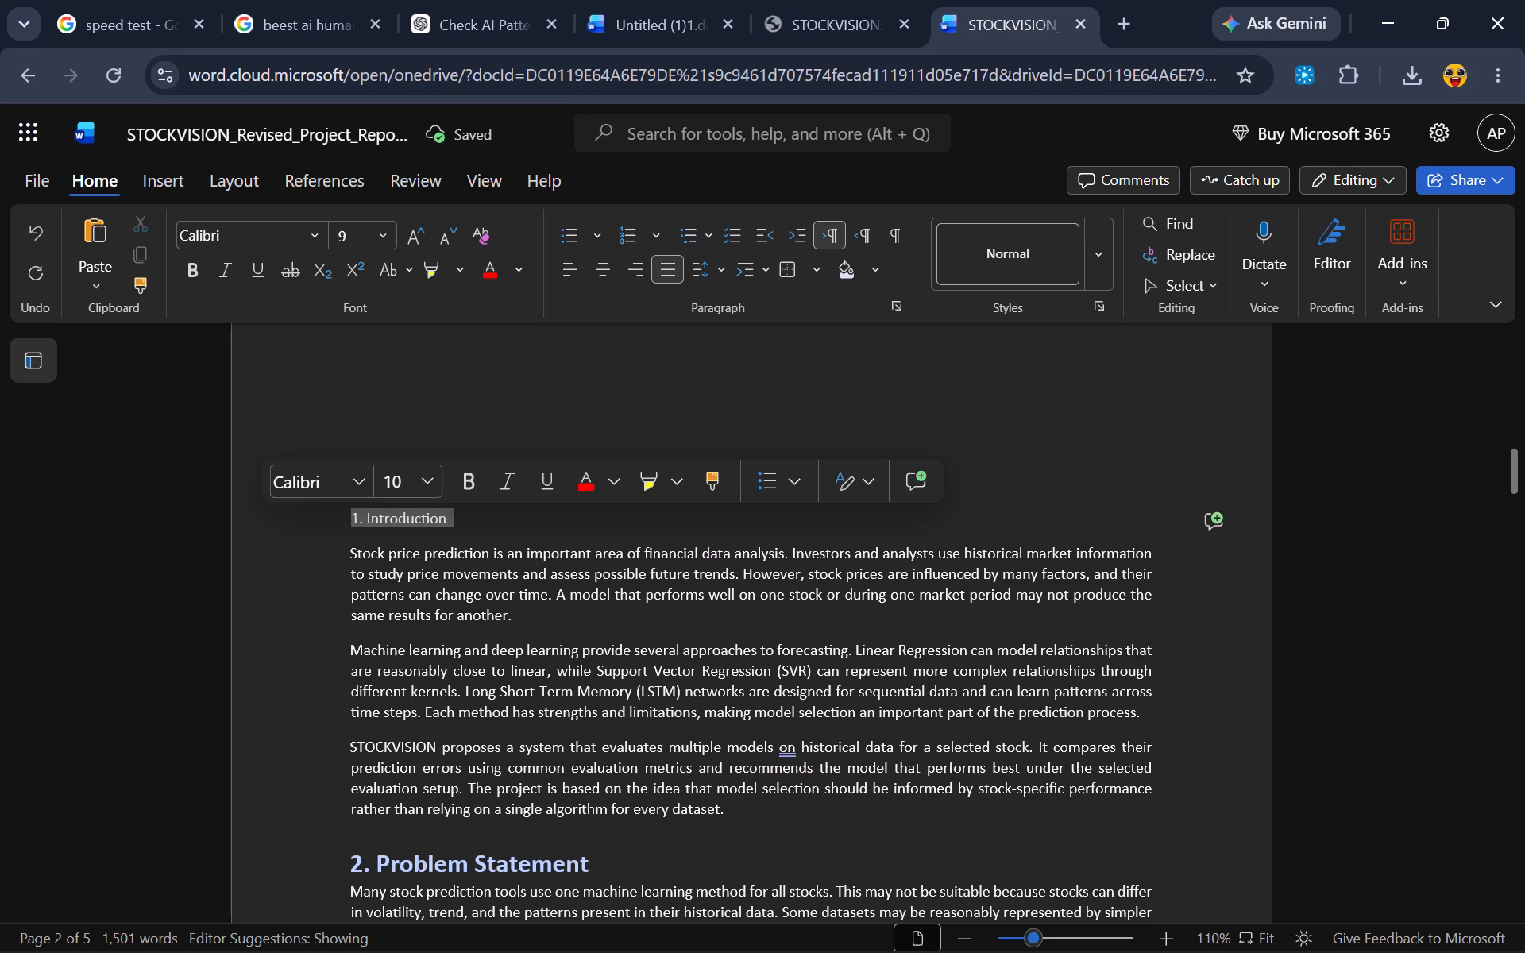
click(471, 482)
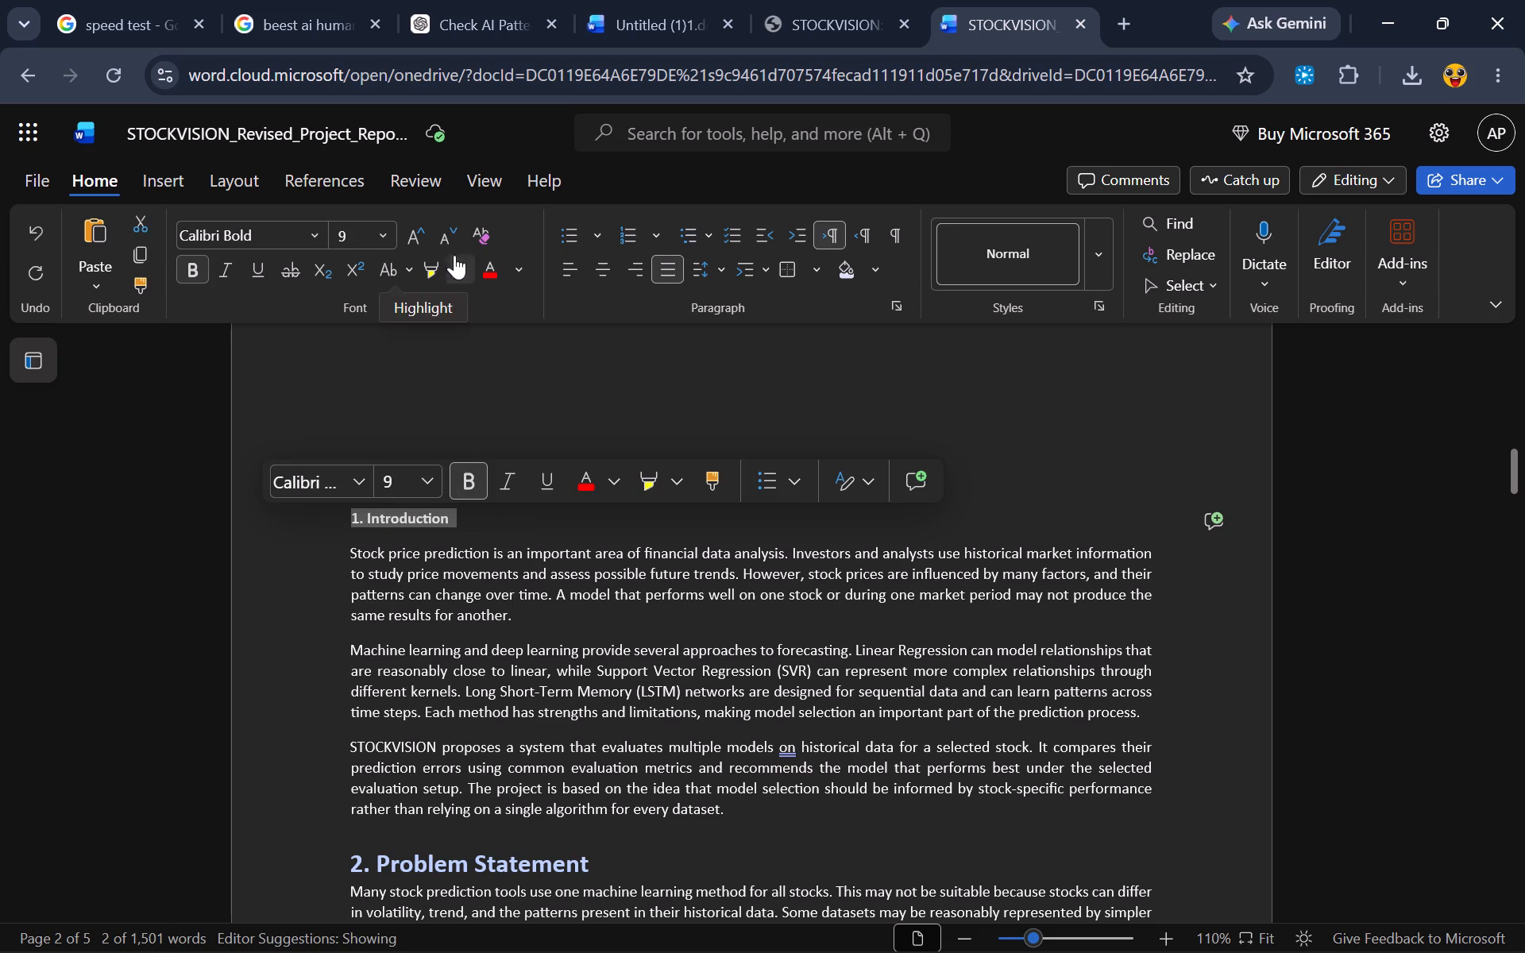
click(421, 233)
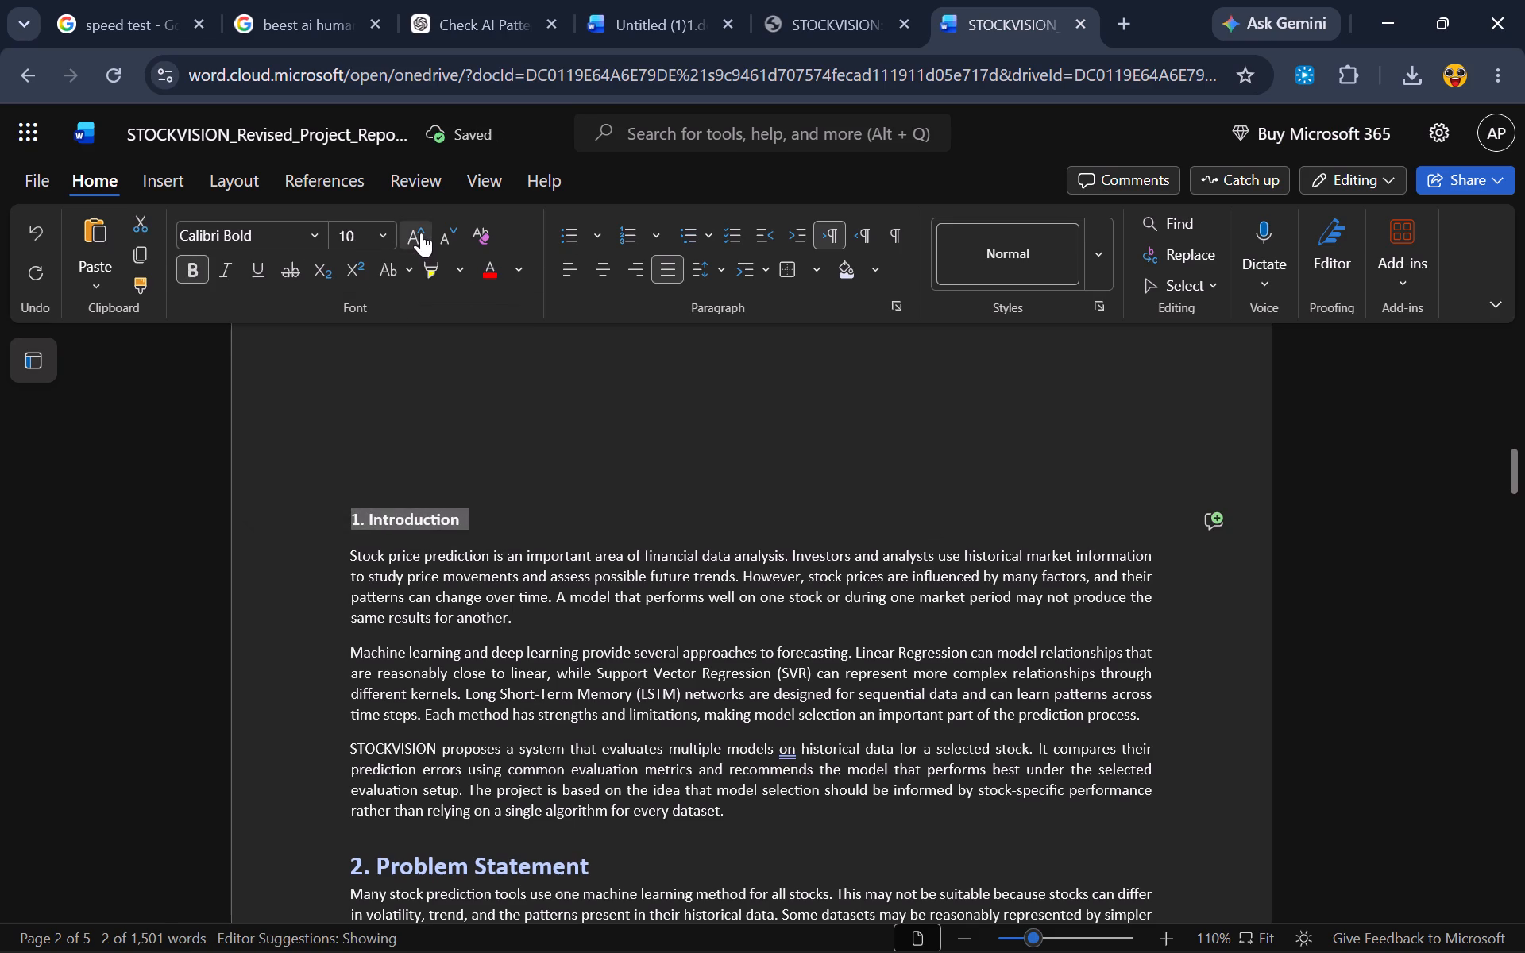
double_click(420, 232)
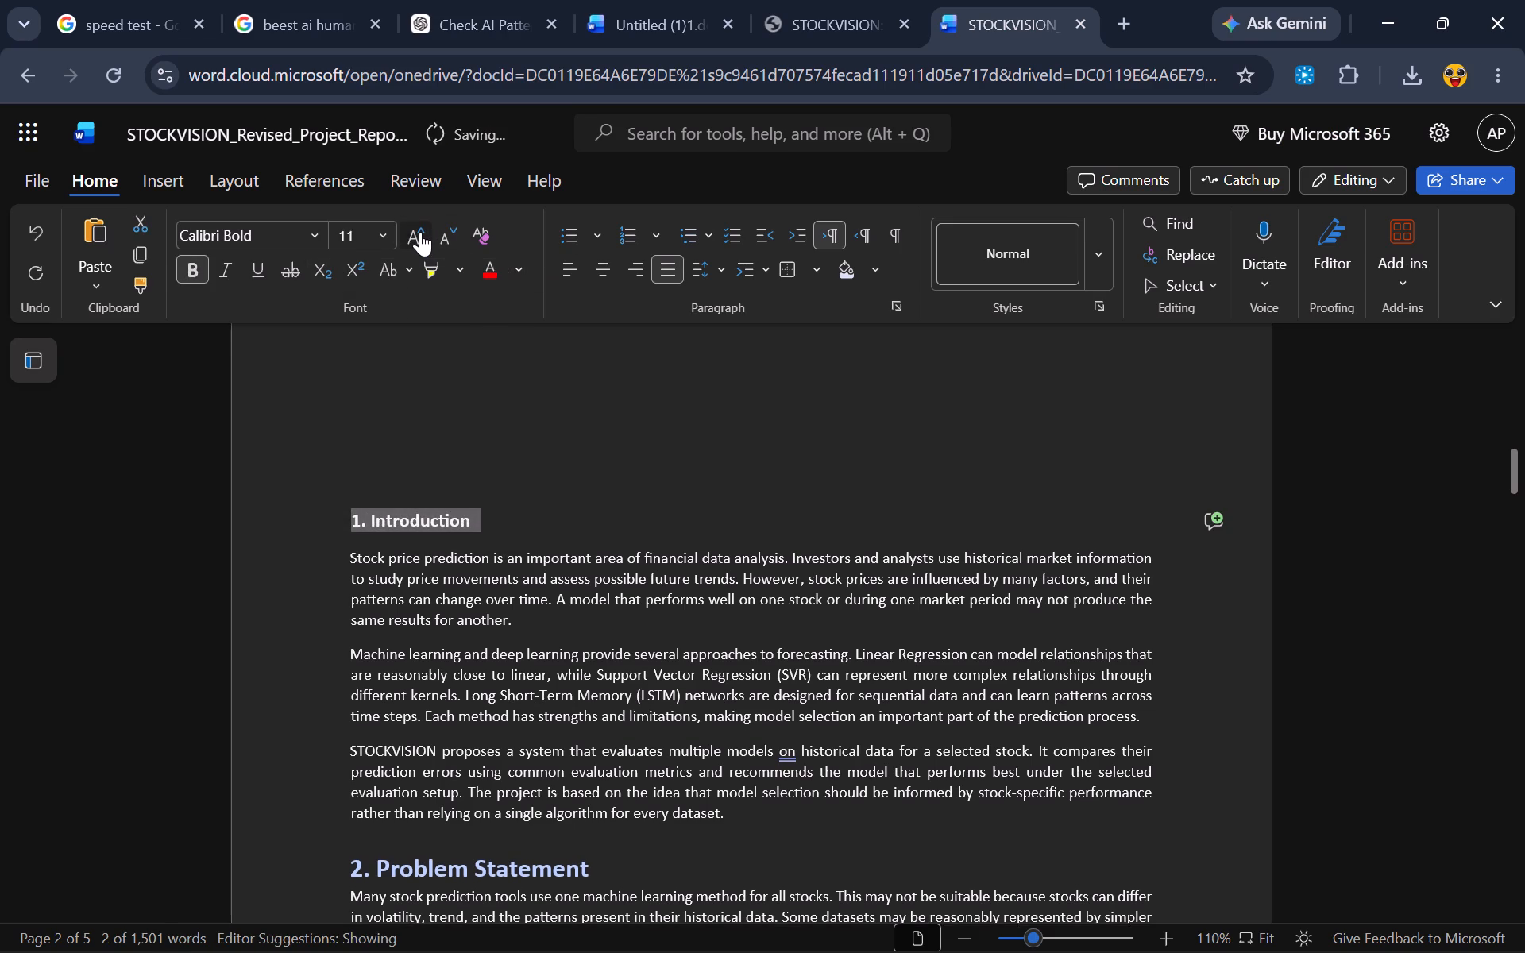
click(420, 232)
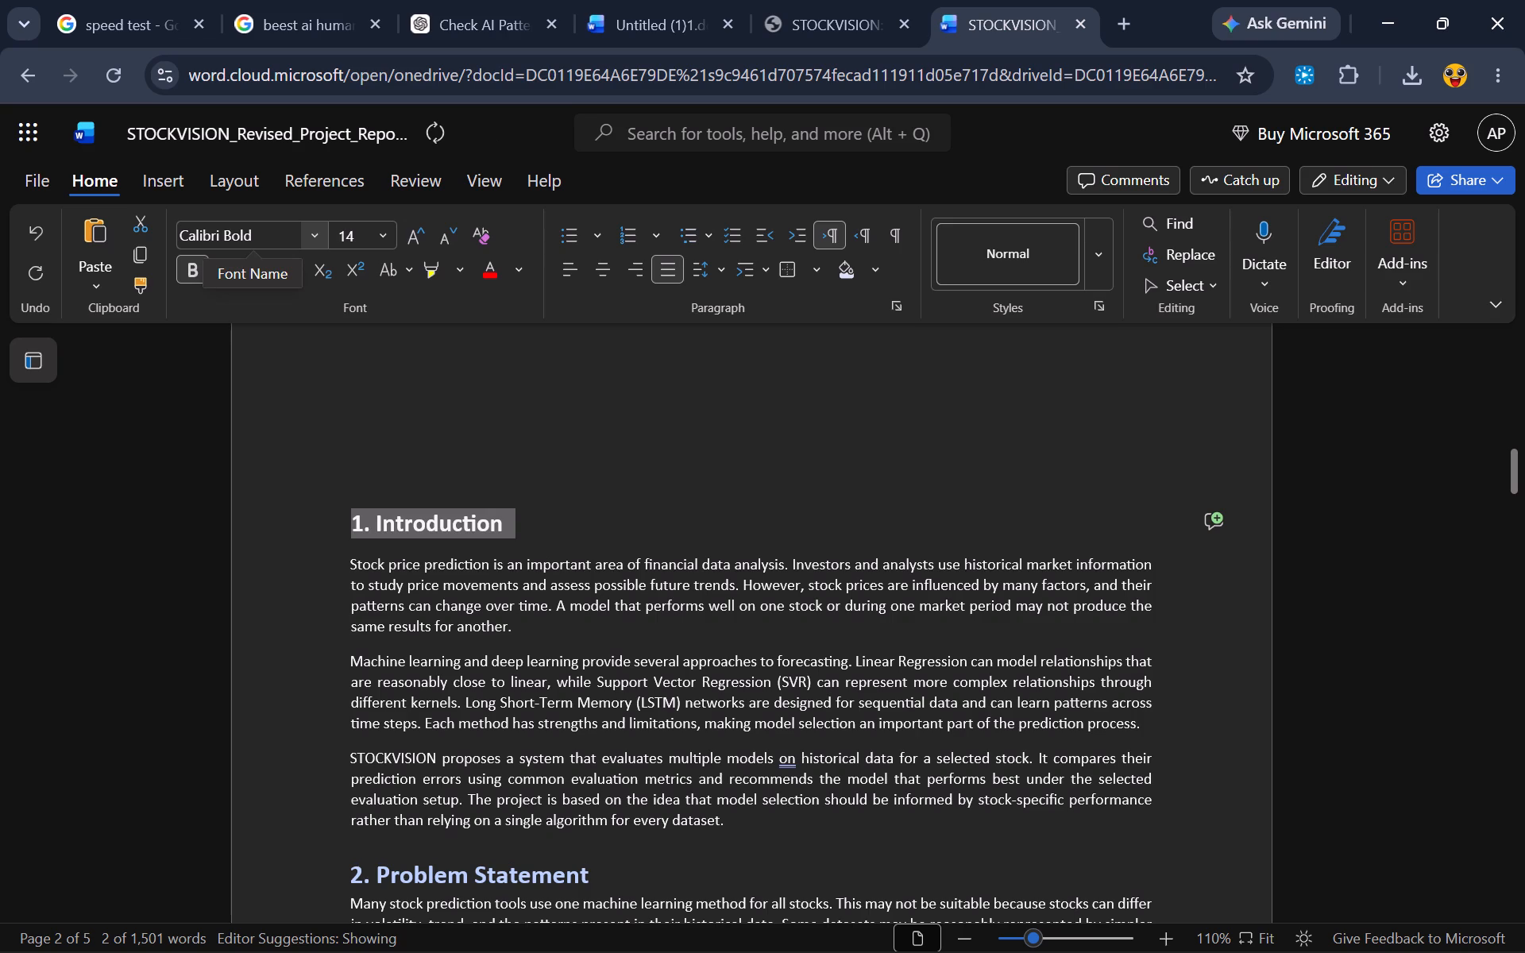
click(295, 236)
click(322, 233)
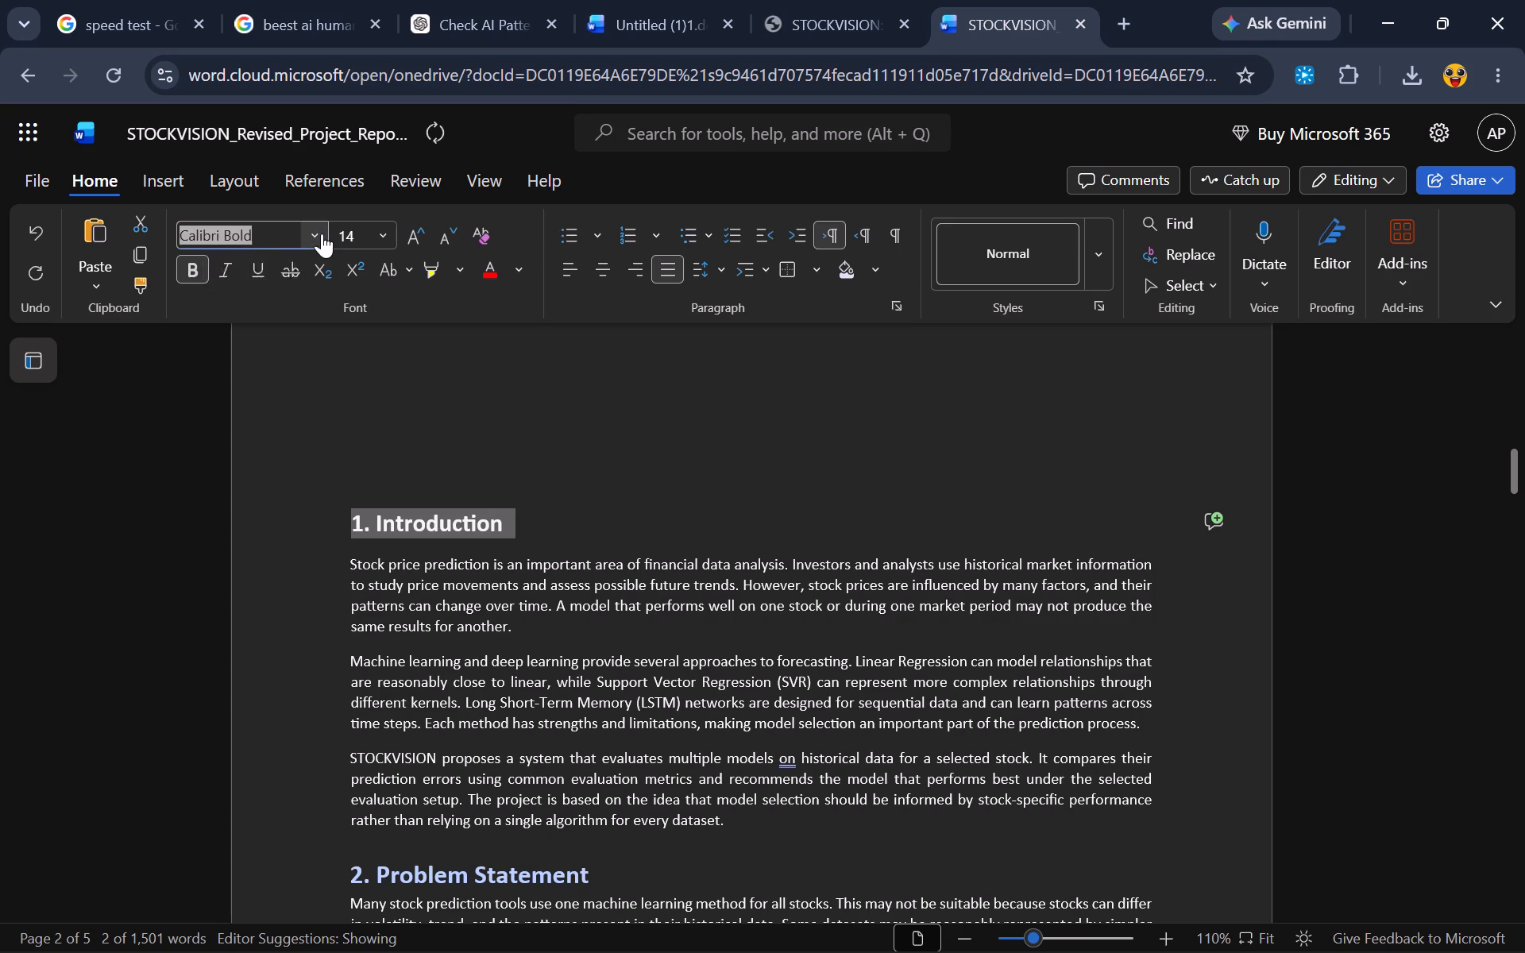
click(307, 293)
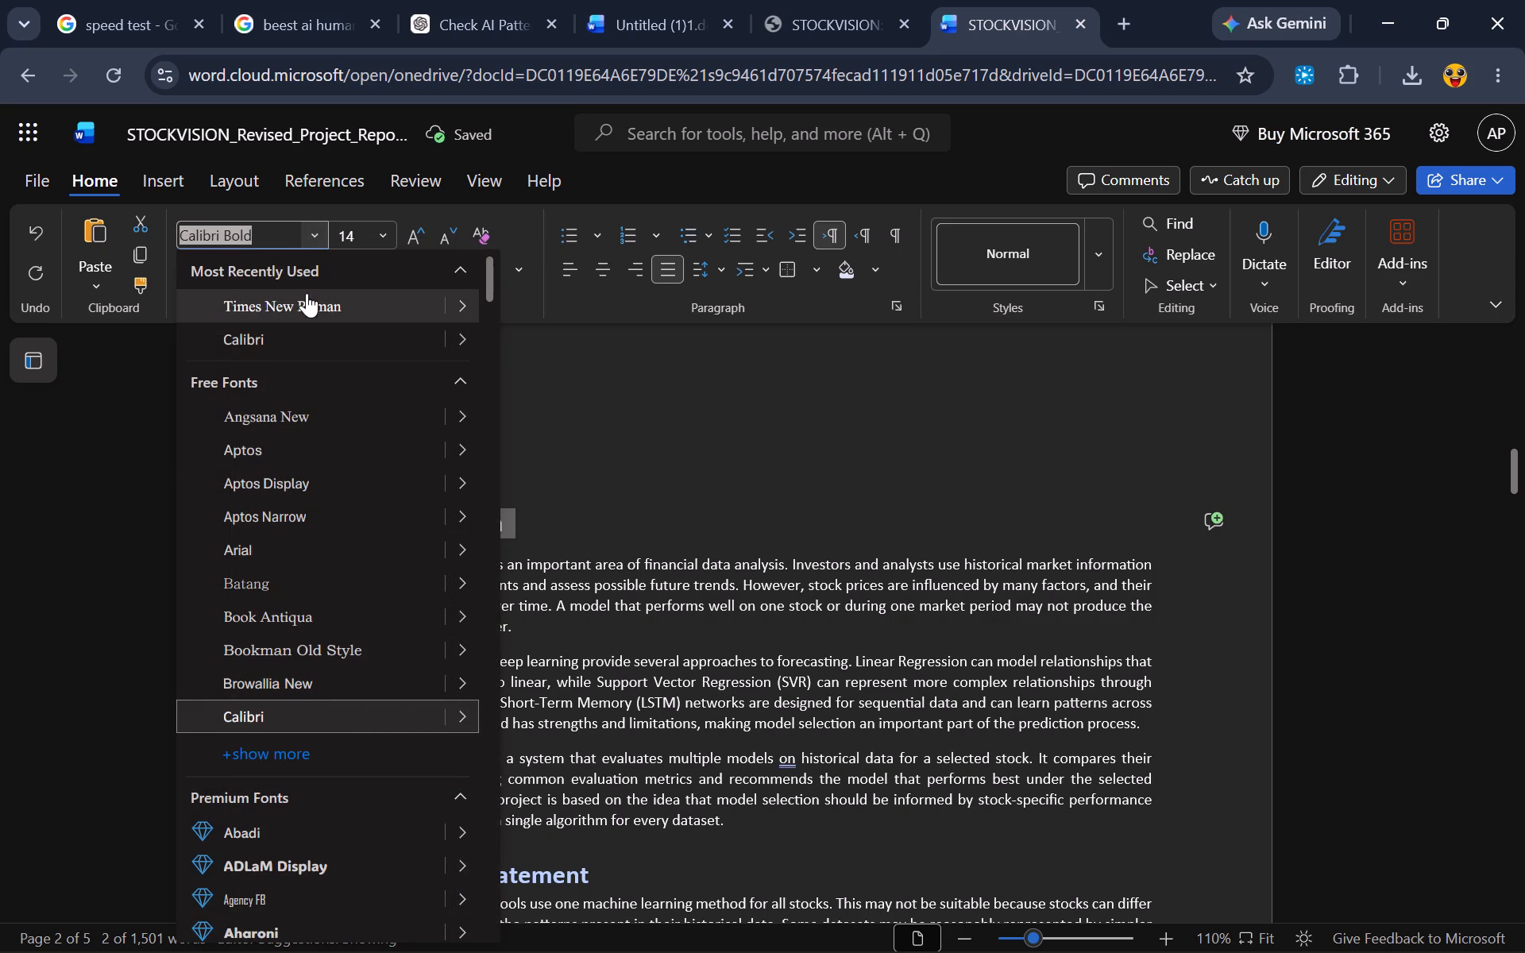
Copy the "1. Introduction" heading's formatting onto the "2. Problem Statement" heading with Format Painter.
scroll(473, 426, down, 1)
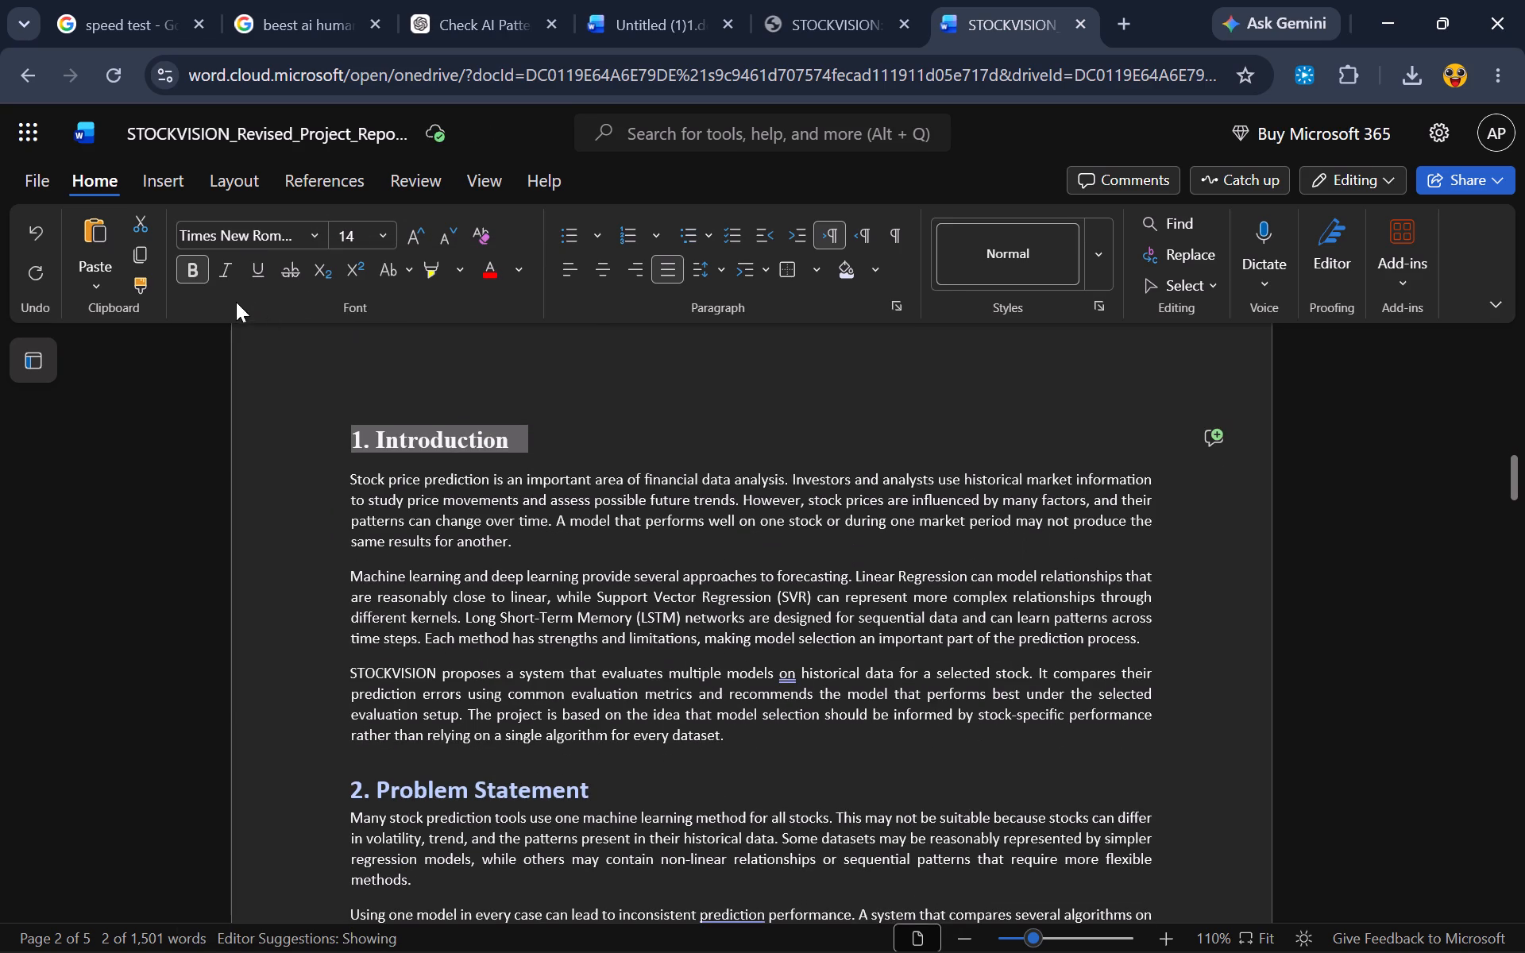
click(129, 281)
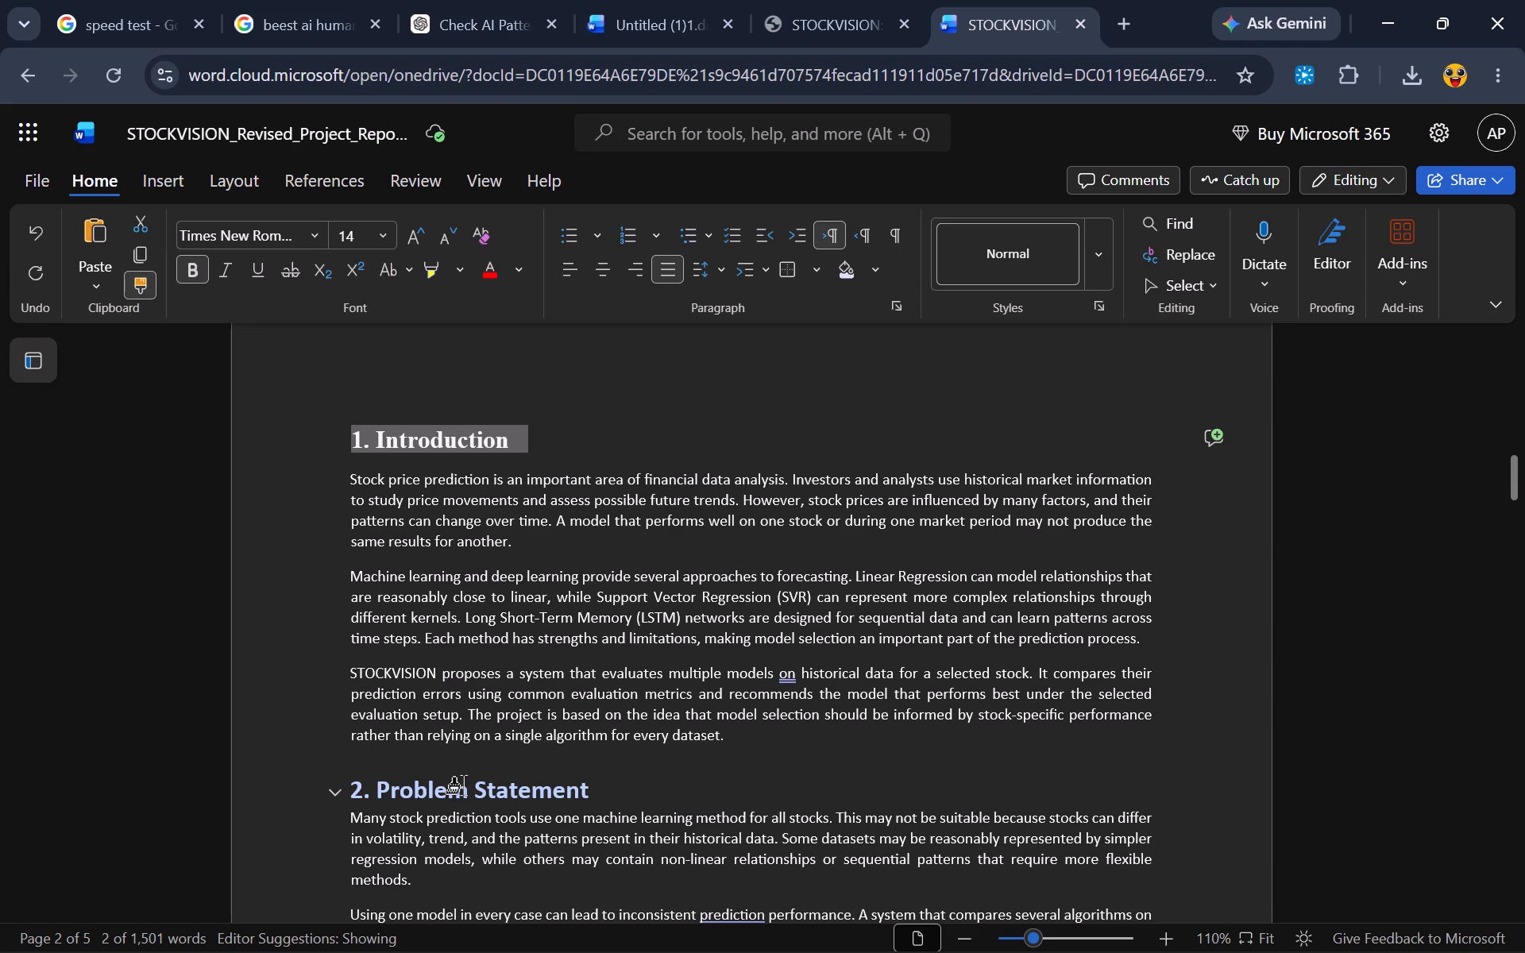
click(461, 785)
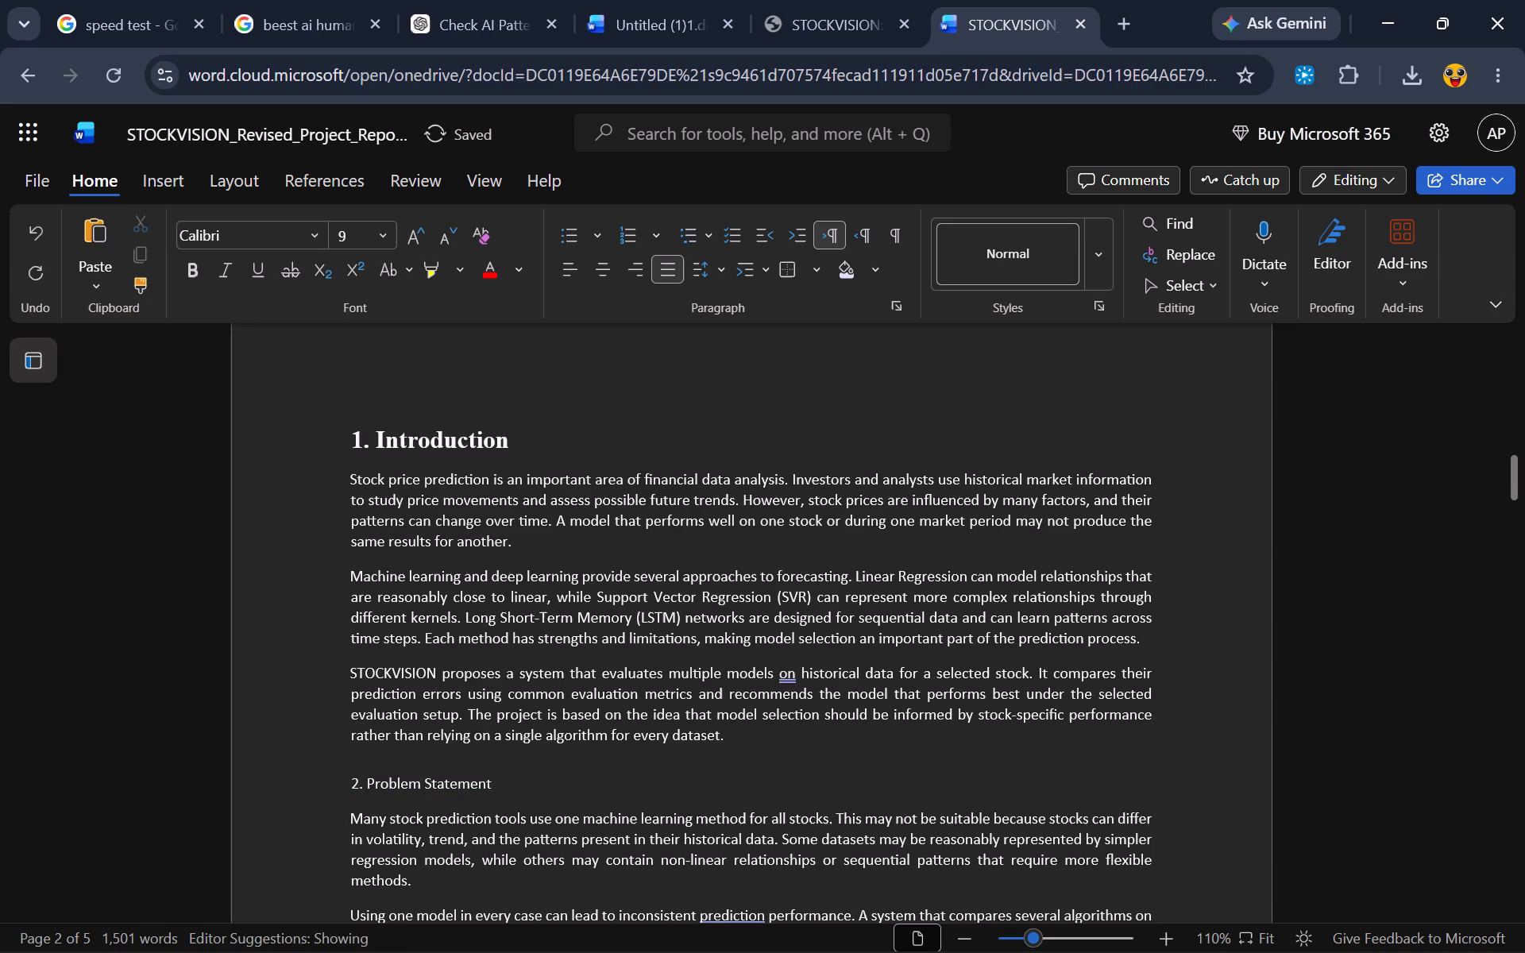
Format the "2. Problem Statement" heading in Times New Roman, size 12.
drag(500, 786, 317, 766)
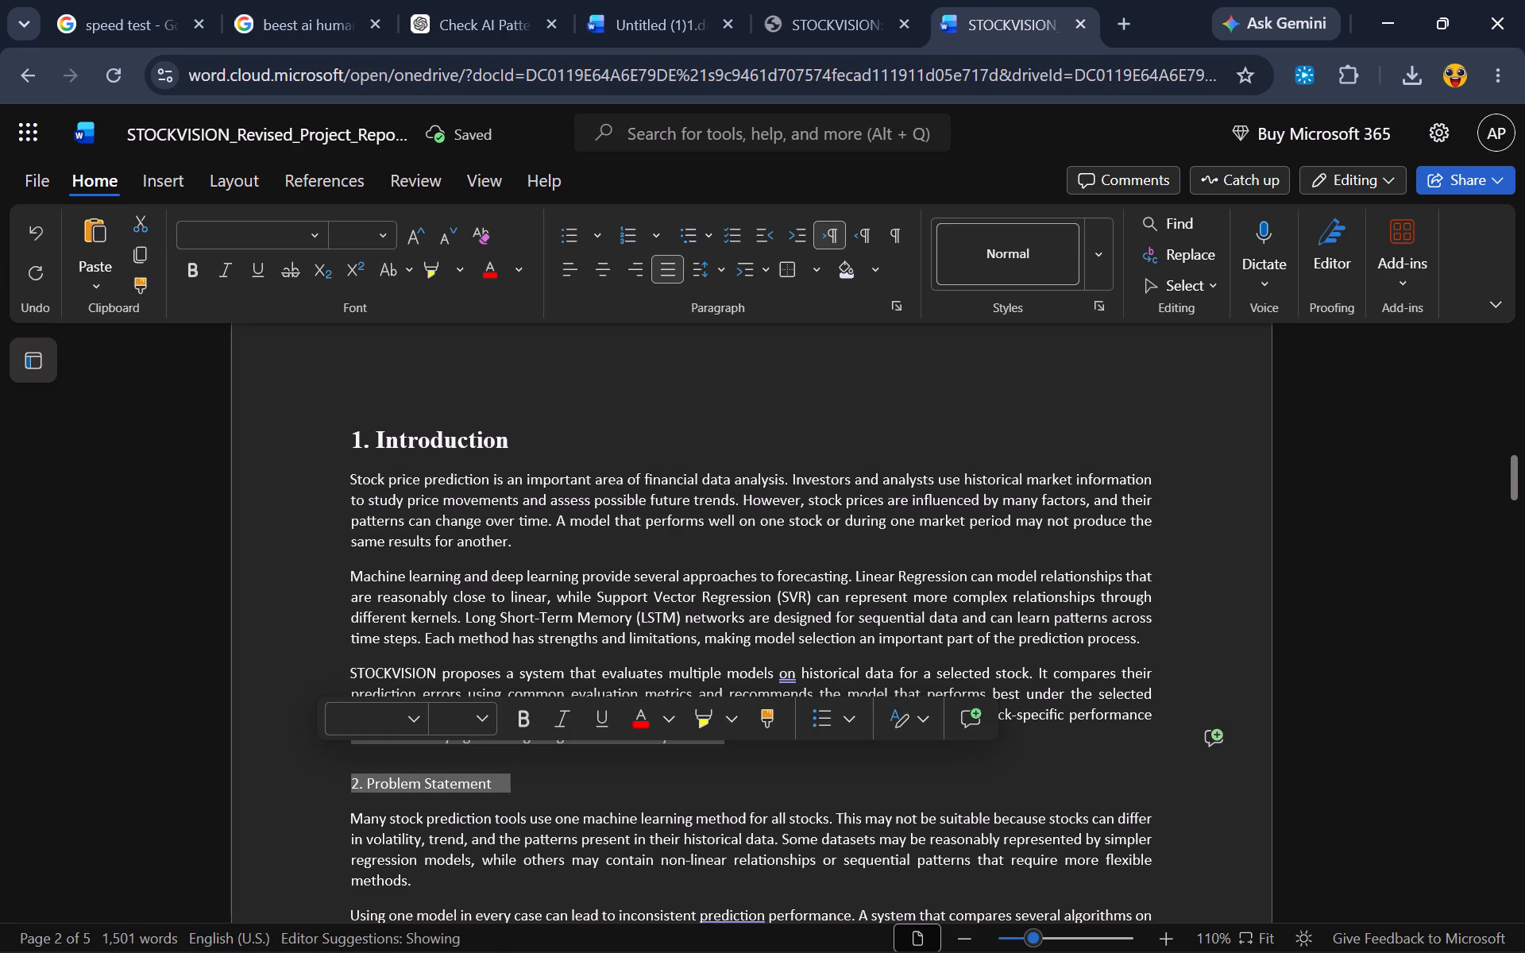
drag(492, 808, 518, 792)
click(518, 792)
drag(518, 792, 453, 797)
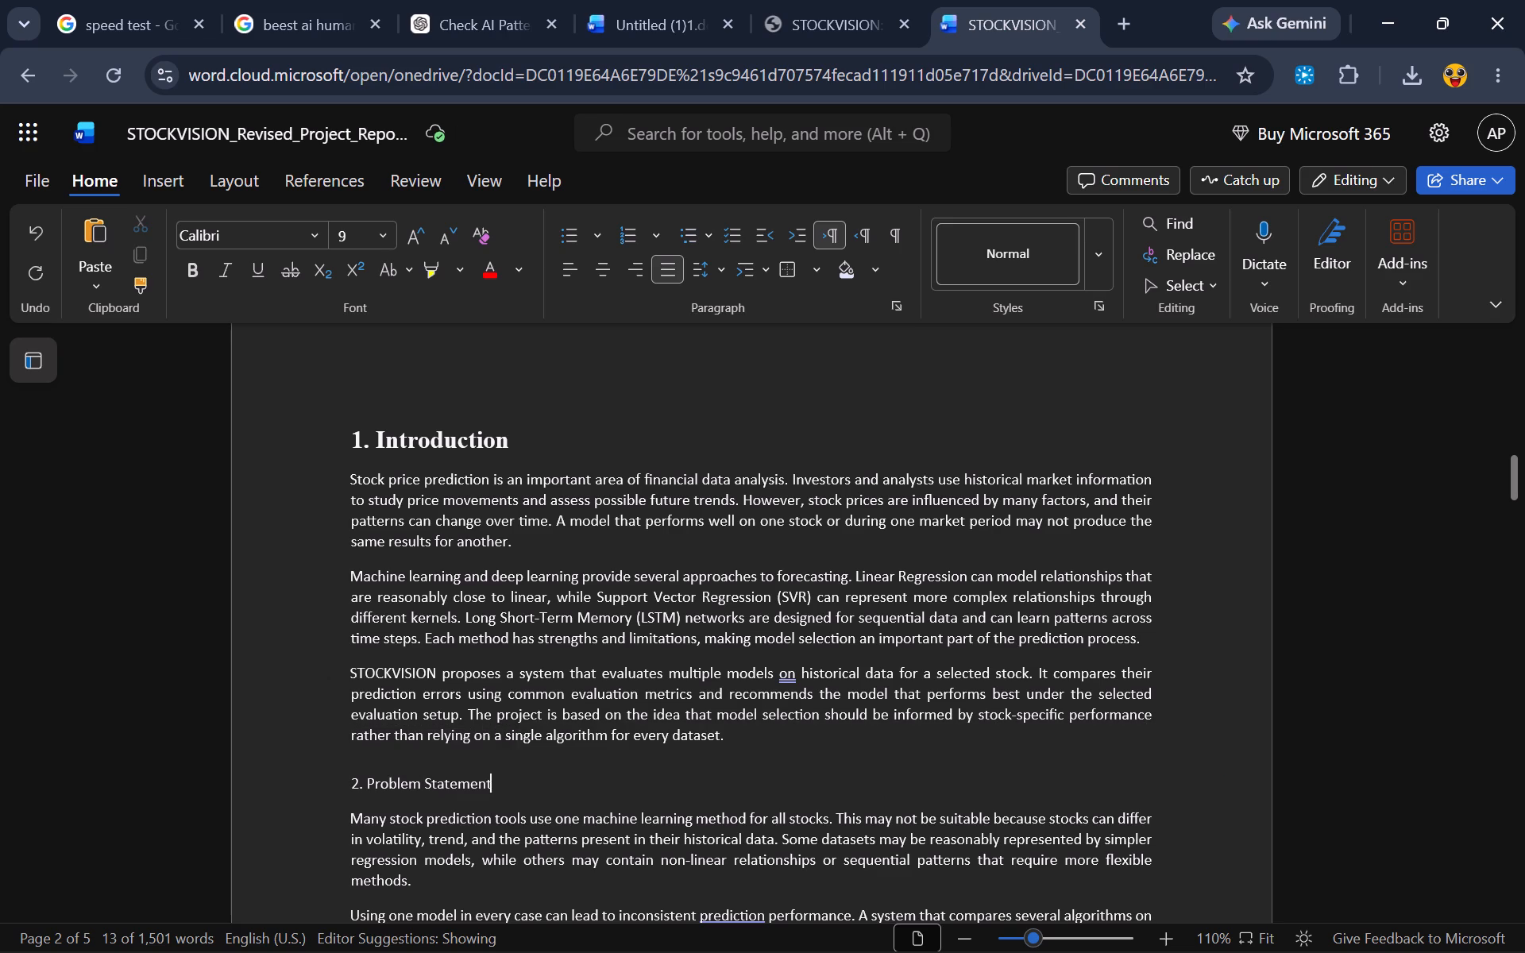
drag(453, 797, 336, 780)
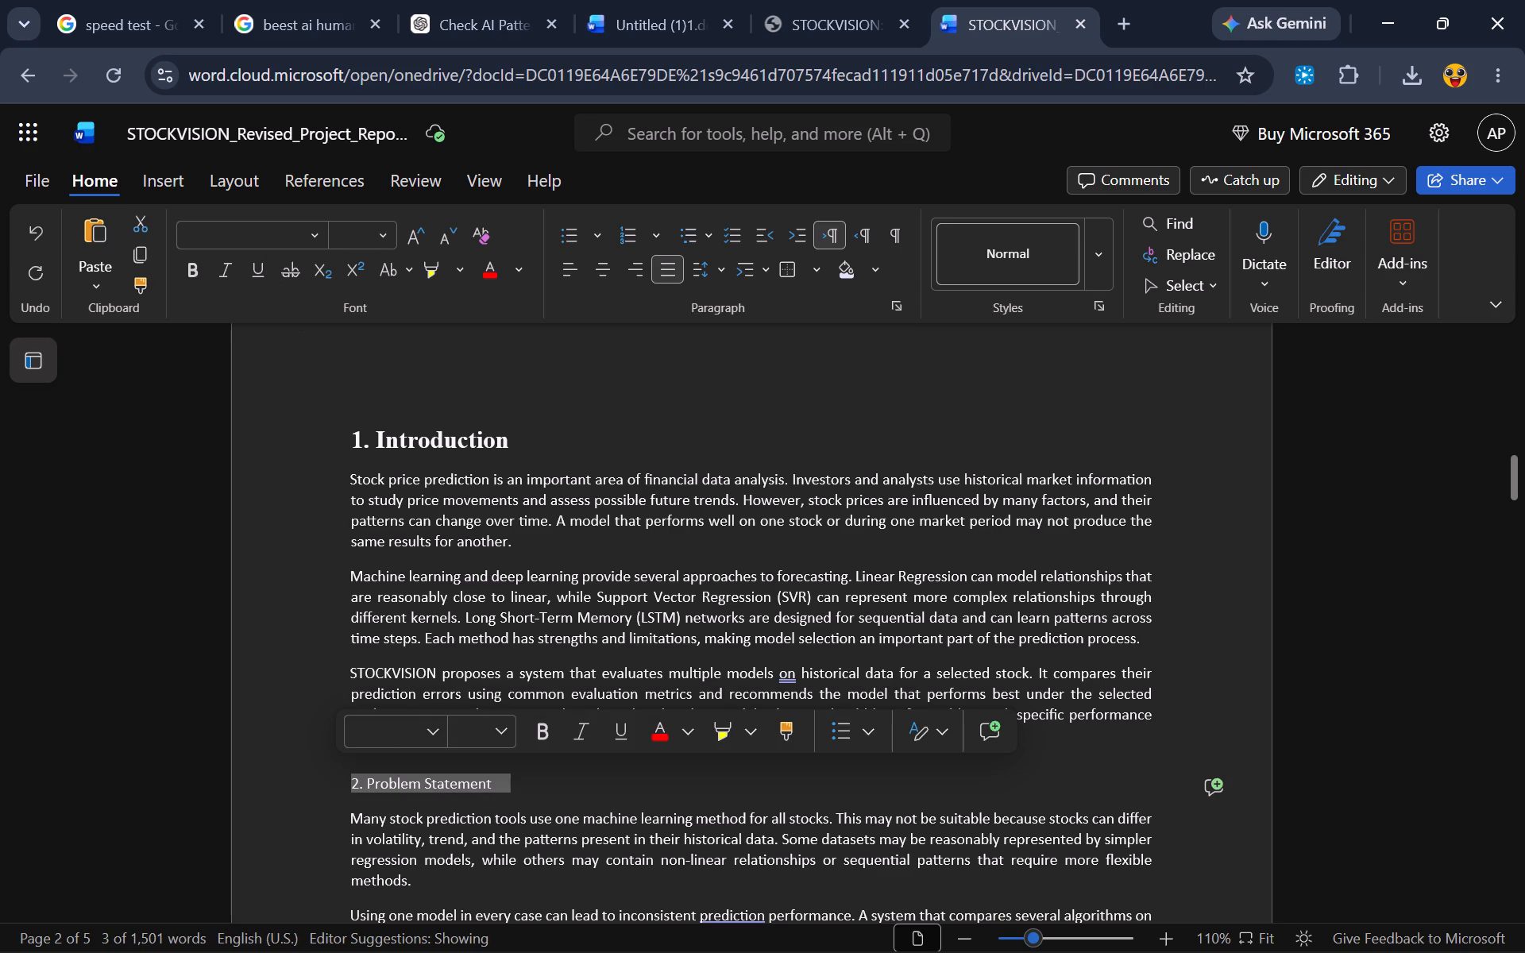
click(299, 227)
click(315, 233)
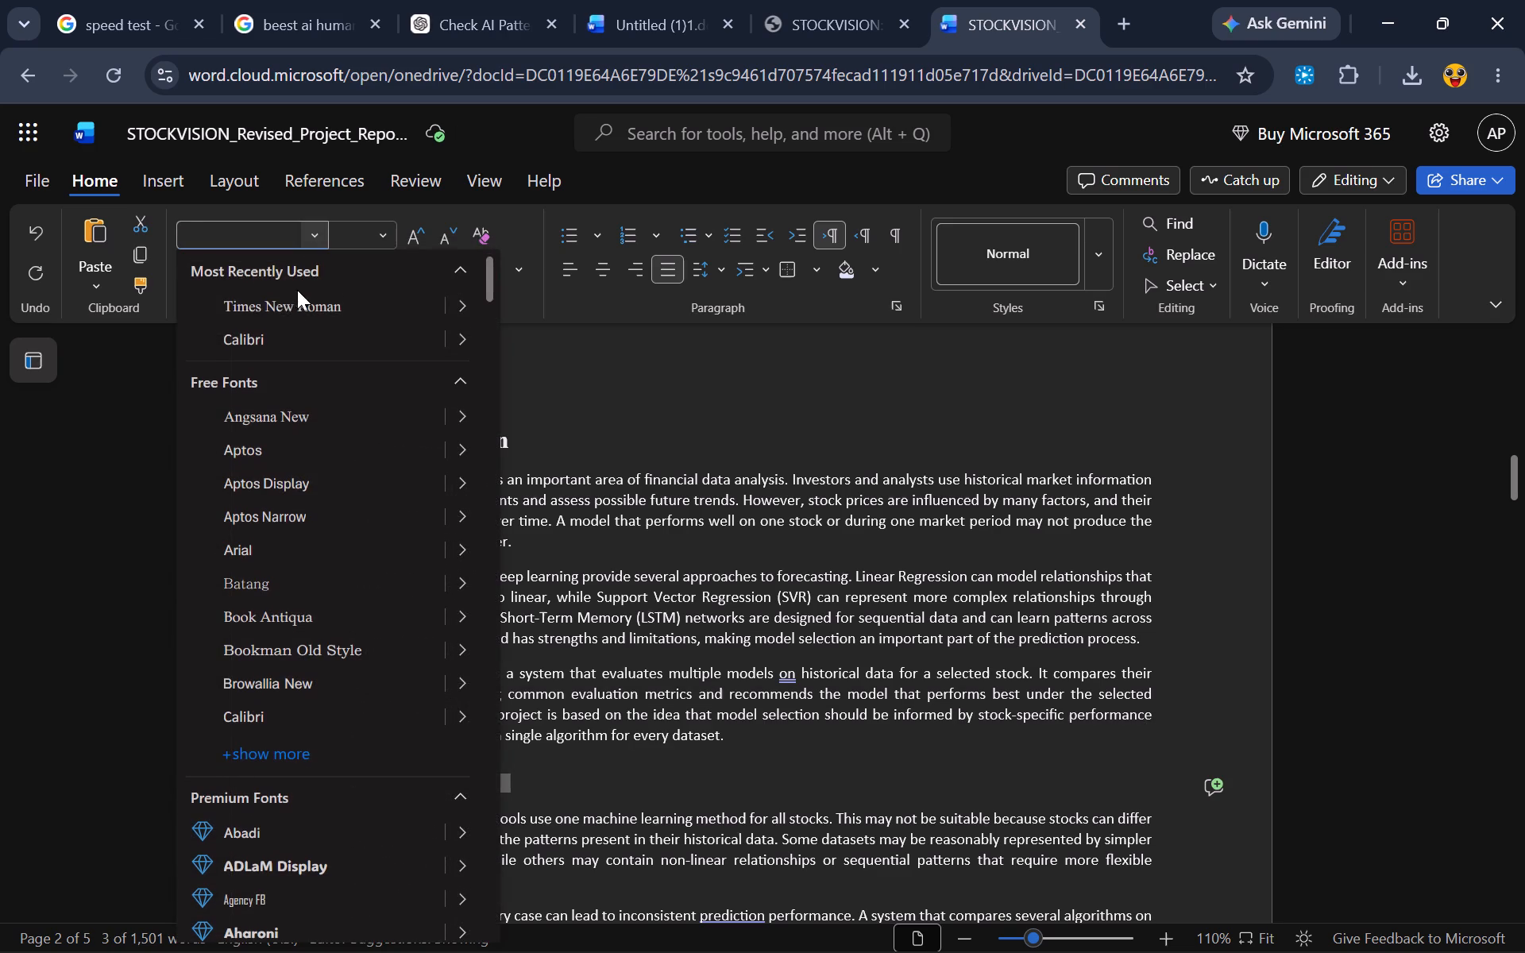
click(293, 304)
click(365, 234)
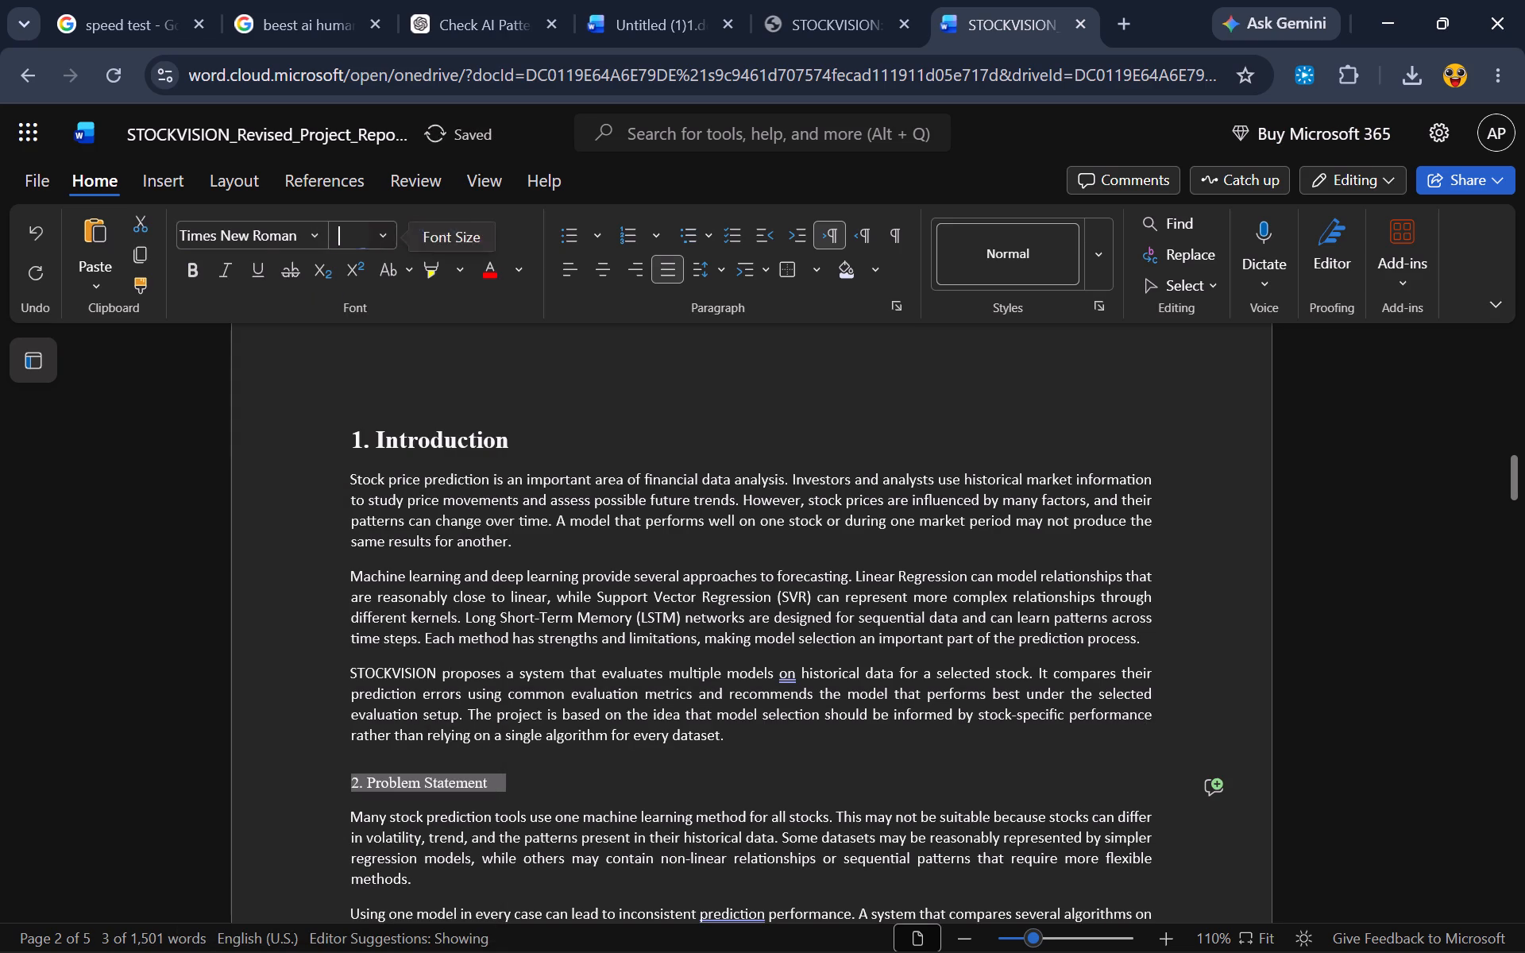
click(385, 234)
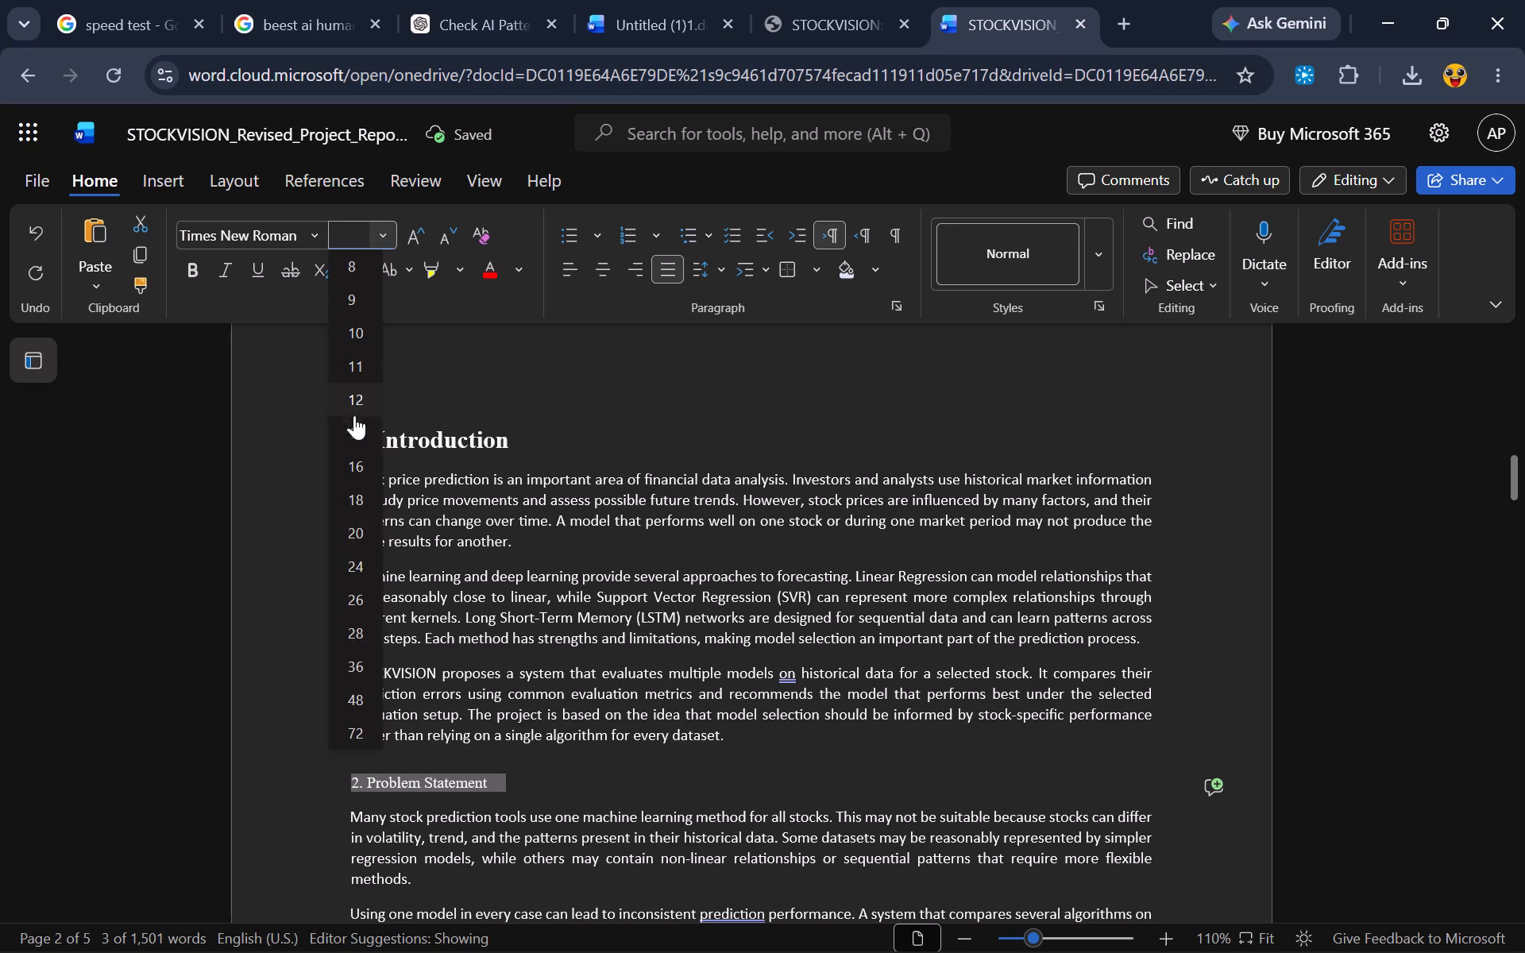
click(357, 406)
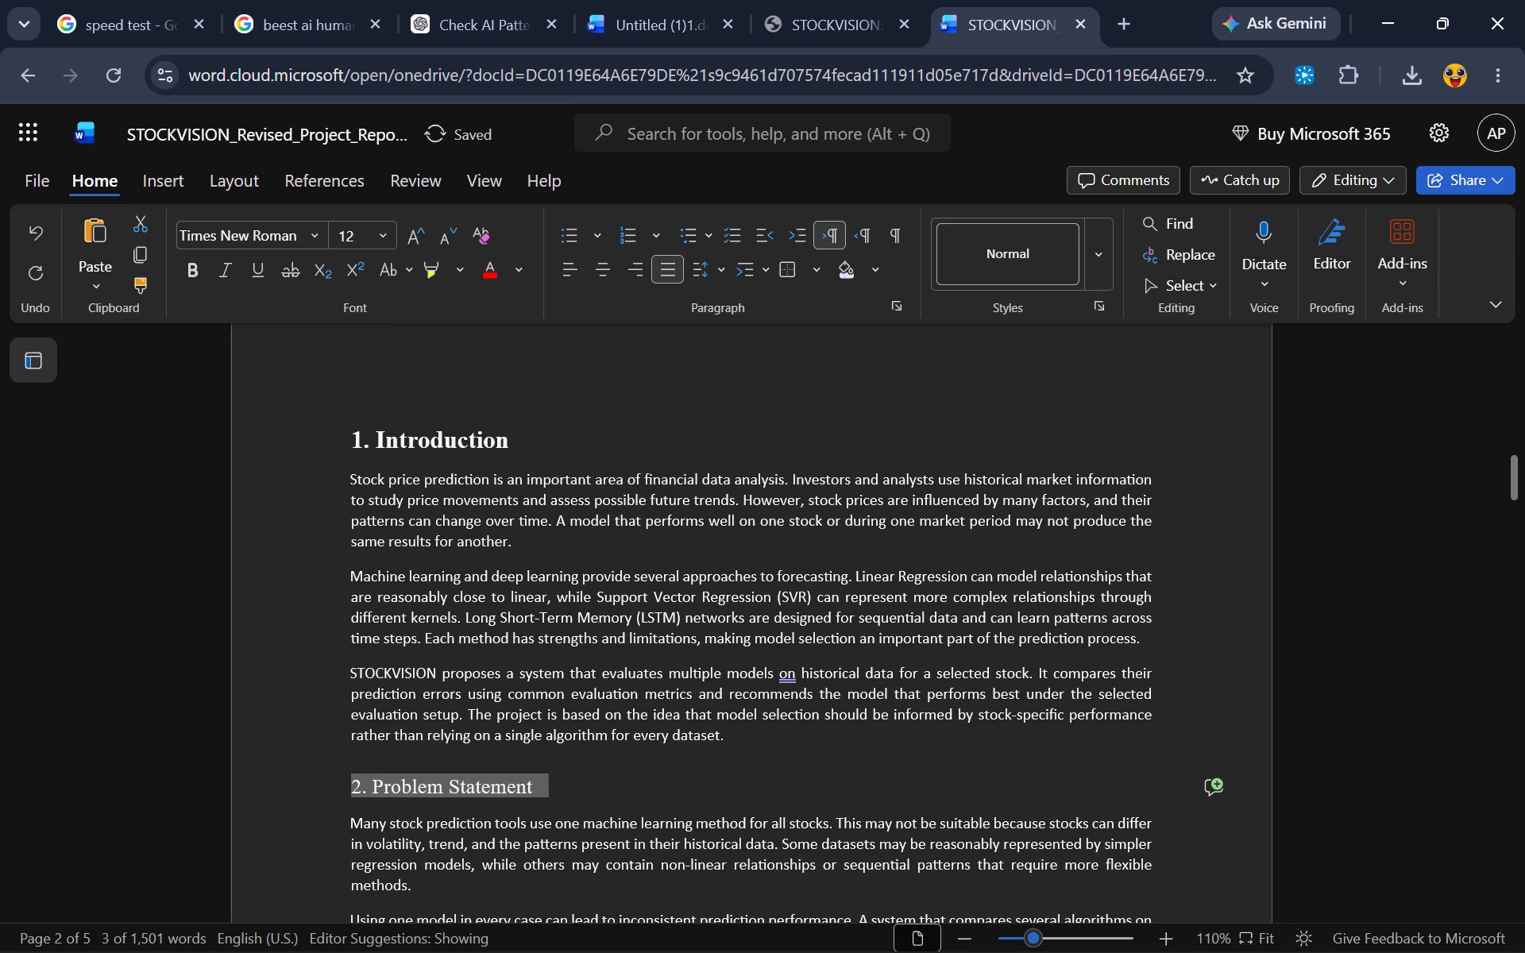
Format the three body paragraphs under "1. Introduction" in Times New Roman, size 12.
click(735, 767)
drag(735, 767, 484, 658)
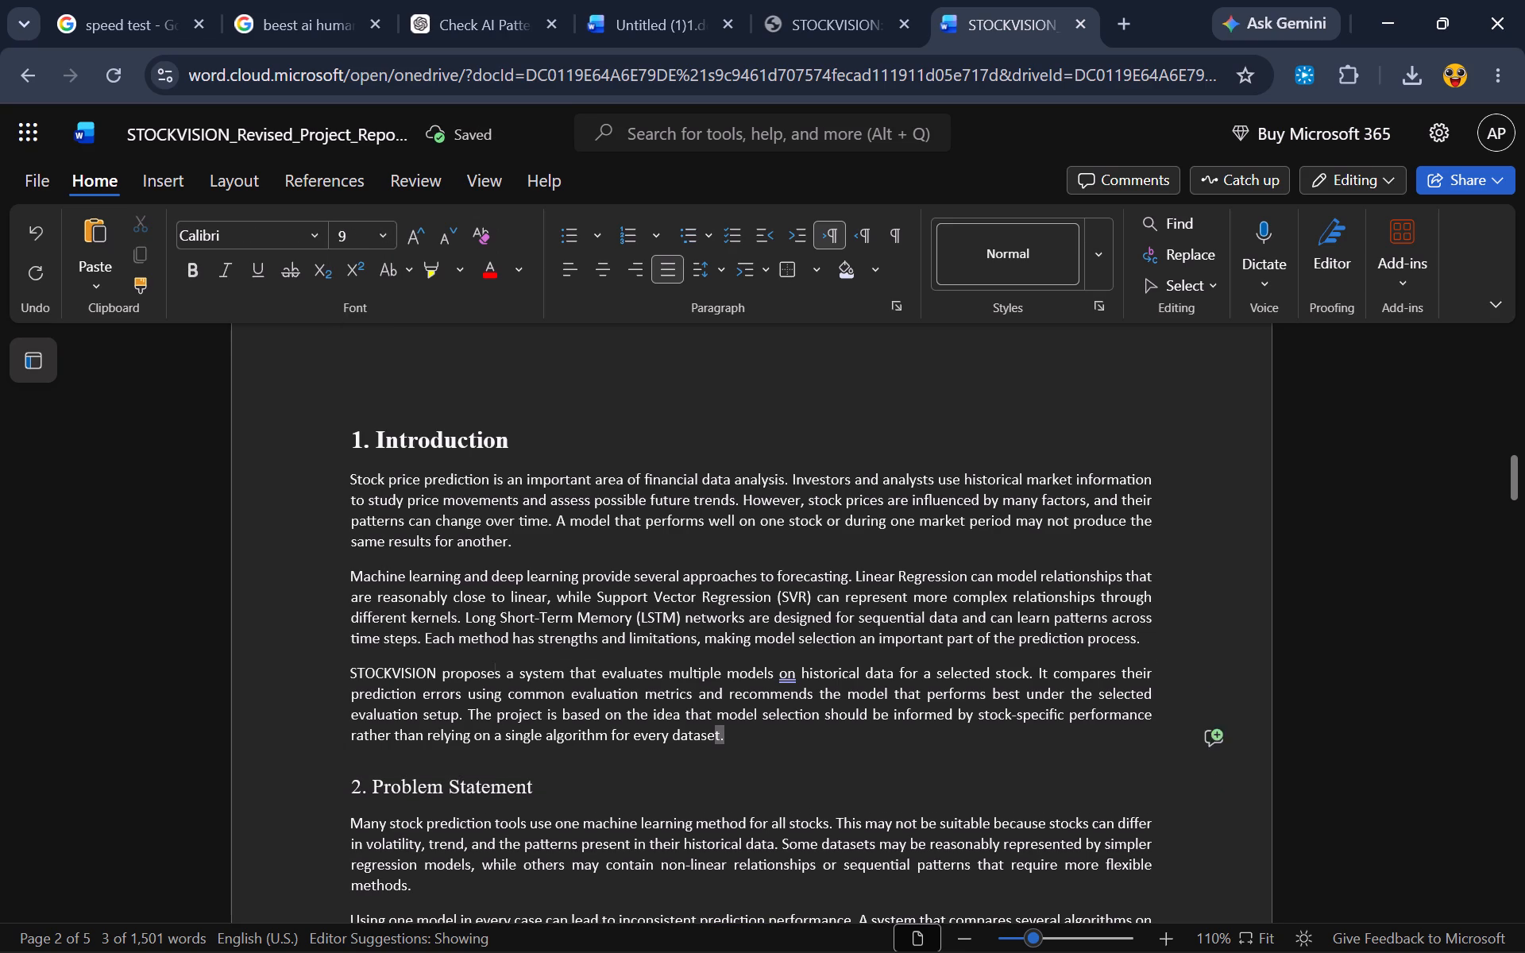
drag(484, 658, 292, 476)
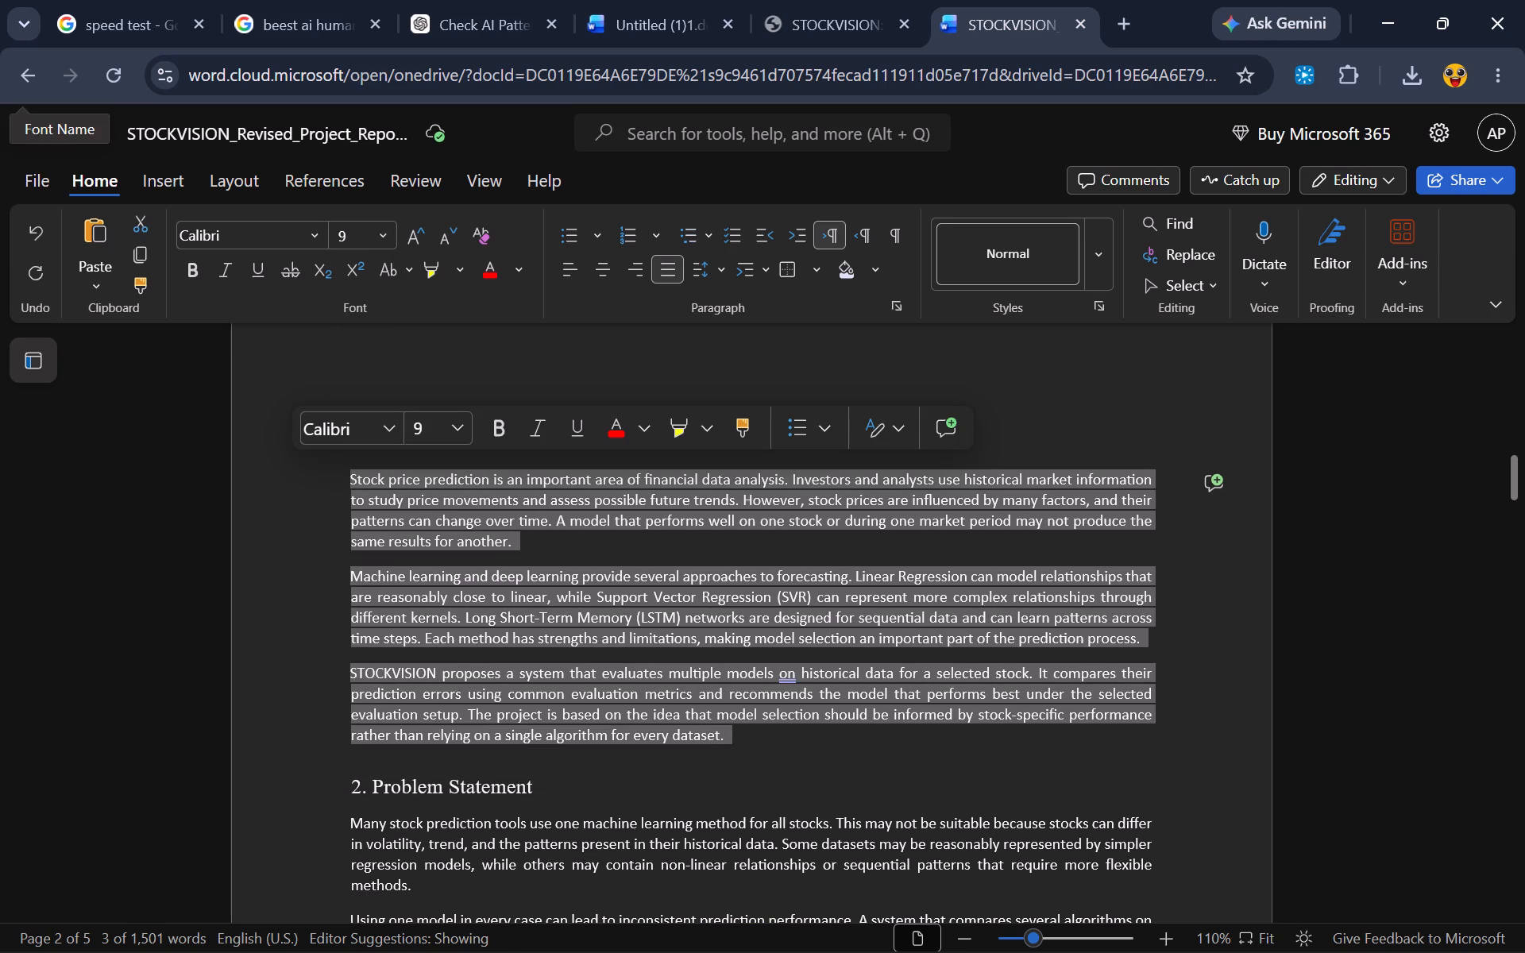
click(389, 240)
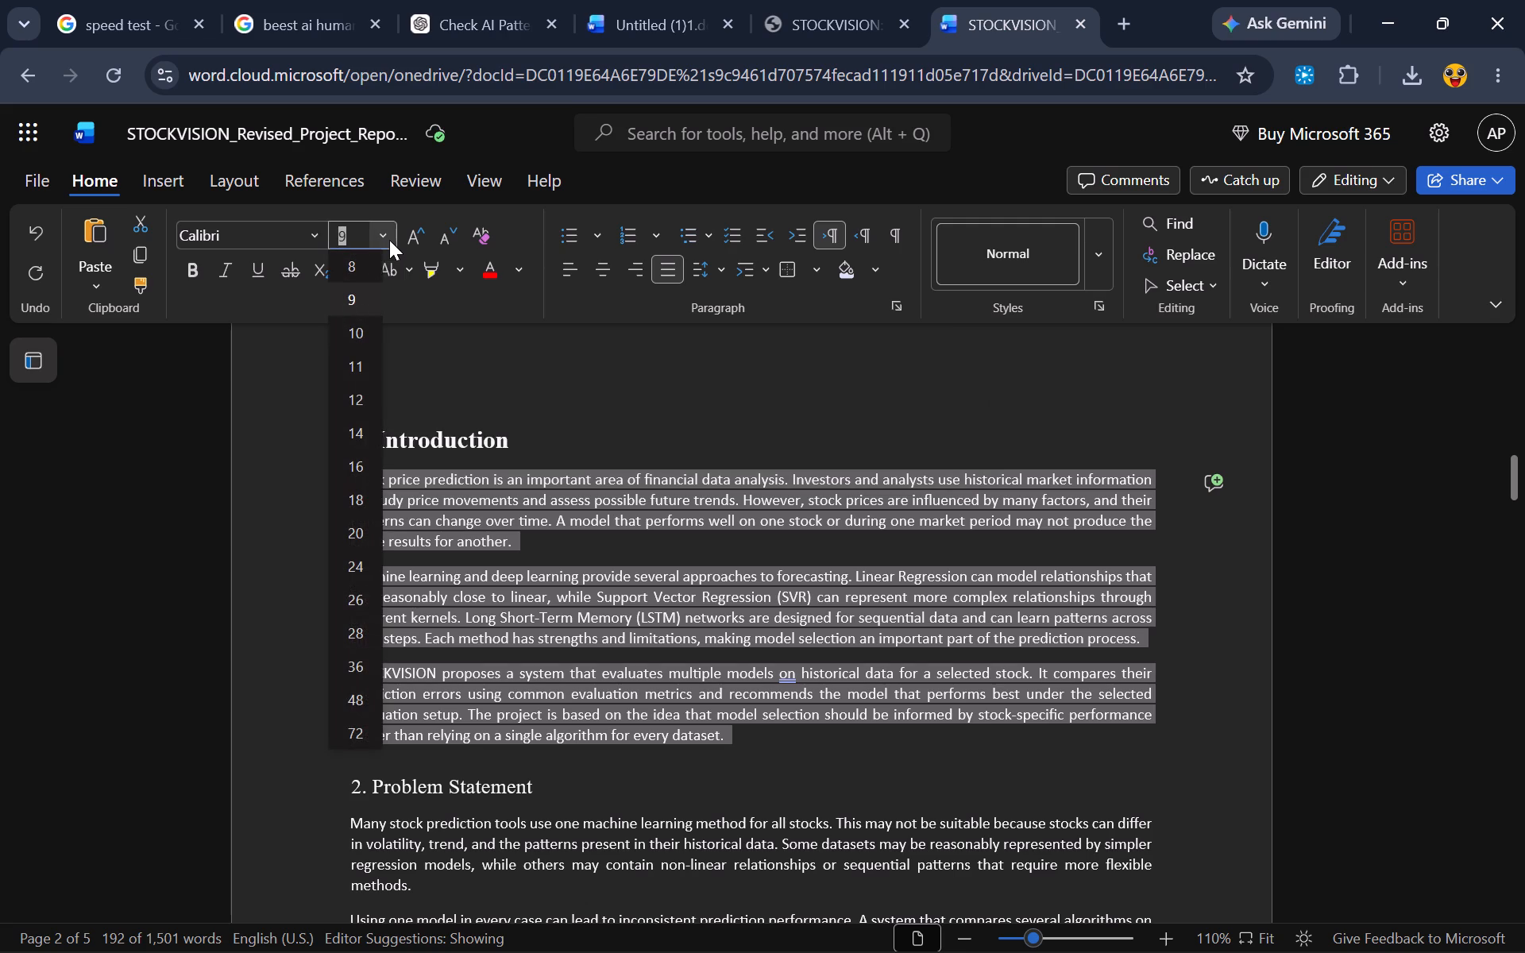
click(363, 390)
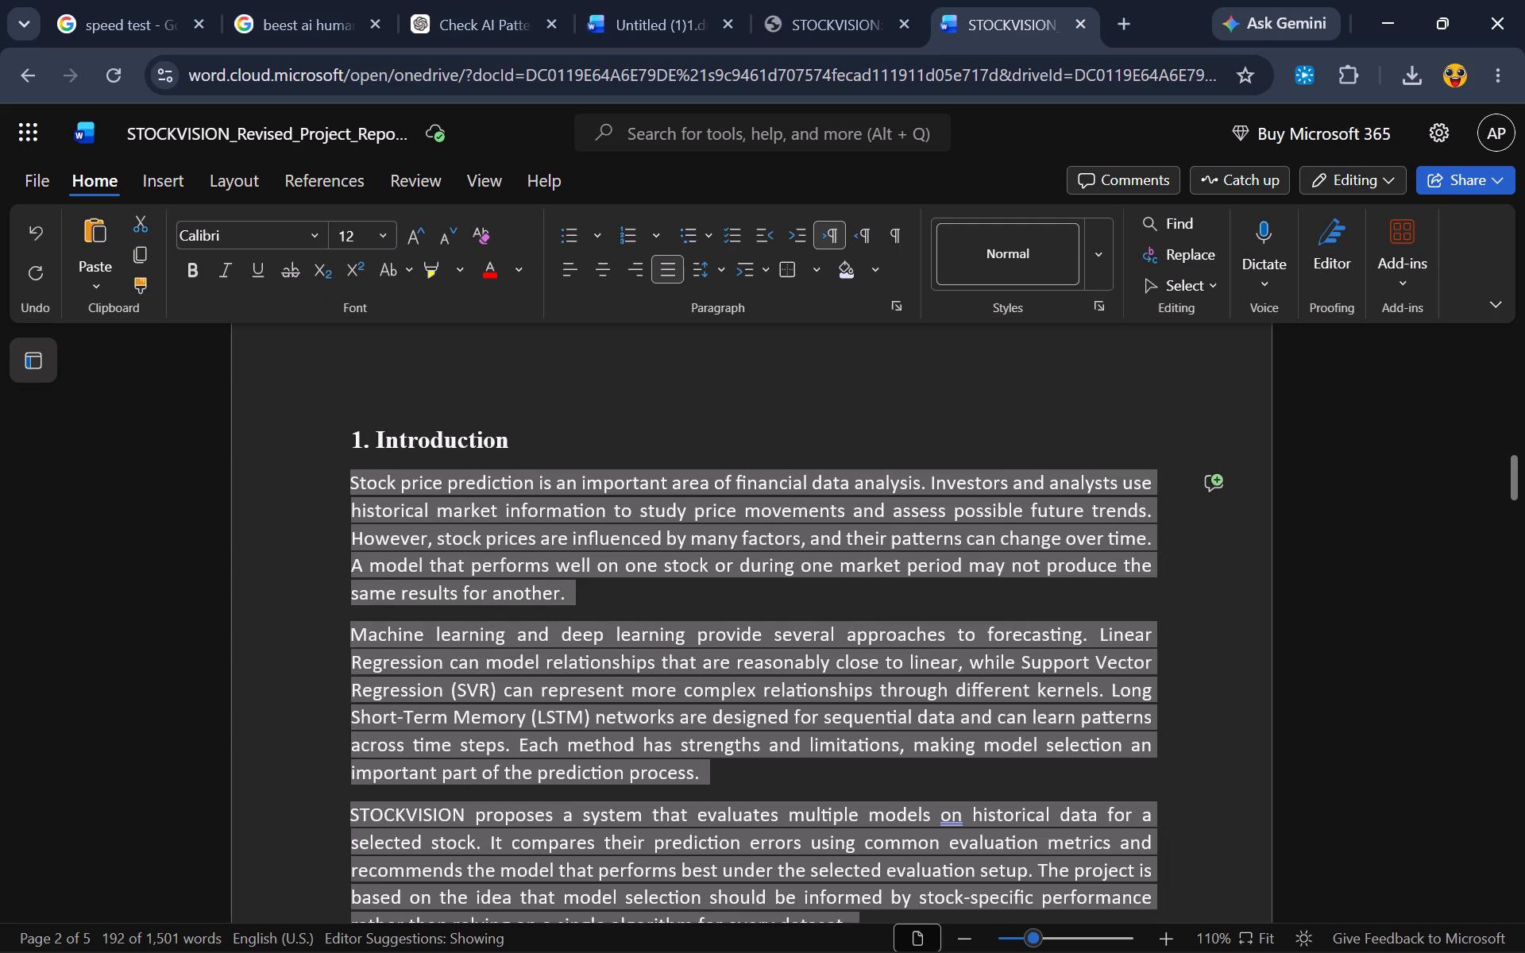
click(294, 240)
click(323, 230)
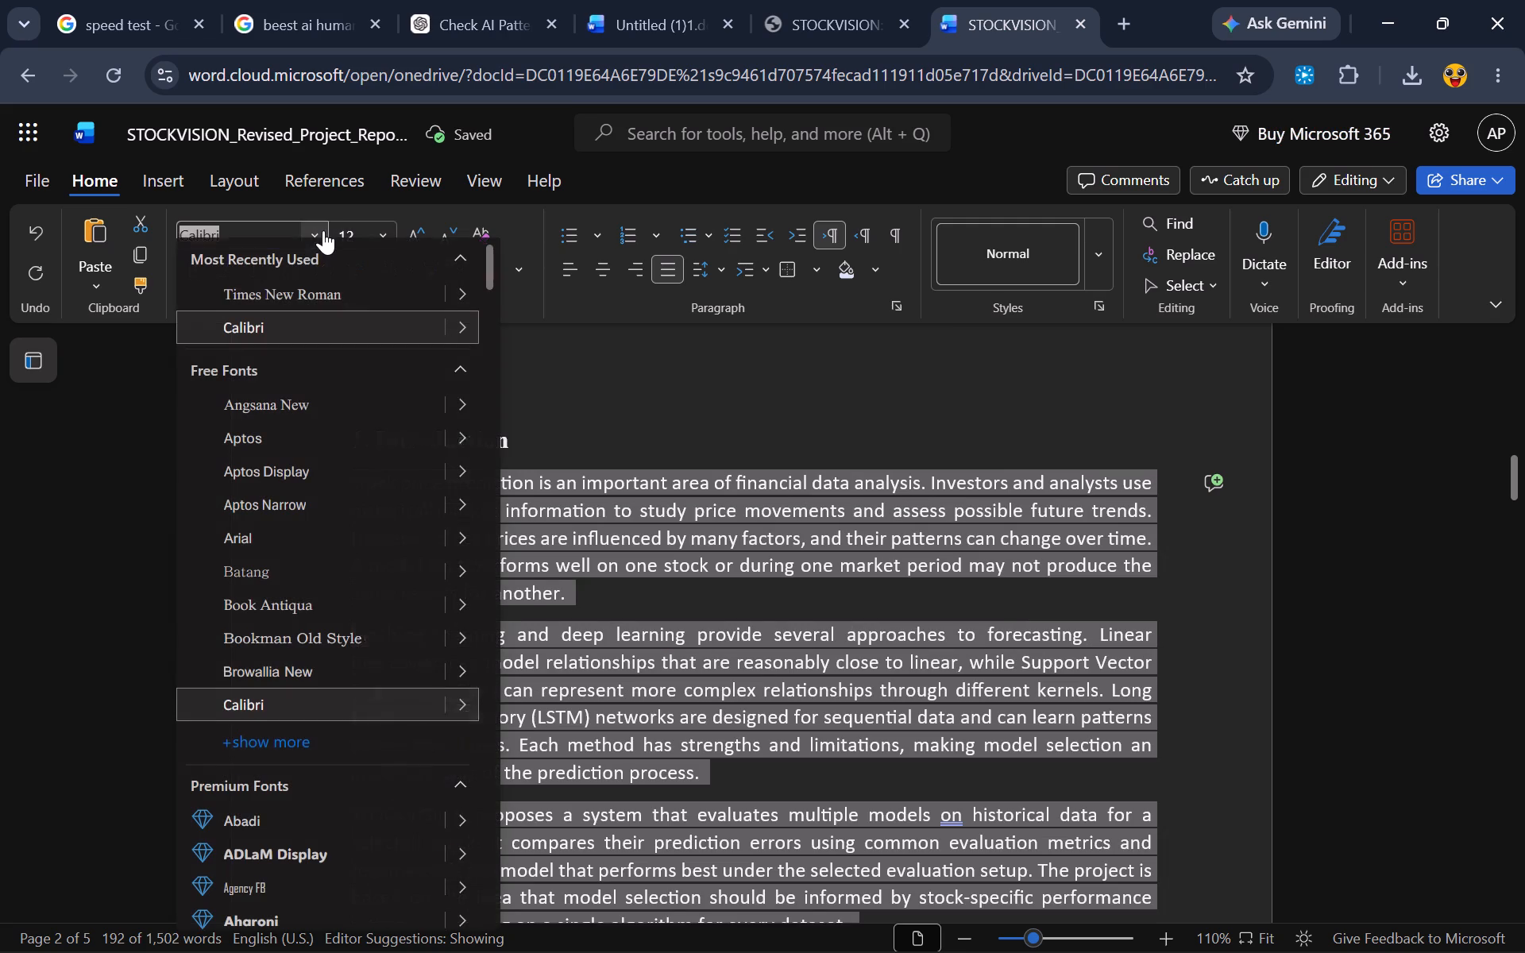
click(289, 299)
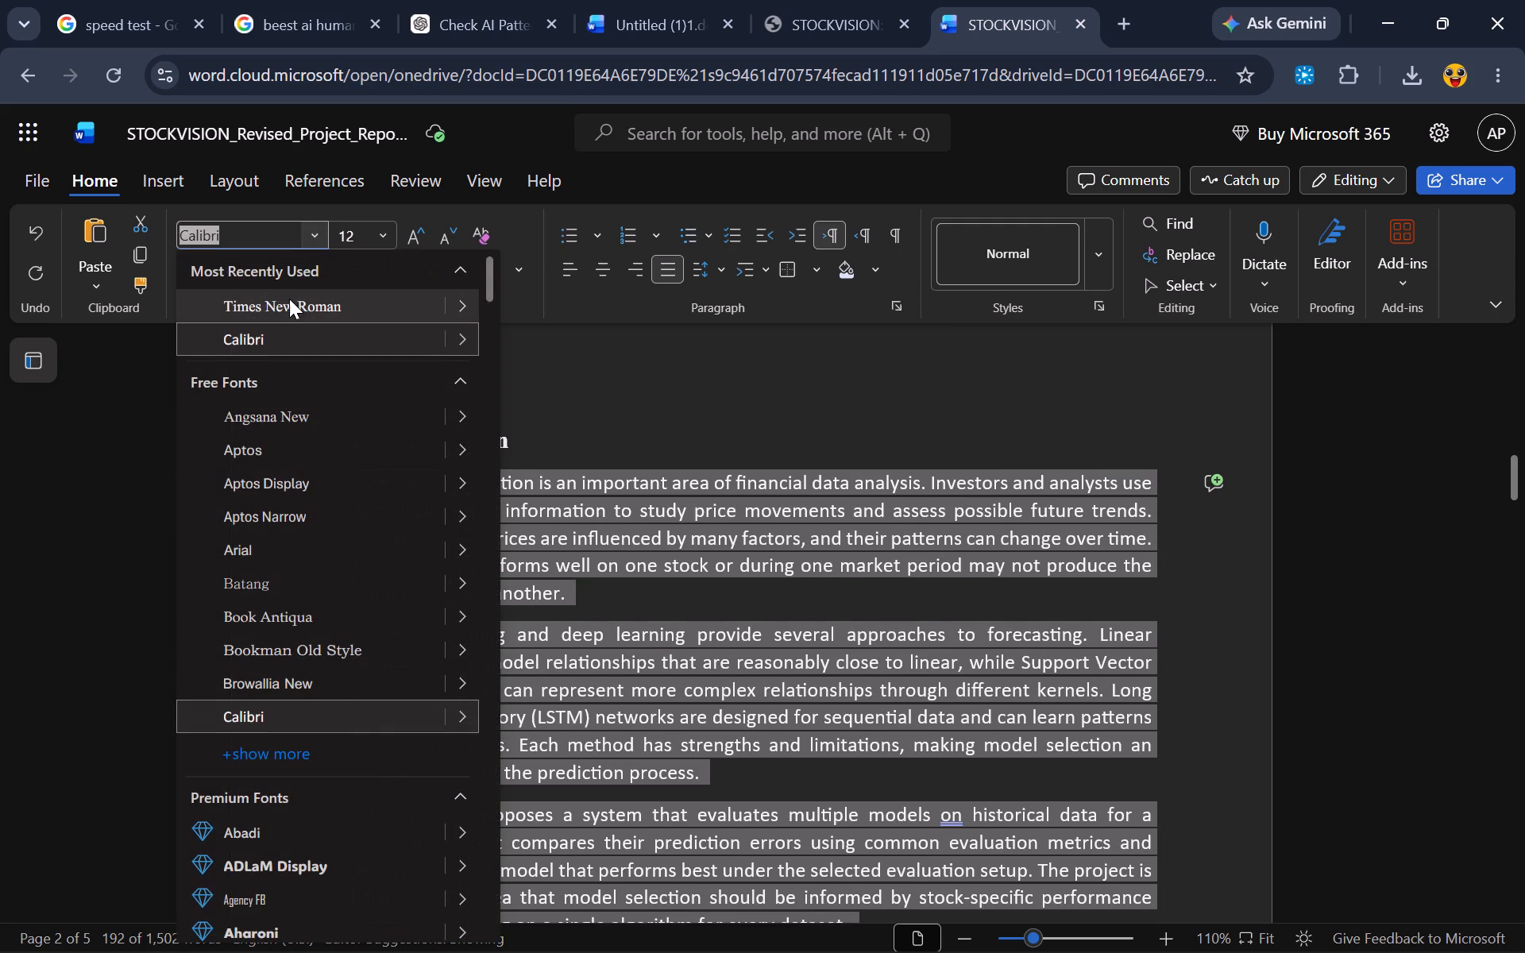
Increase the "2. Problem Statement" heading's font size to 14.
scroll(448, 388, down, 2)
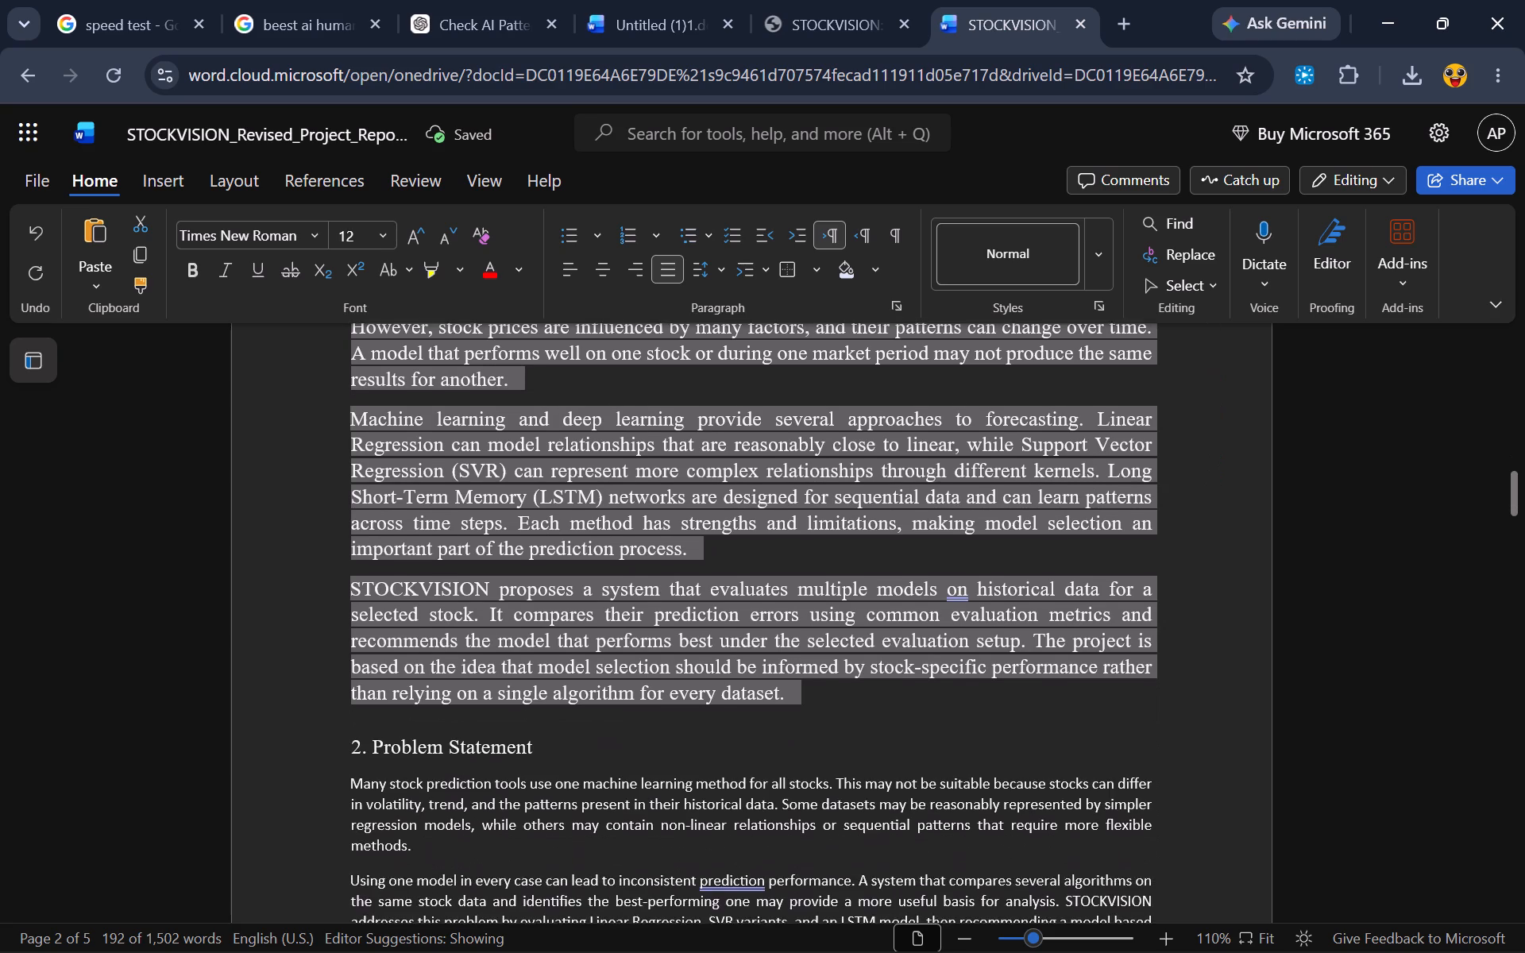
scroll(448, 388, down, 2)
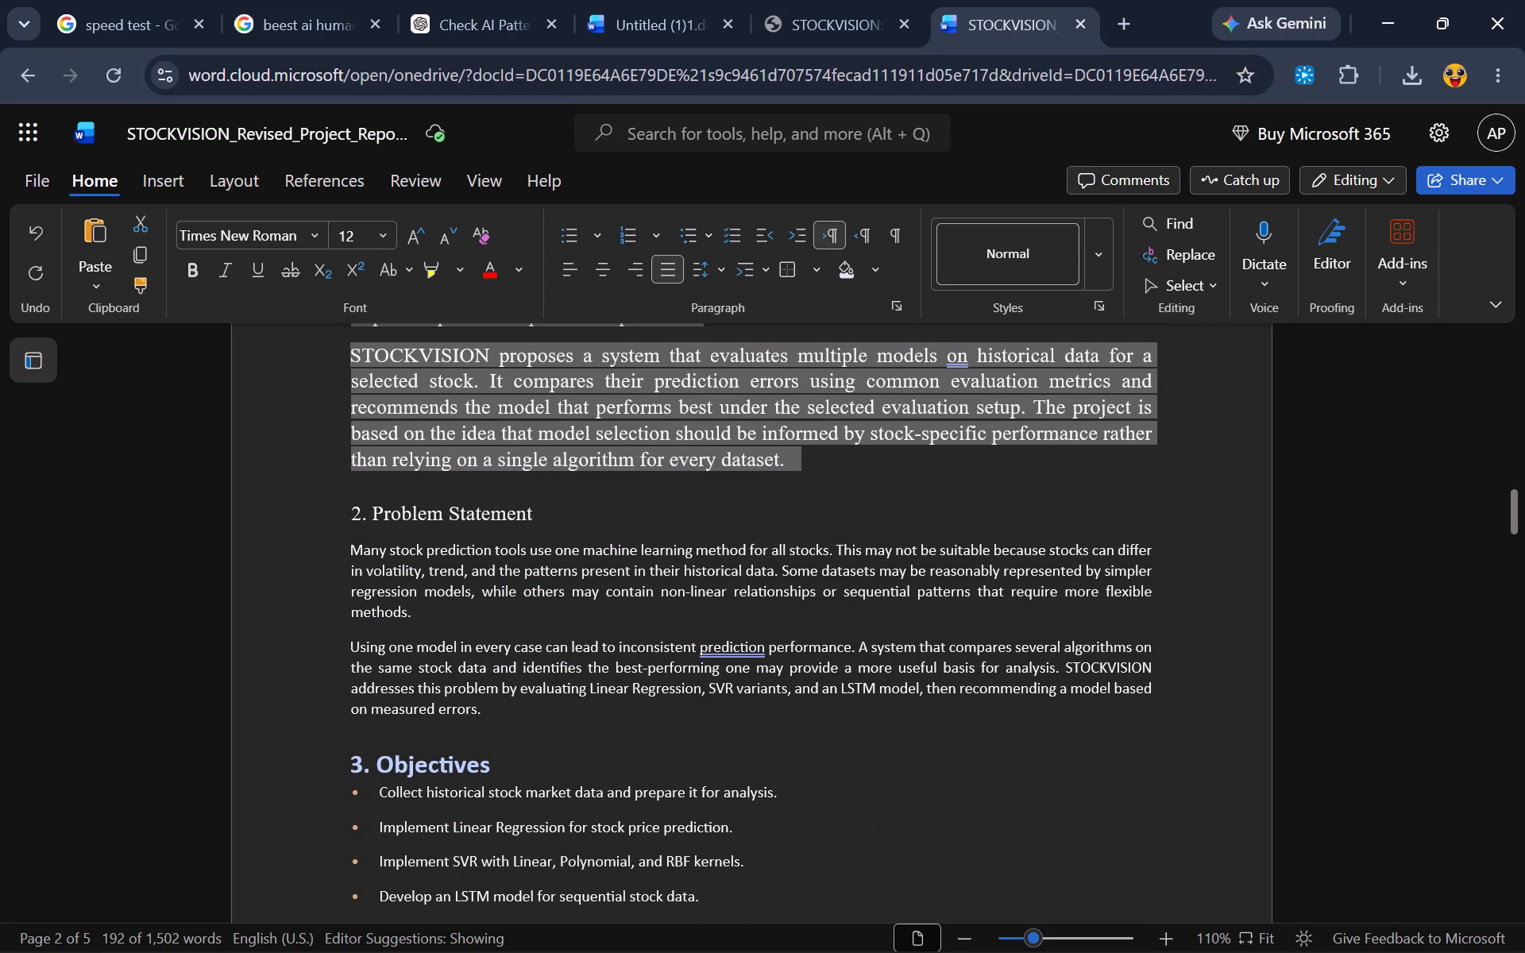
click(578, 509)
drag(578, 509, 341, 519)
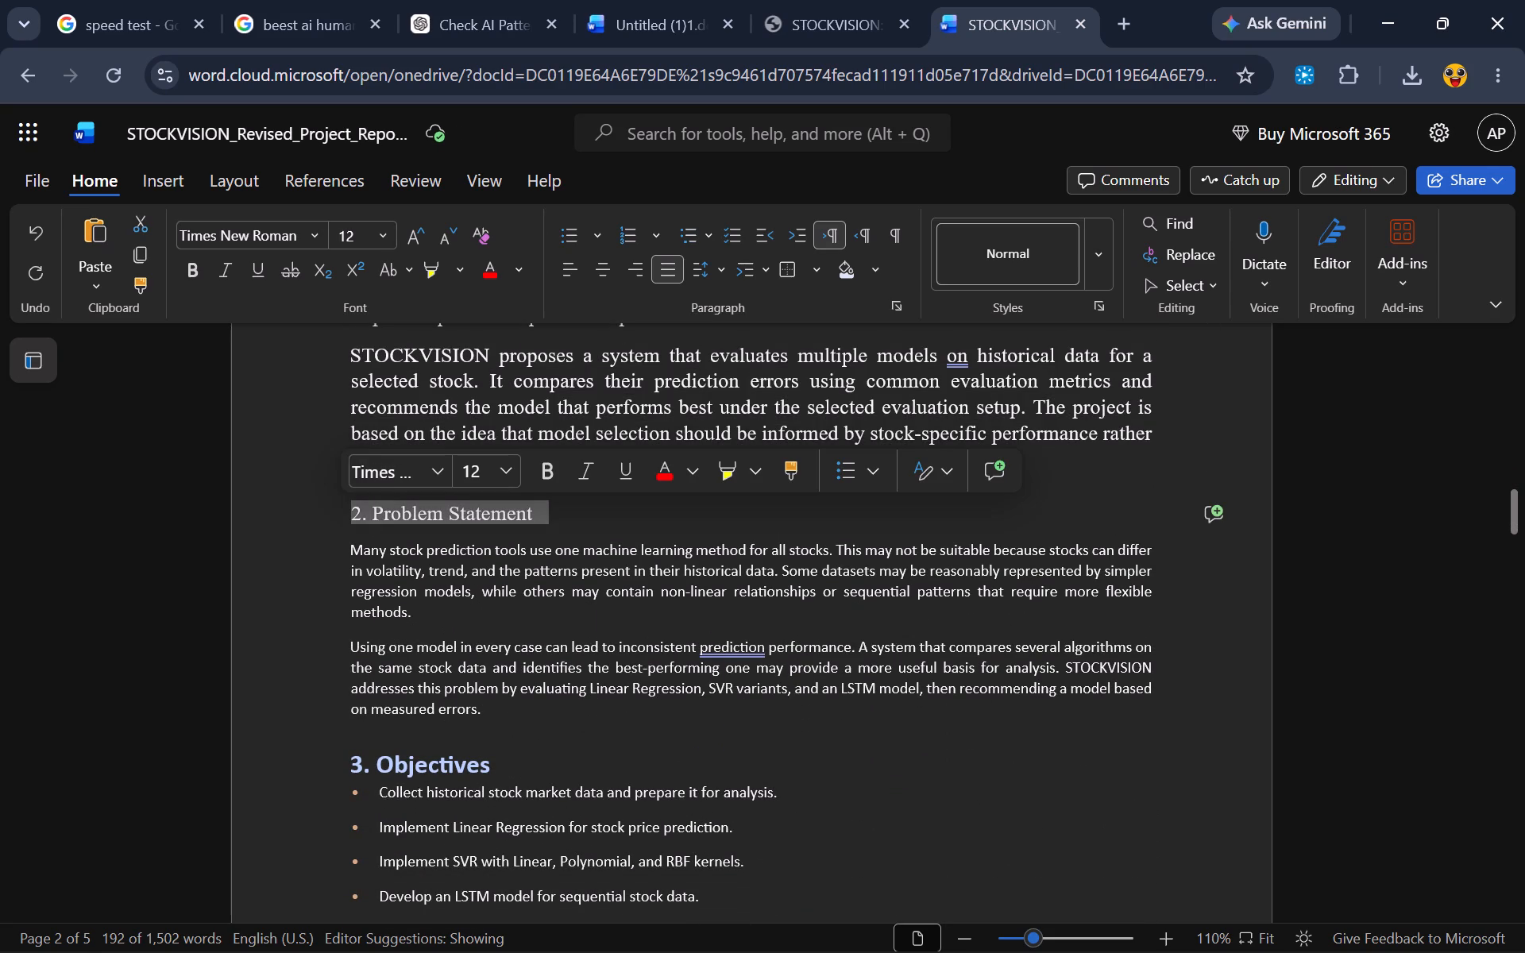
click(413, 229)
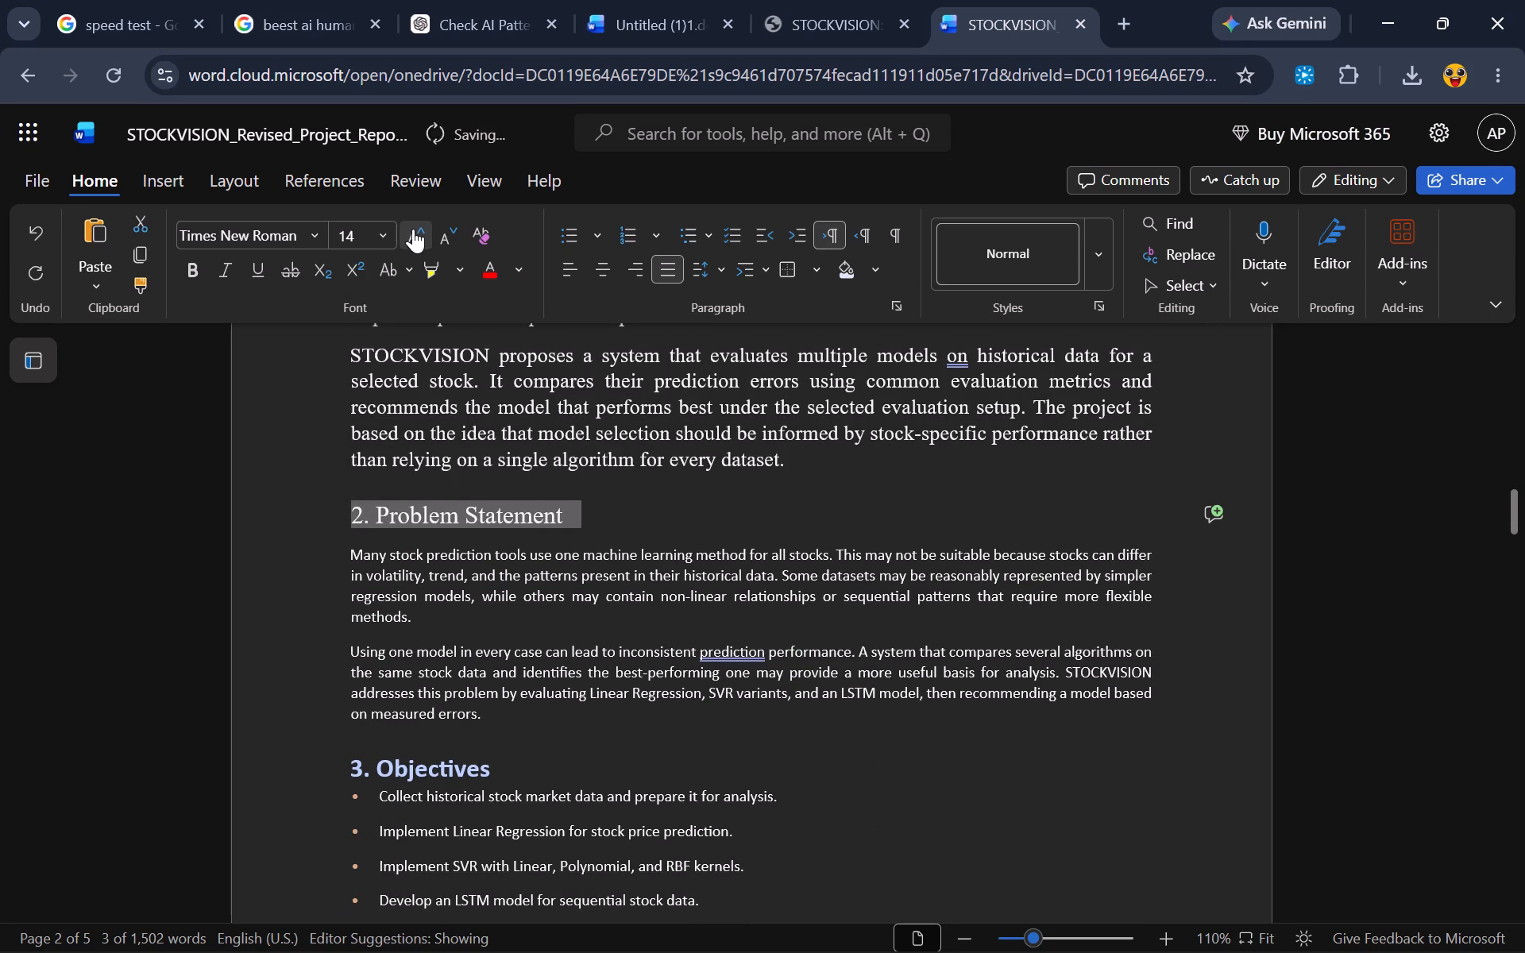
Format the two body paragraphs under "2. Problem Statement" in Times New Roman, size 12.
scroll(334, 469, down, 1)
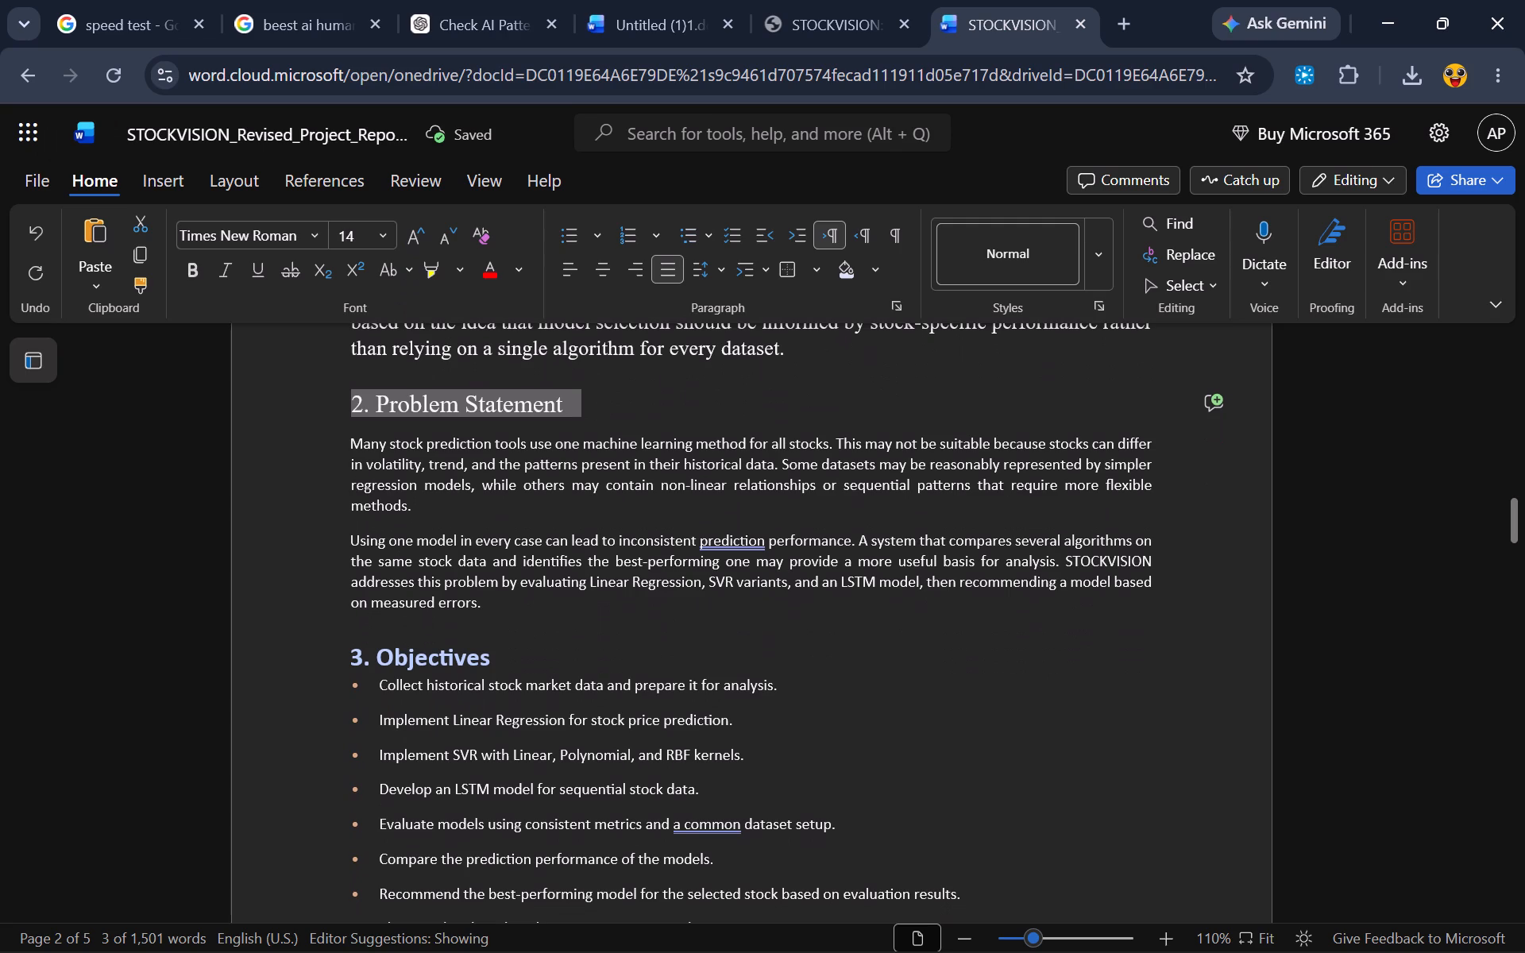
drag(481, 611, 309, 432)
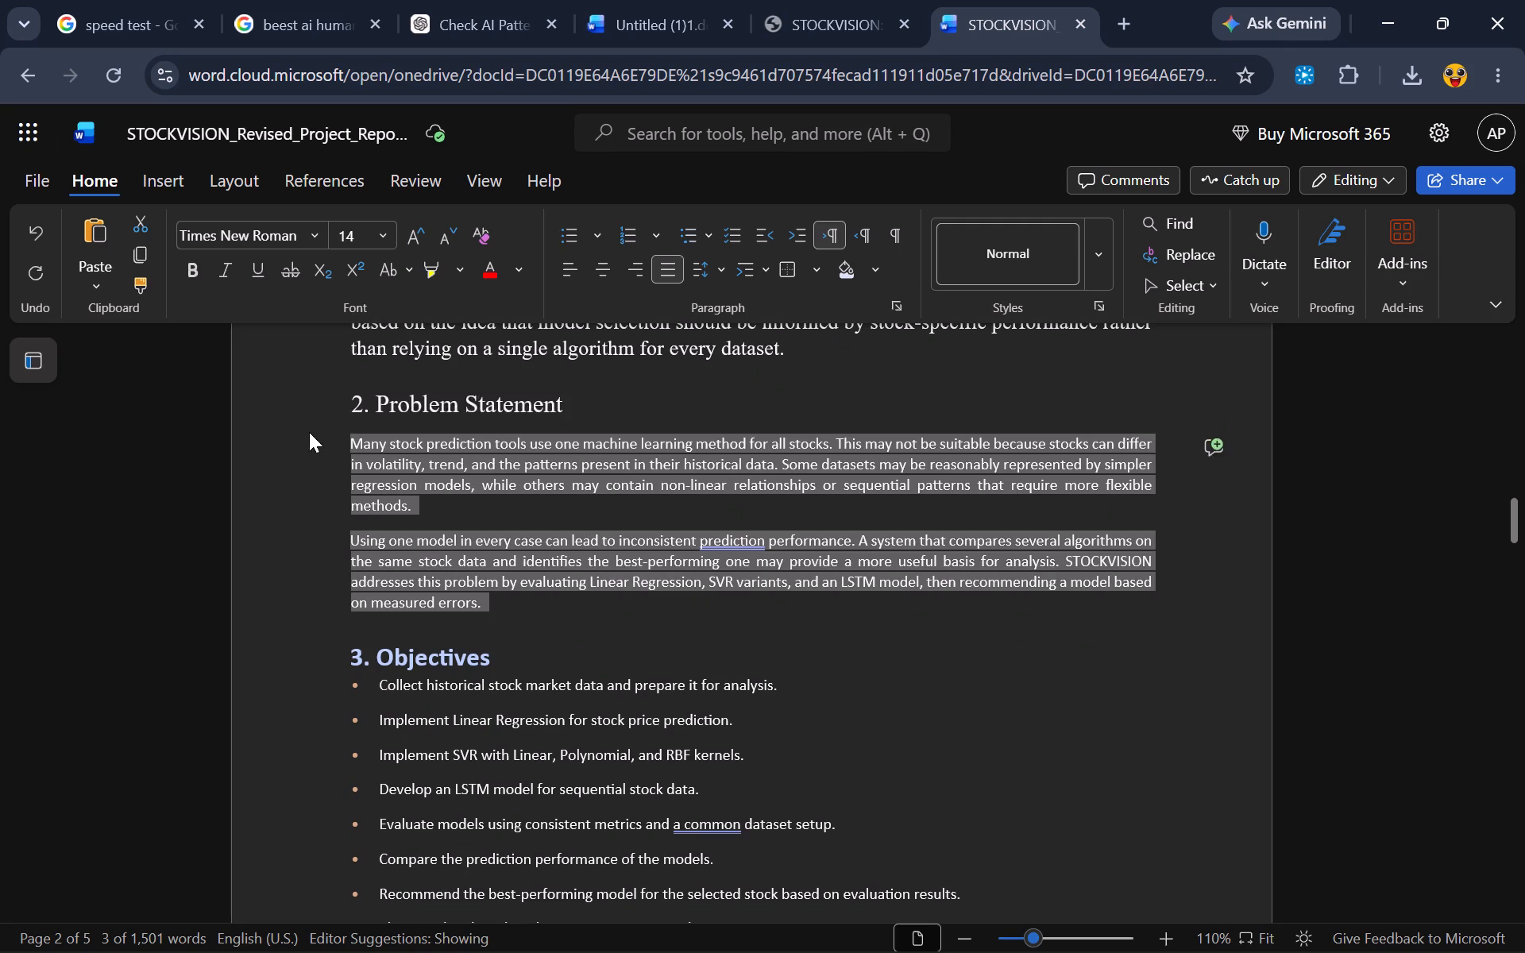
drag(309, 432, 308, 438)
click(308, 438)
drag(339, 440, 457, 542)
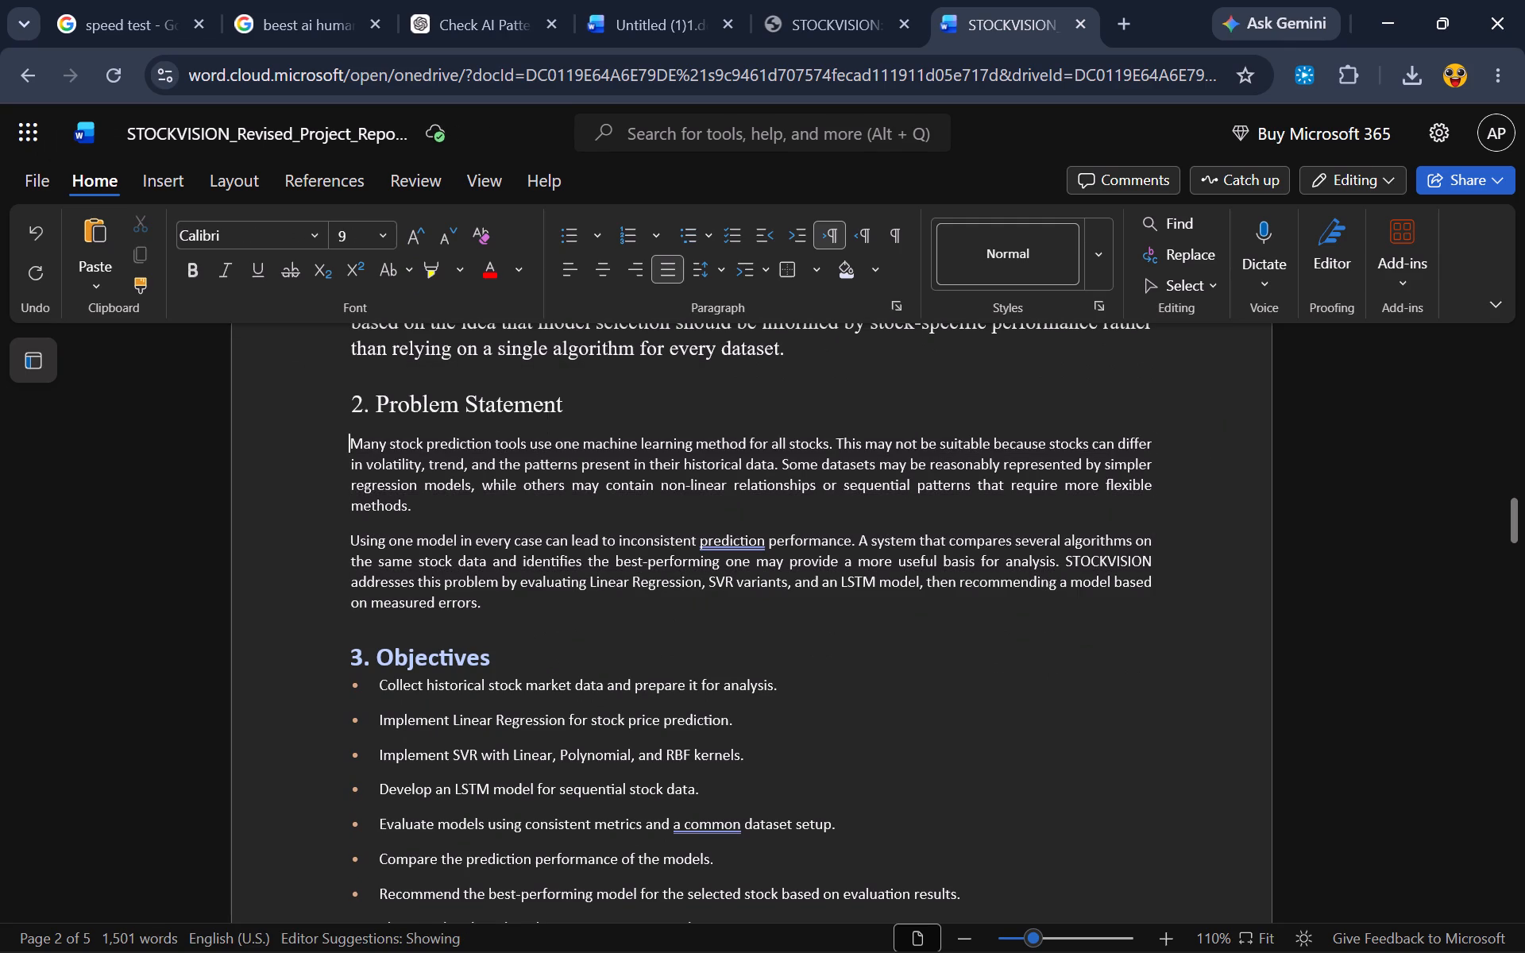
drag(457, 542, 478, 615)
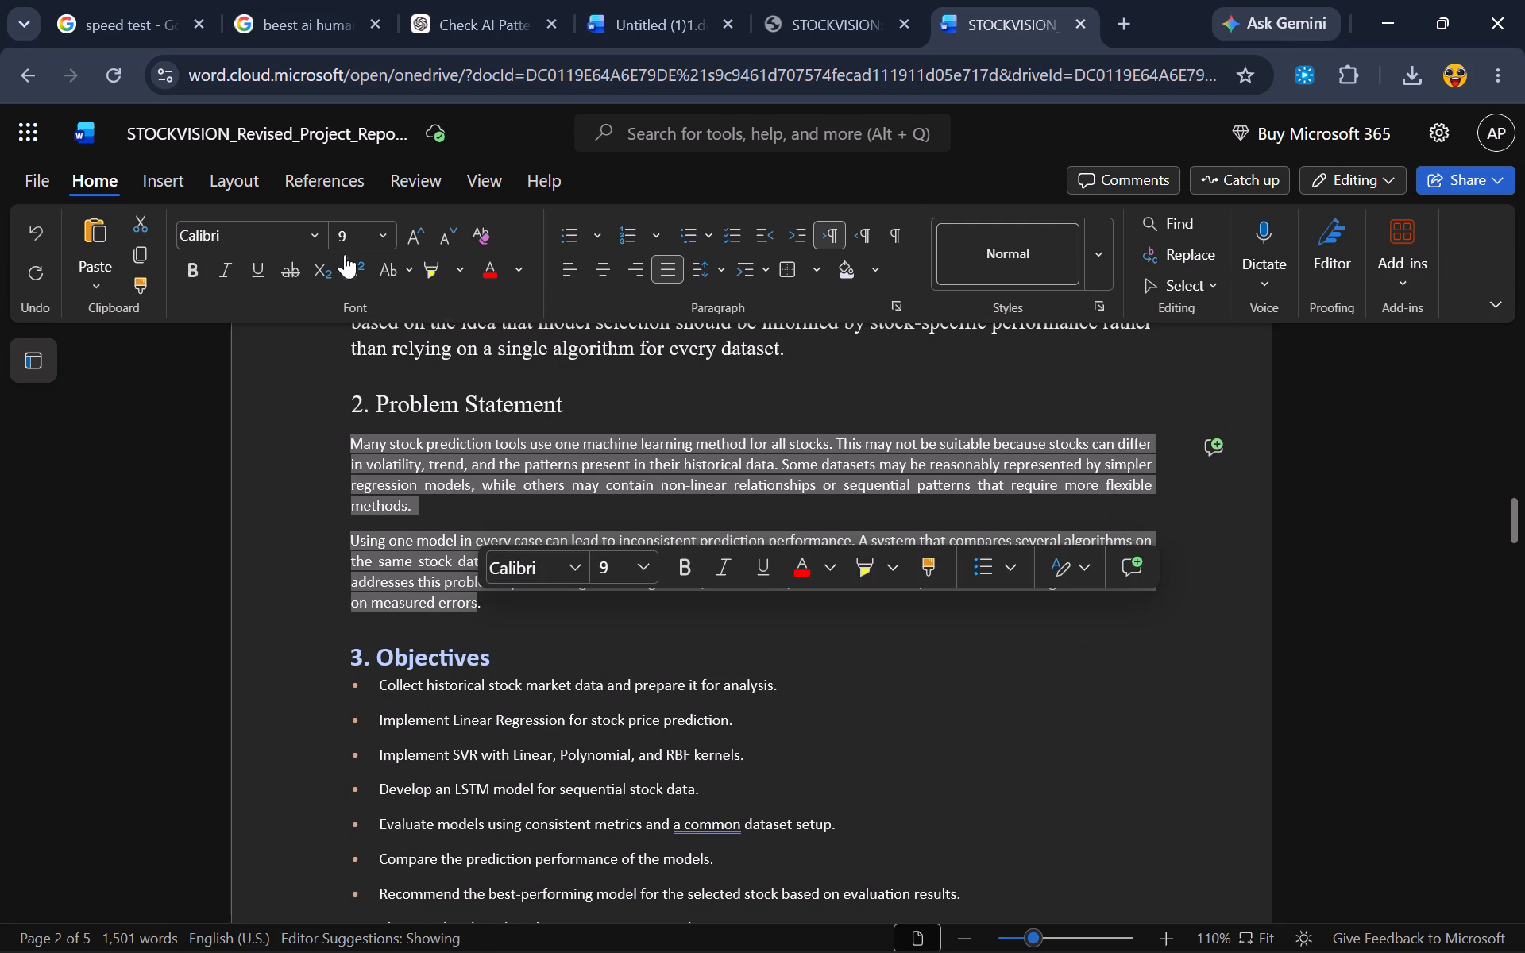
click(315, 236)
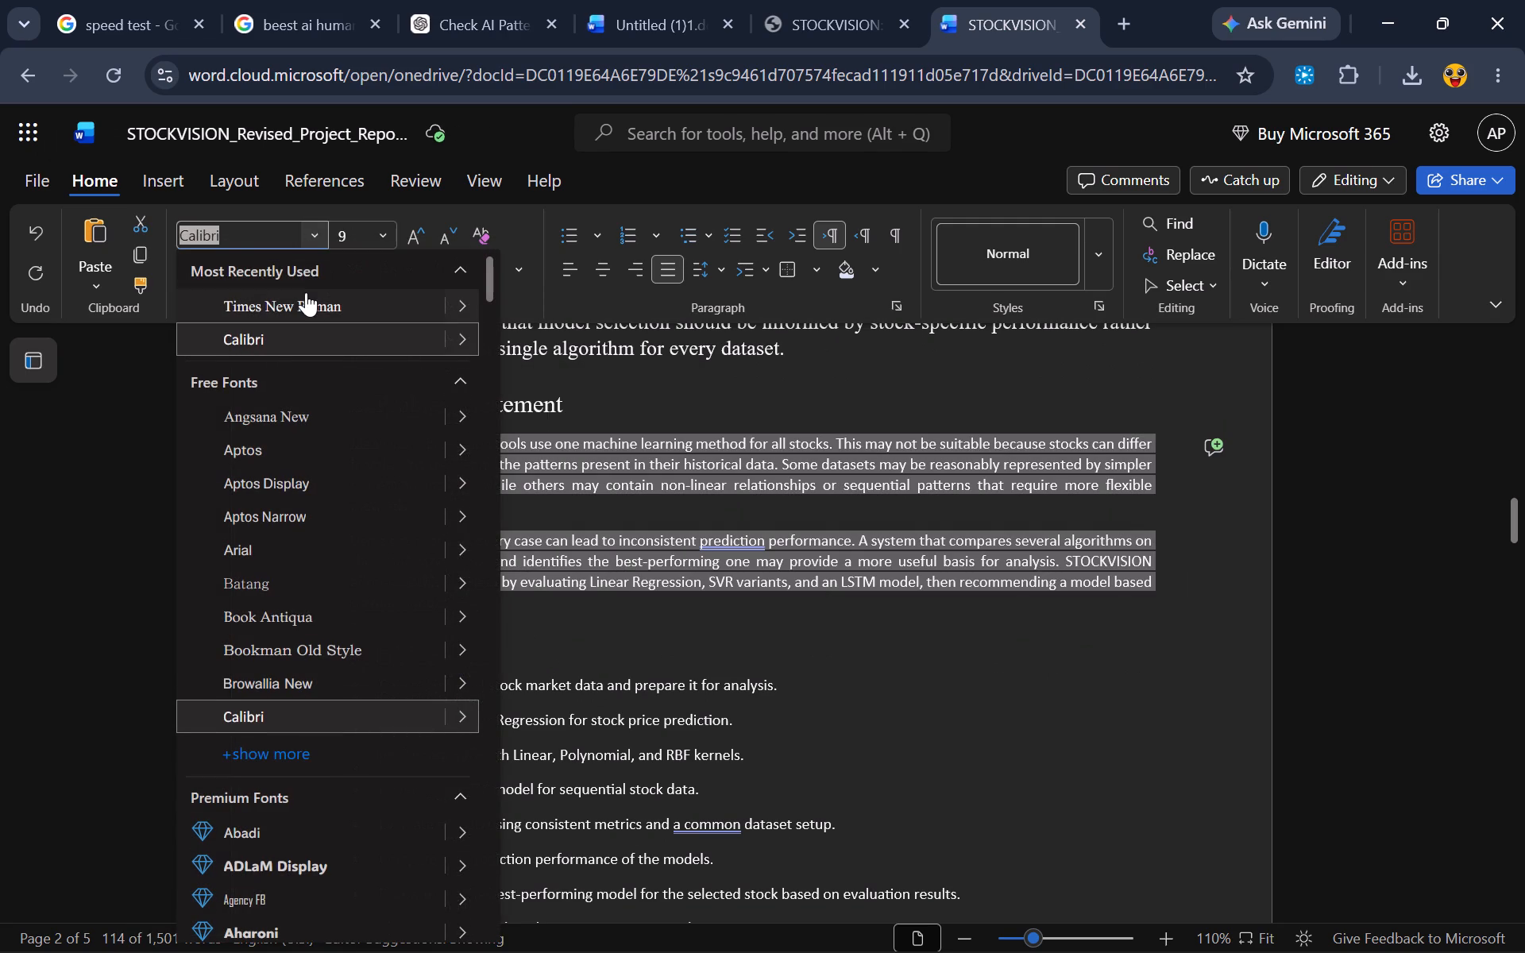
click(305, 295)
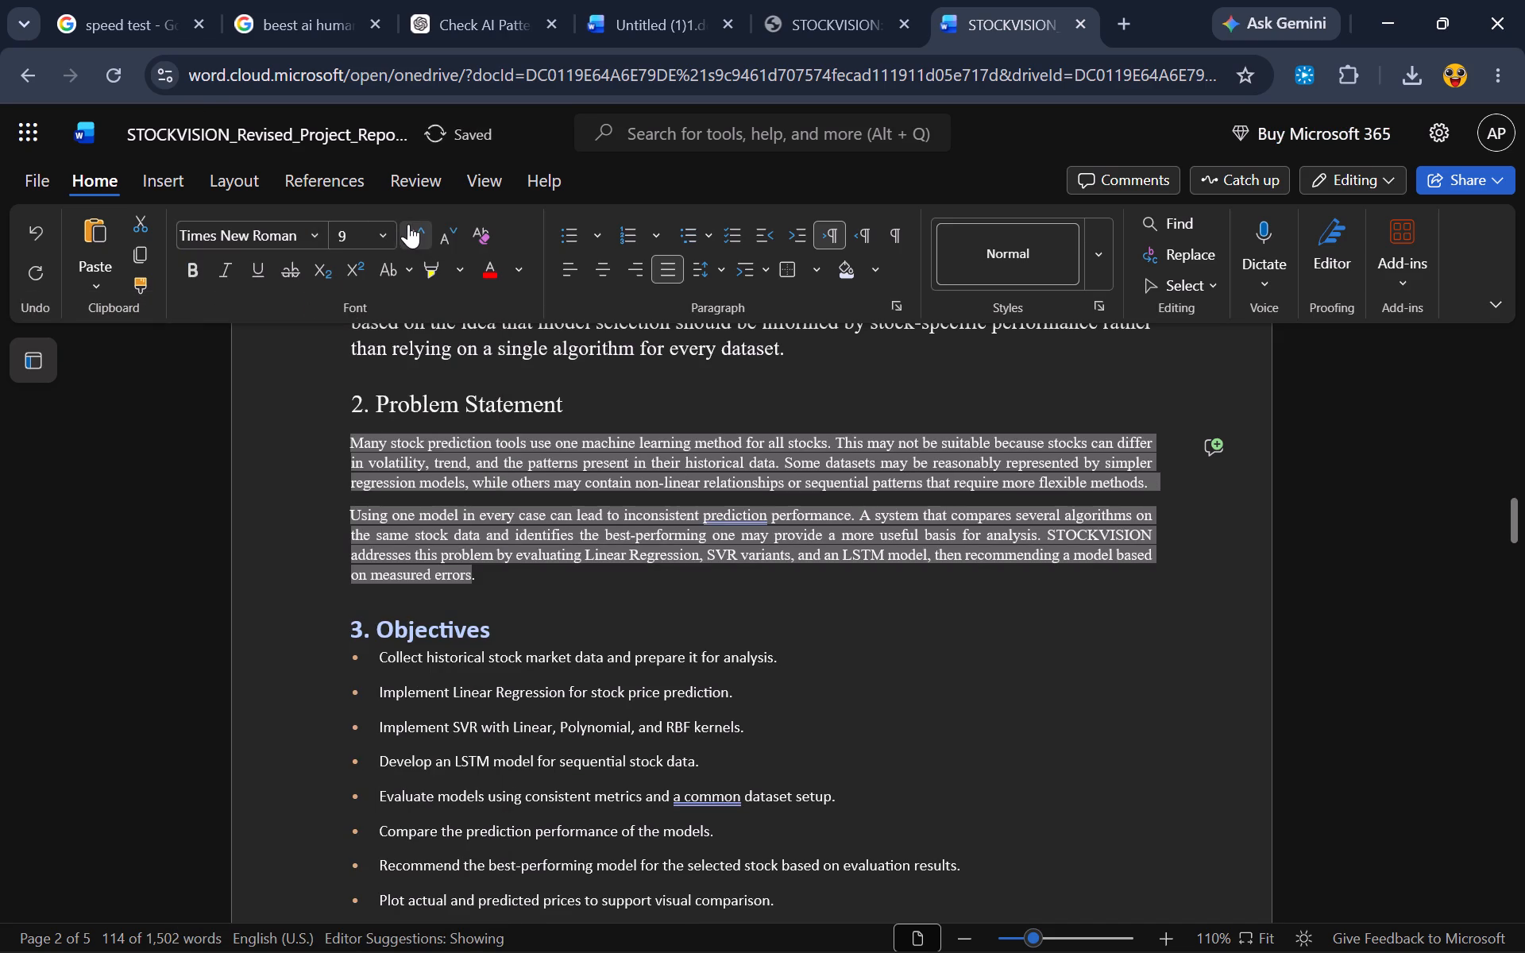
triple_click(413, 224)
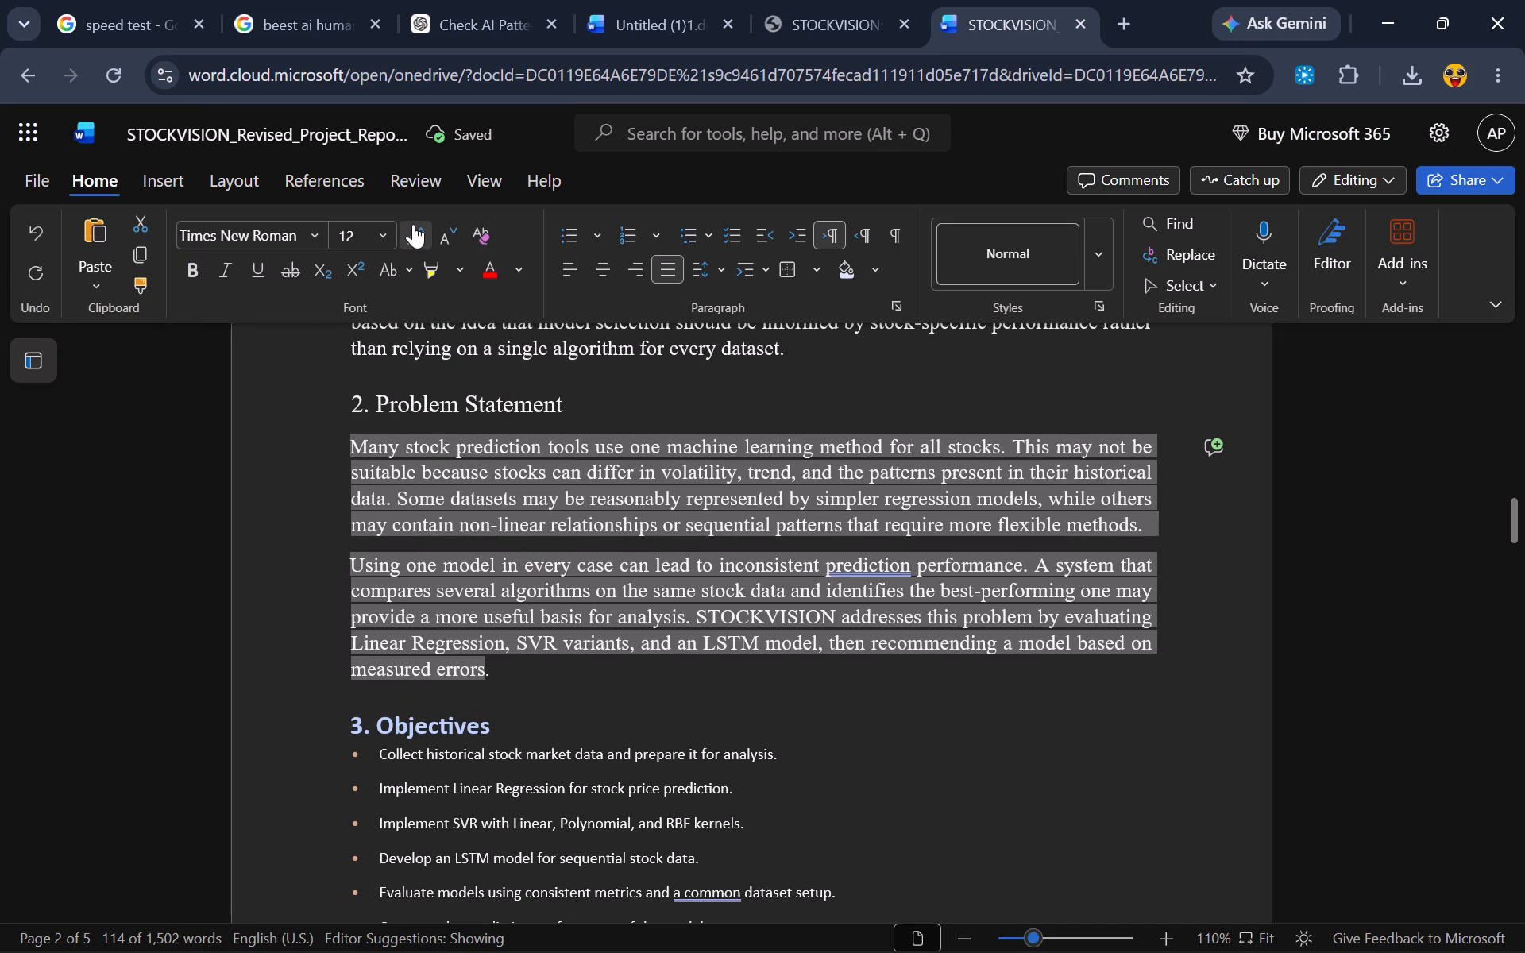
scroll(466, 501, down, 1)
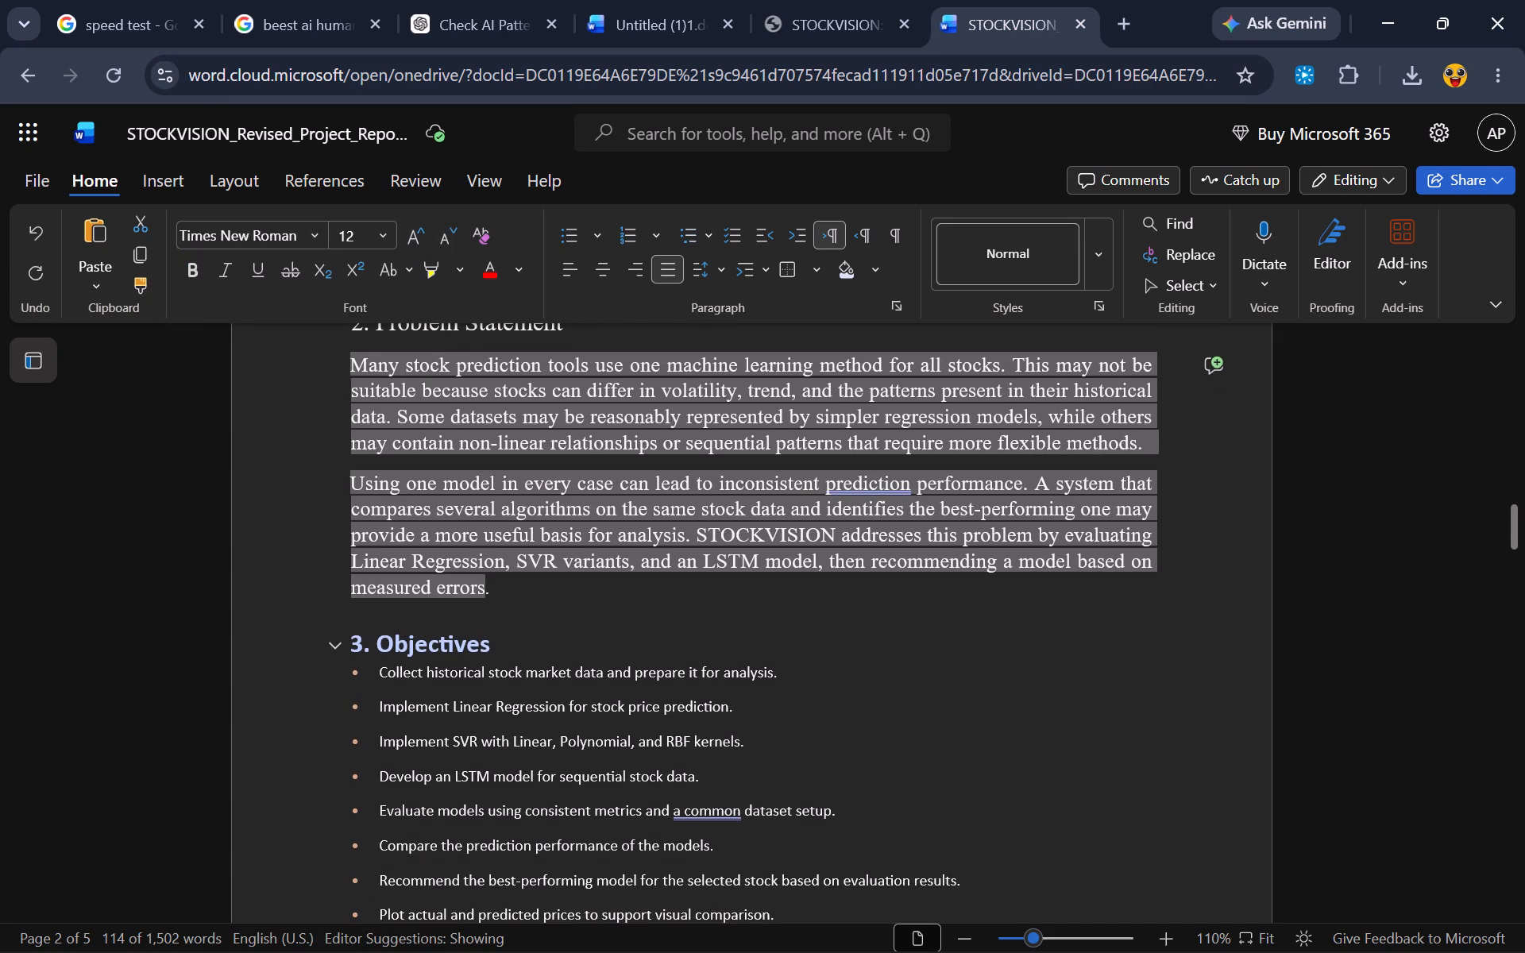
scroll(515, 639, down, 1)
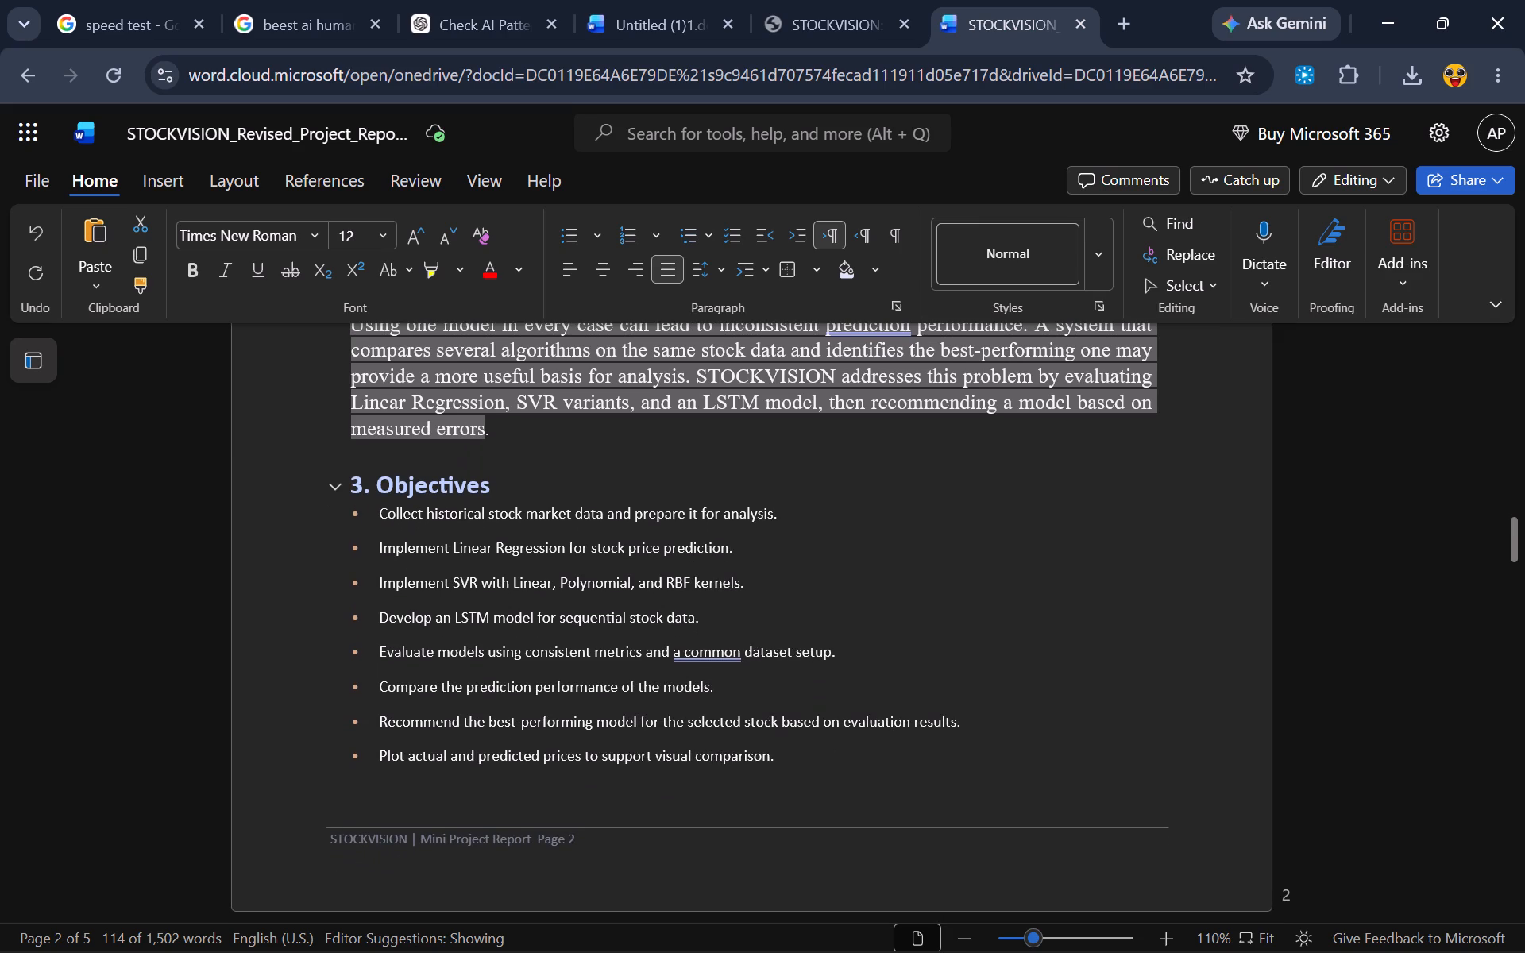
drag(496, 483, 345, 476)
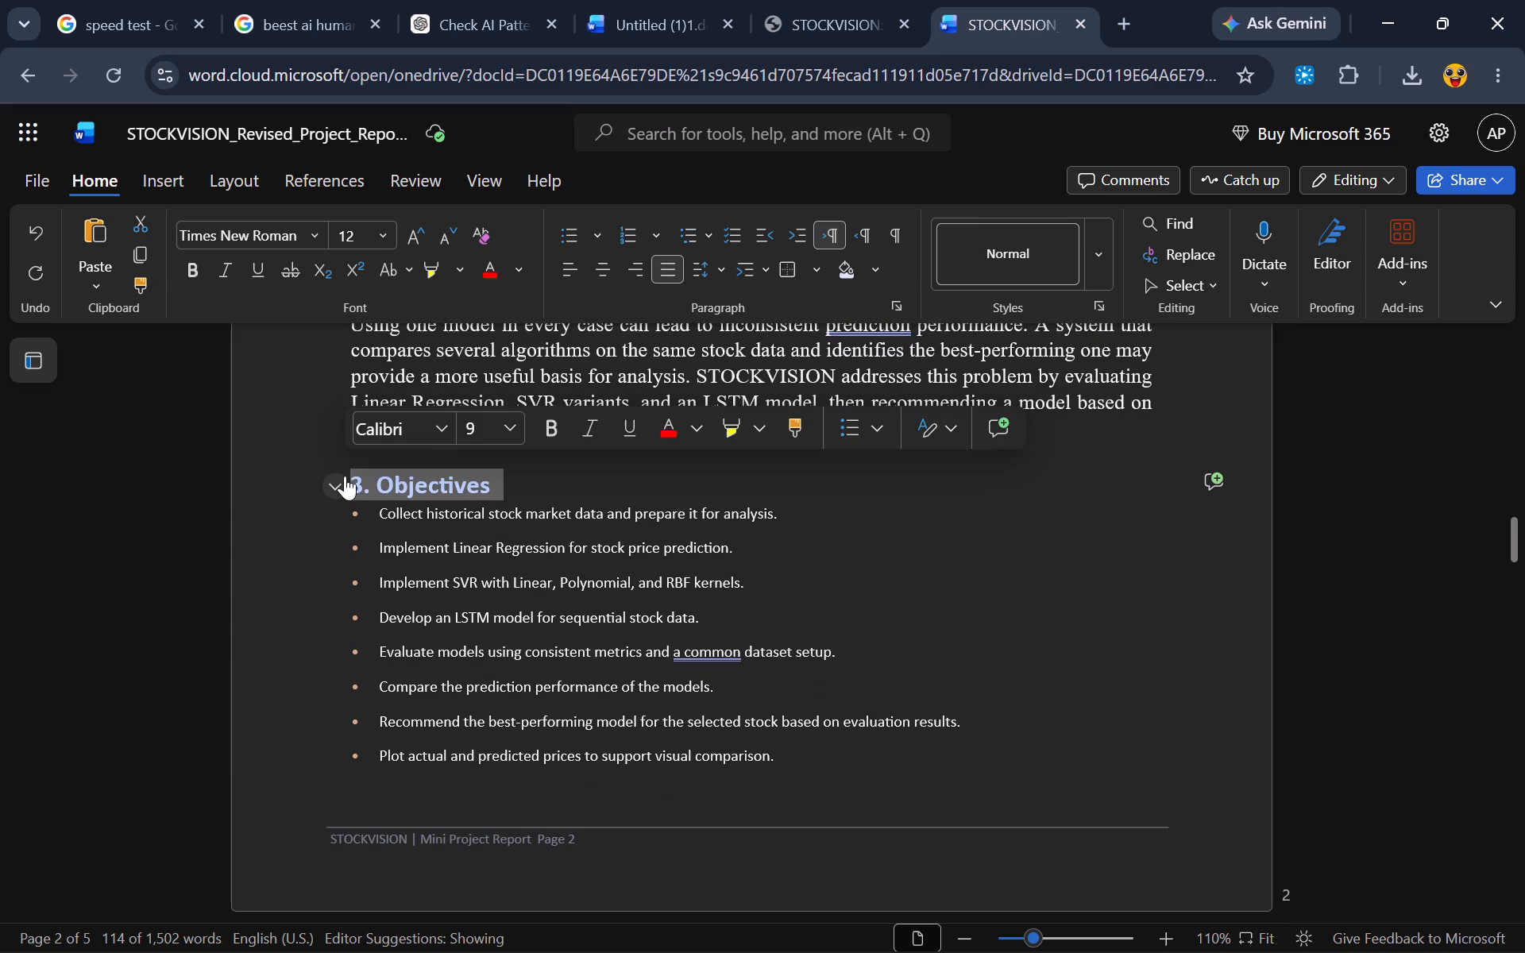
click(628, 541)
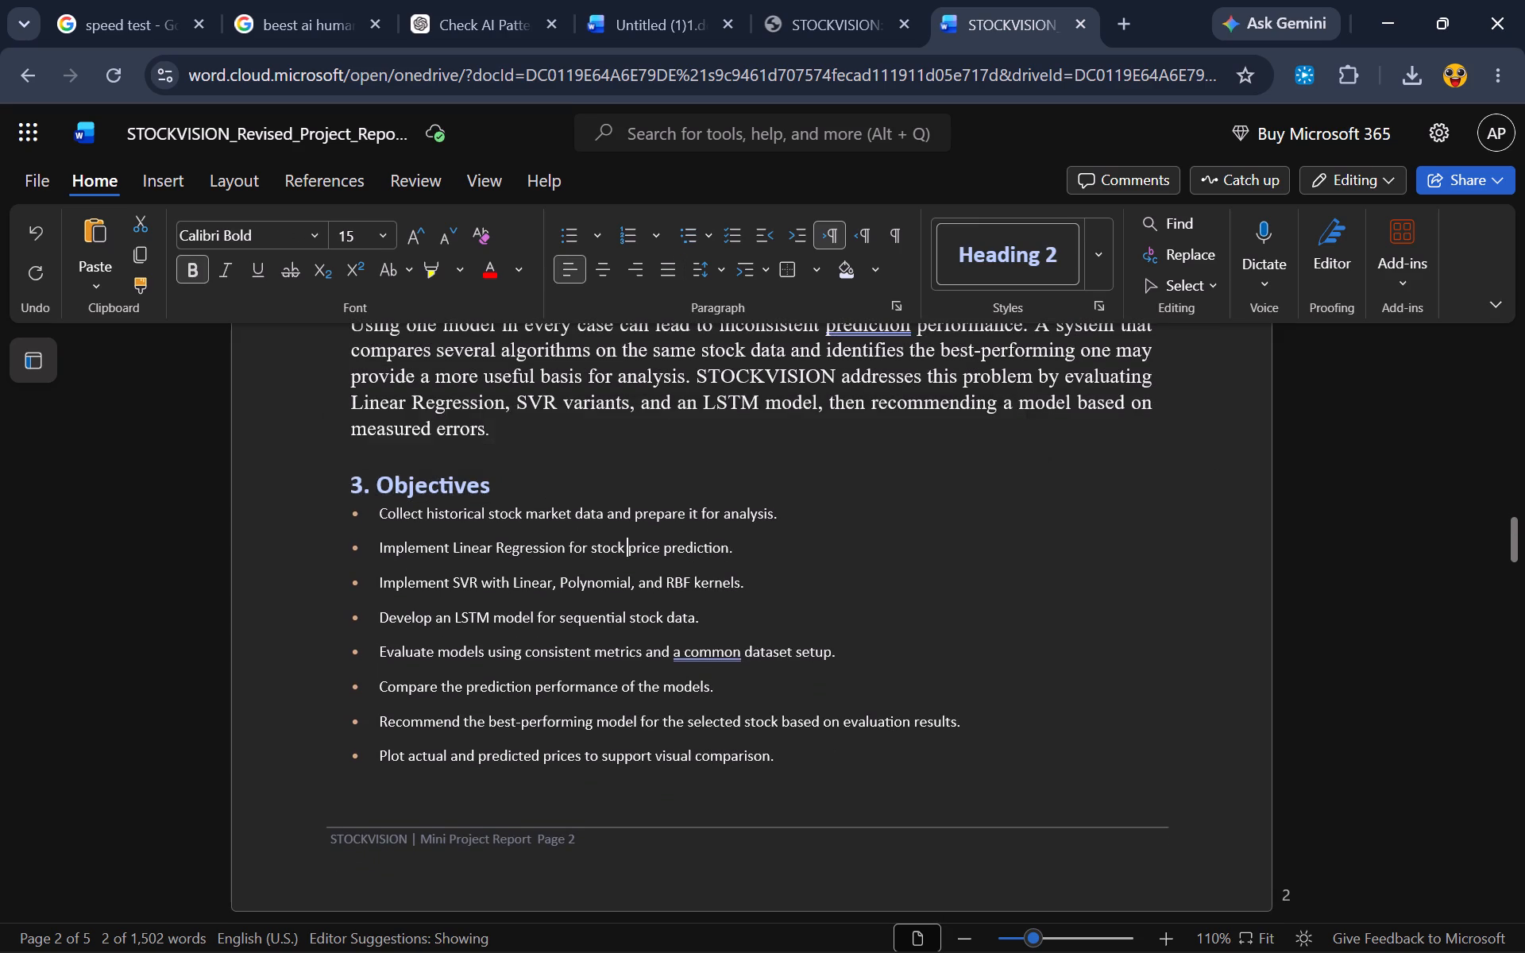
Make the words "Problem Statement" in the section 2 heading bold, and compare it with the "1. Introduction" heading.
scroll(628, 541, up, 3)
drag(585, 460, 373, 449)
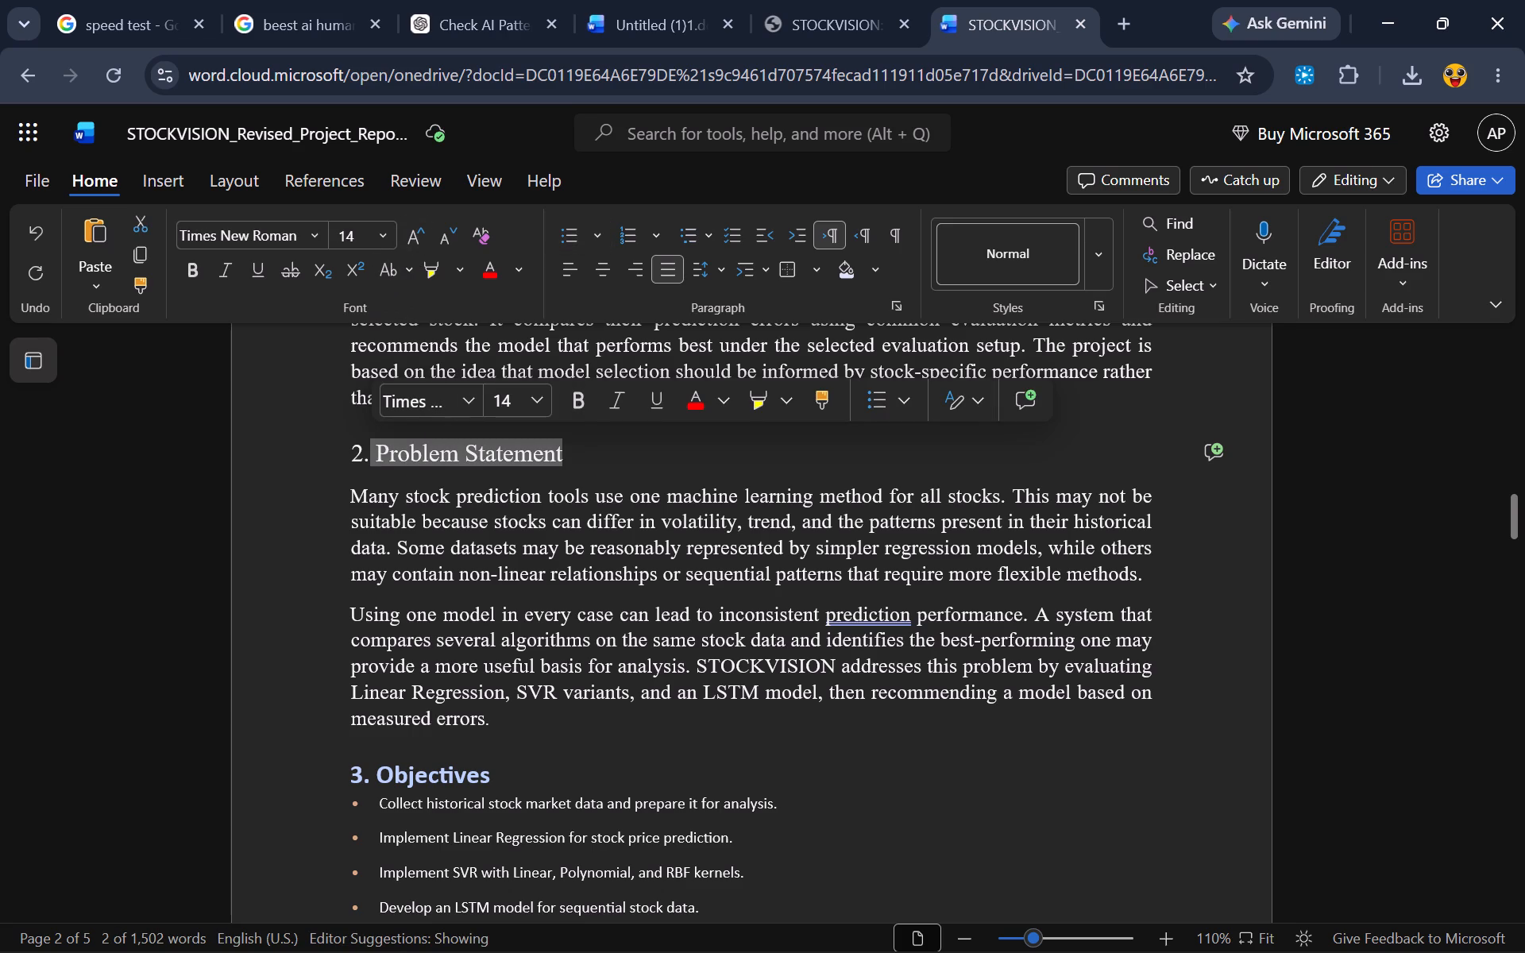
click(194, 264)
scroll(314, 403, up, 1)
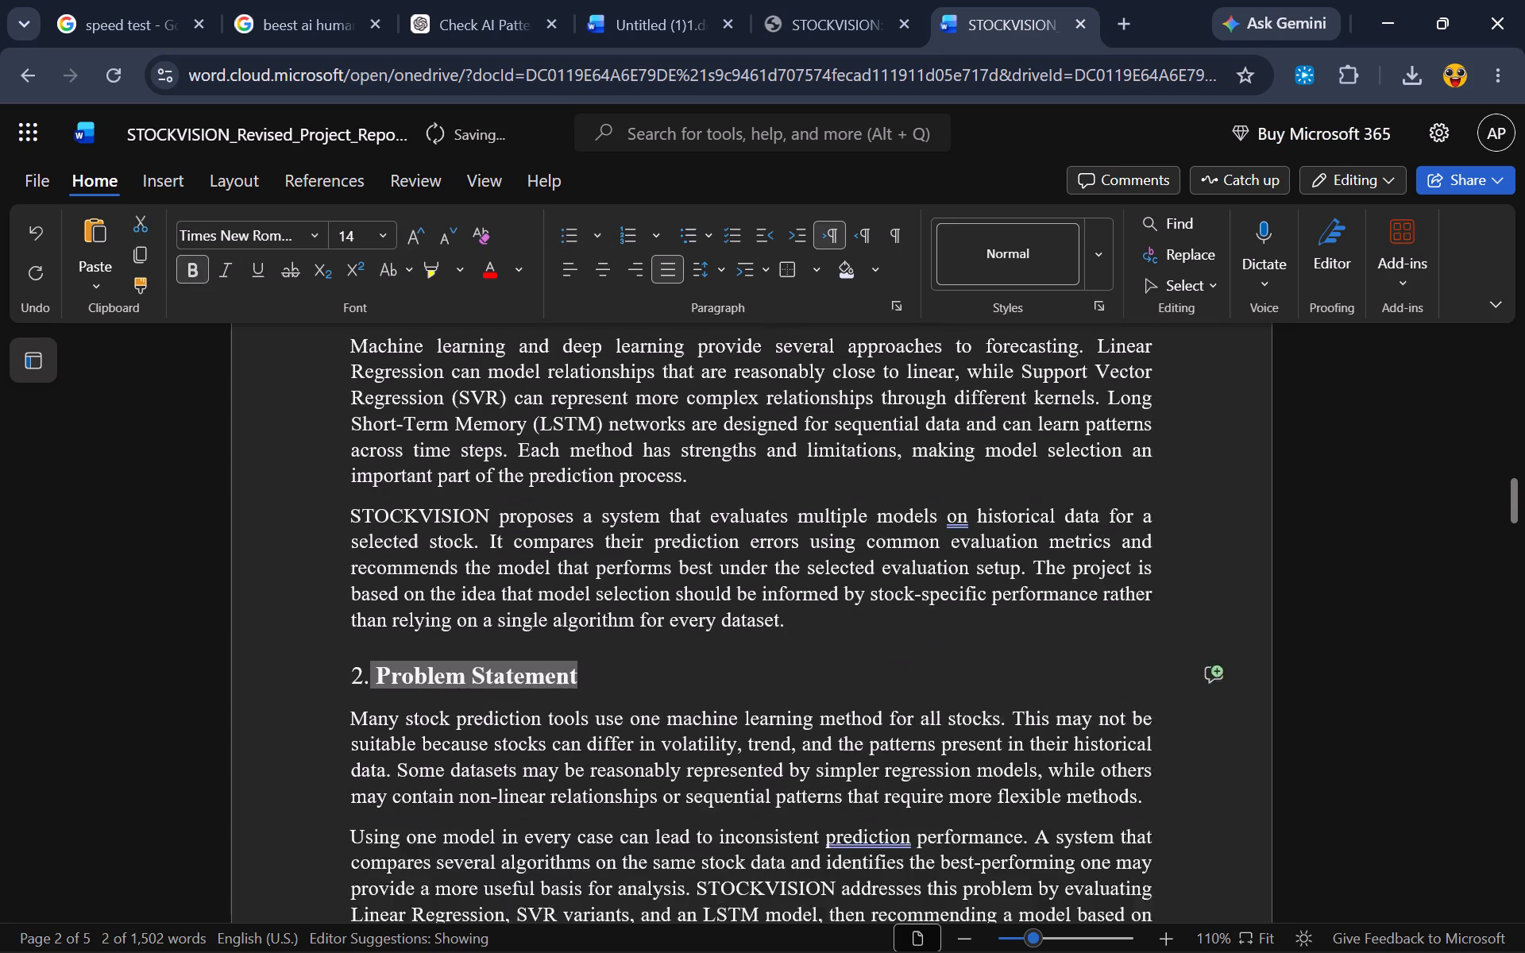
scroll(314, 403, up, 4)
scroll(314, 403, down, 1)
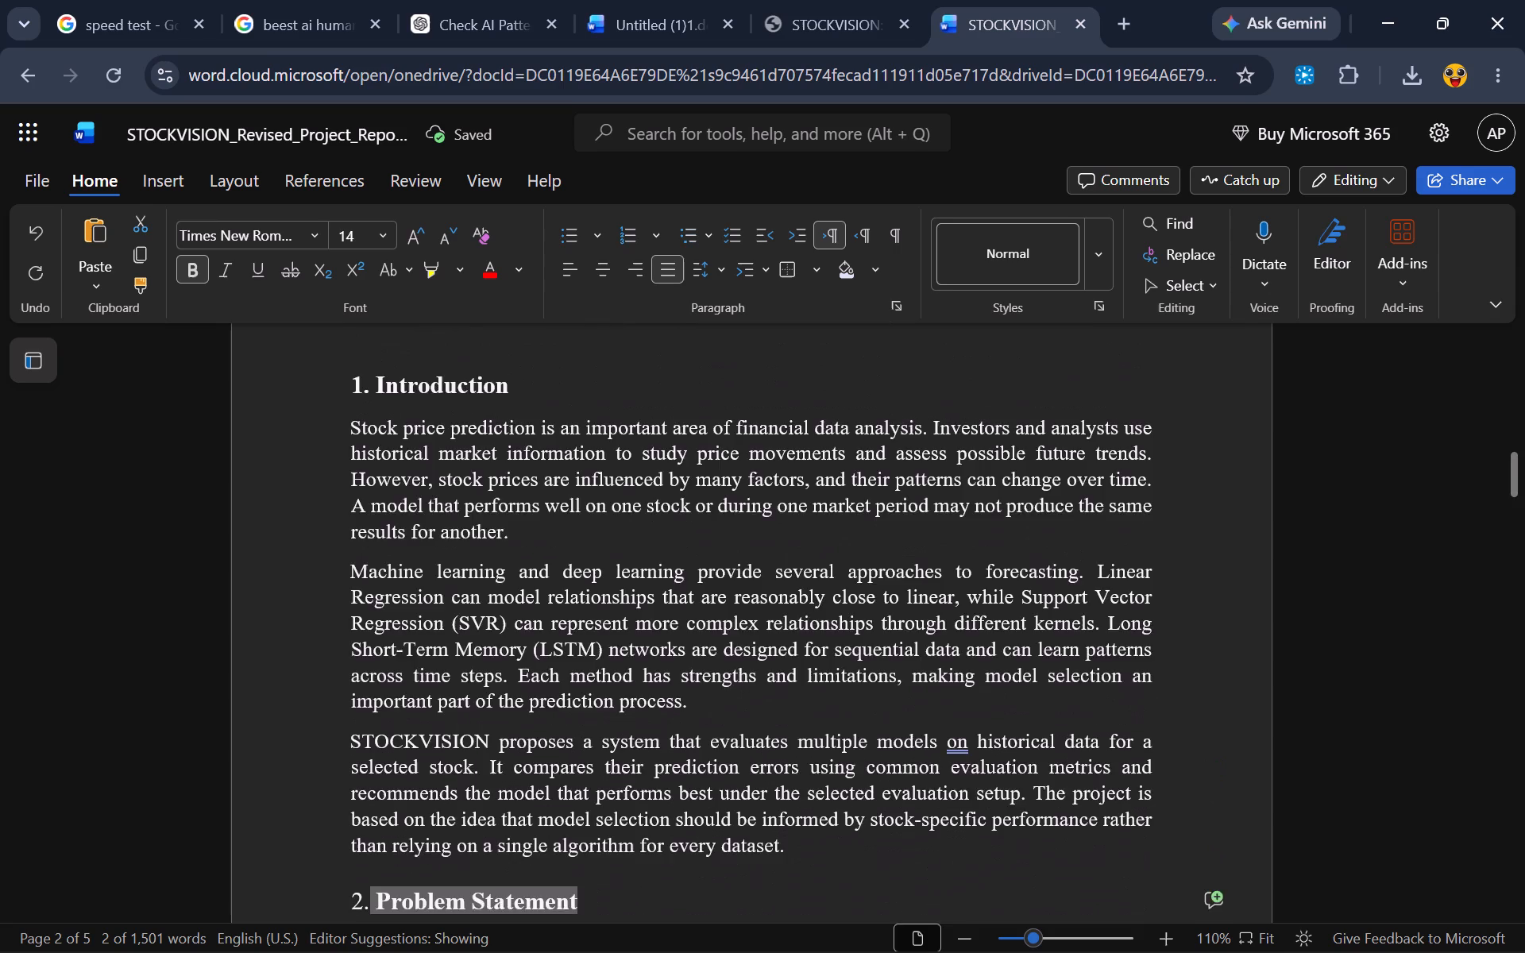
scroll(314, 403, down, 1)
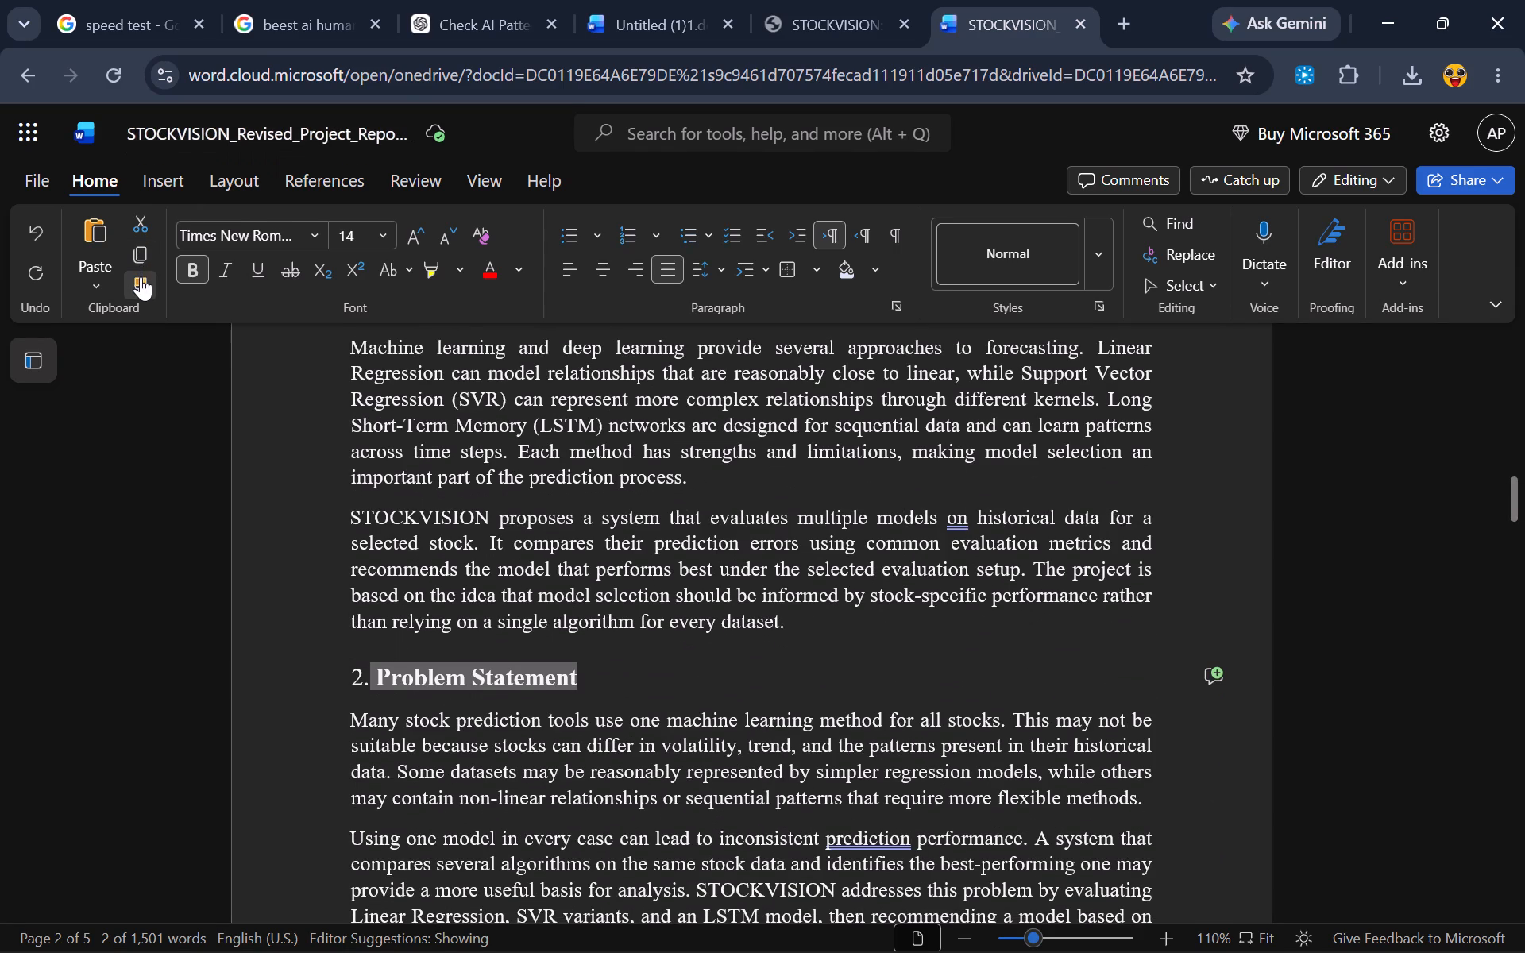
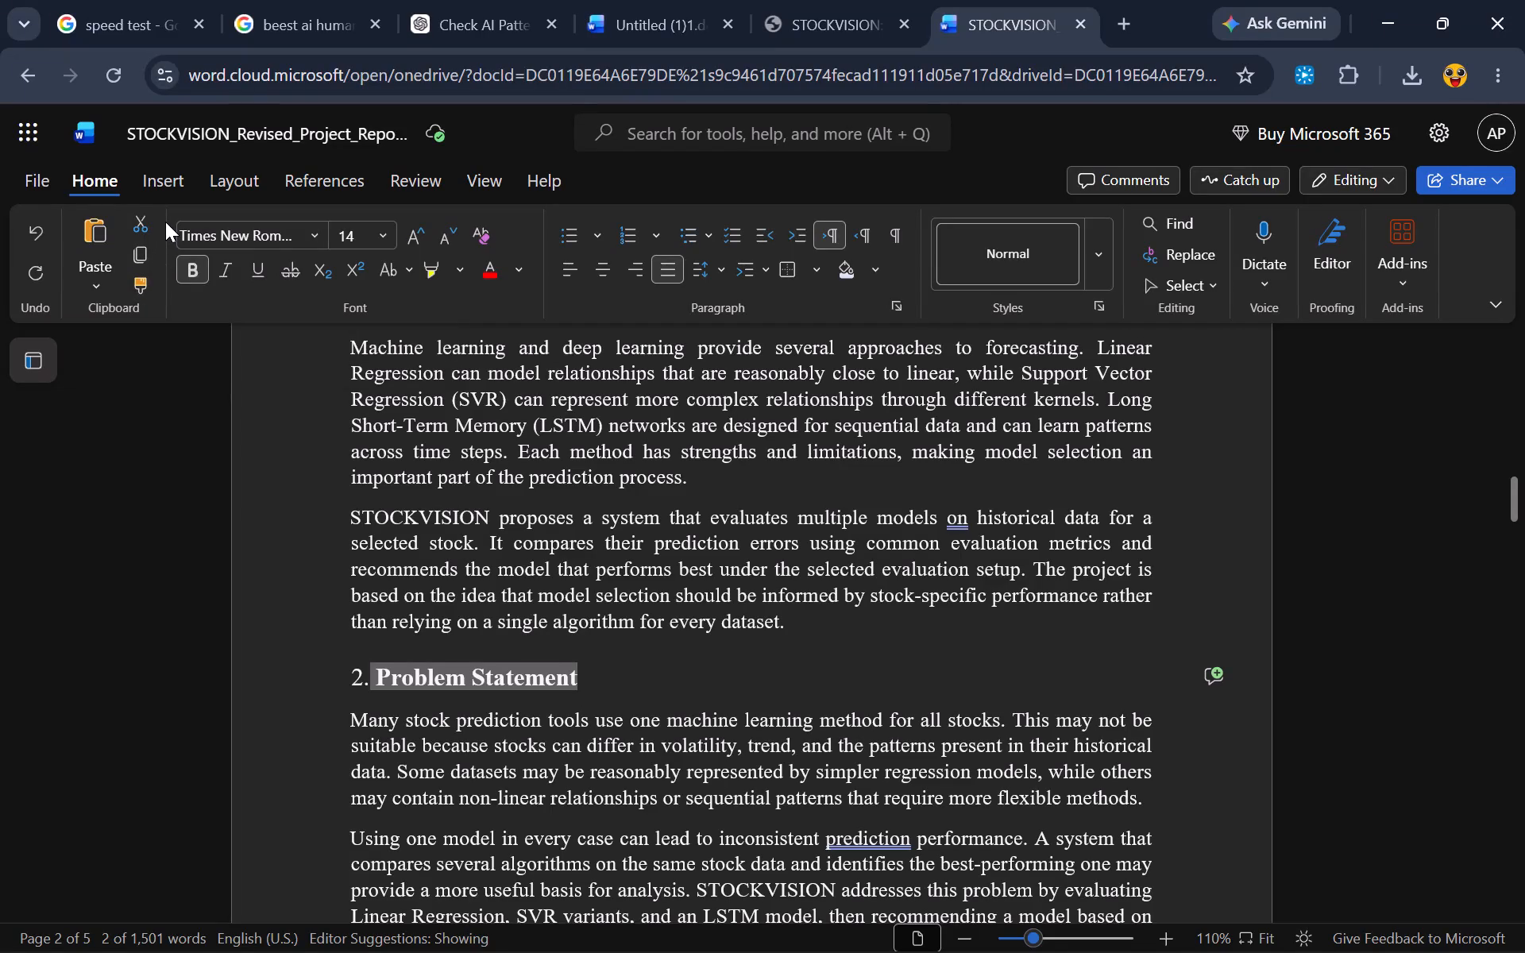
Copy the formatting of the bold words "Problem Statement" in the section 2 heading for use on the following headings.
key(ctrl+alt+c)
scroll(165, 222, down, 2)
scroll(343, 439, down, 3)
key(ctrl+alt+c)
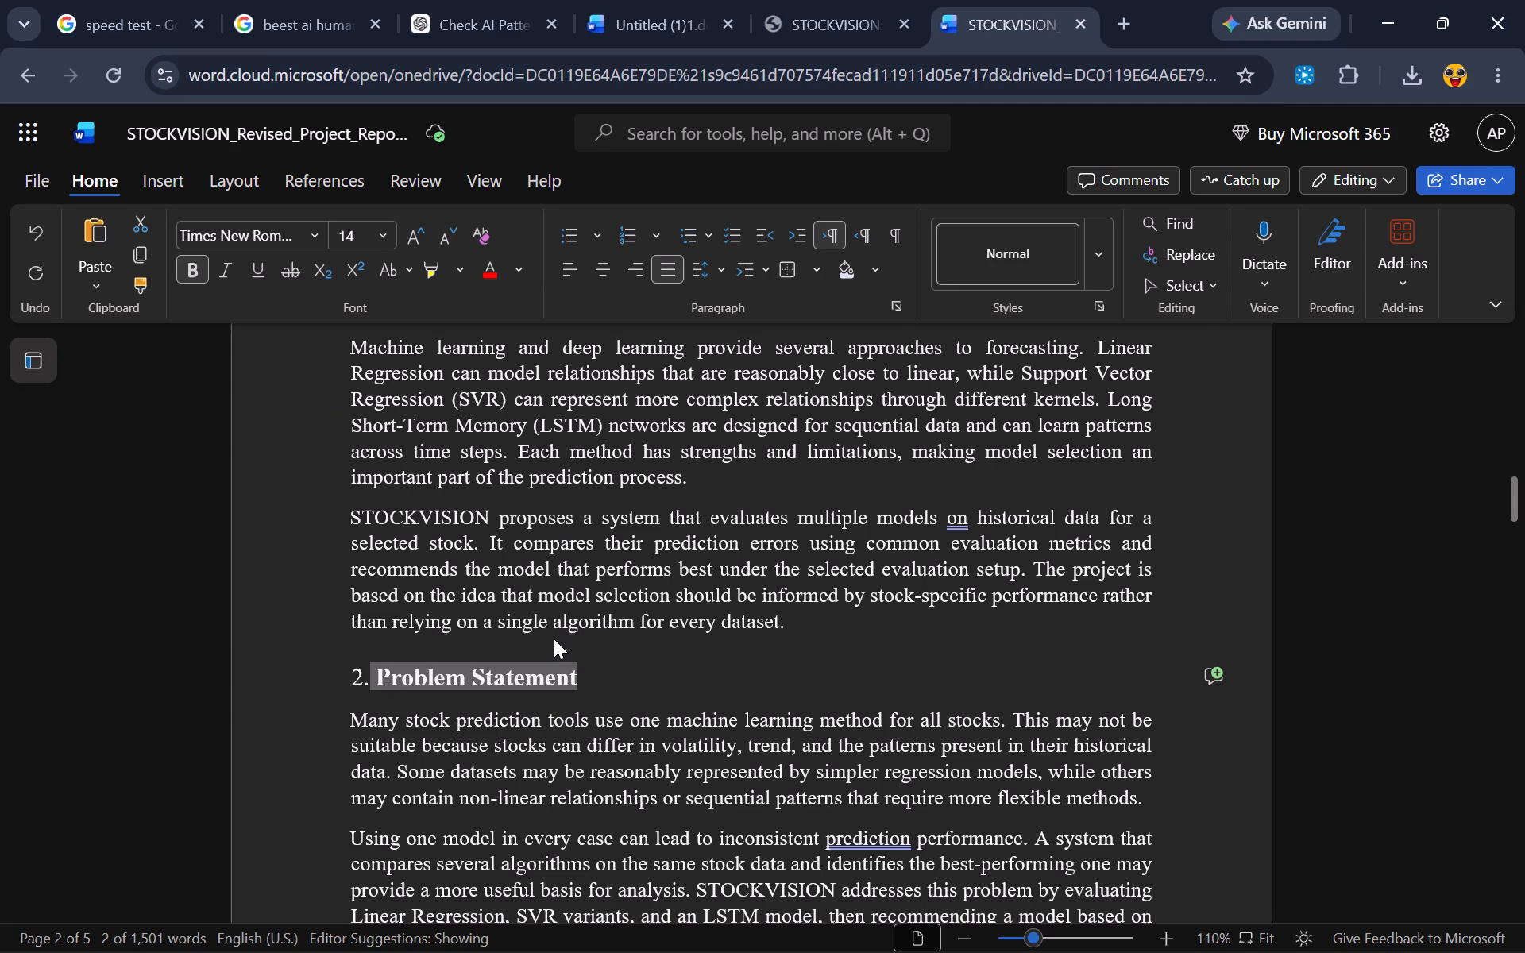
scroll(554, 639, down, 1)
scroll(744, 675, down, 3)
scroll(744, 675, up, 3)
scroll(744, 675, down, 1)
click(1131, 619)
scroll(1131, 619, down, 2)
scroll(1131, 619, left, 2)
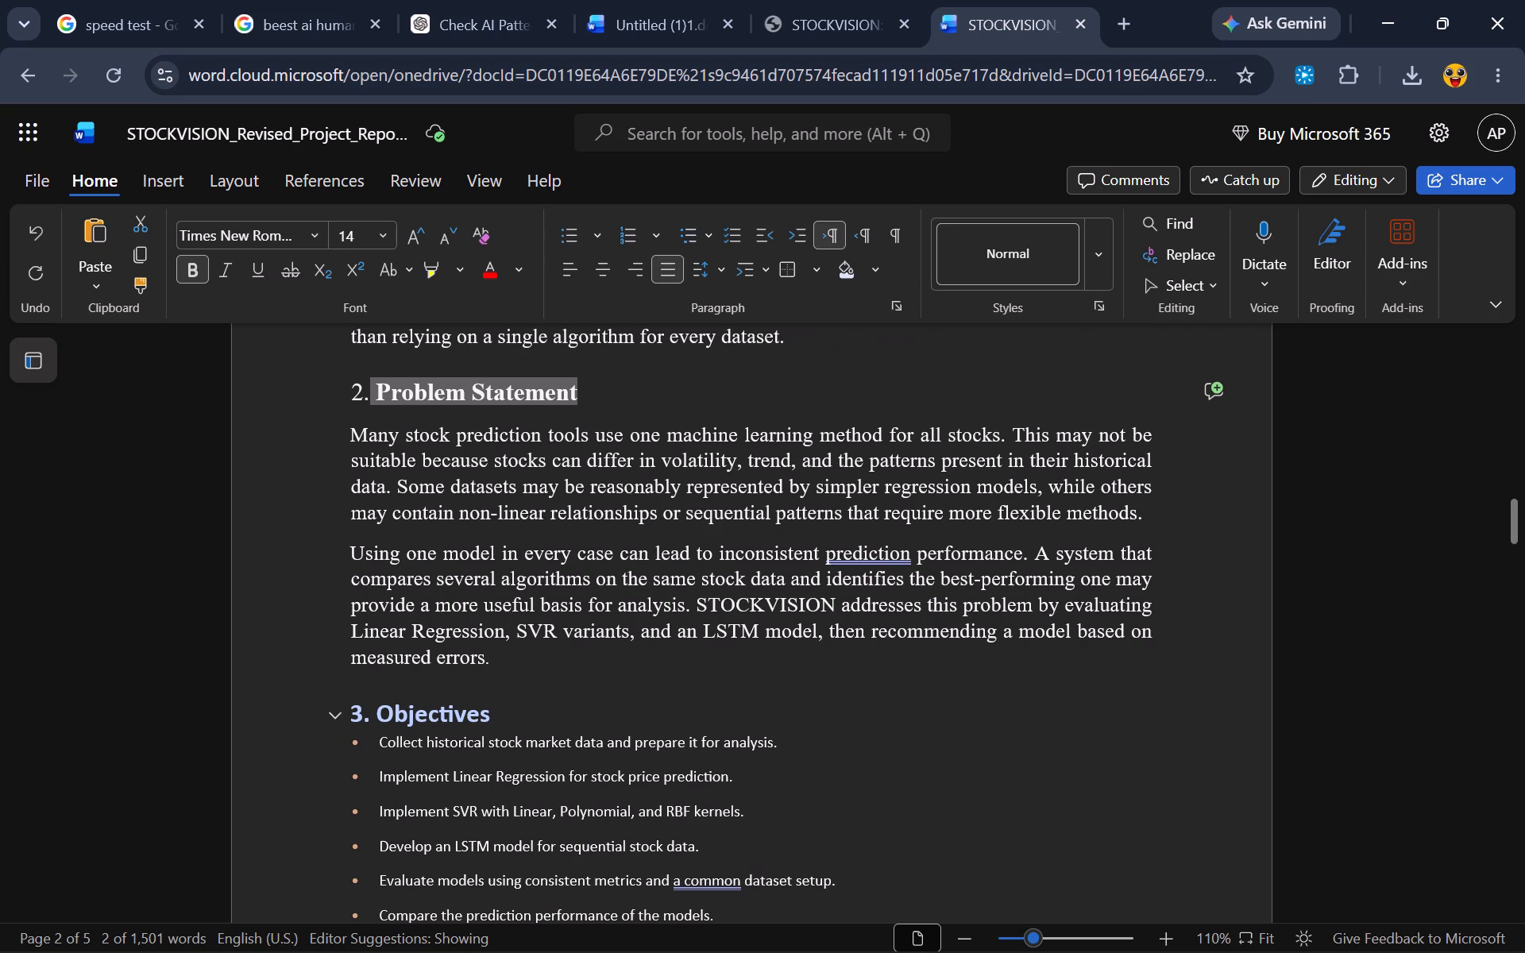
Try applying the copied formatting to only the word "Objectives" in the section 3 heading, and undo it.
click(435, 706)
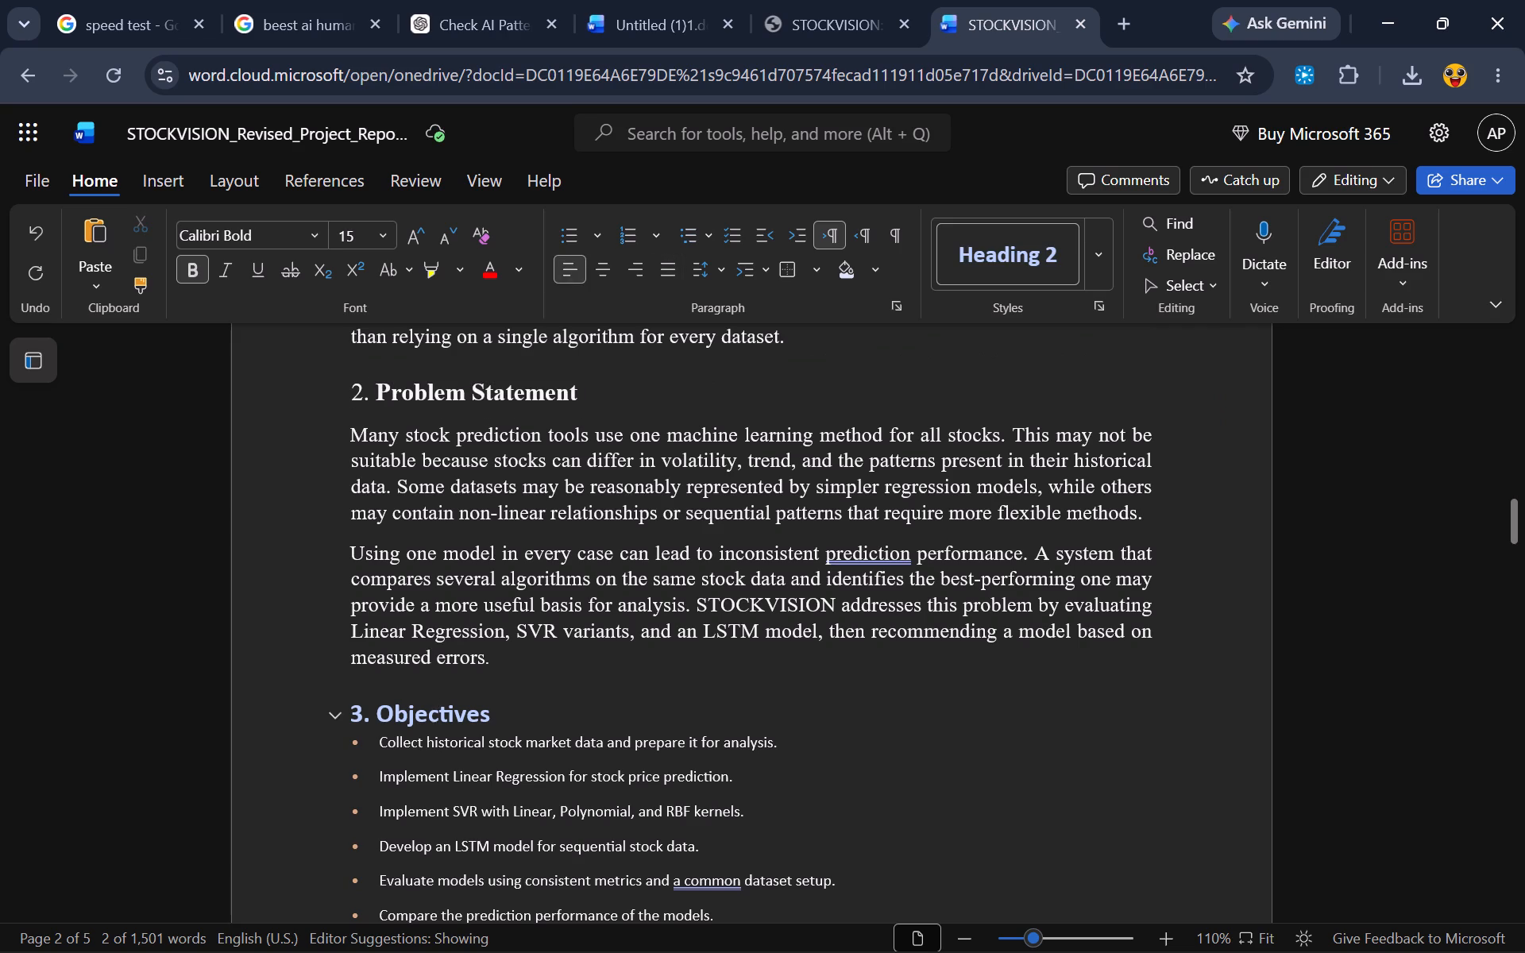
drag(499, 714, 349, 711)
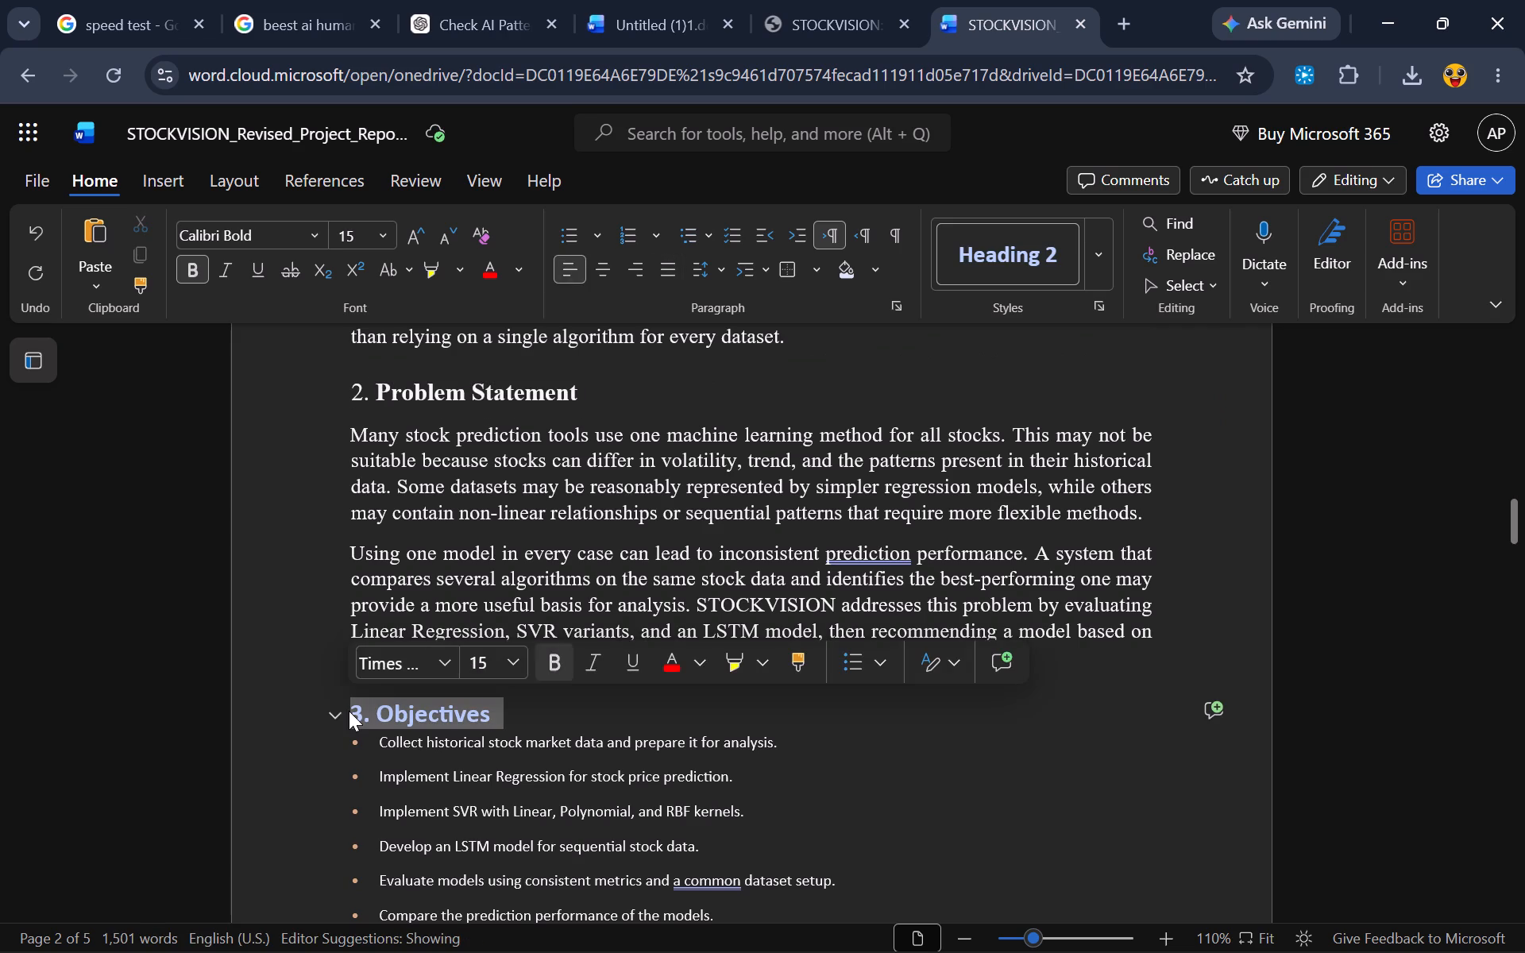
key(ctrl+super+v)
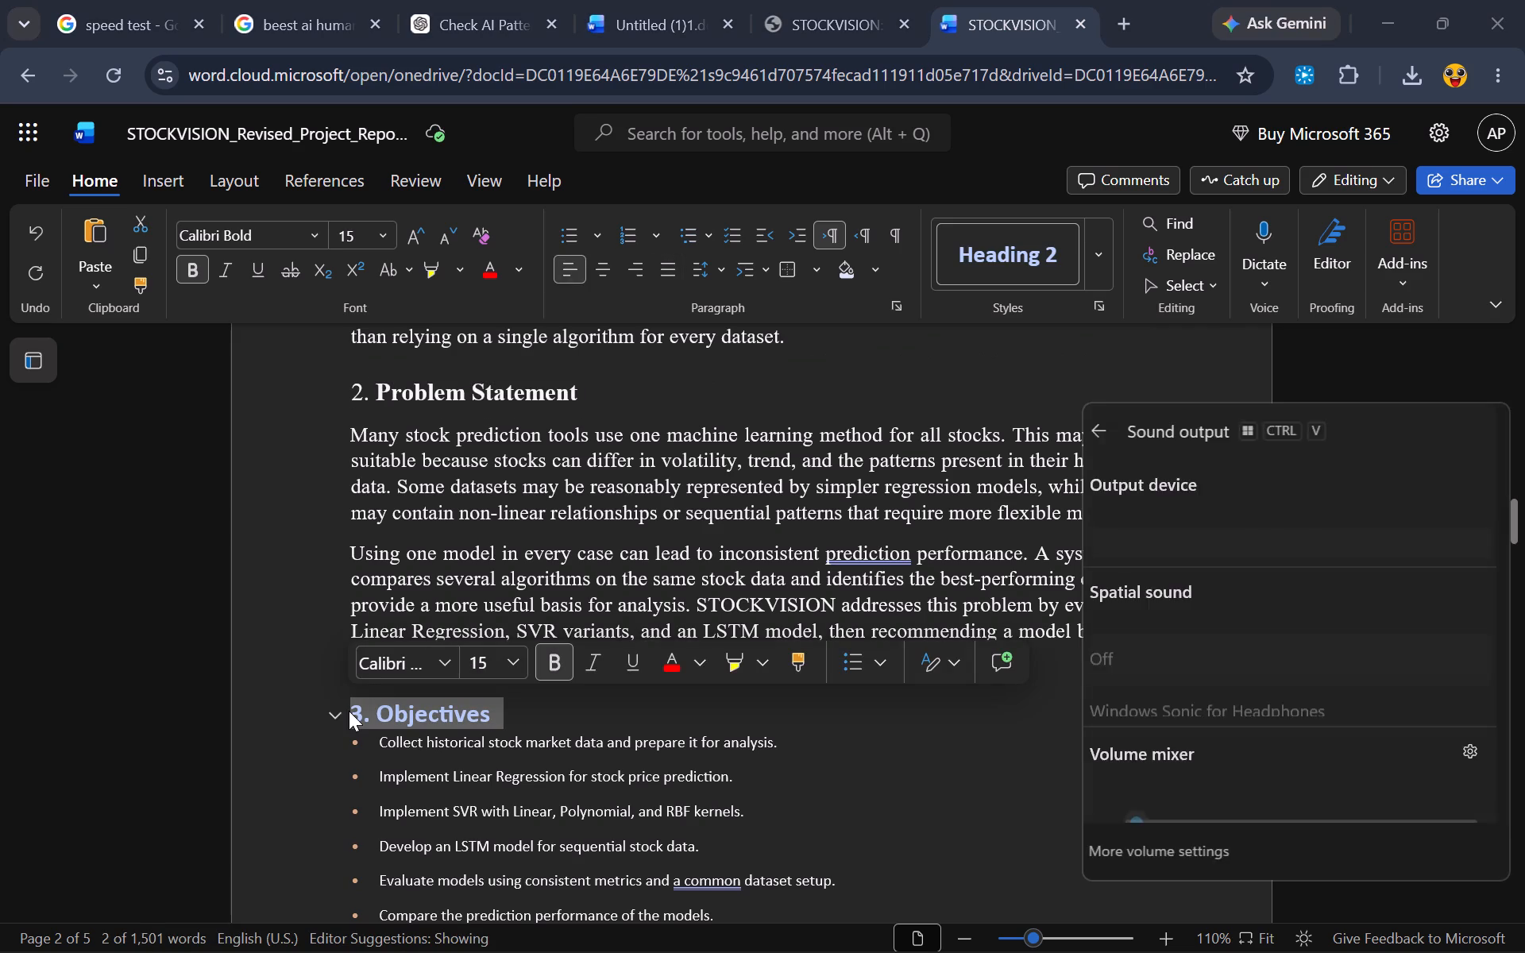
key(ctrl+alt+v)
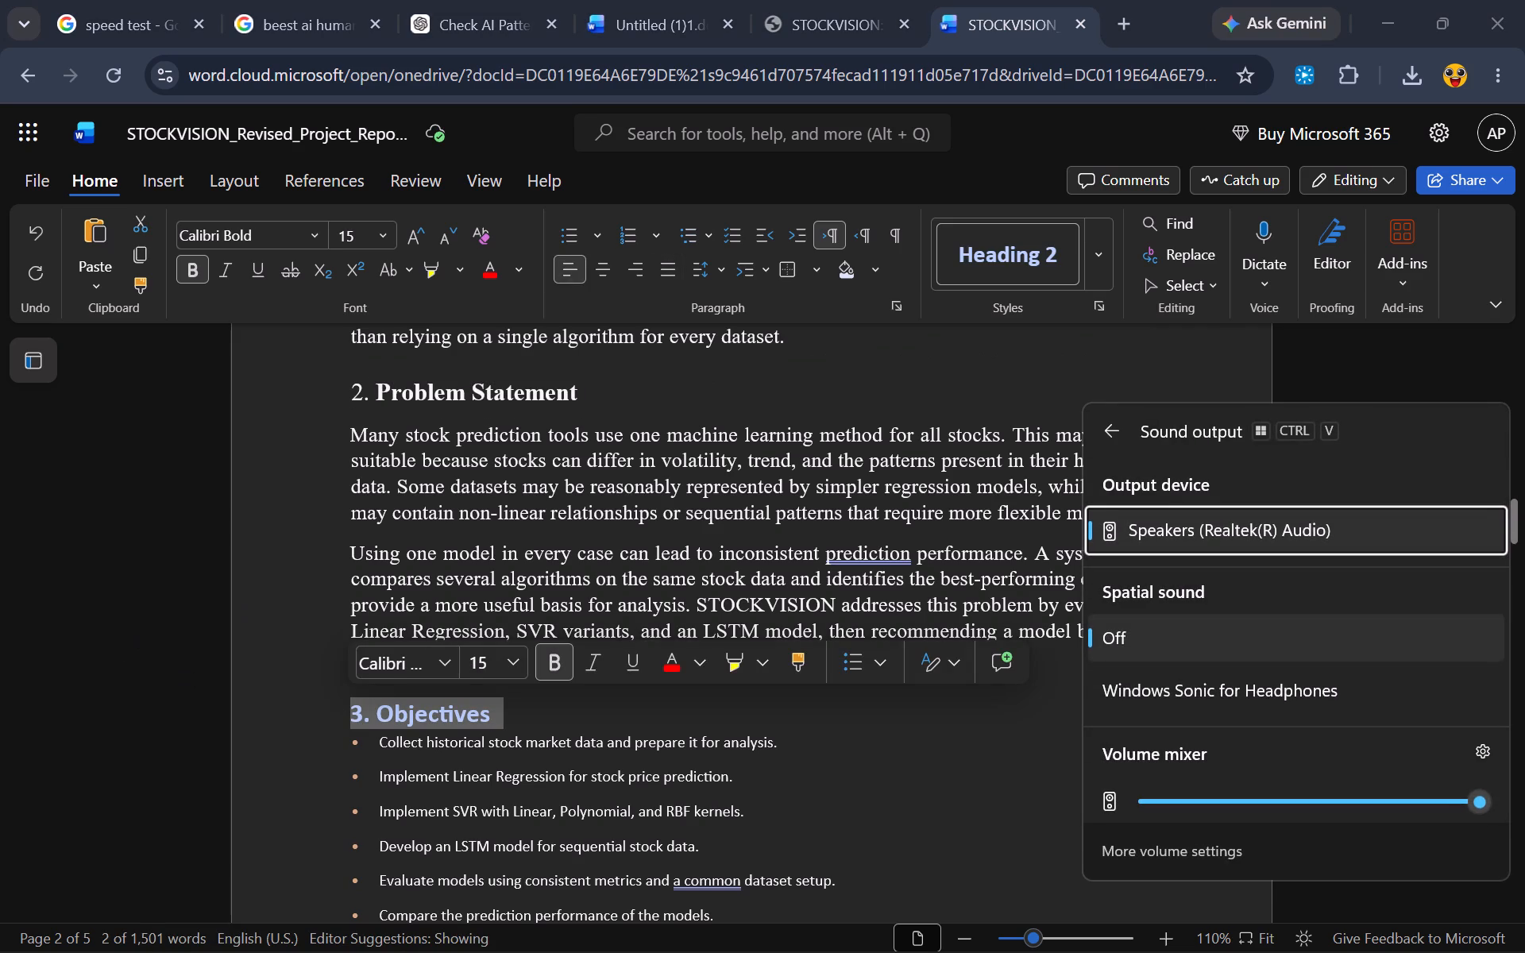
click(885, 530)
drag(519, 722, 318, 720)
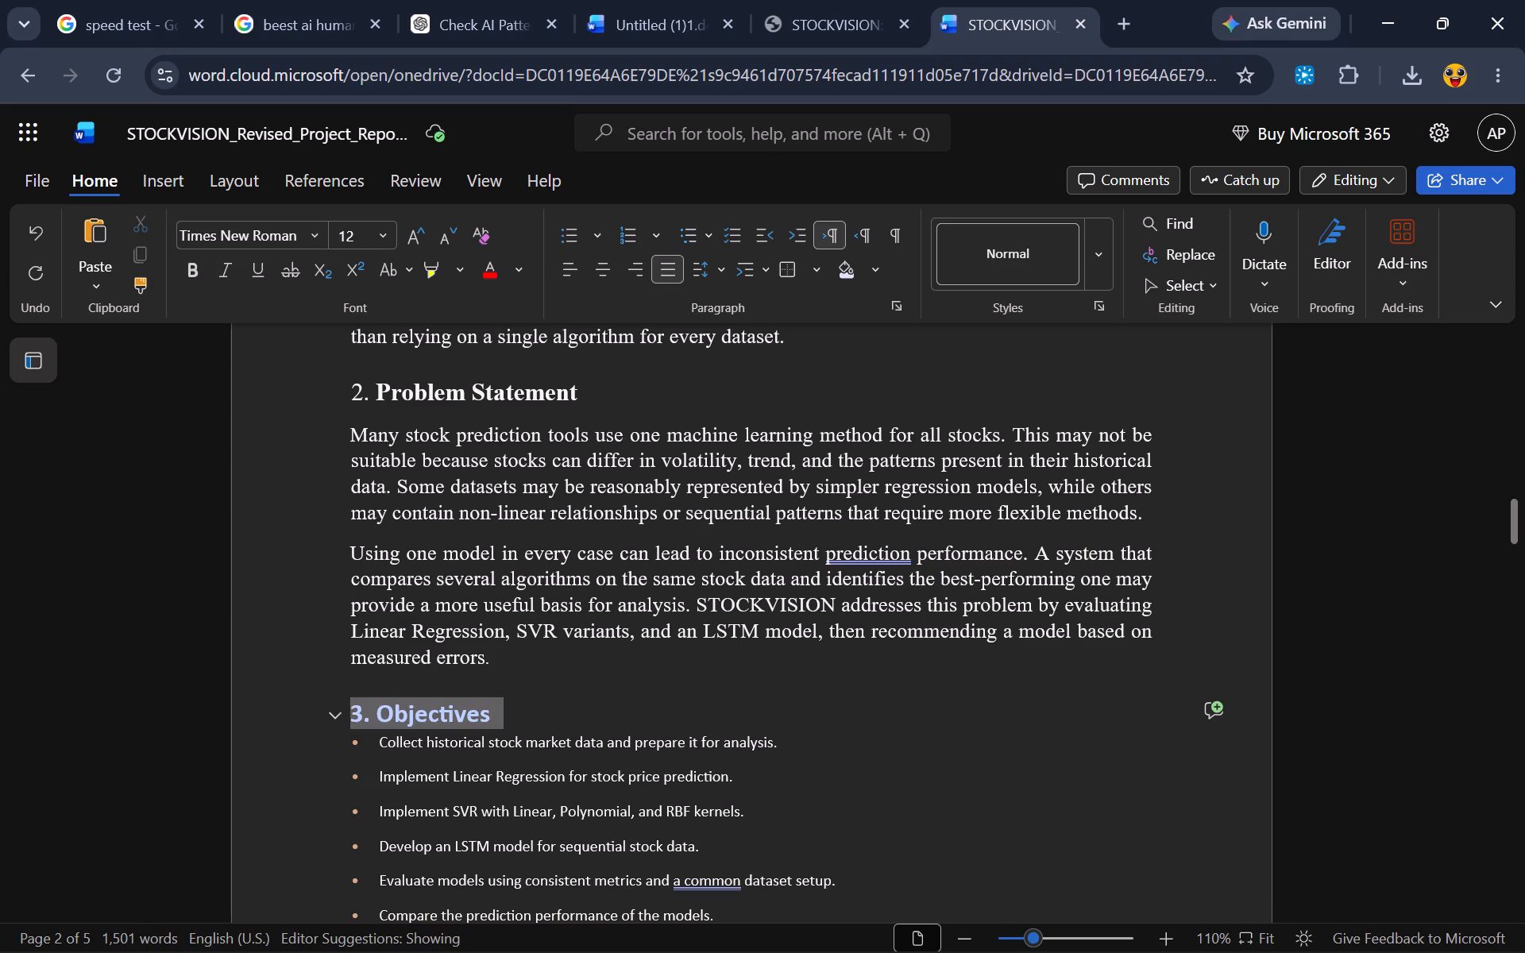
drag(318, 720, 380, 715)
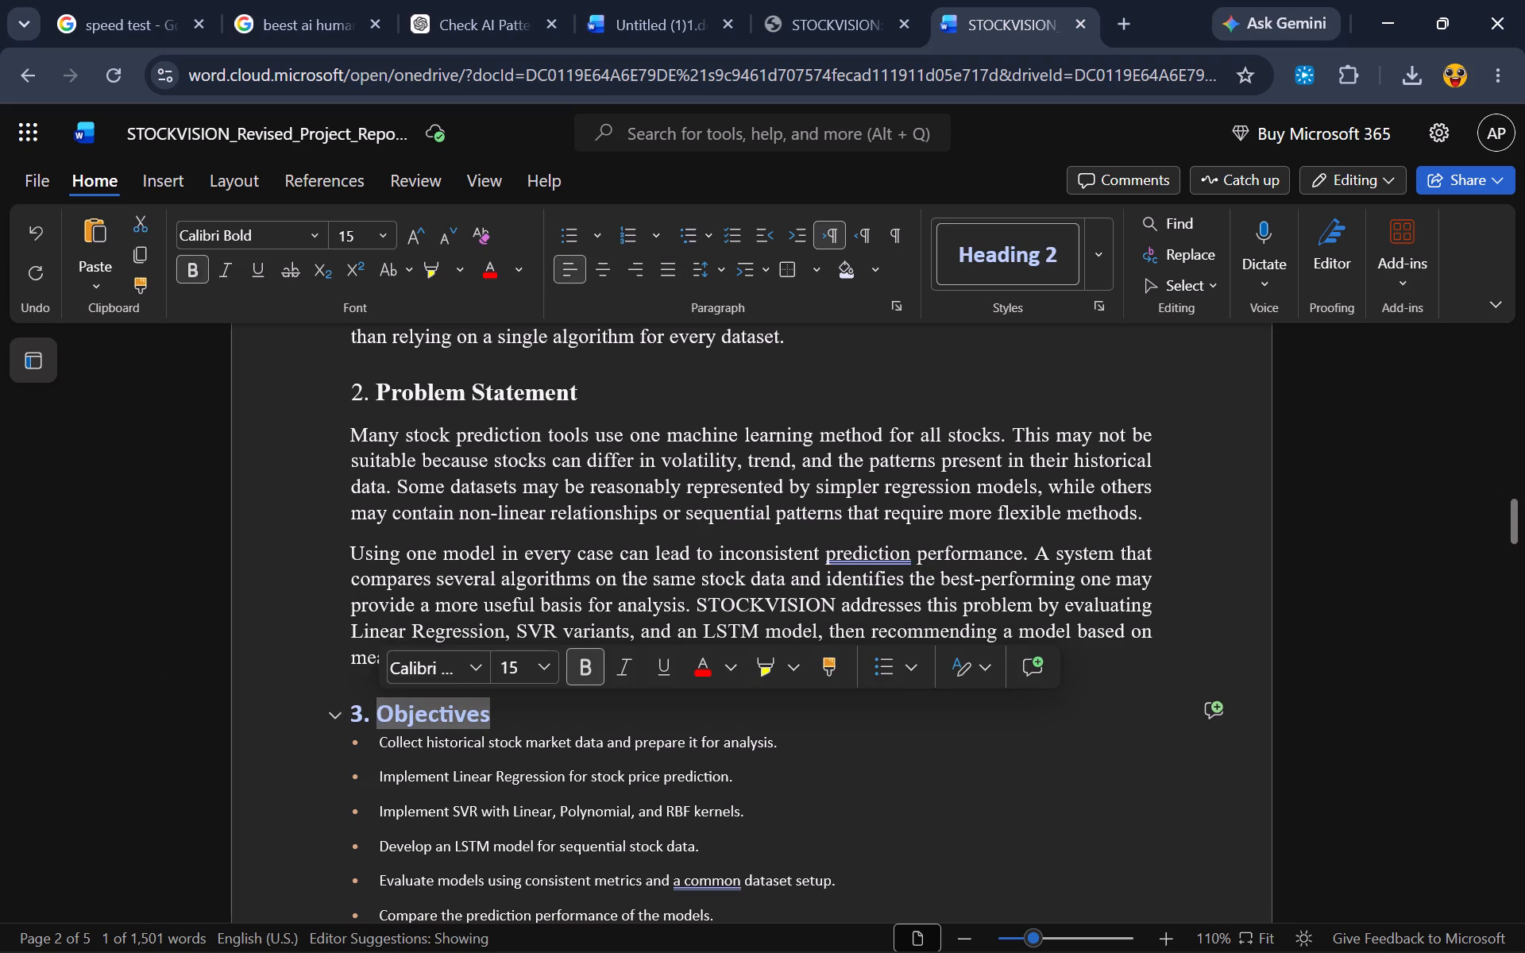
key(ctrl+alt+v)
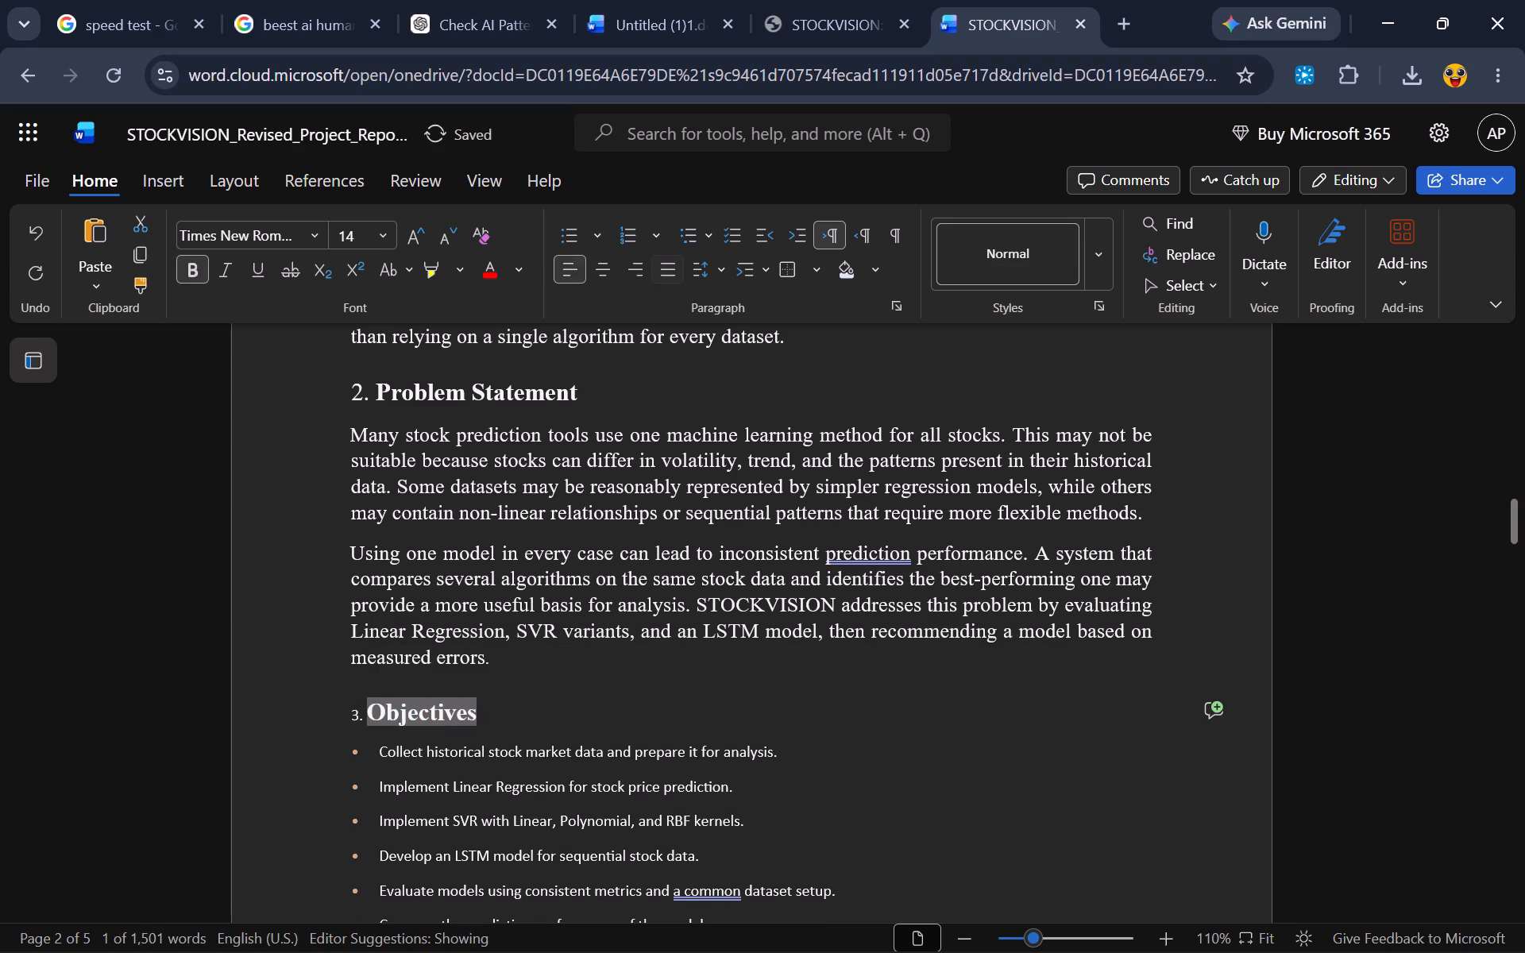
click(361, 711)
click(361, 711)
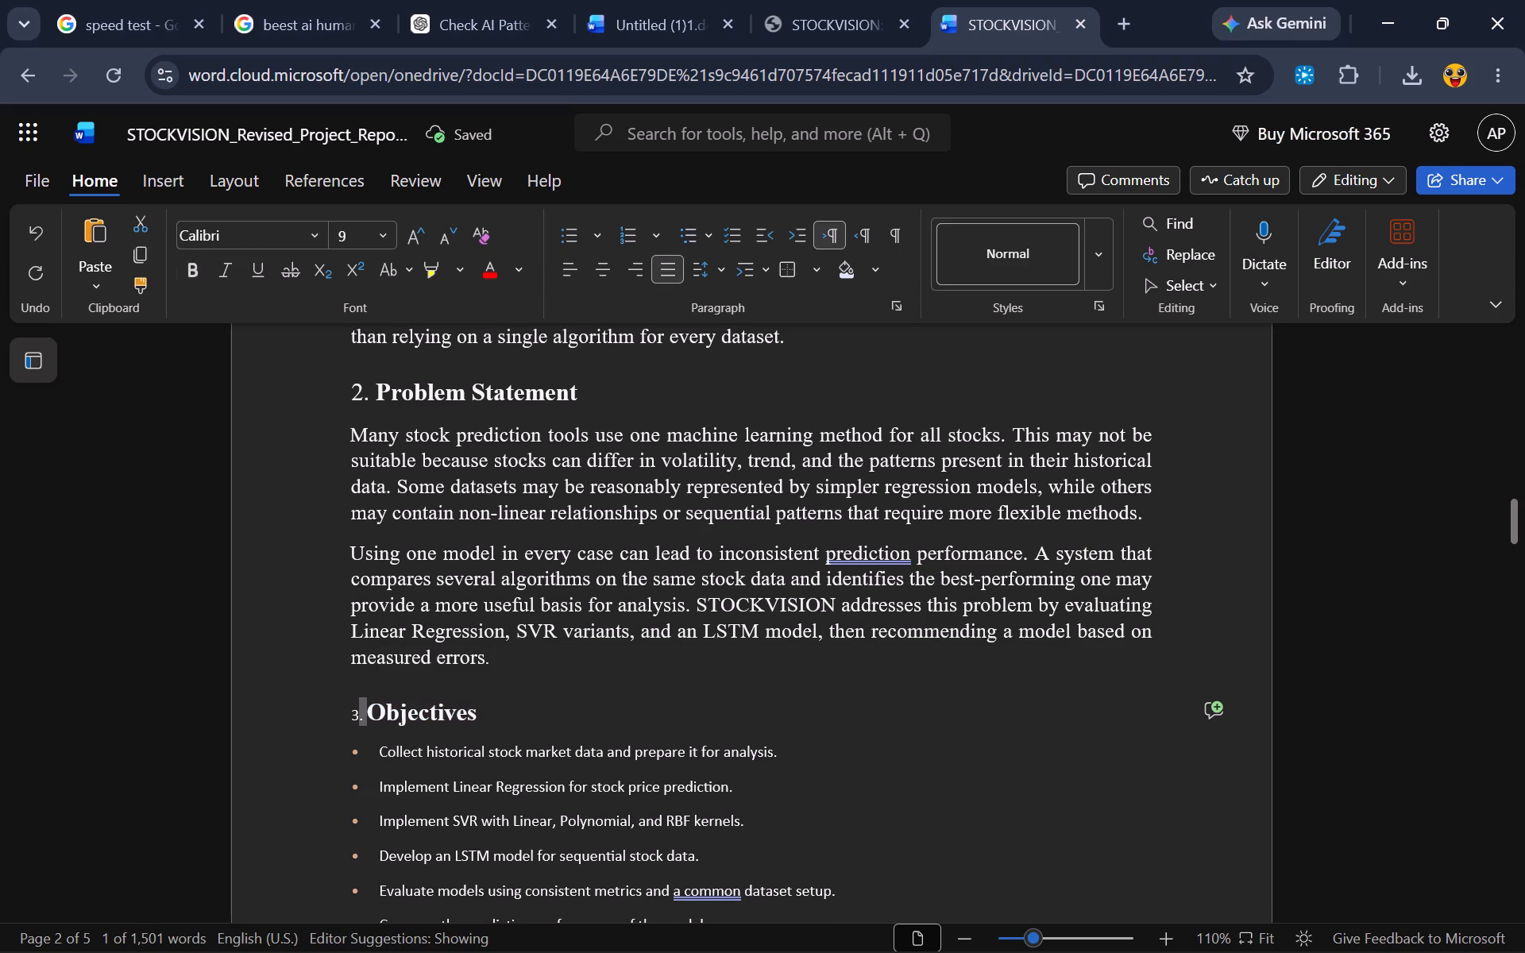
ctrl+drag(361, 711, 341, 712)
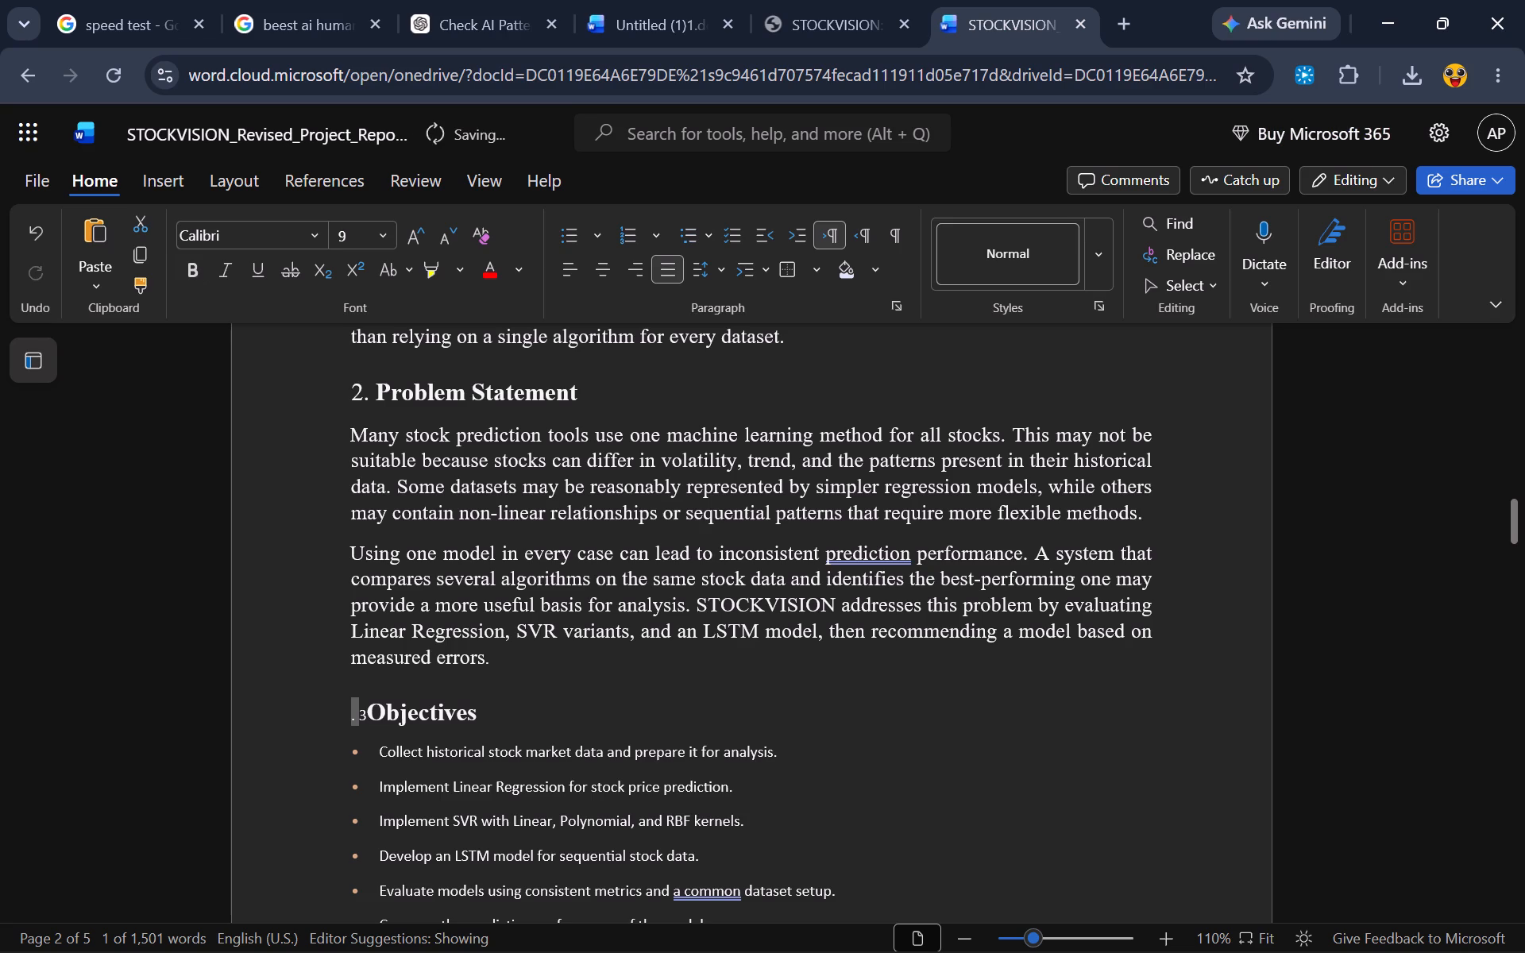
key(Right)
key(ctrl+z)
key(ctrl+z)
Apply the copied formatting, Times New Roman bold size 14, to the entire "3. Objectives" heading, including its number.
click(515, 704)
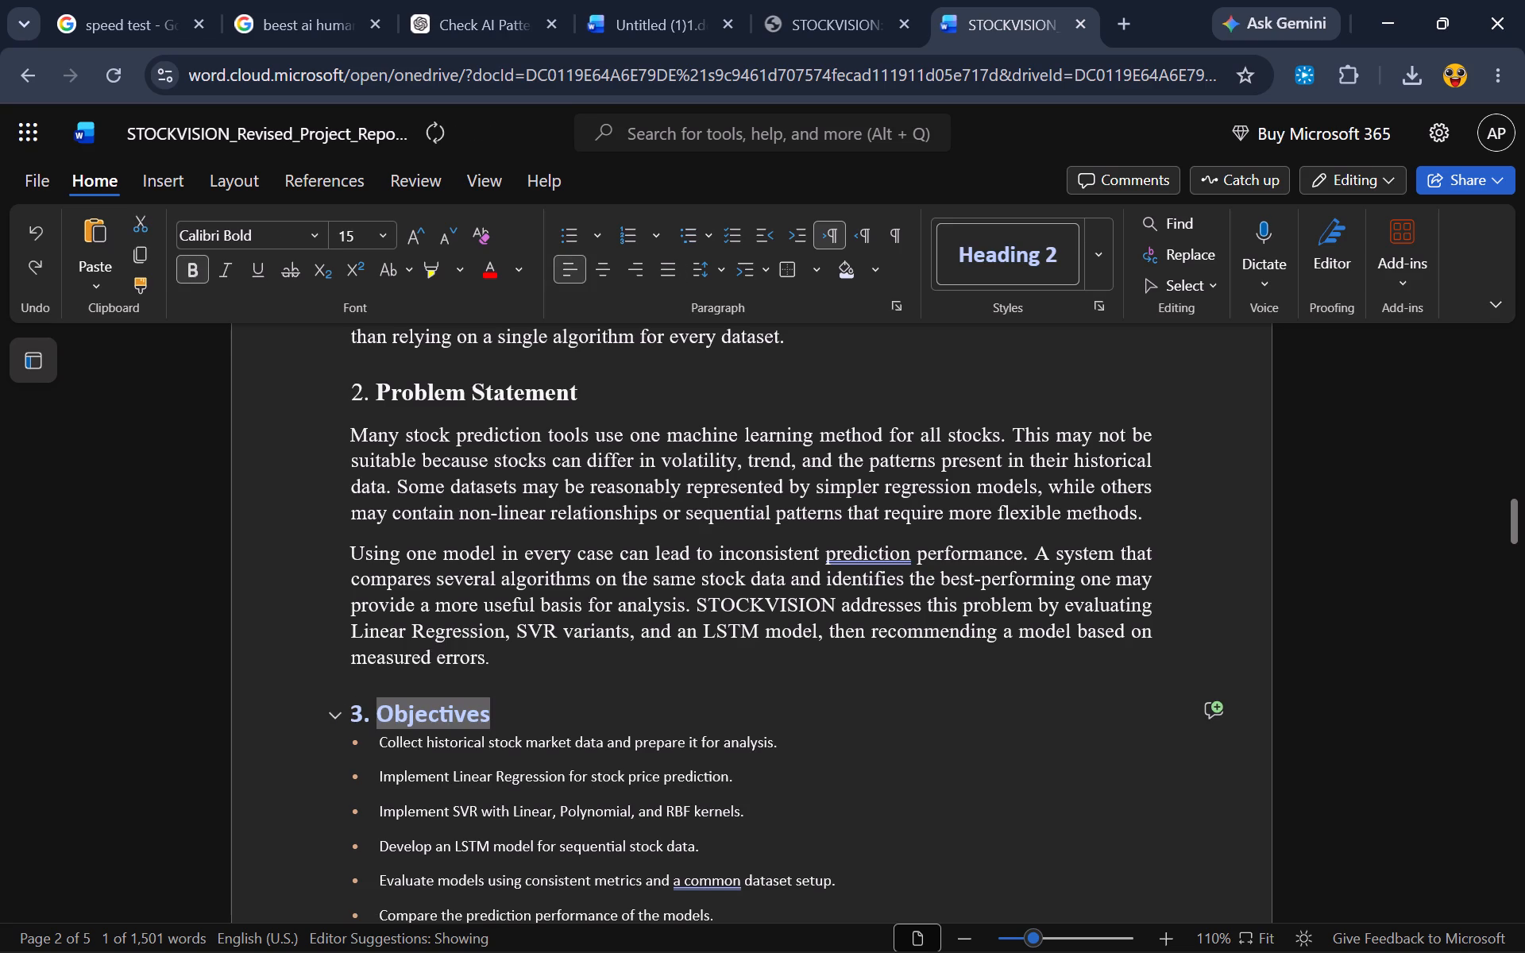
drag(515, 704, 295, 705)
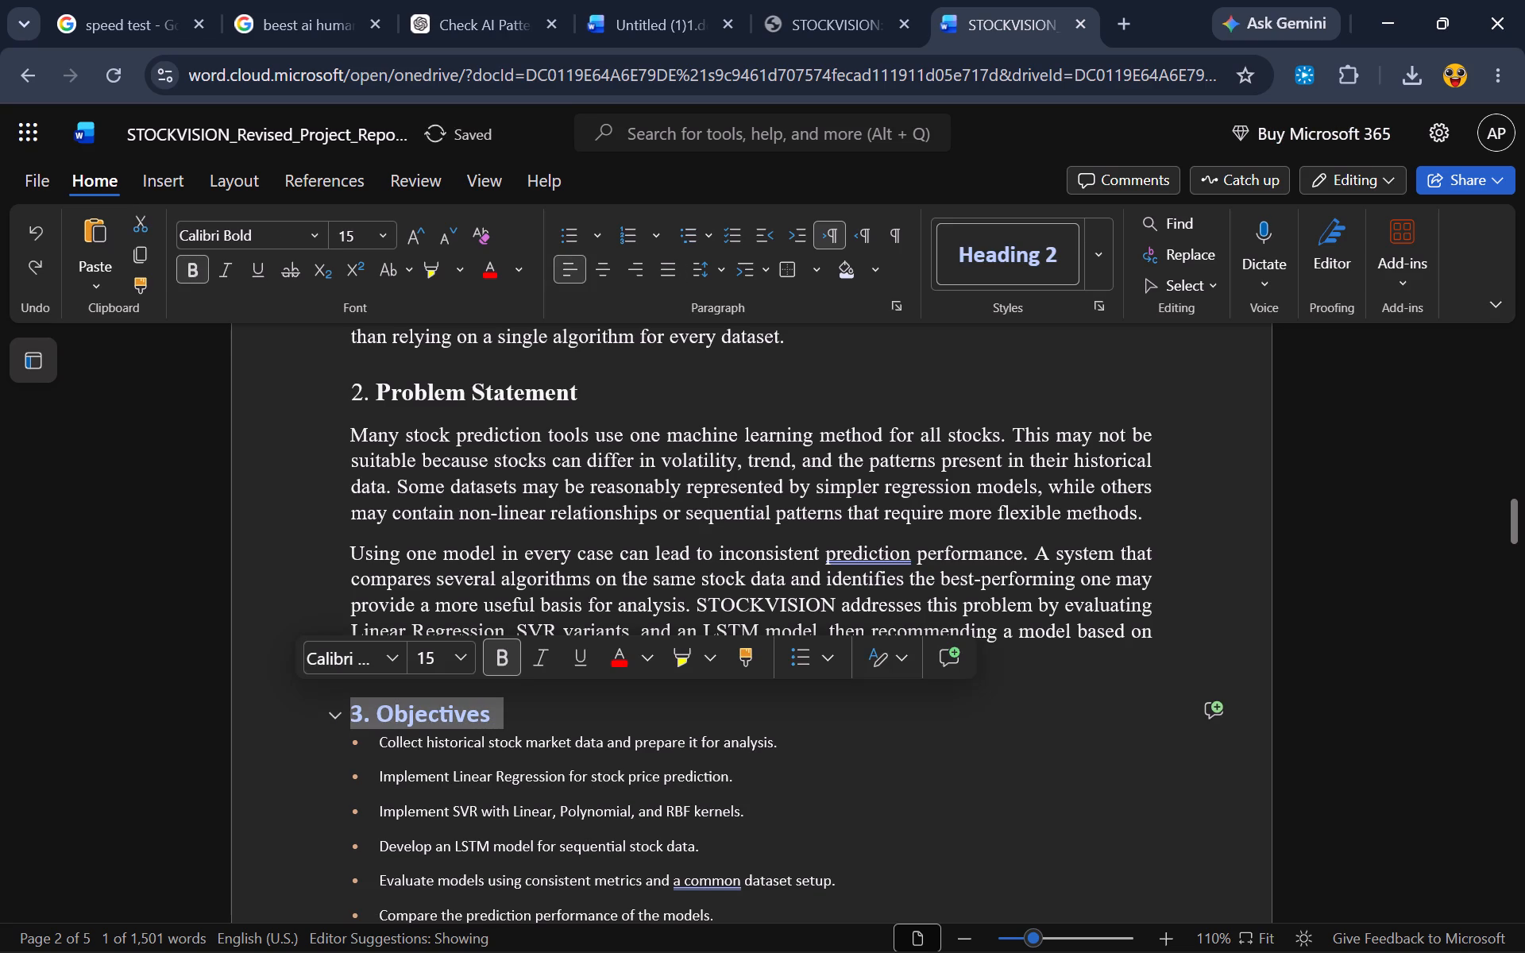
key(ctrl+alt+v)
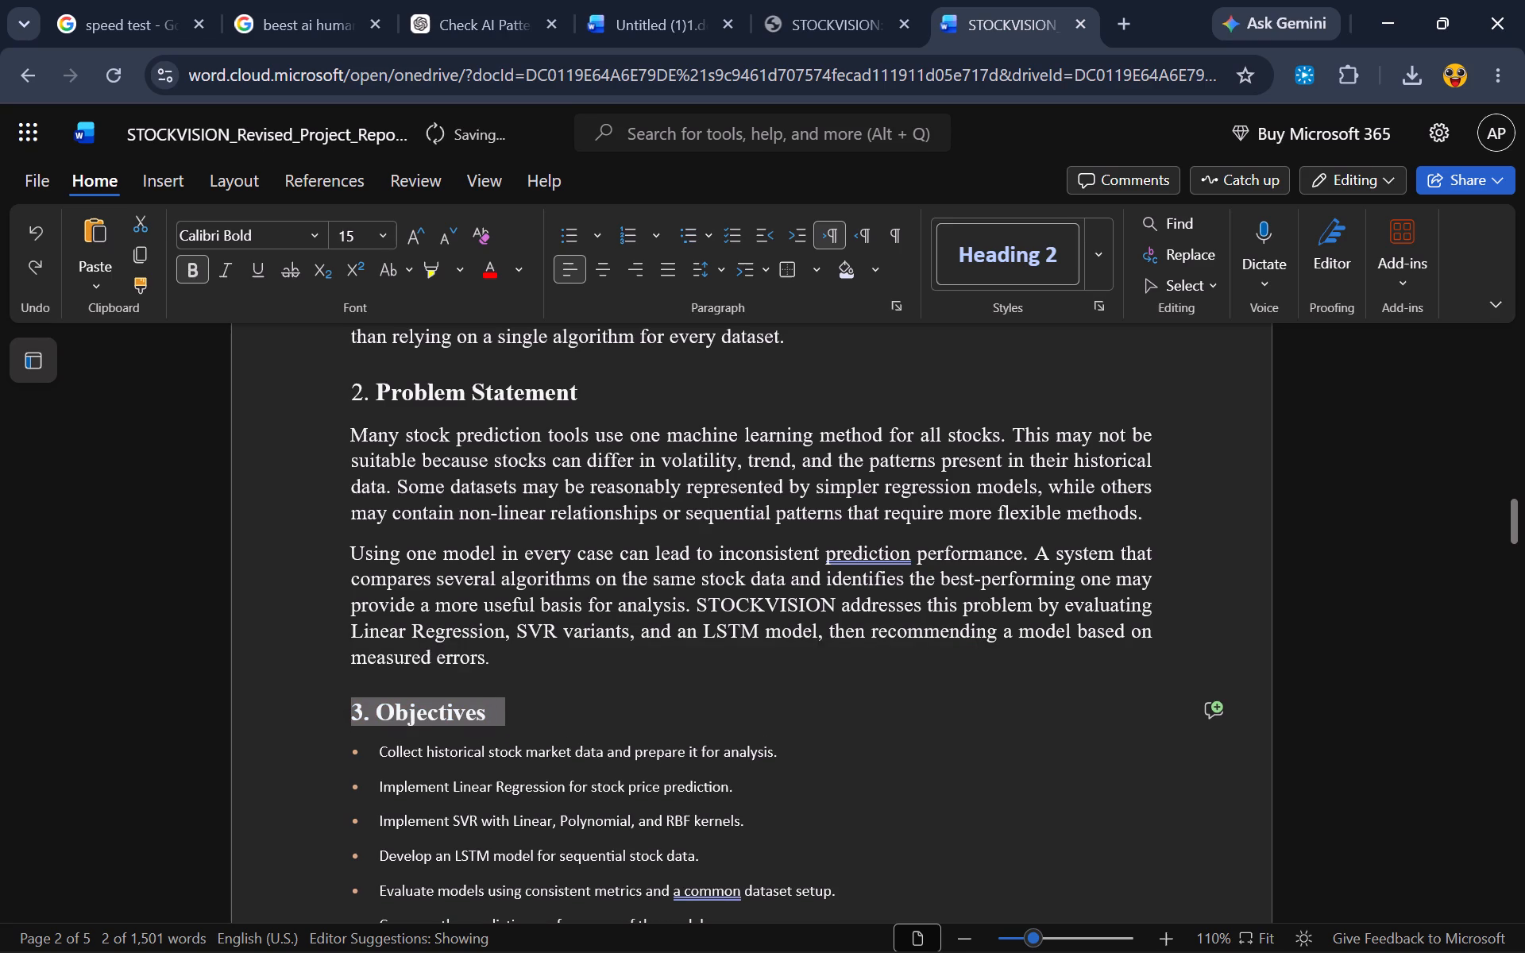
click(591, 690)
Apply the copied heading formatting, Times New Roman bold size 14, to the "4. Scope of the Project" heading.
scroll(591, 690, down, 2)
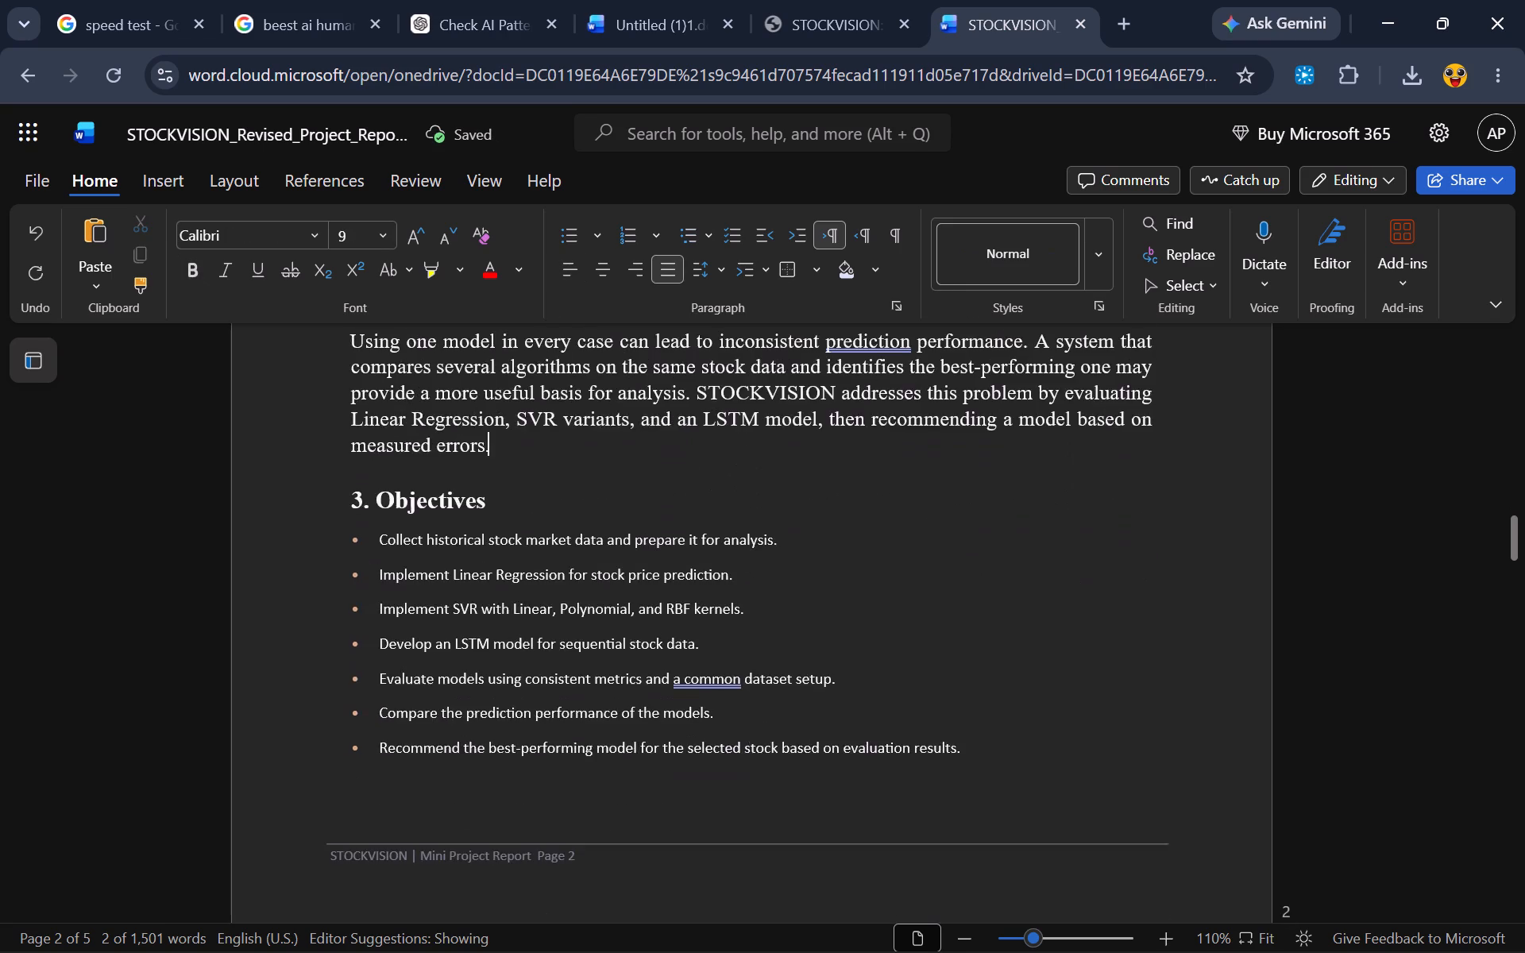
scroll(591, 690, down, 3)
drag(617, 635, 346, 616)
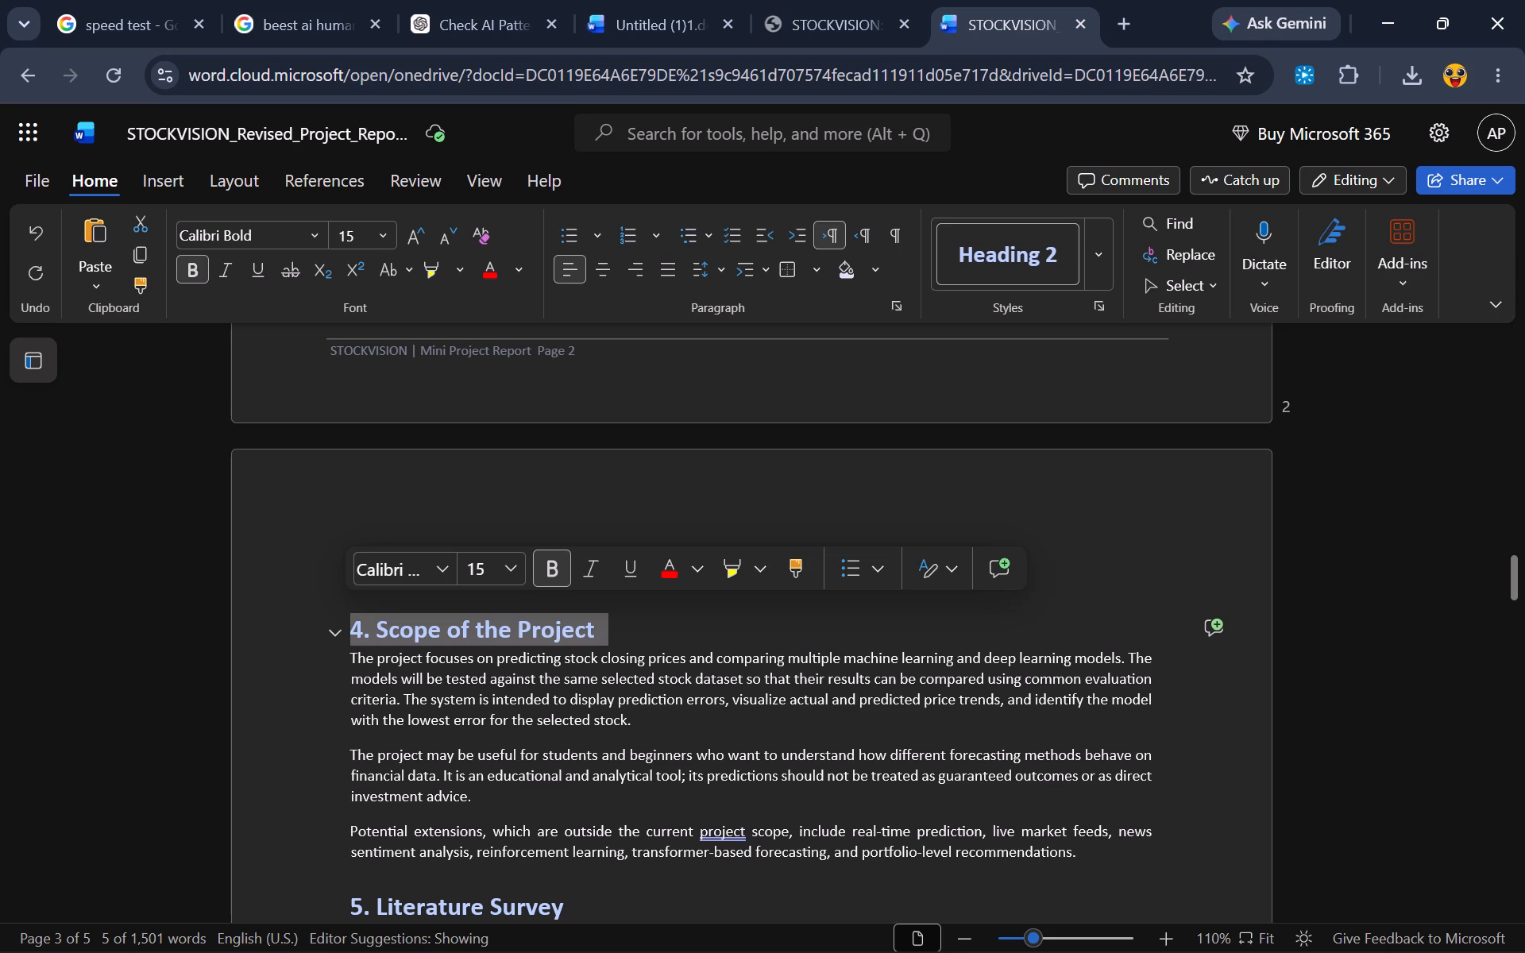
key(ctrl+alt+v)
Accept the grammar suggestion "common" in place of "a common" in the Objectives bullet about evaluating models.
scroll(493, 551, up, 1)
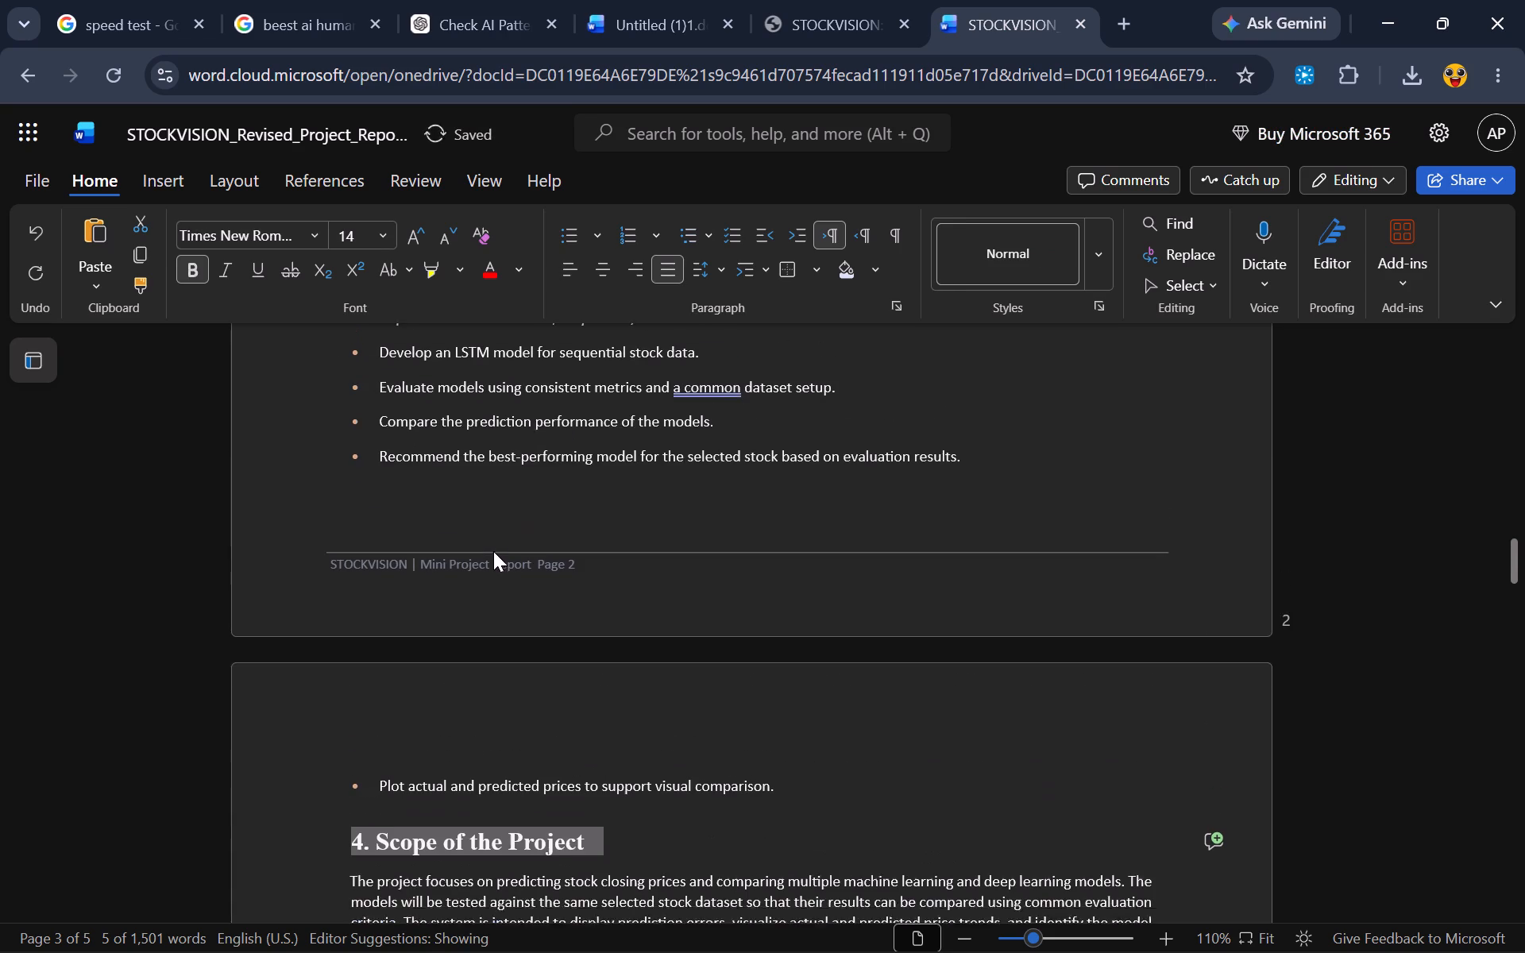
scroll(493, 551, up, 1)
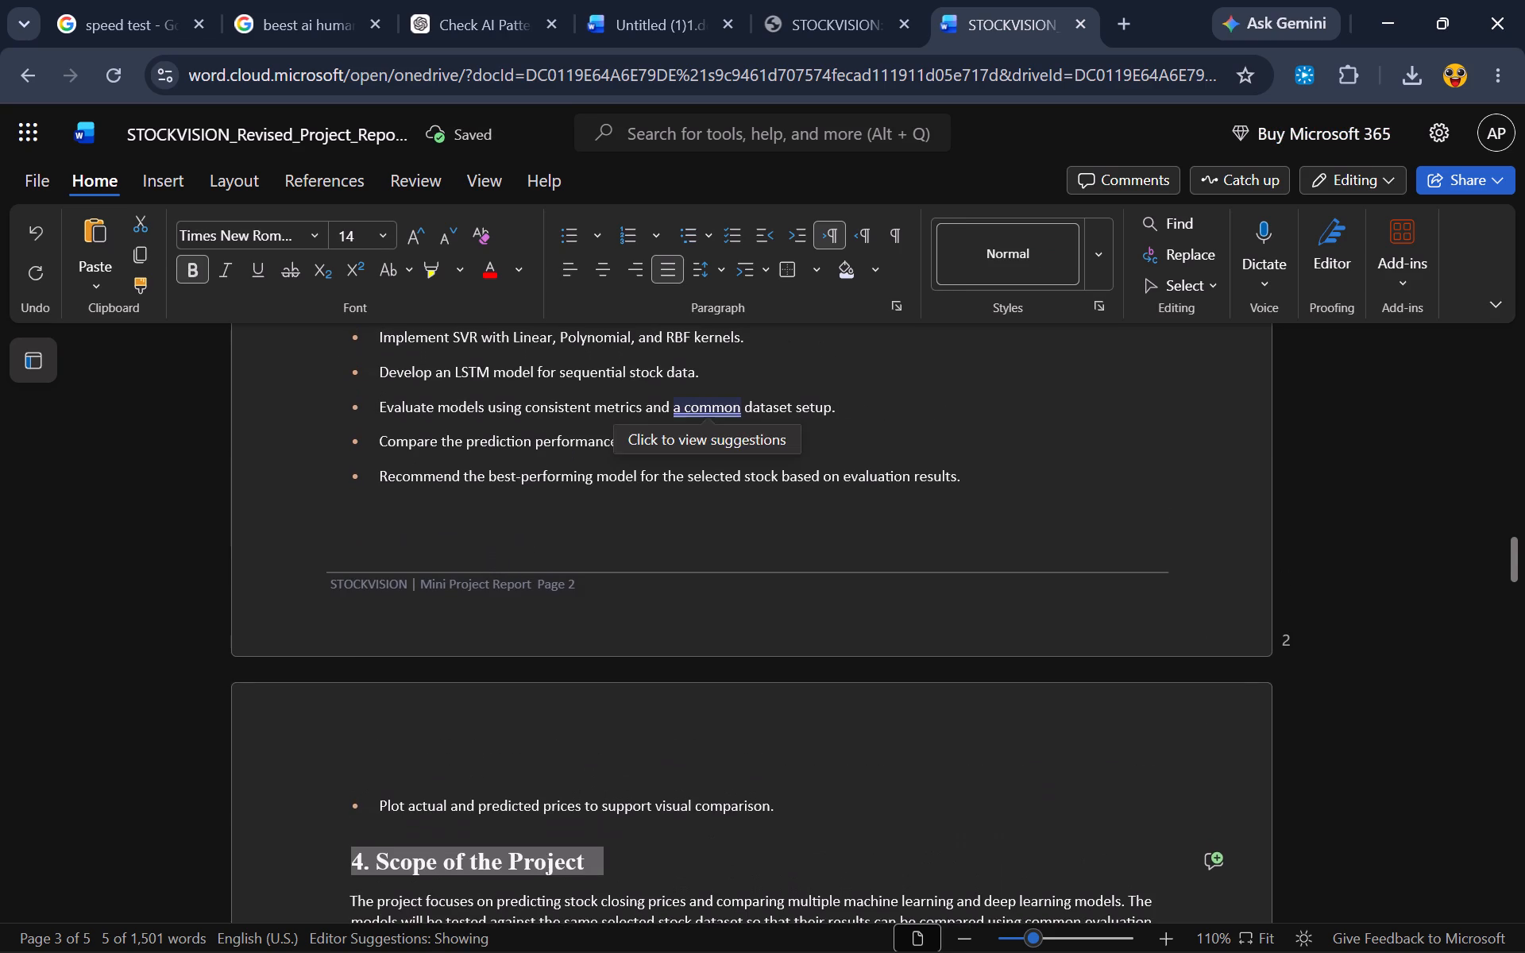
click(716, 399)
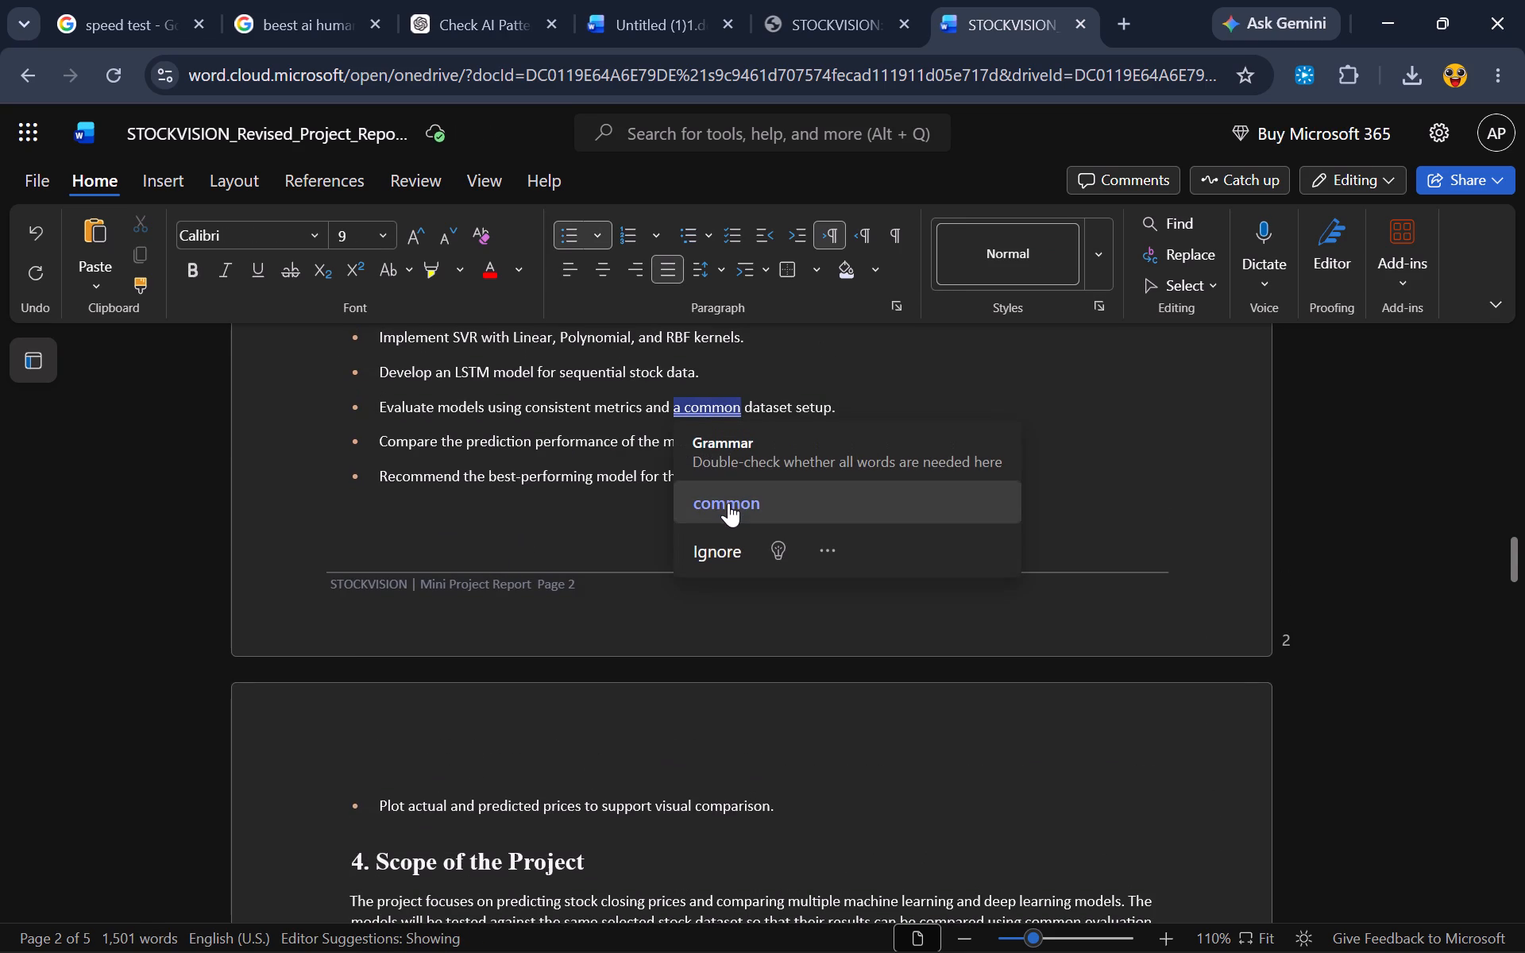
click(728, 503)
Apply the copied heading formatting, Times New Roman bold size 14, to the "5. Literature Survey" heading.
scroll(715, 537, down, 1)
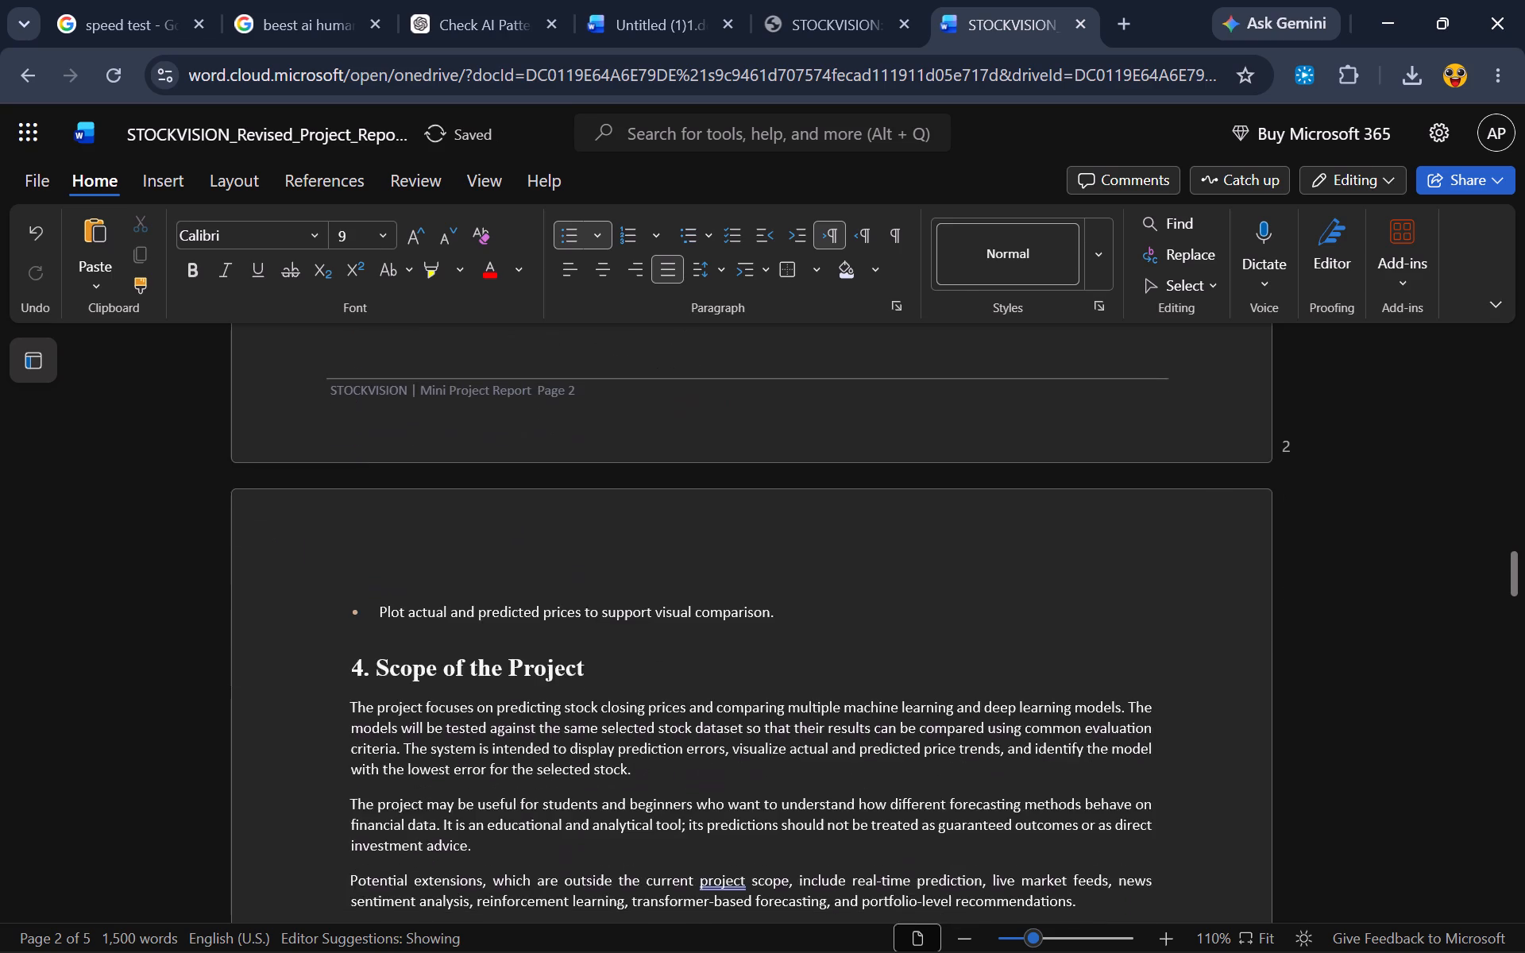
scroll(715, 537, down, 3)
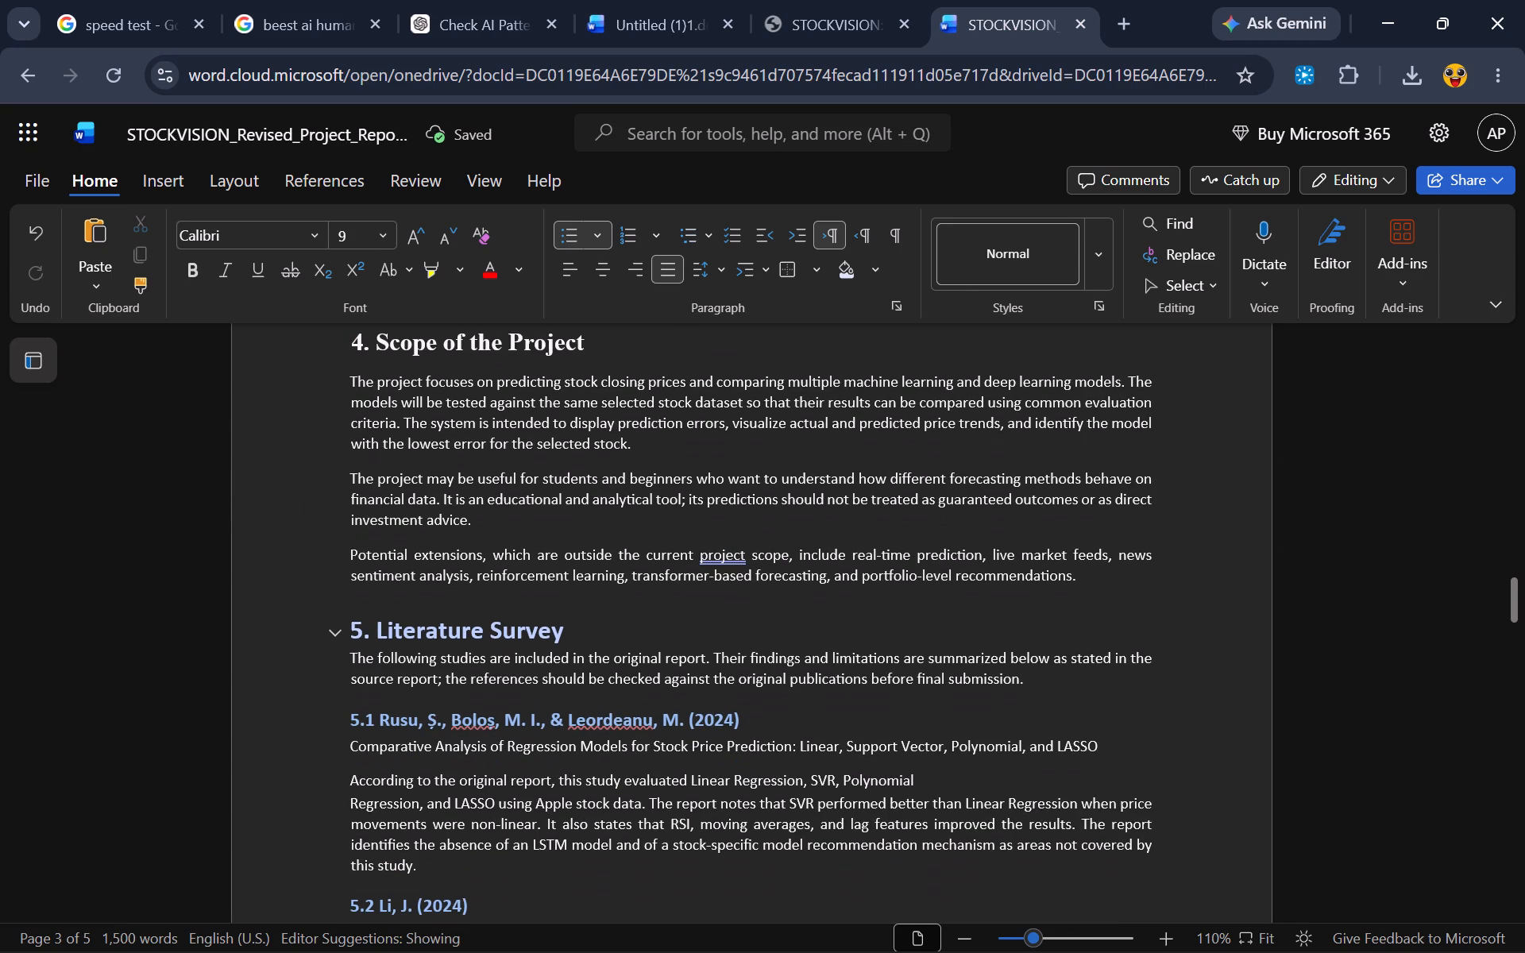
drag(574, 640, 349, 634)
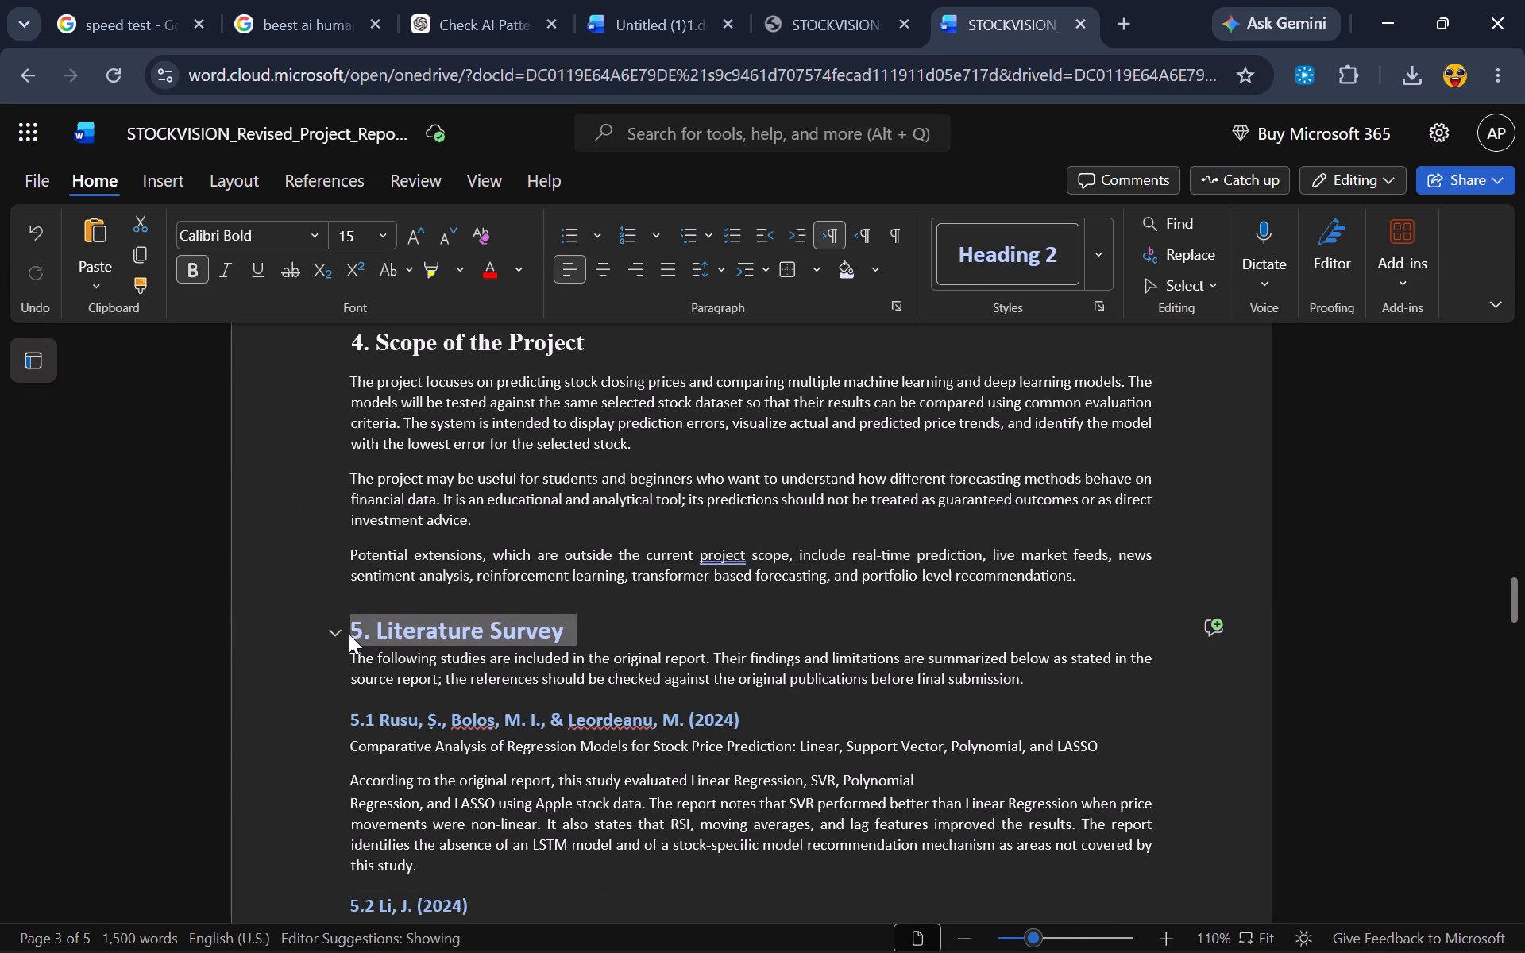
key(ctrl+alt+v)
Apply the copied heading formatting to the 5.1 subheading under "5. Literature Survey" and reduce its font size to 12.
scroll(515, 633, down, 1)
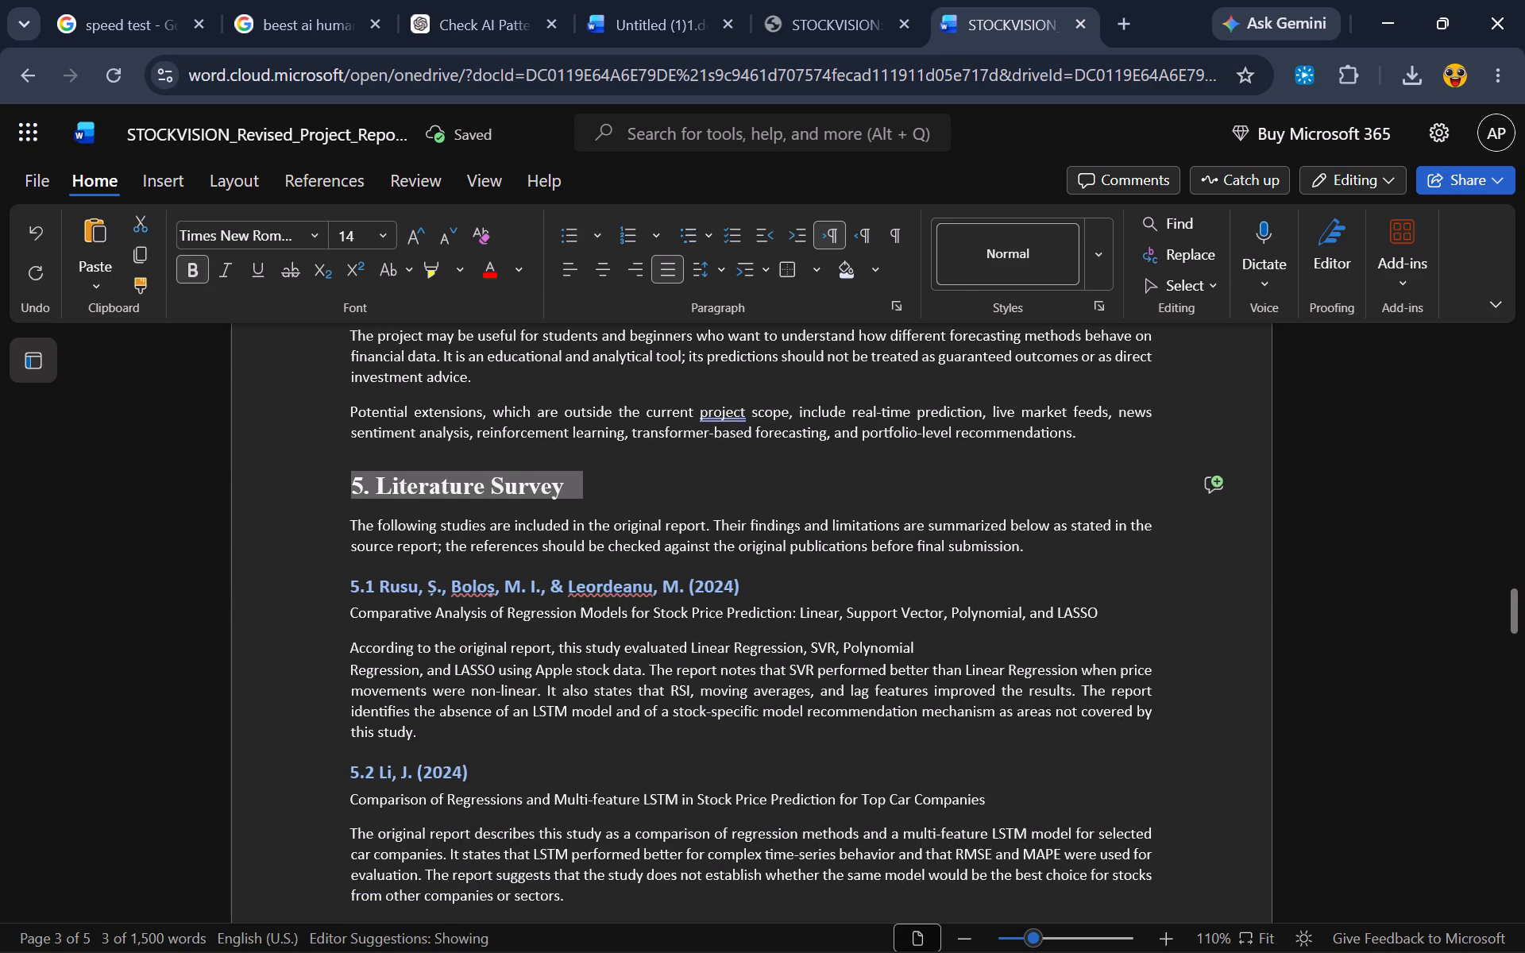
scroll(515, 633, down, 2)
scroll(639, 486, up, 1)
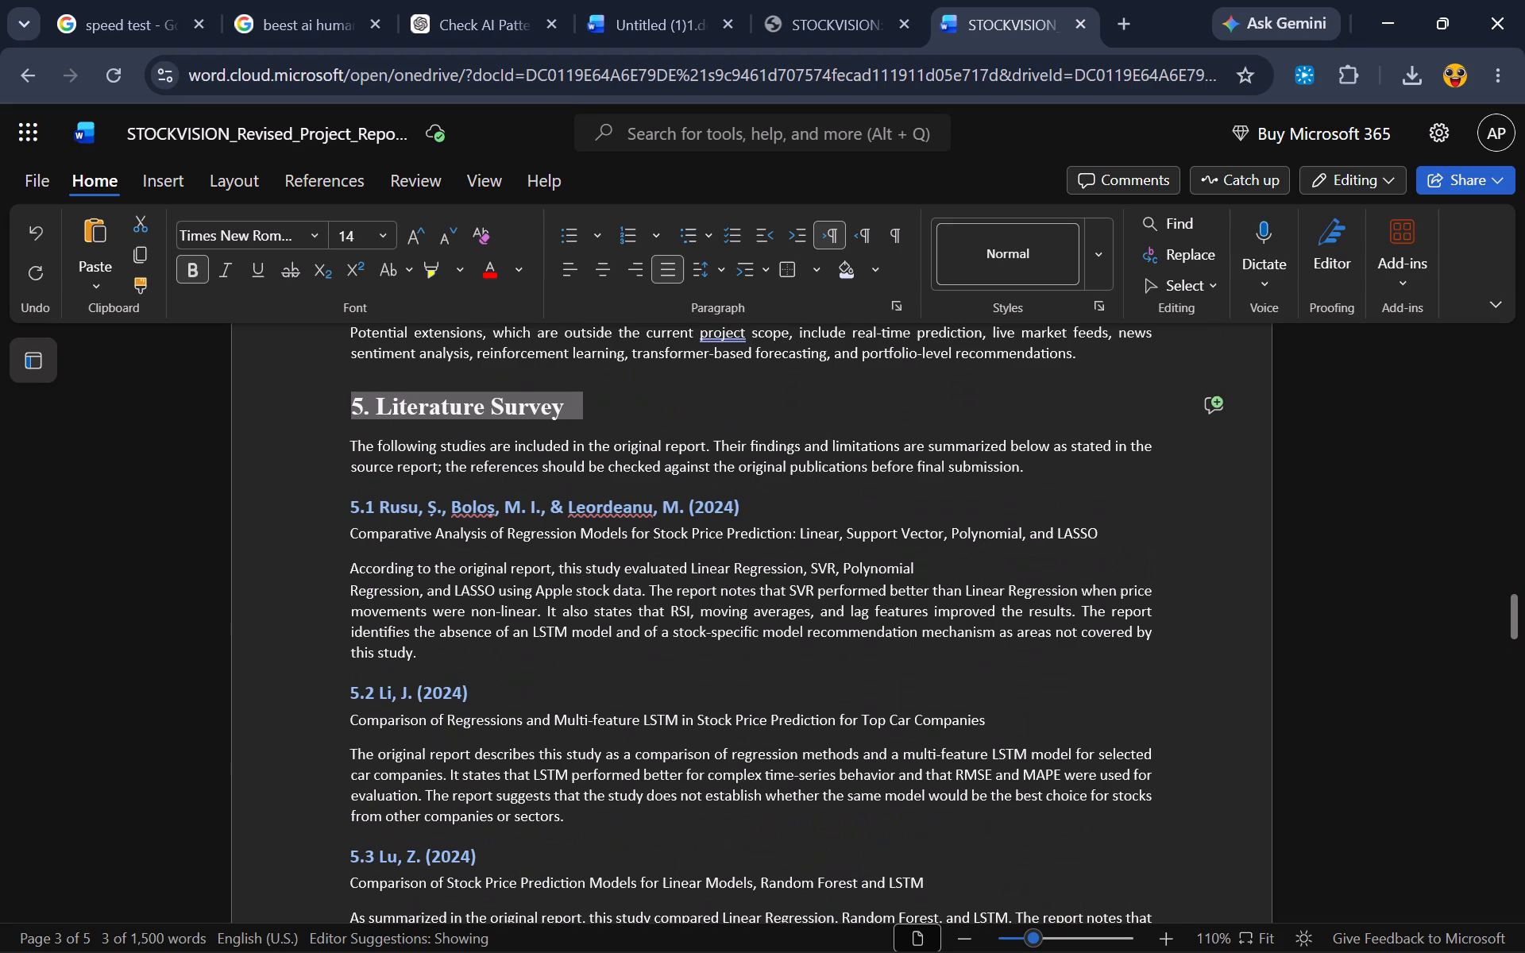
drag(747, 498, 339, 500)
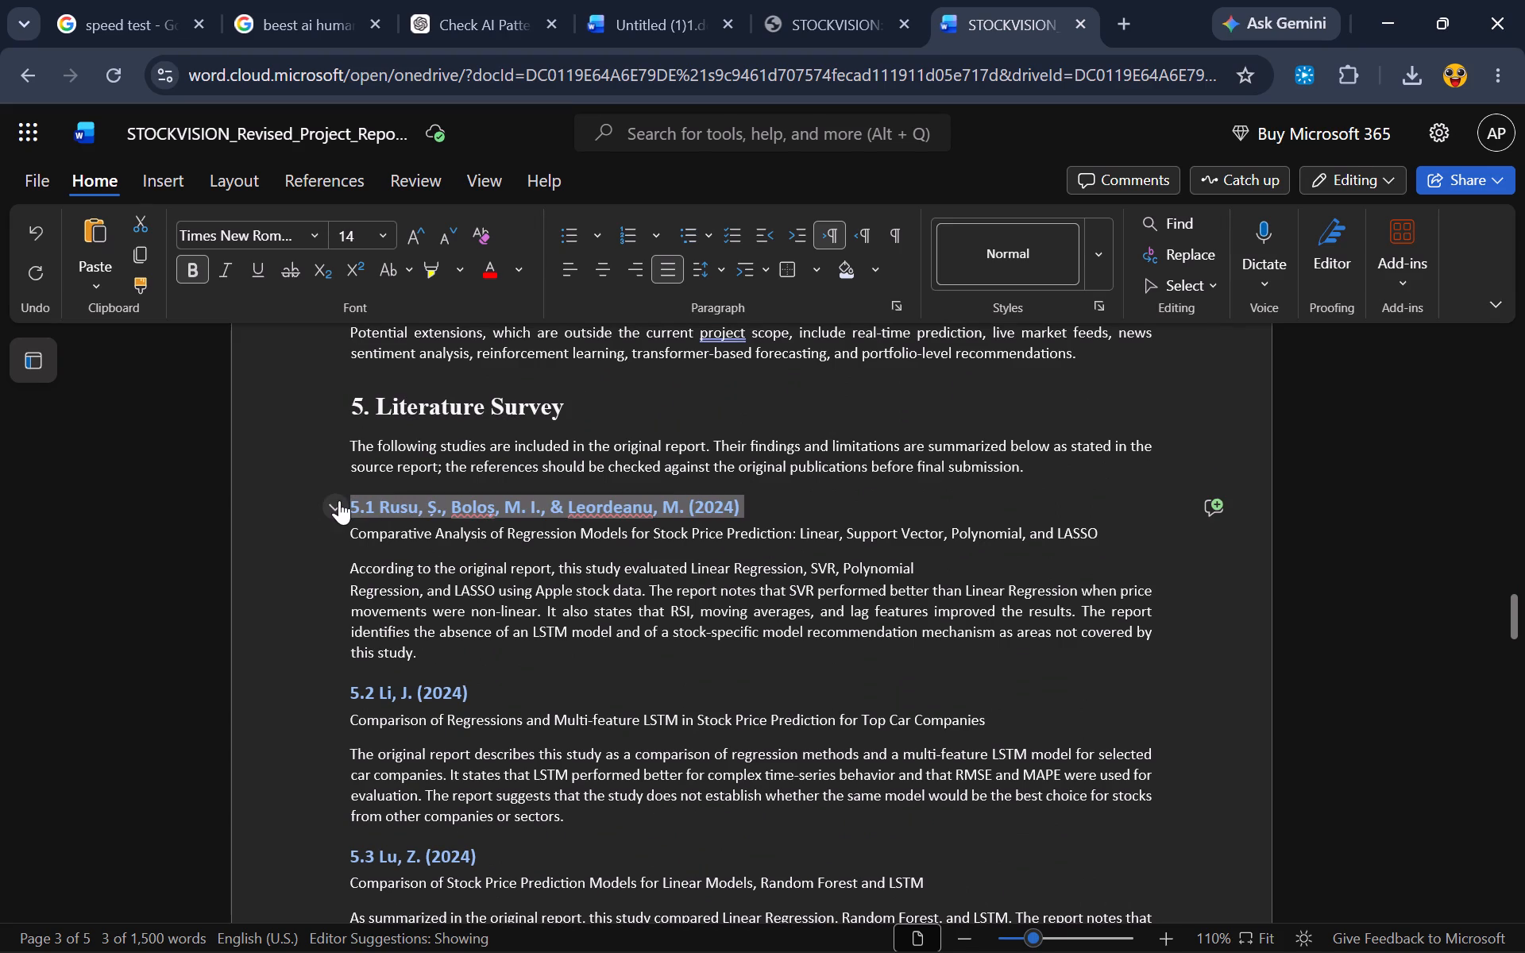
drag(339, 500, 341, 501)
key(ctrl+alt+v)
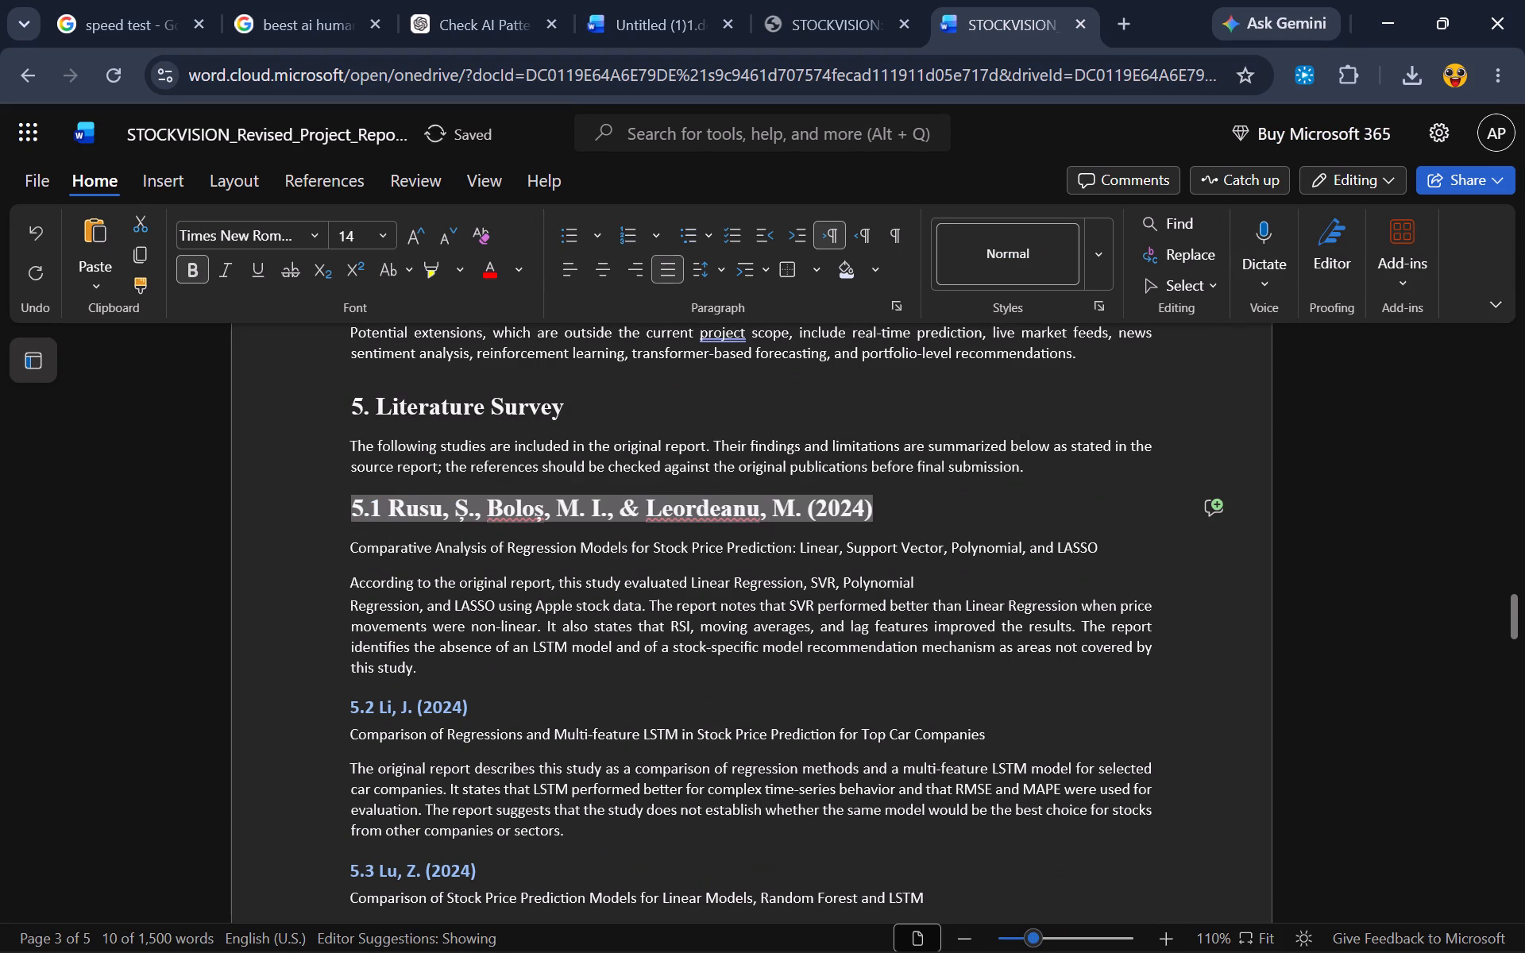
click(443, 228)
Apply the copied heading formatting to the 5.2 subheading under "5. Literature Survey" and reduce its font size to 12.
scroll(452, 427, down, 1)
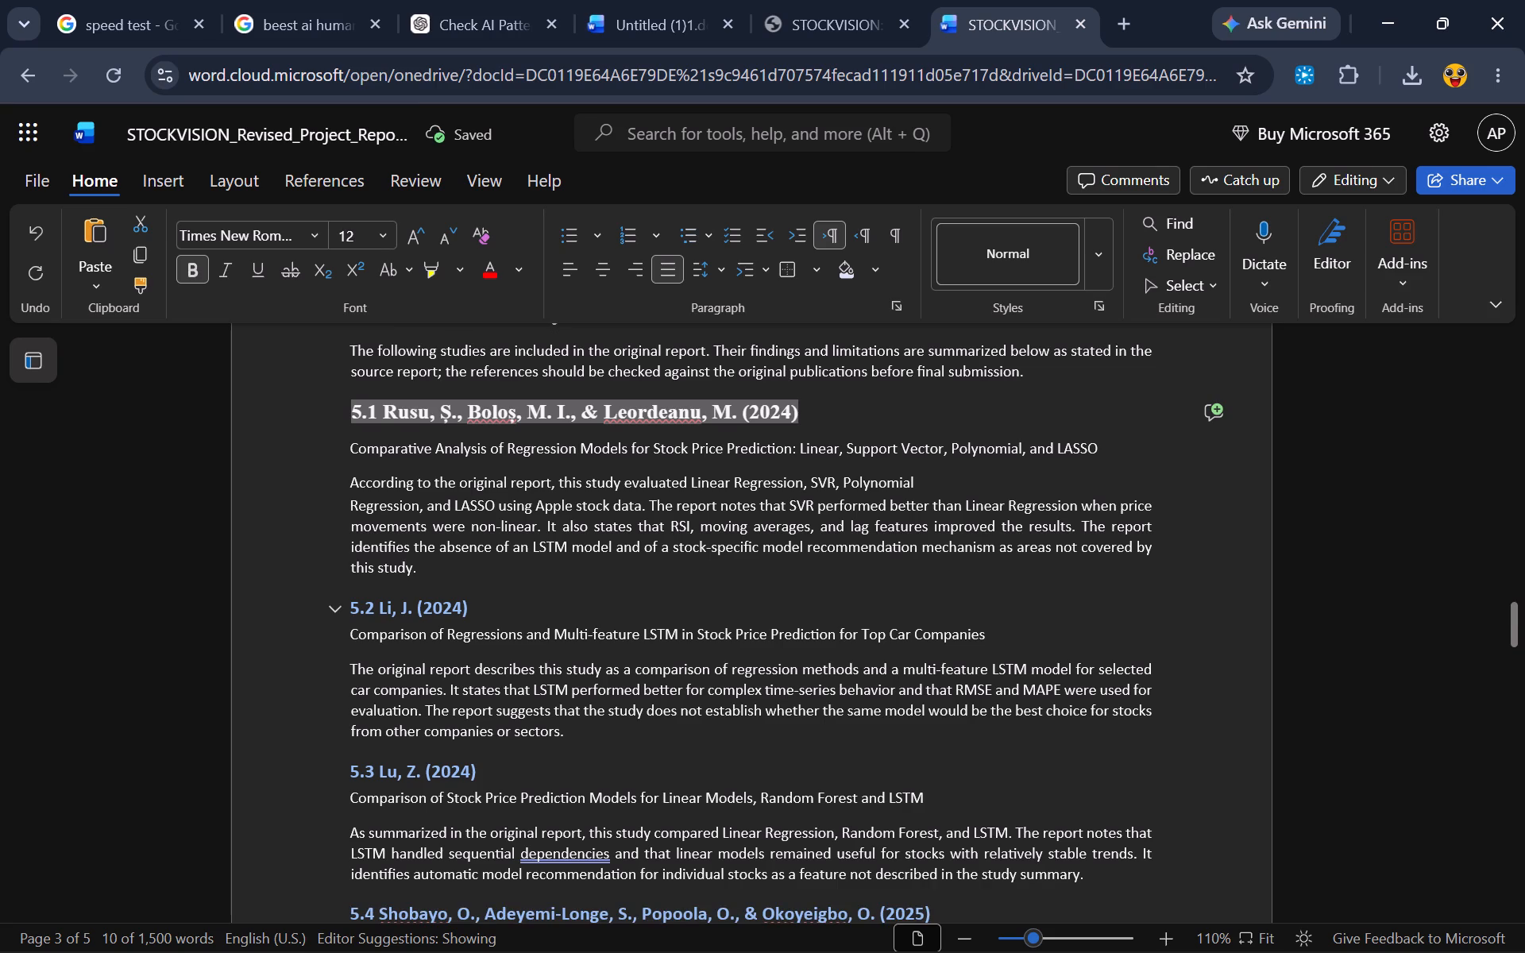
drag(495, 611, 310, 619)
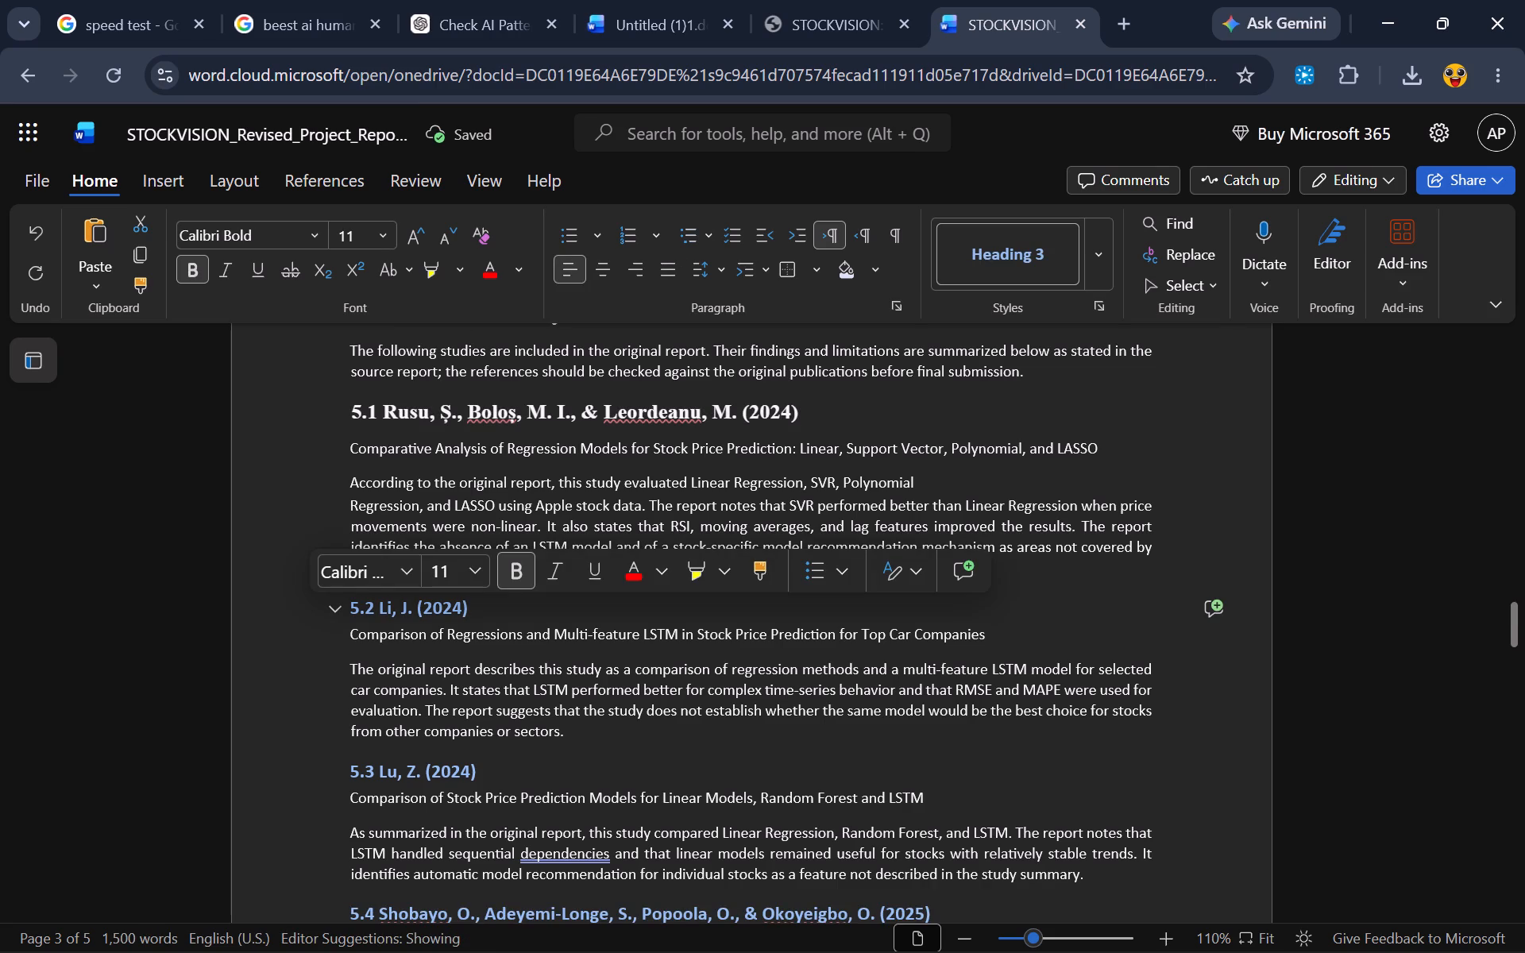
click(481, 599)
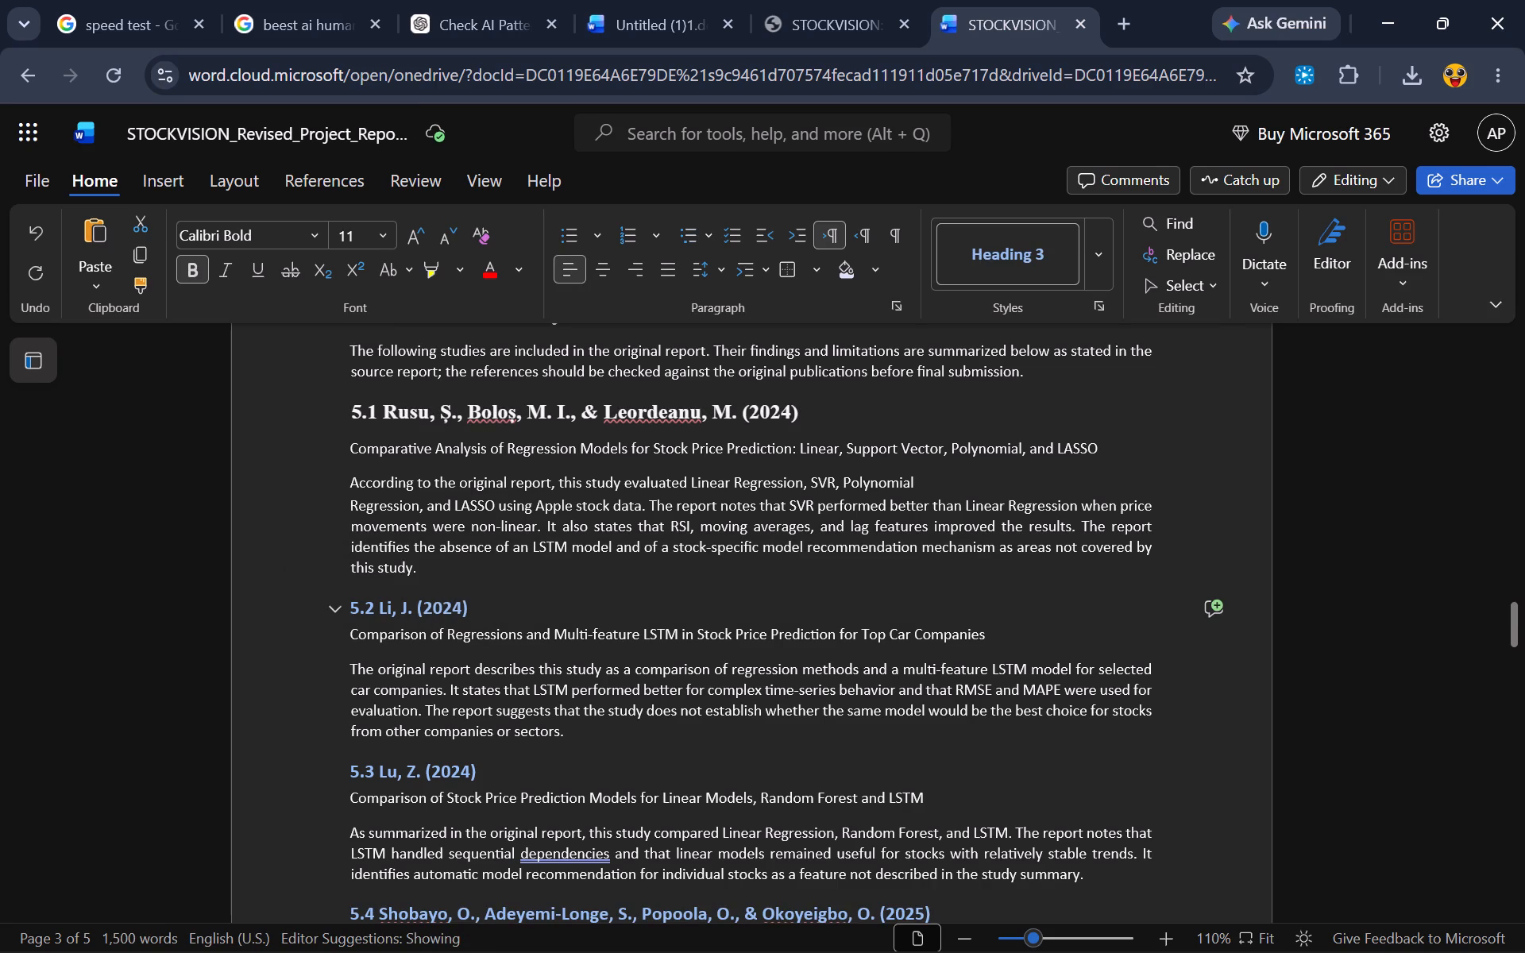
drag(481, 599, 327, 604)
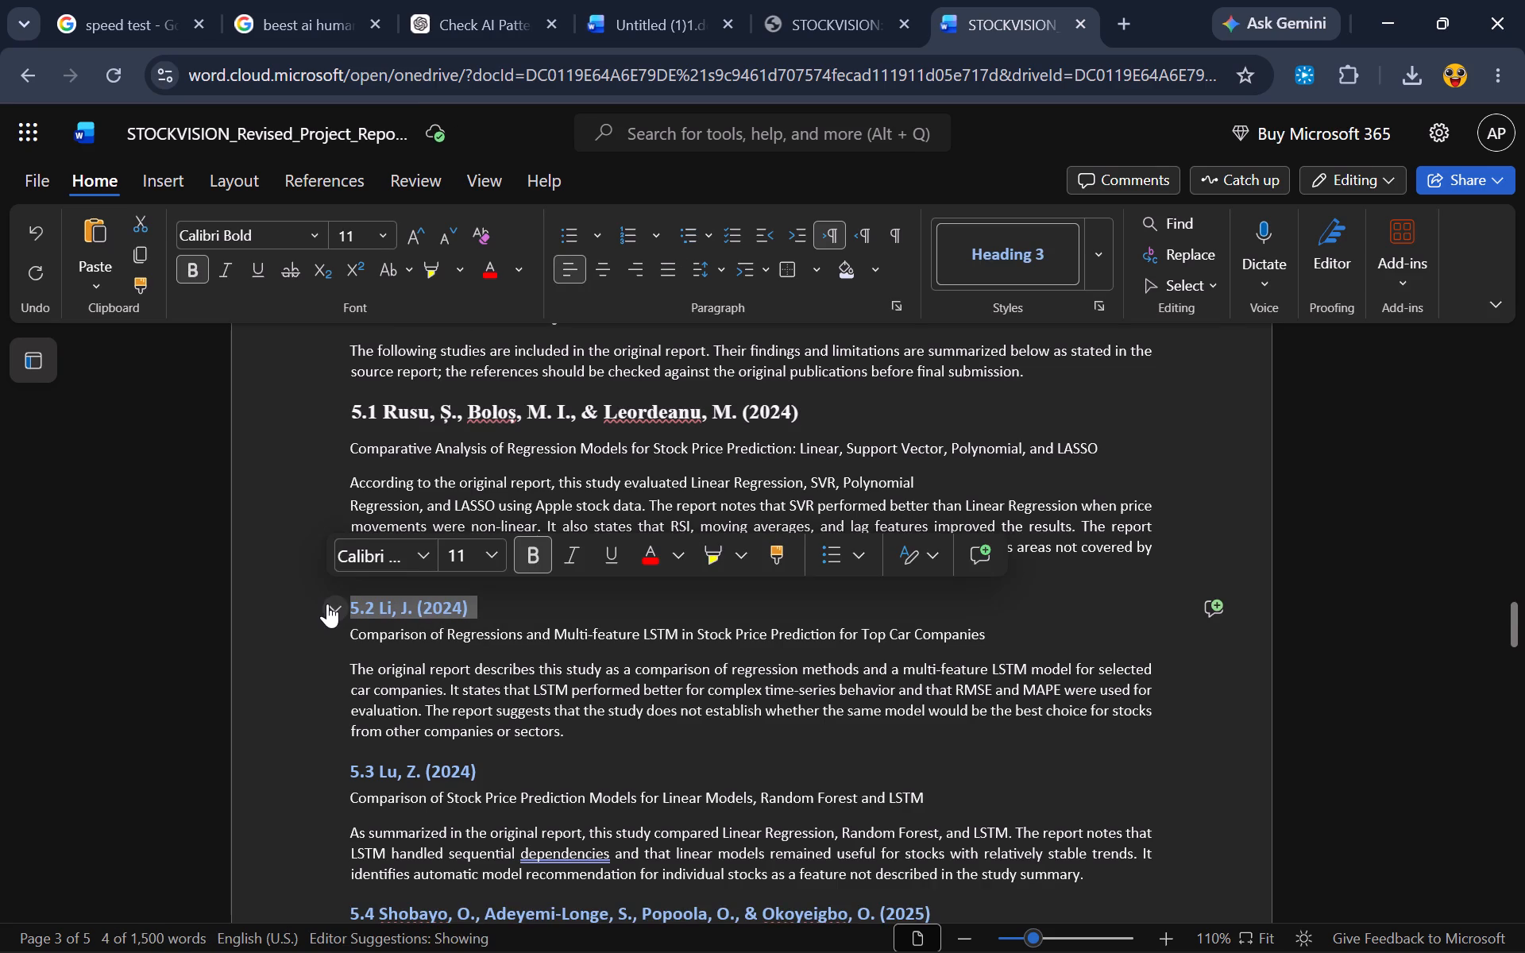
key(ctrl+alt+v)
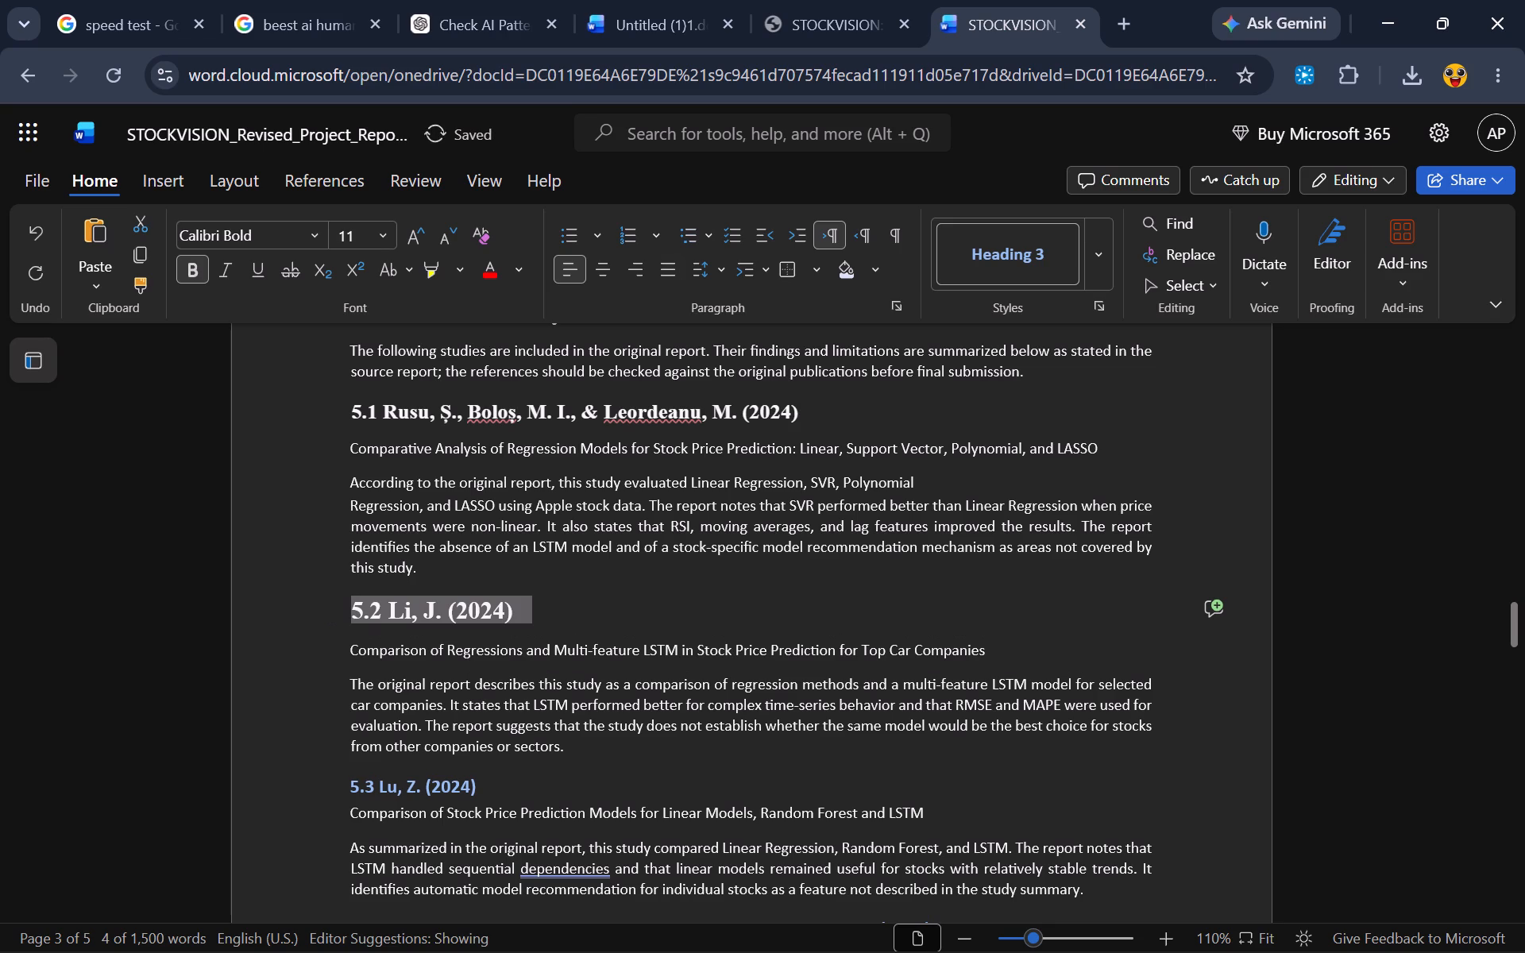
click(449, 230)
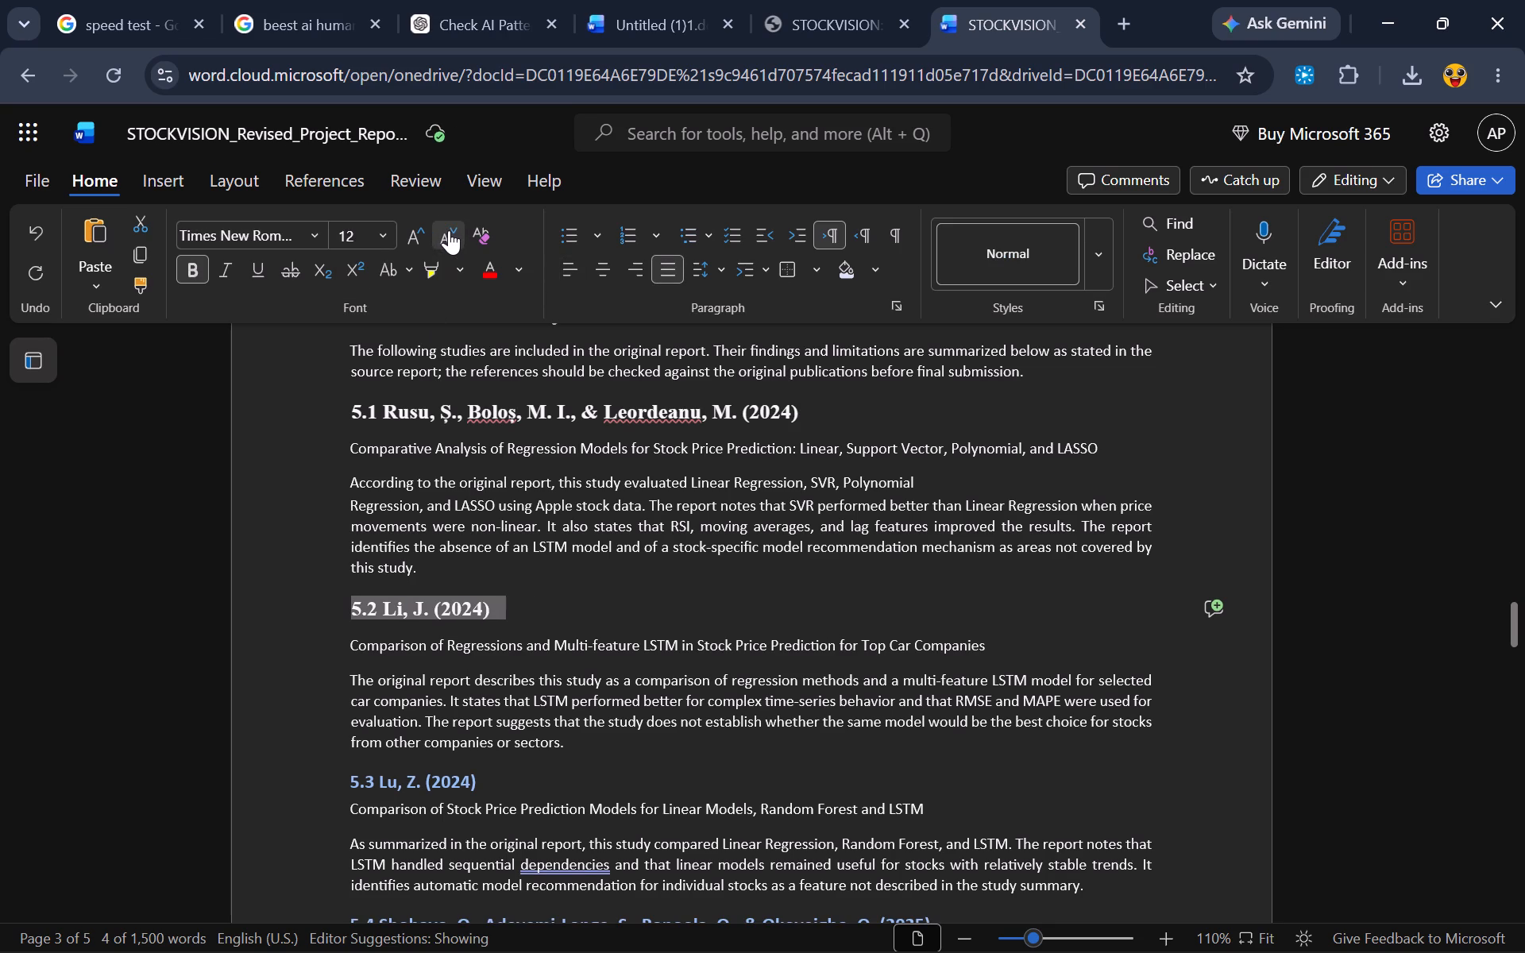
Apply the copied heading formatting to the 5.3 subheading of the Literature Survey and reduce its font size to 12.
scroll(515, 491, down, 1)
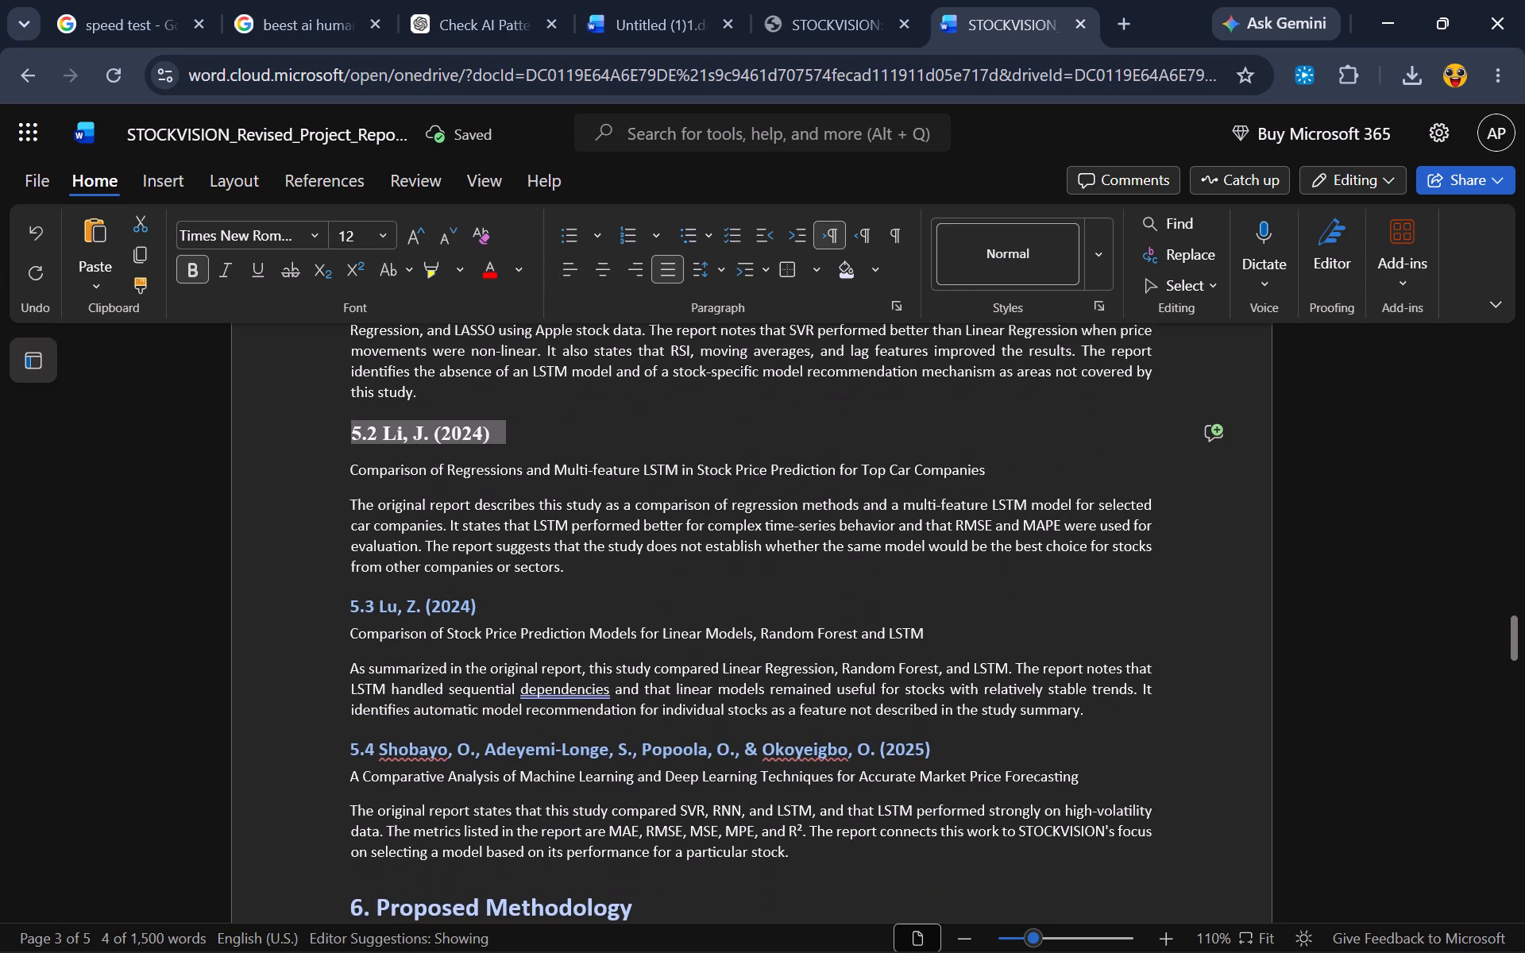
drag(492, 615, 356, 608)
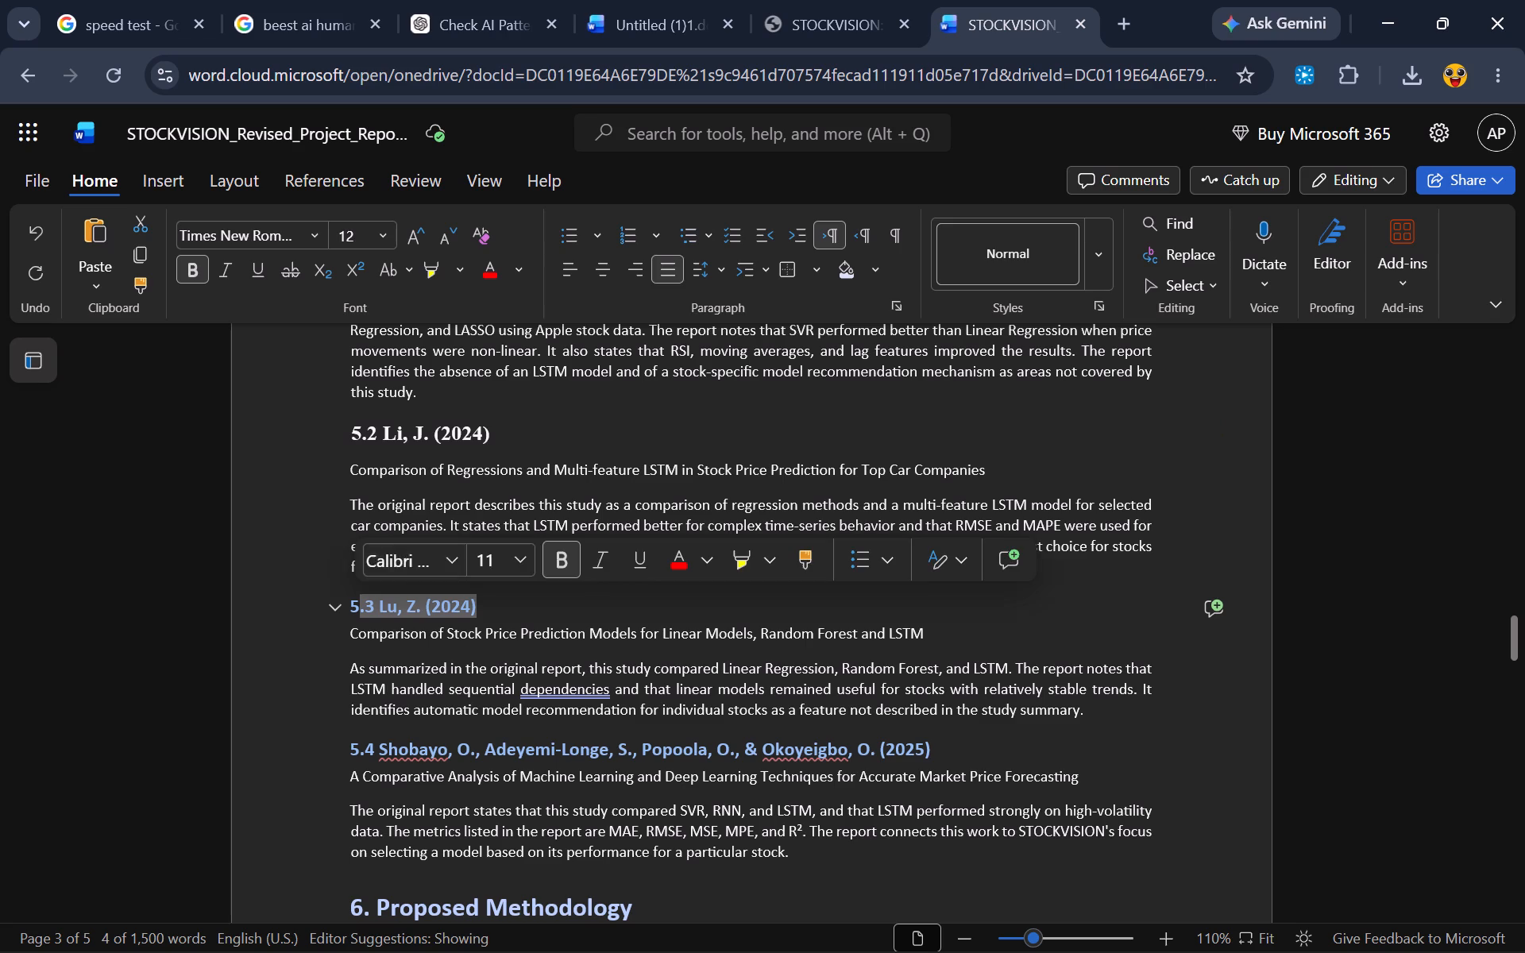
click(523, 607)
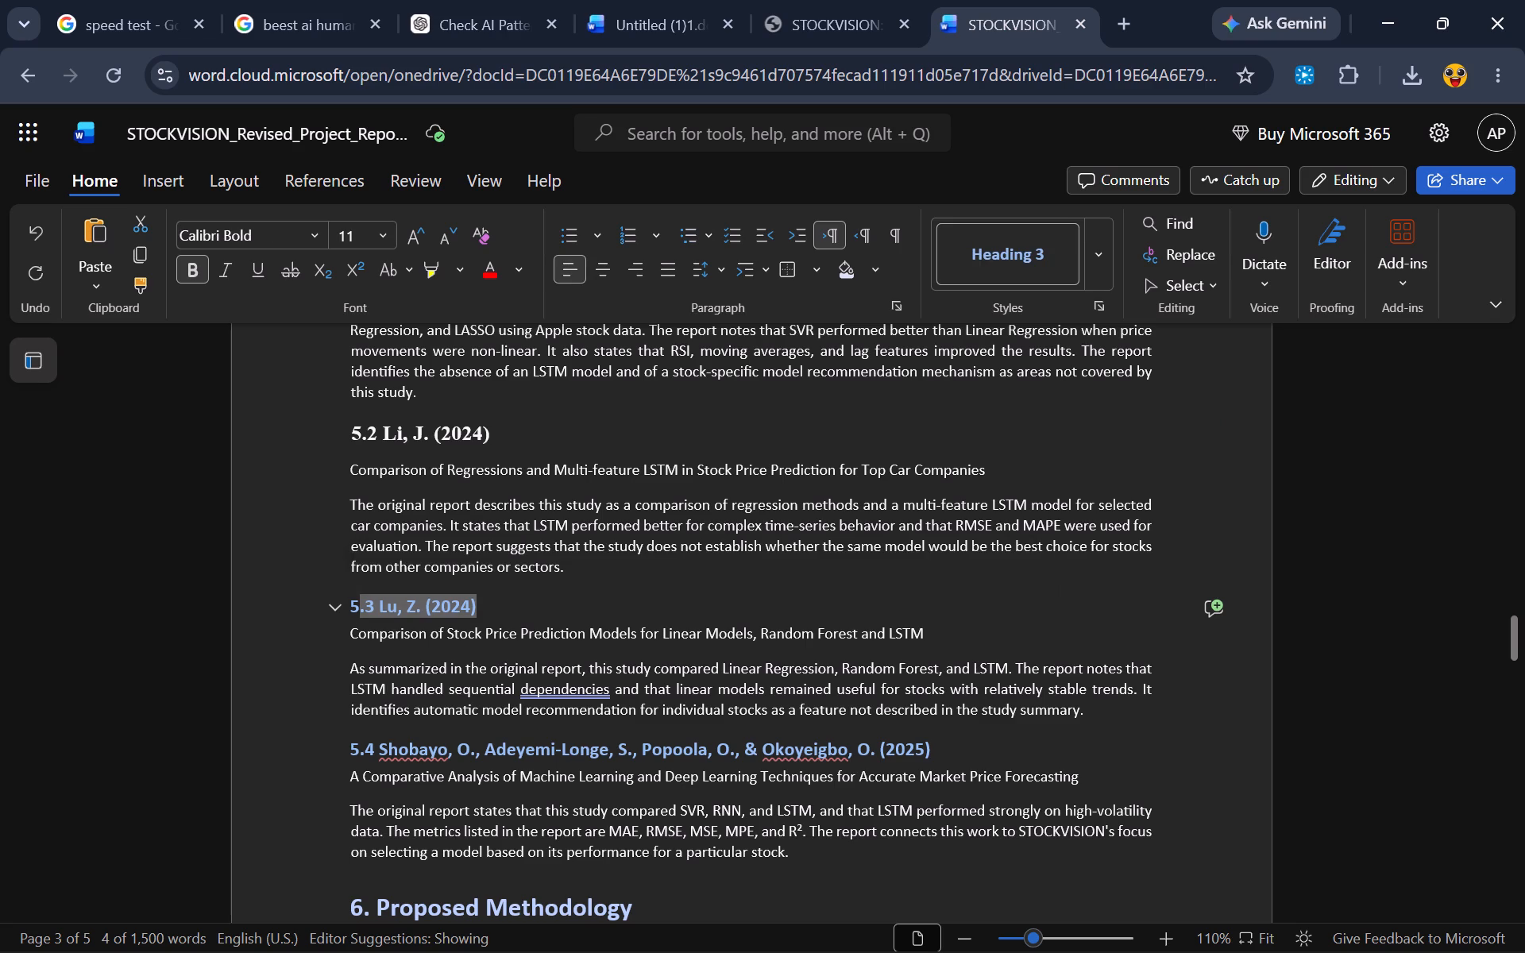
drag(510, 606, 334, 603)
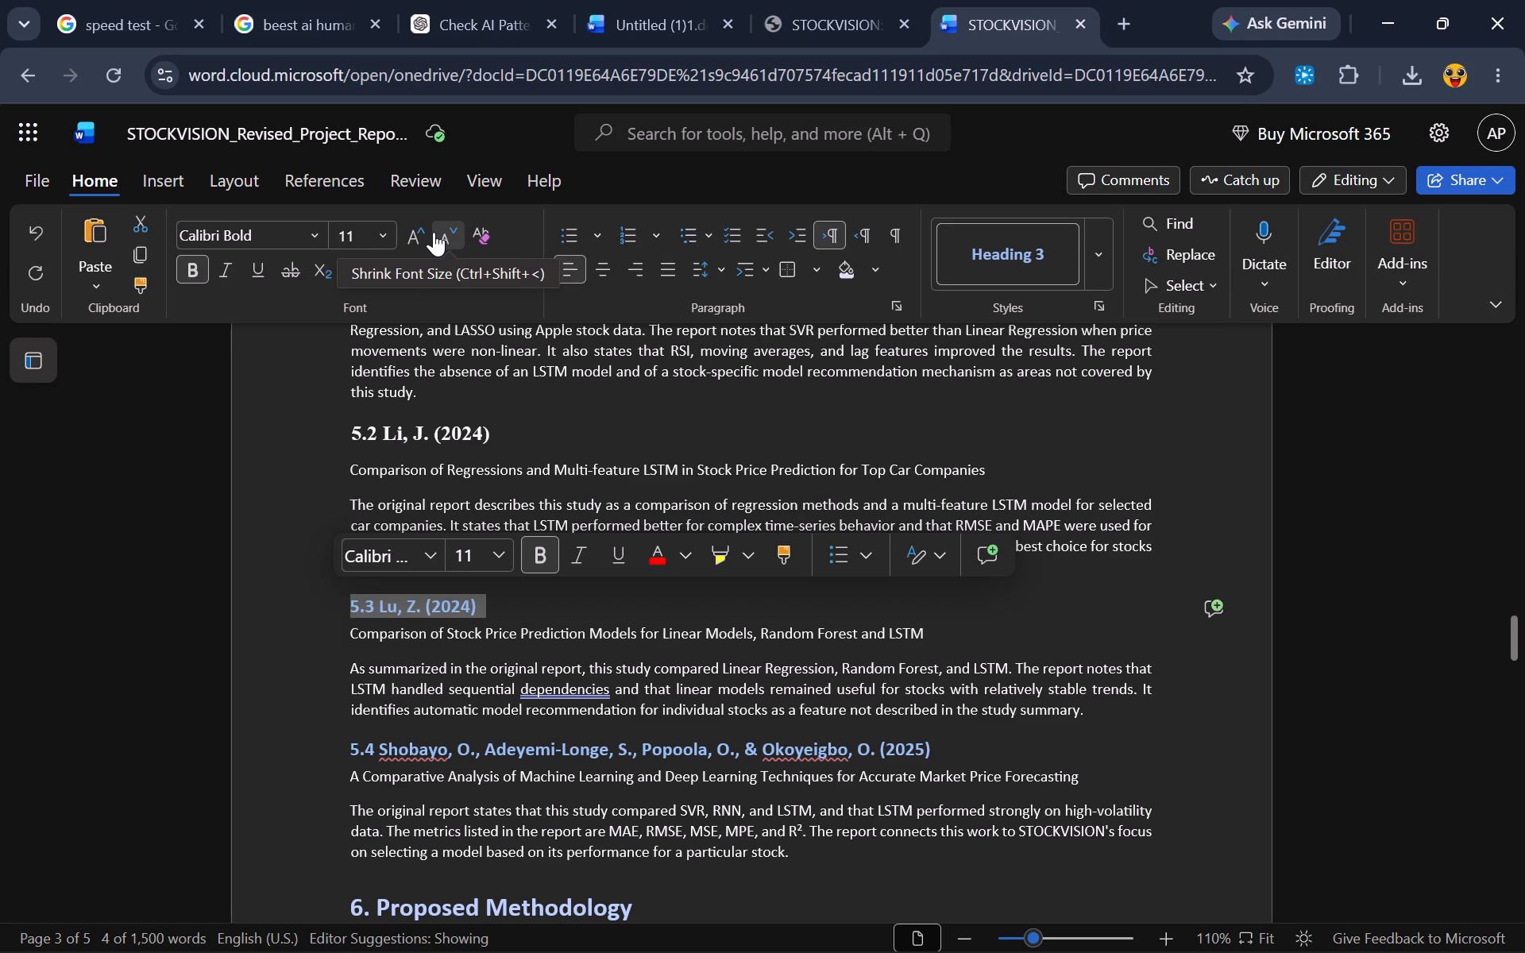
key(ctrl+alt+v)
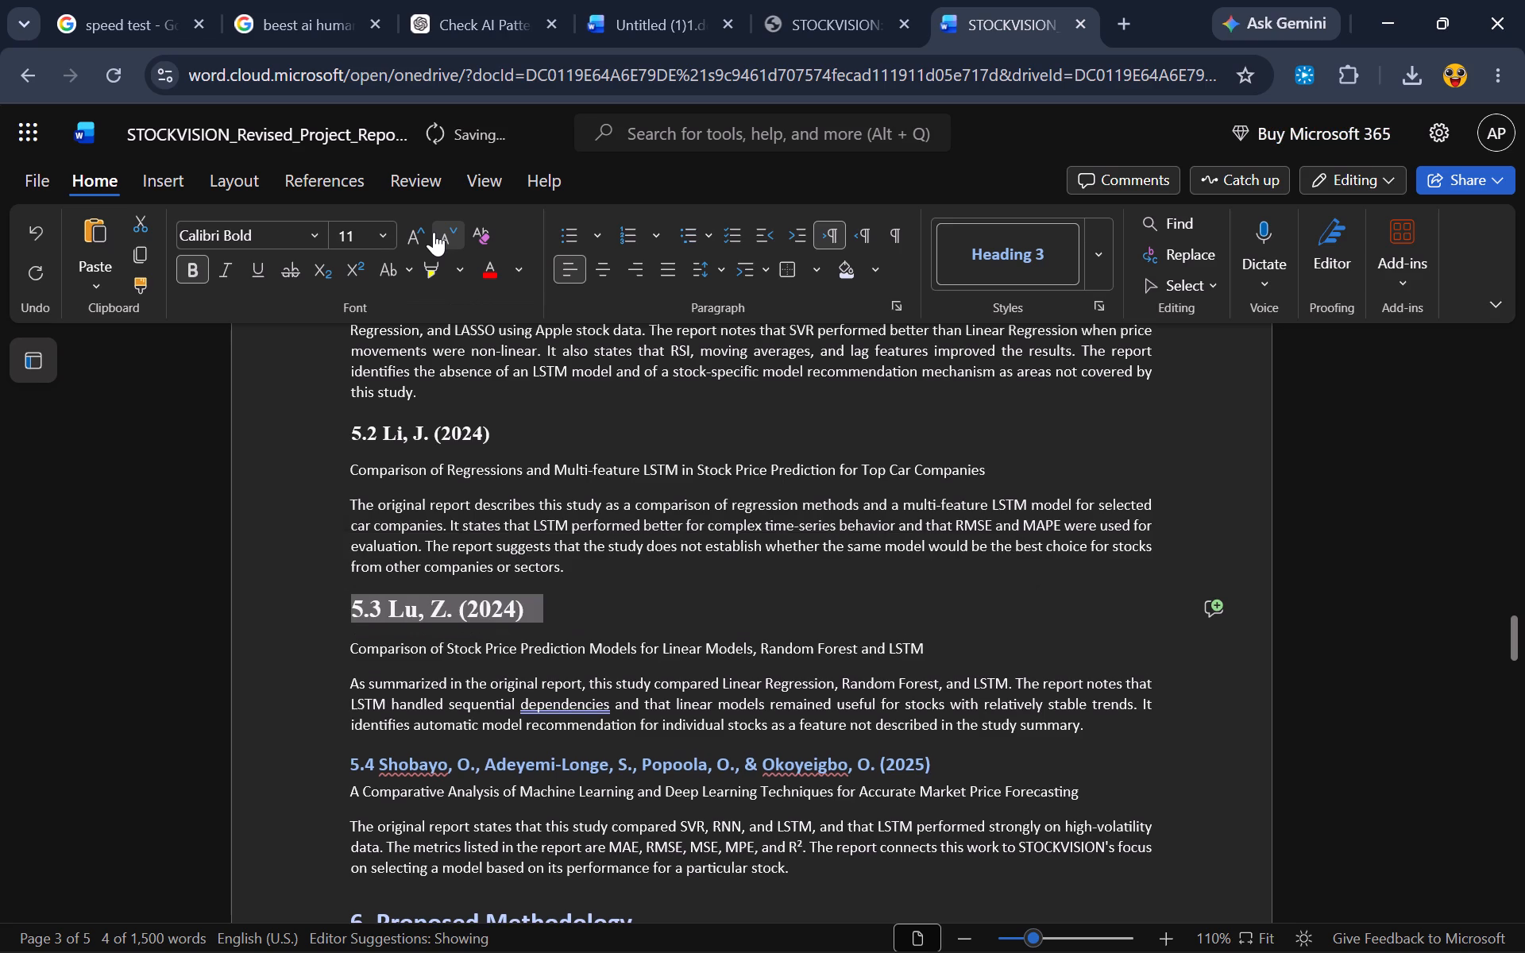
click(446, 226)
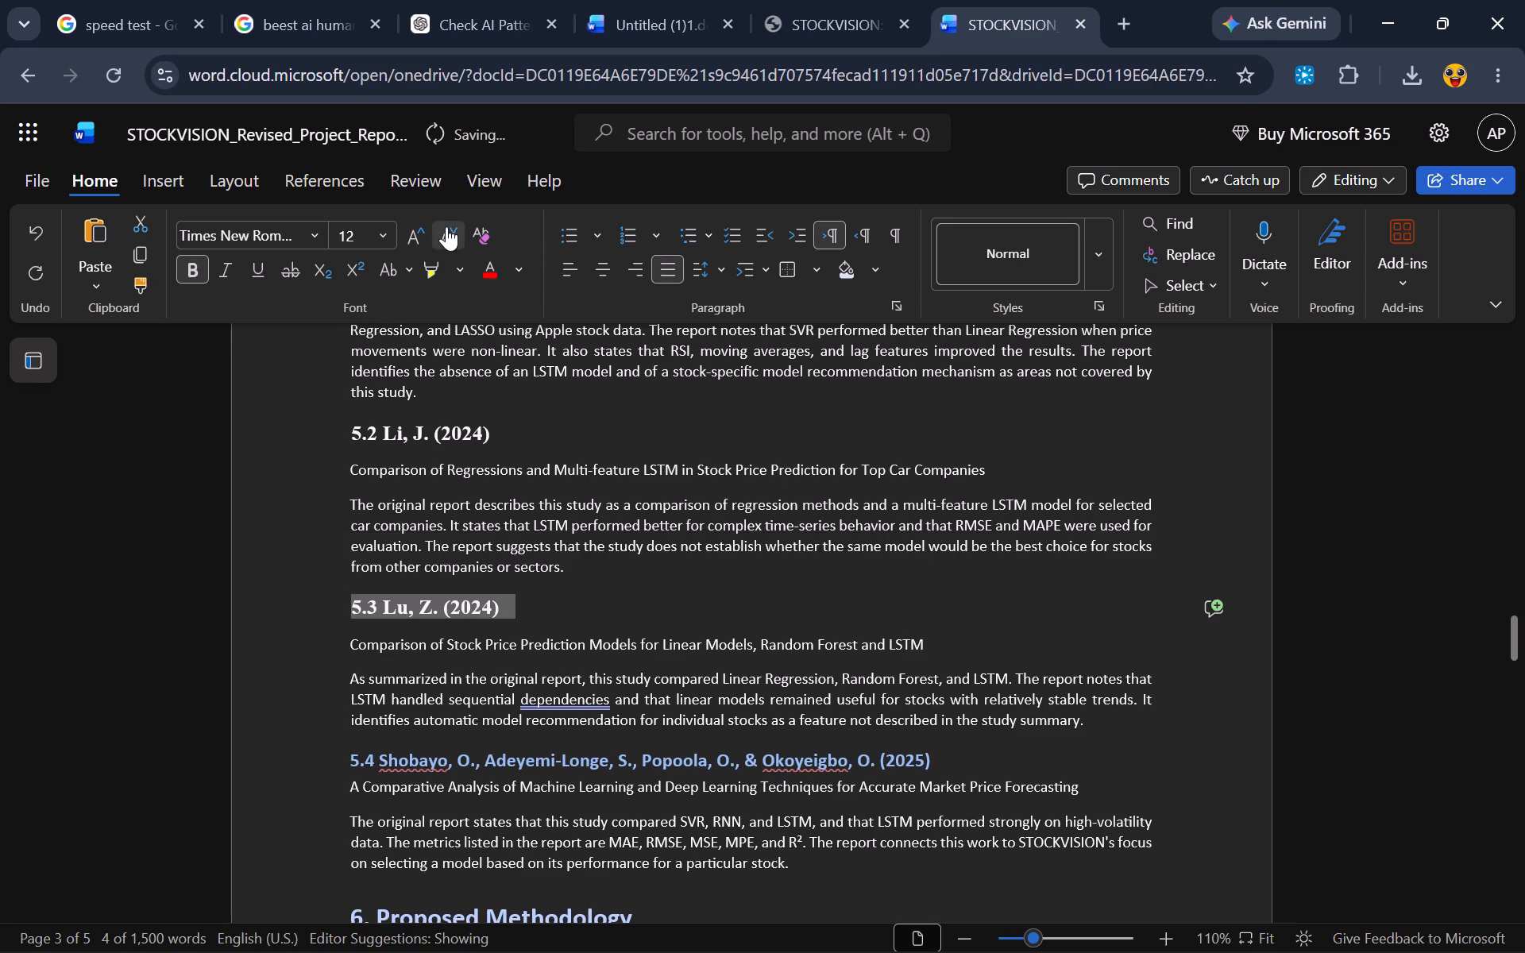
Apply the copied heading formatting to the 5.4 subheading of the Literature Survey and reduce its font size to 12.
scroll(504, 422, down, 1)
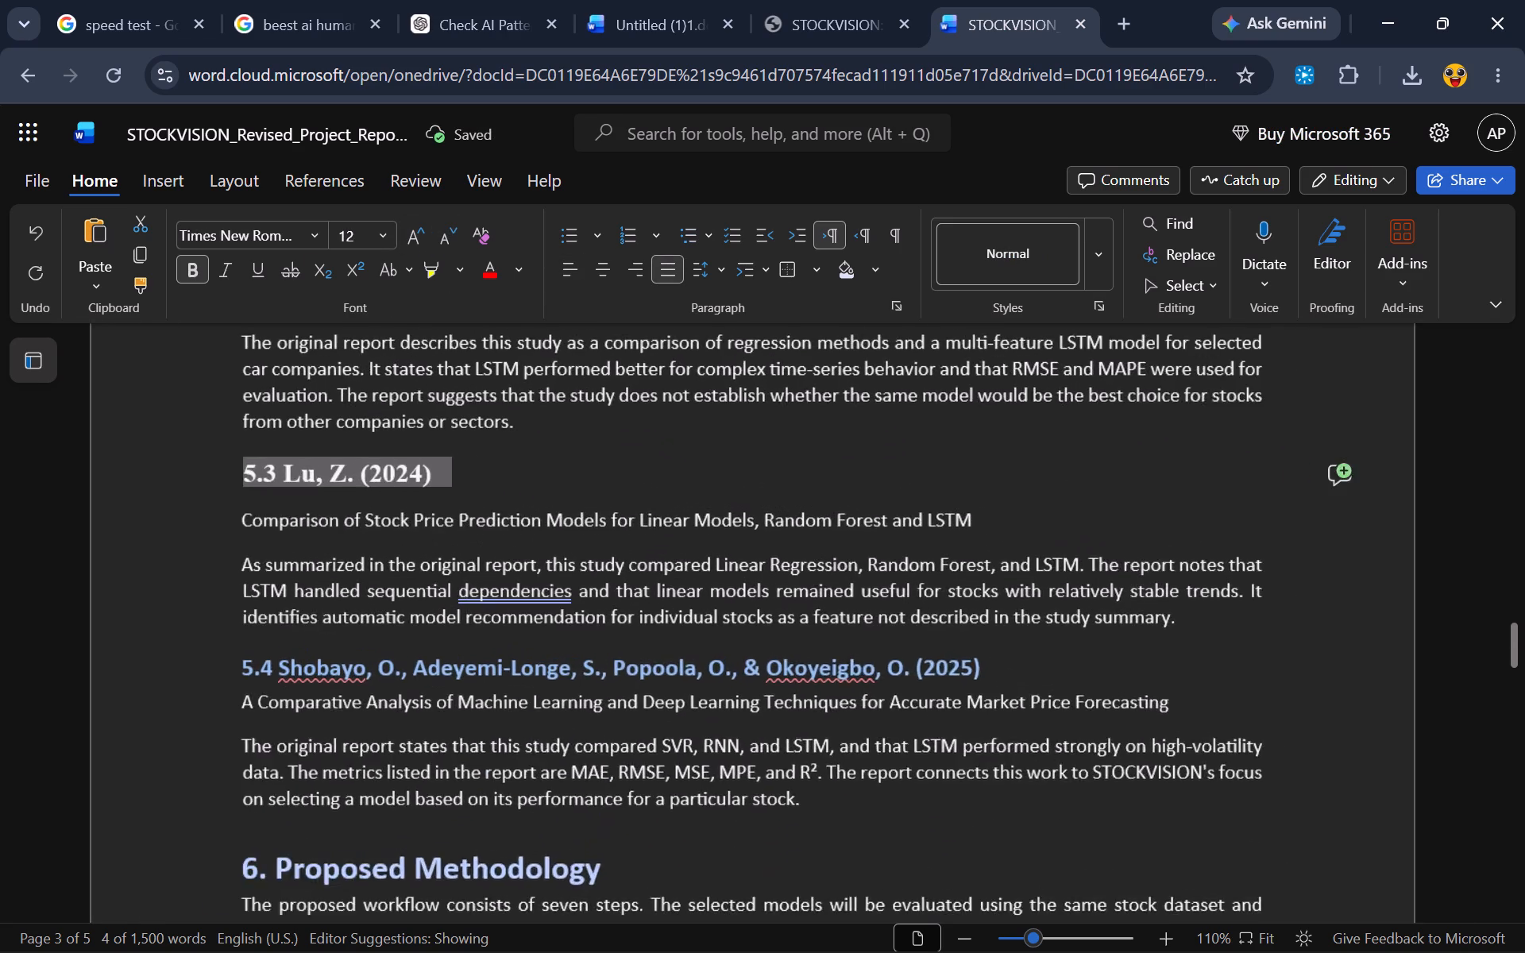
scroll(546, 433, right, 2)
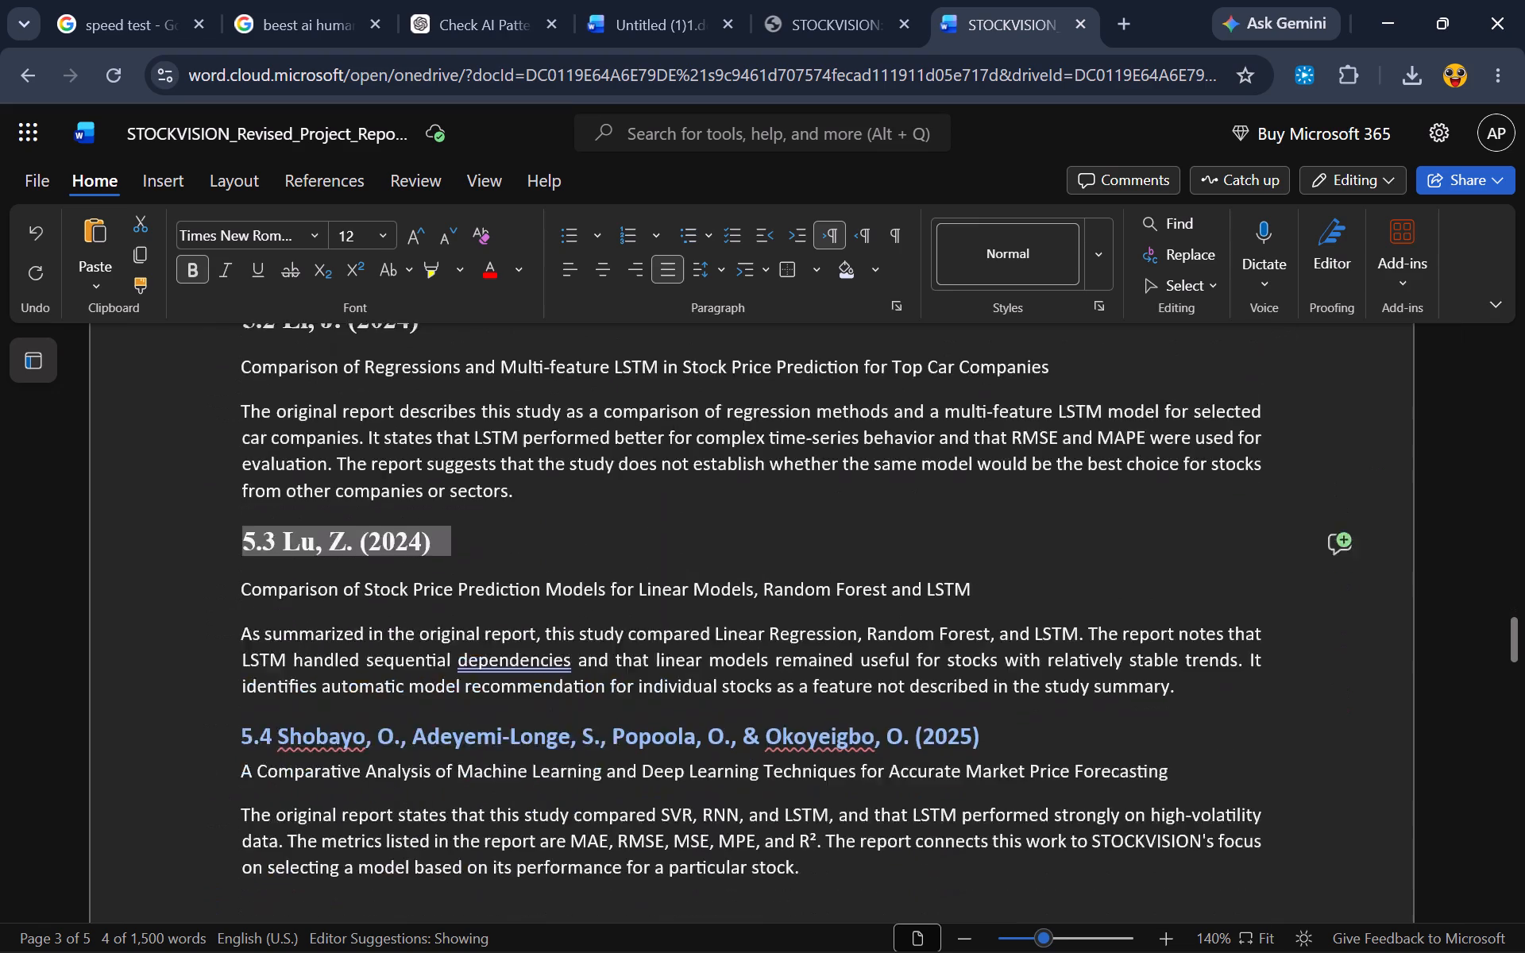
scroll(546, 433, right, 1)
scroll(546, 433, down, 1)
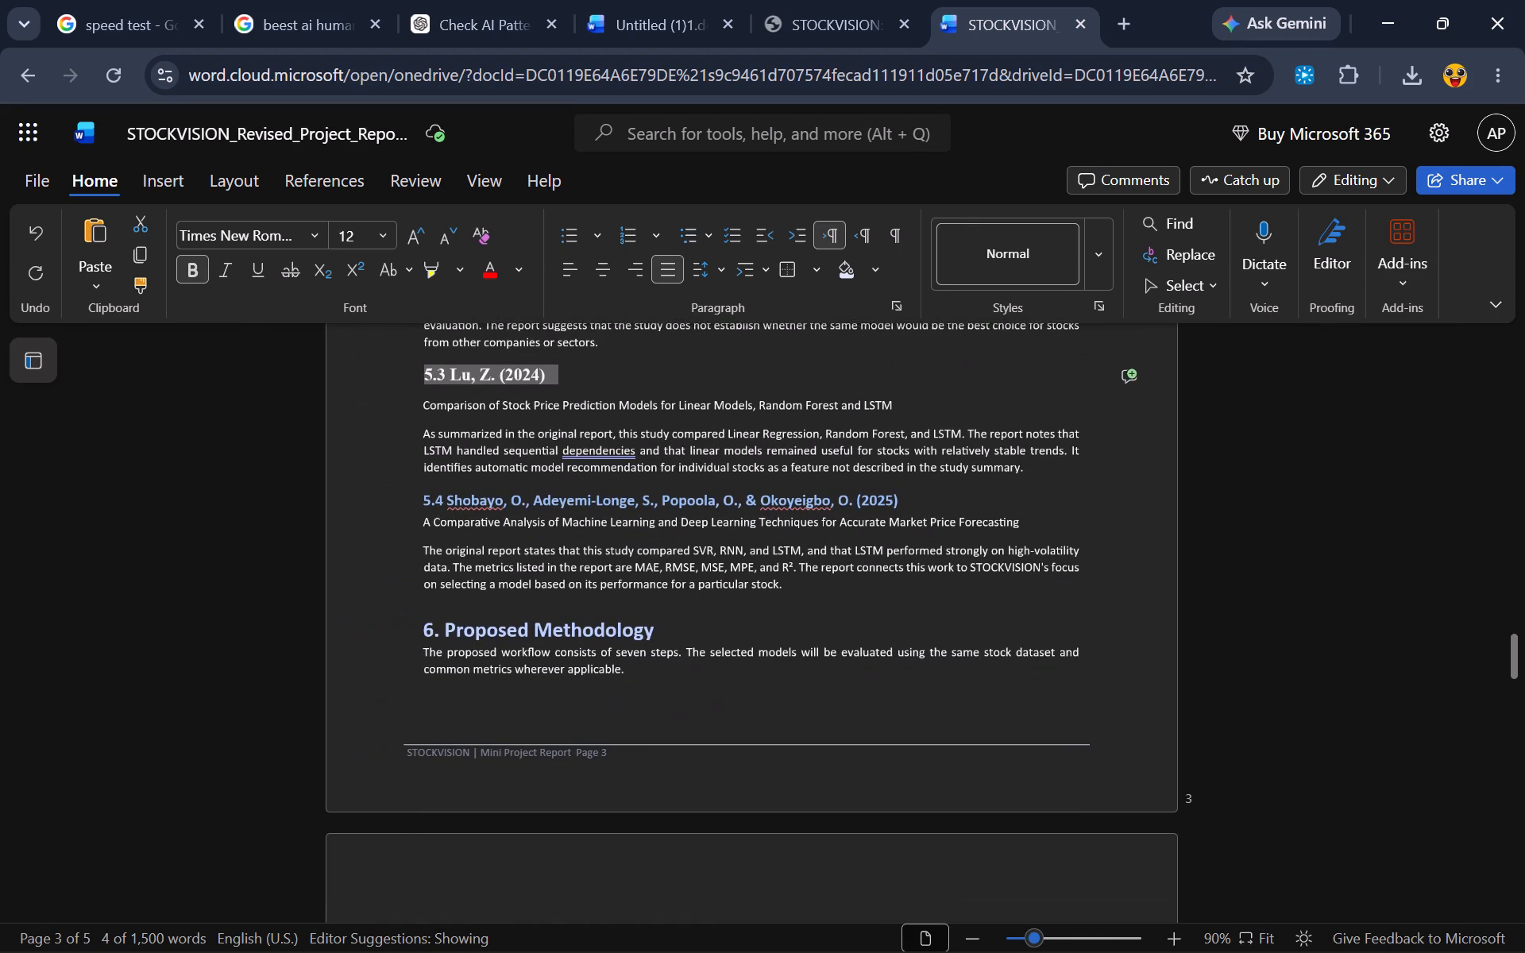
scroll(546, 433, down, 1)
drag(897, 491, 389, 504)
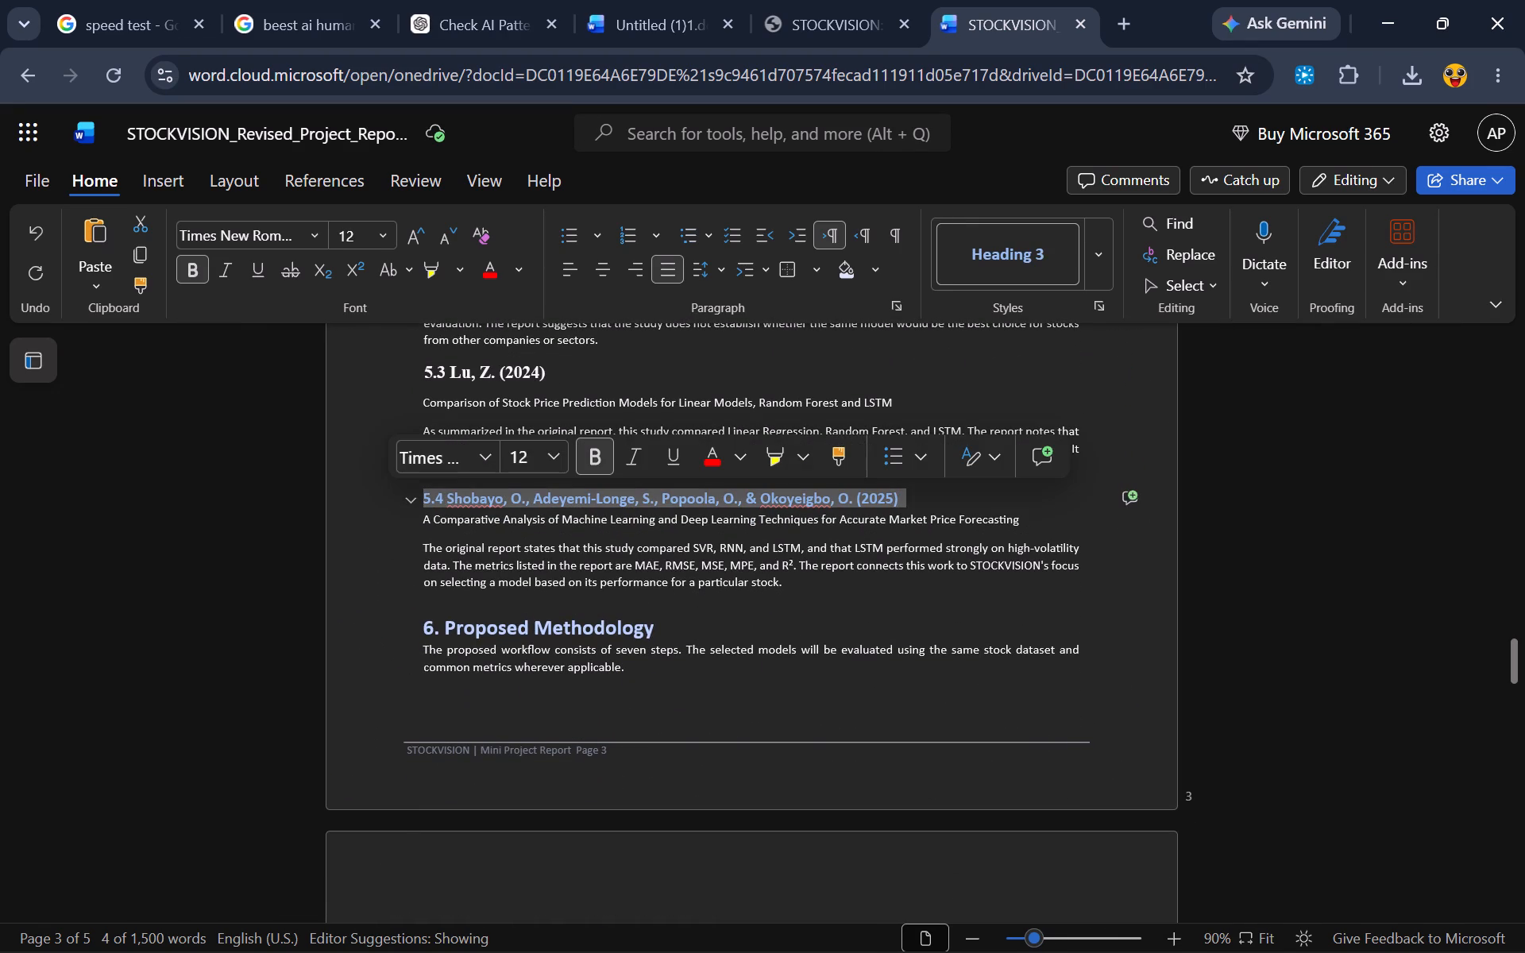
key(ctrl+alt+v)
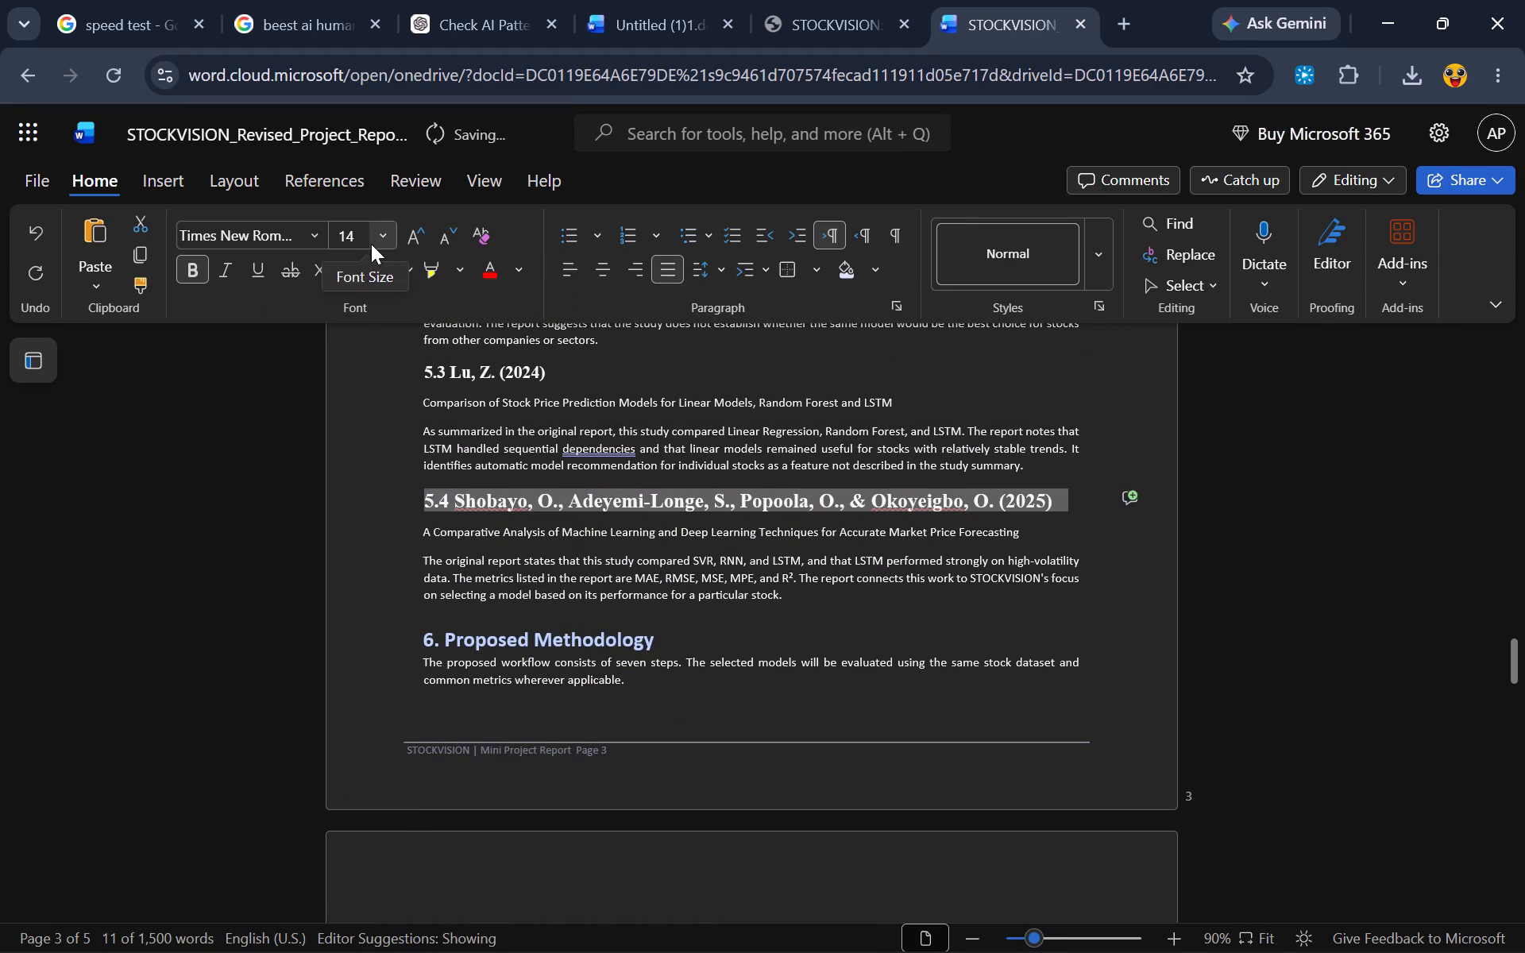
click(452, 237)
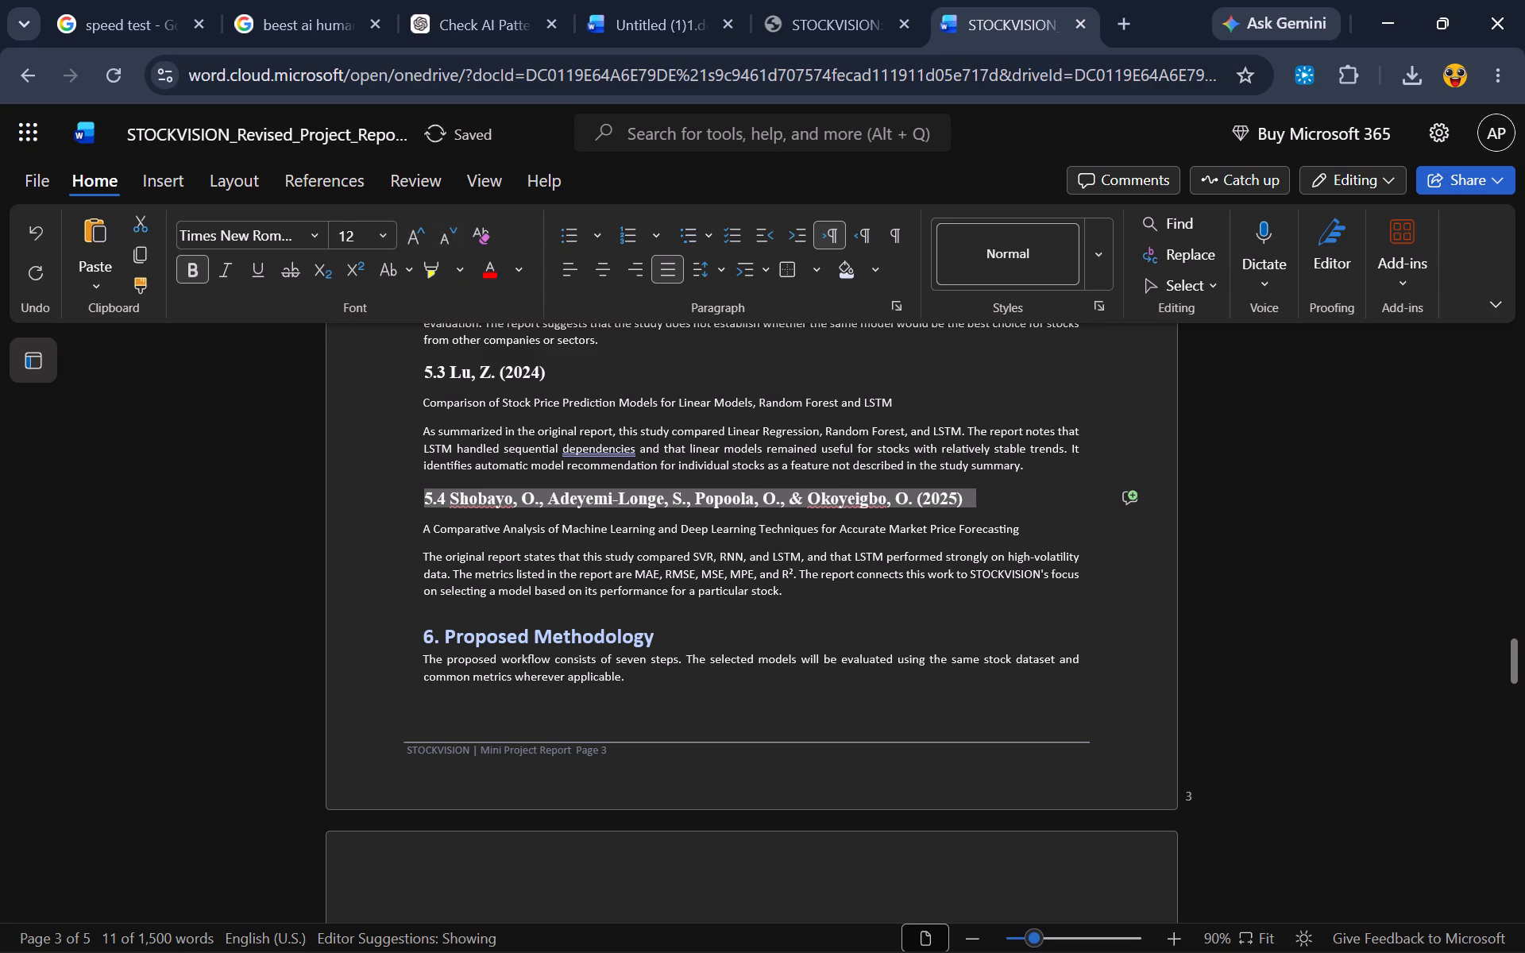
Apply the copied heading formatting, Times New Roman bold size 14, to the "6. Proposed Methodology" heading.
scroll(516, 425, down, 1)
click(665, 522)
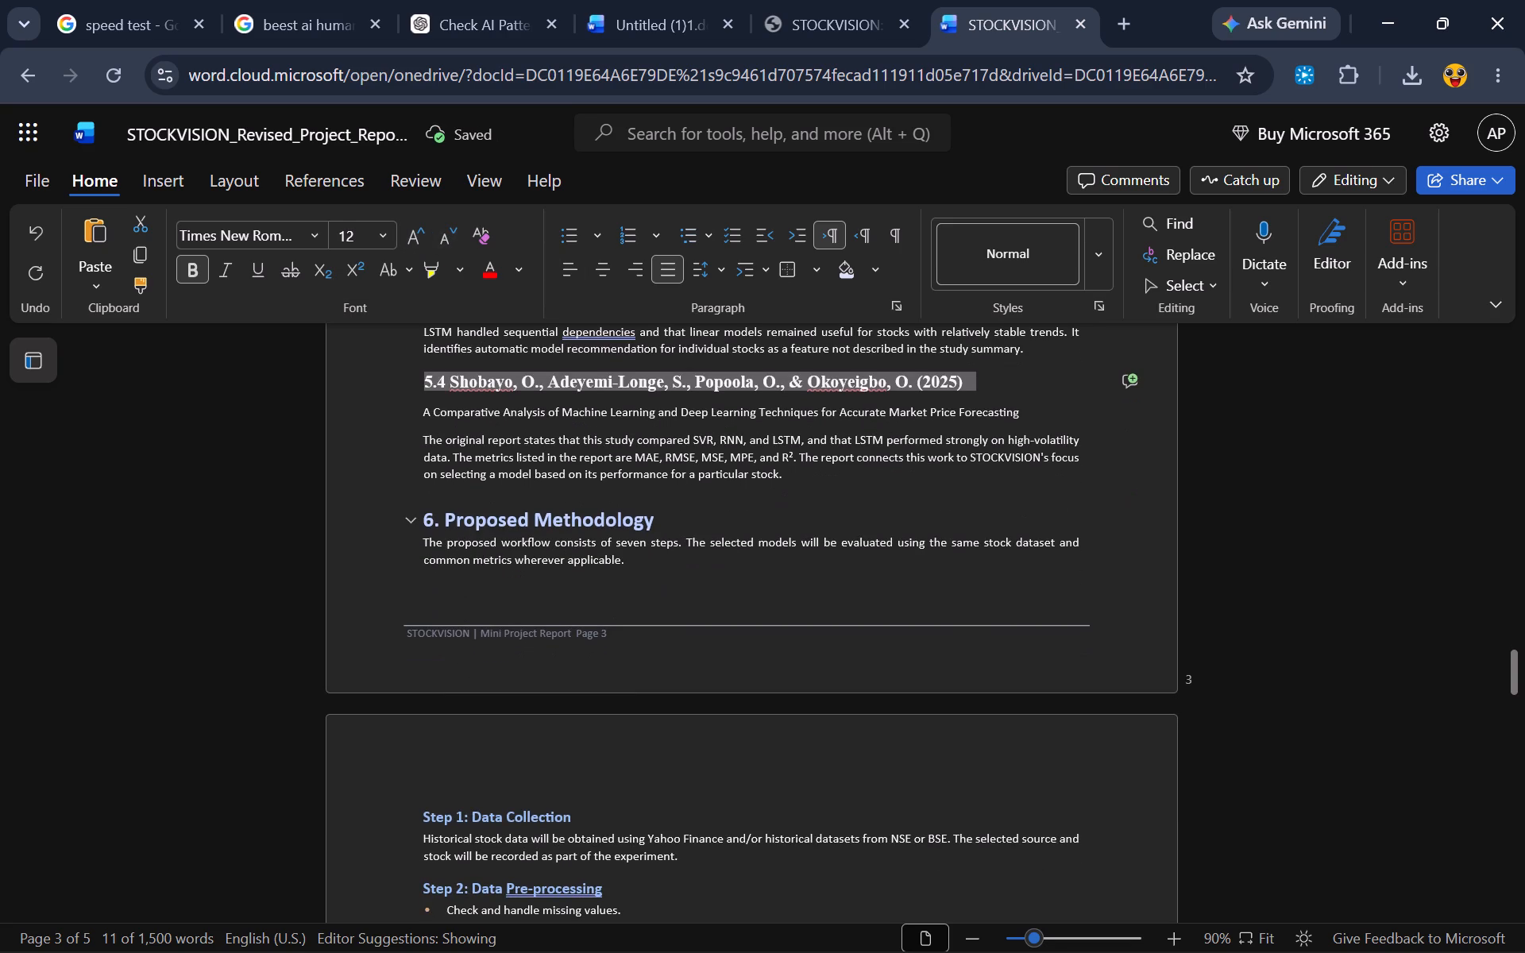
drag(665, 522, 377, 507)
key(ctrl+alt+v)
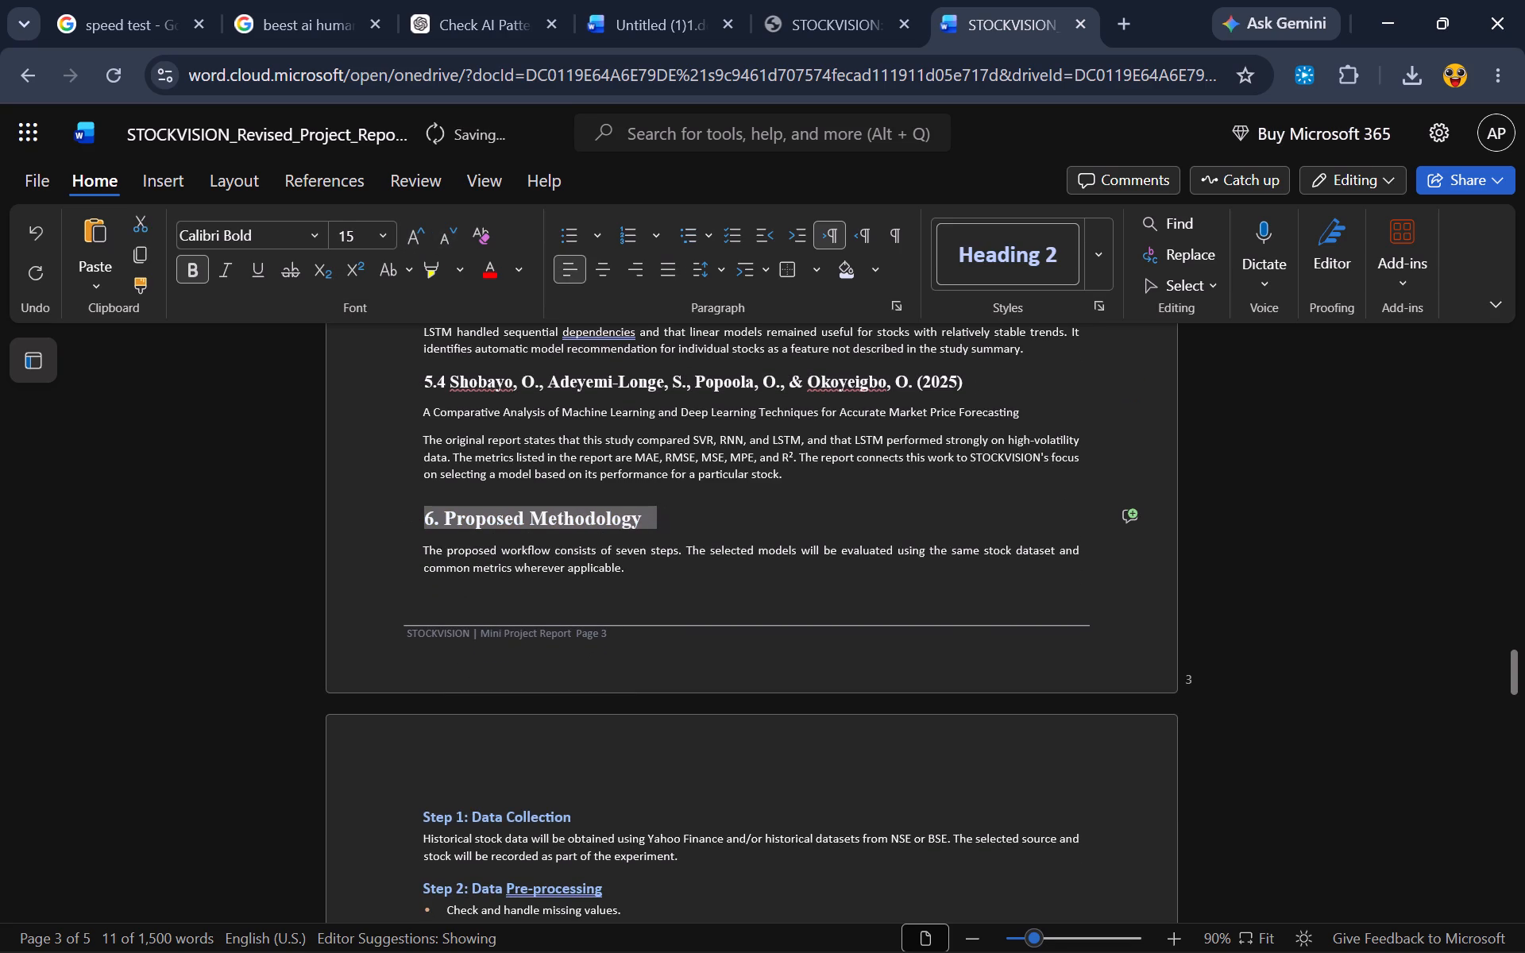
Apply the copied heading formatting to the "Step 1: Data Collection" subheading and reduce its font size to 12.
scroll(642, 636, down, 1)
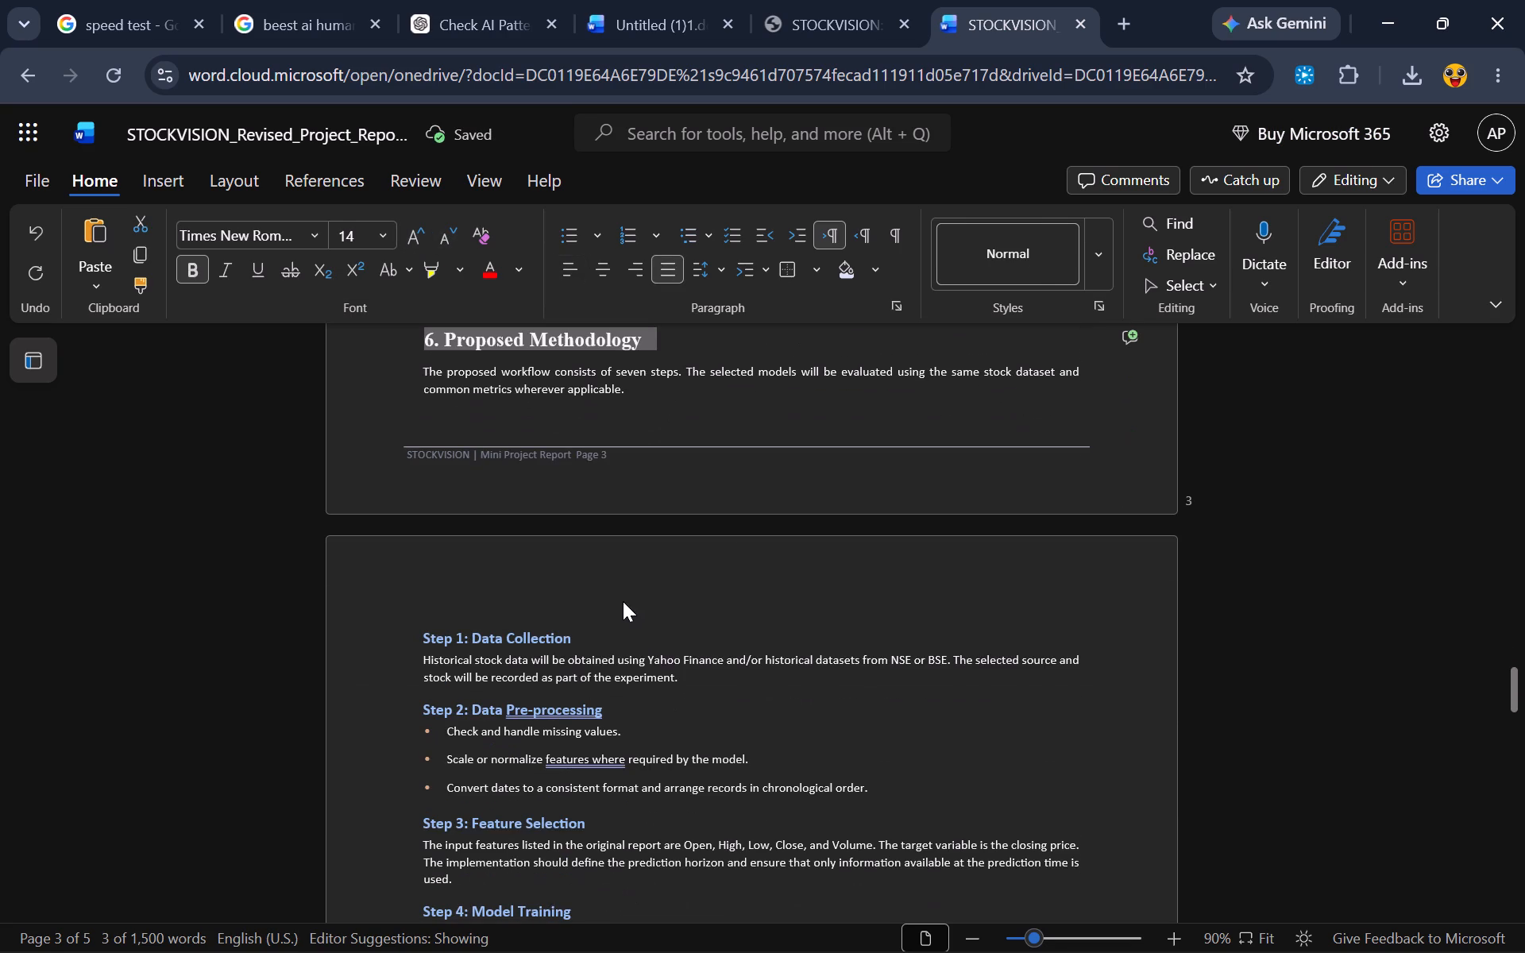
drag(603, 630, 600, 630)
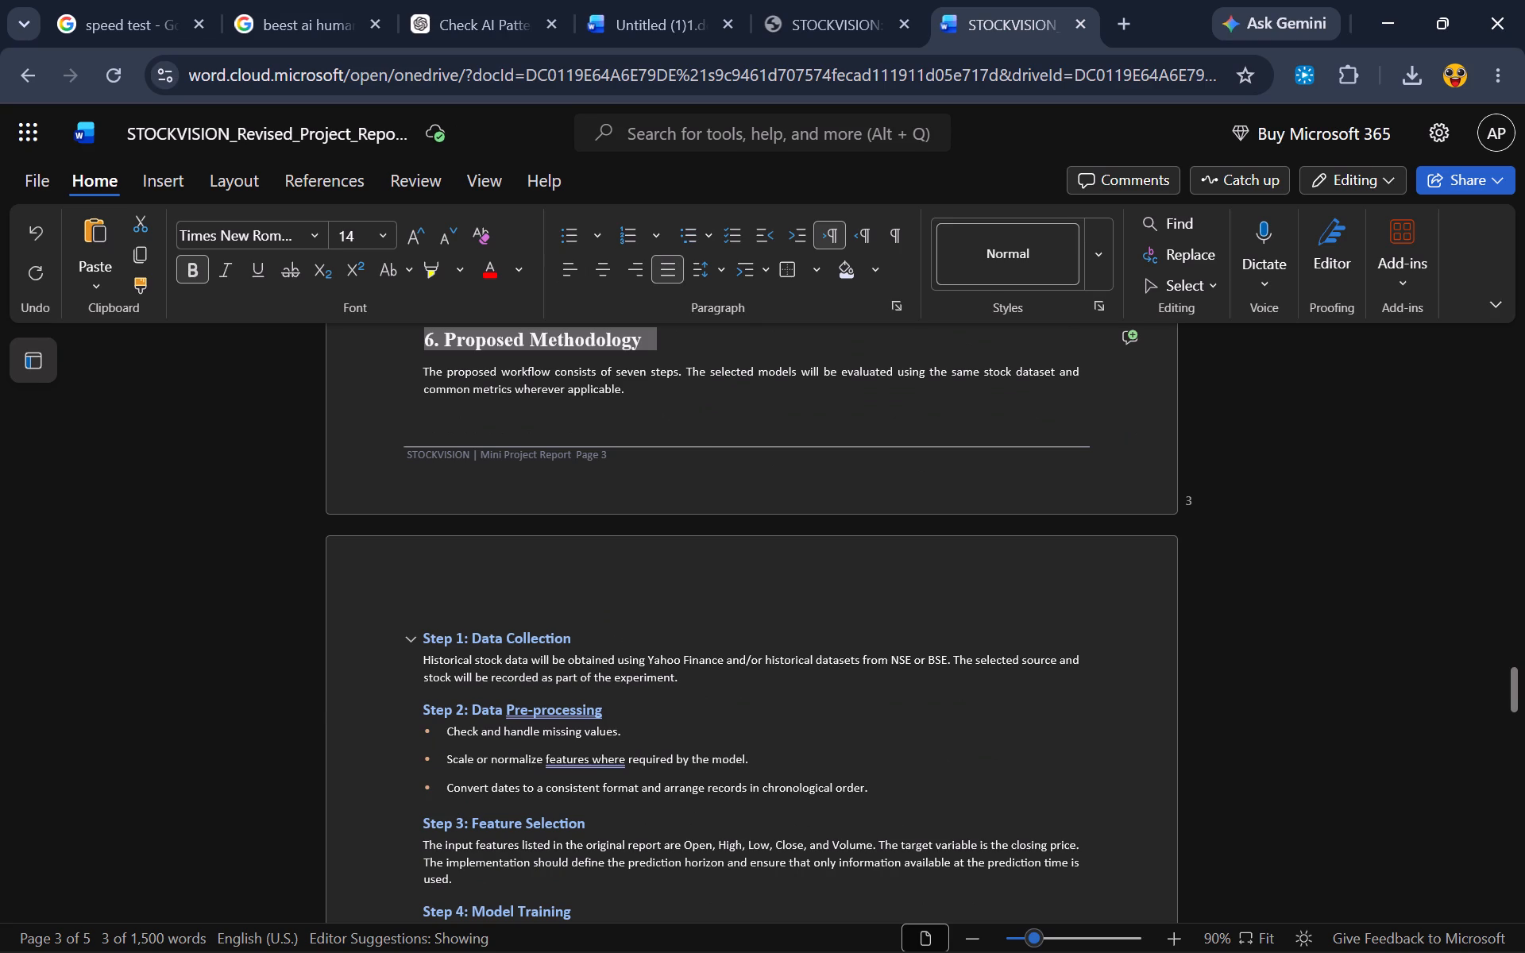
drag(600, 630, 411, 635)
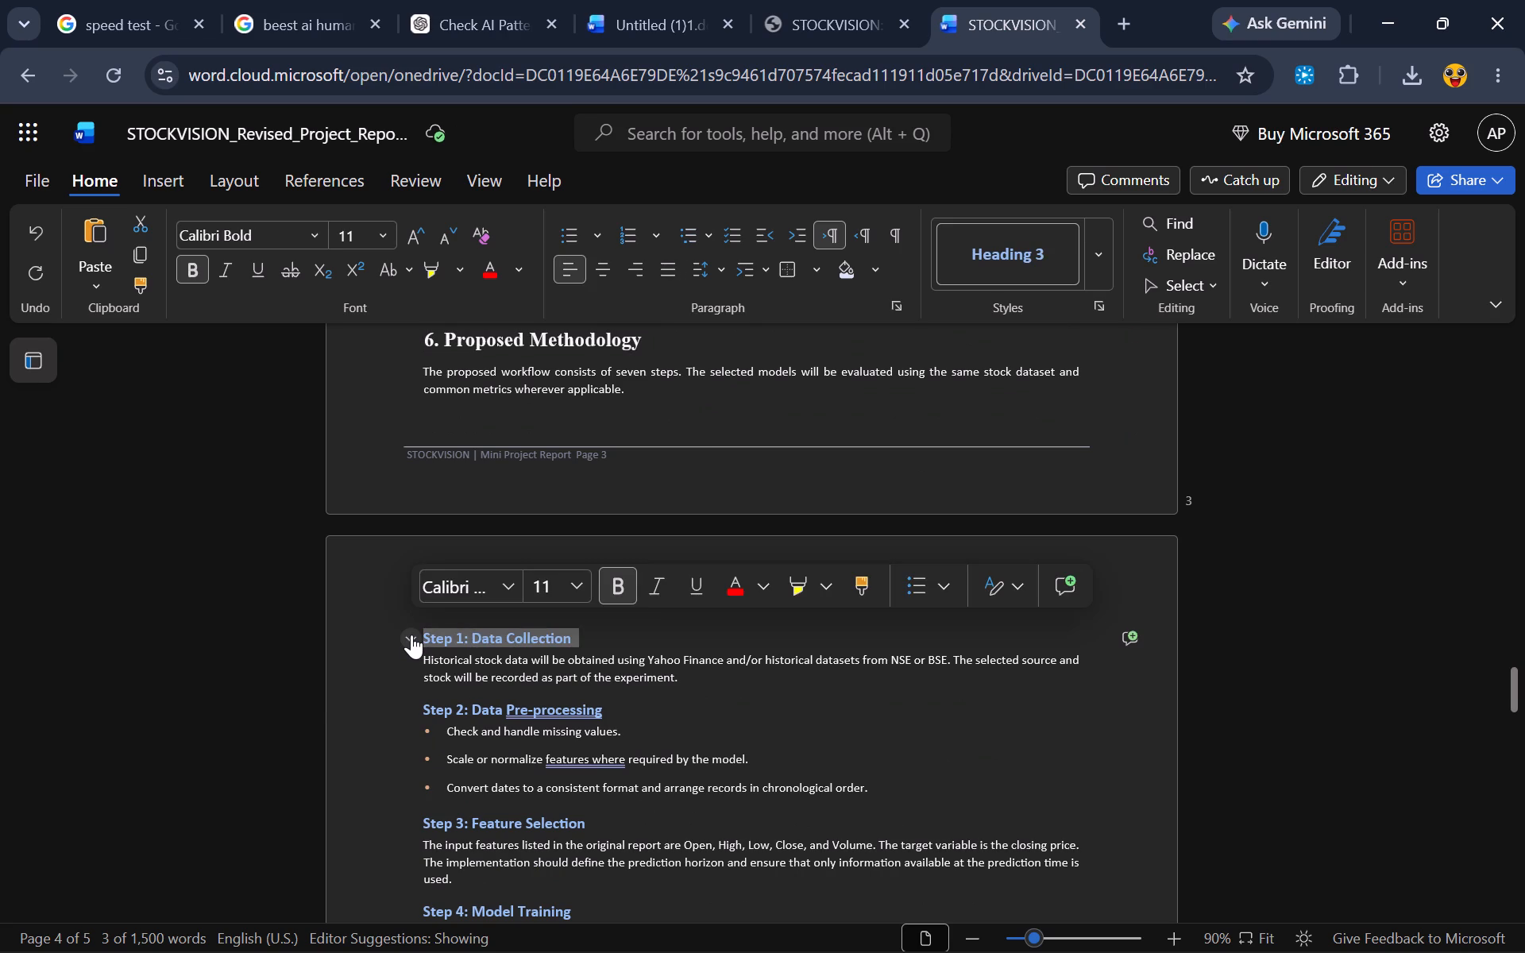
key(ctrl+alt+v)
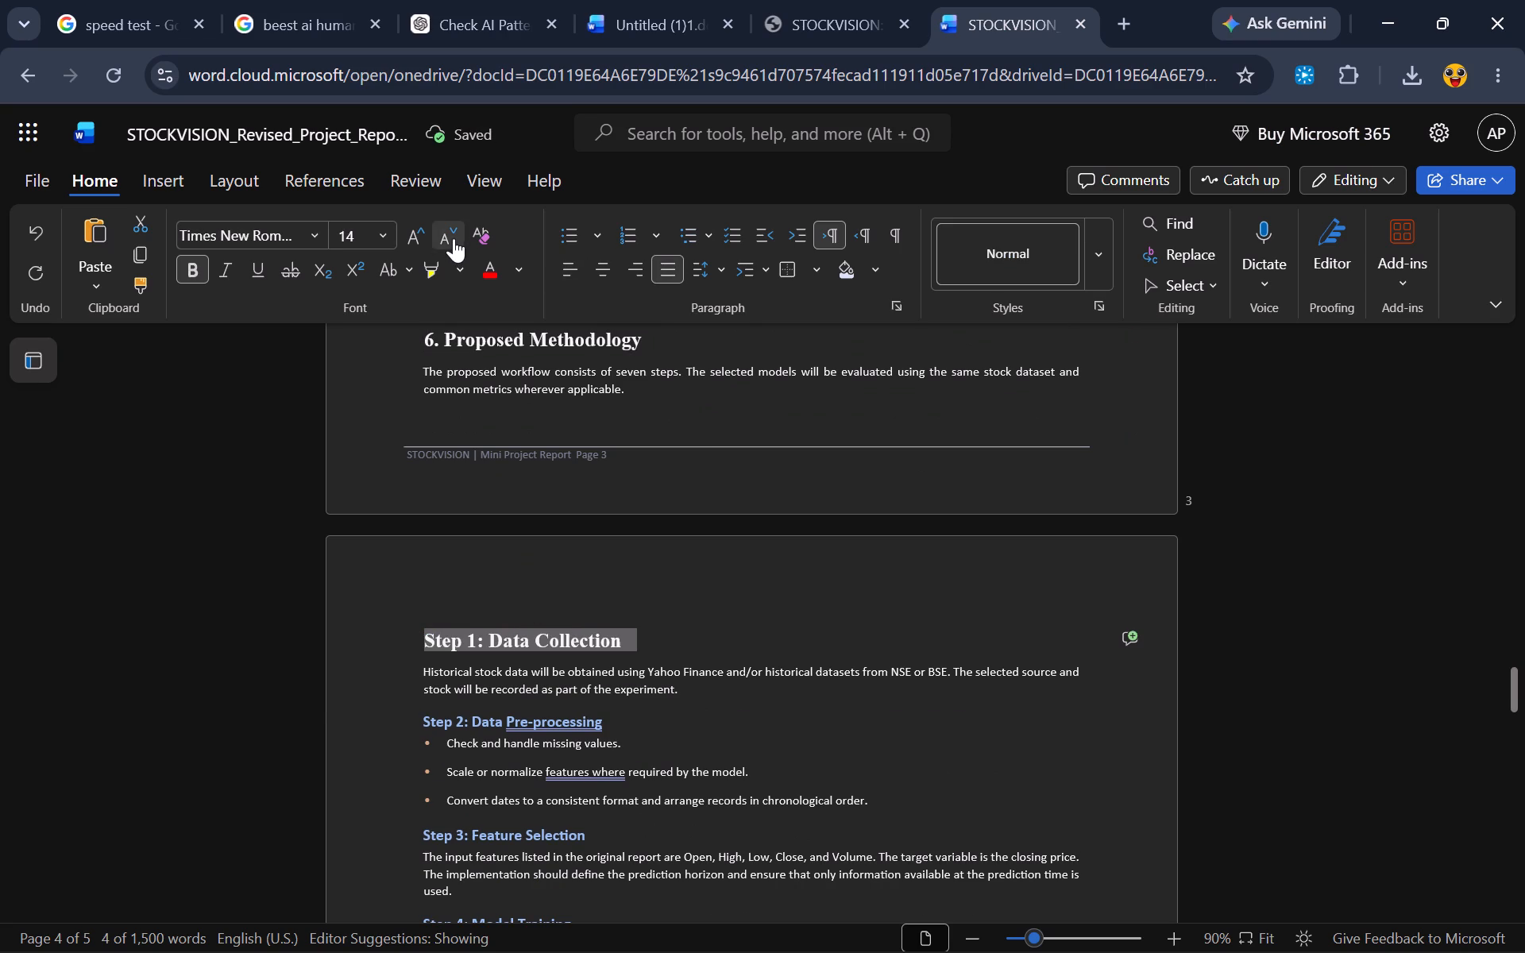
click(454, 238)
Apply the copied heading formatting to the "Step 2: Data Pre-processing" subheading and reduce its font size to 12.
scroll(526, 484, down, 2)
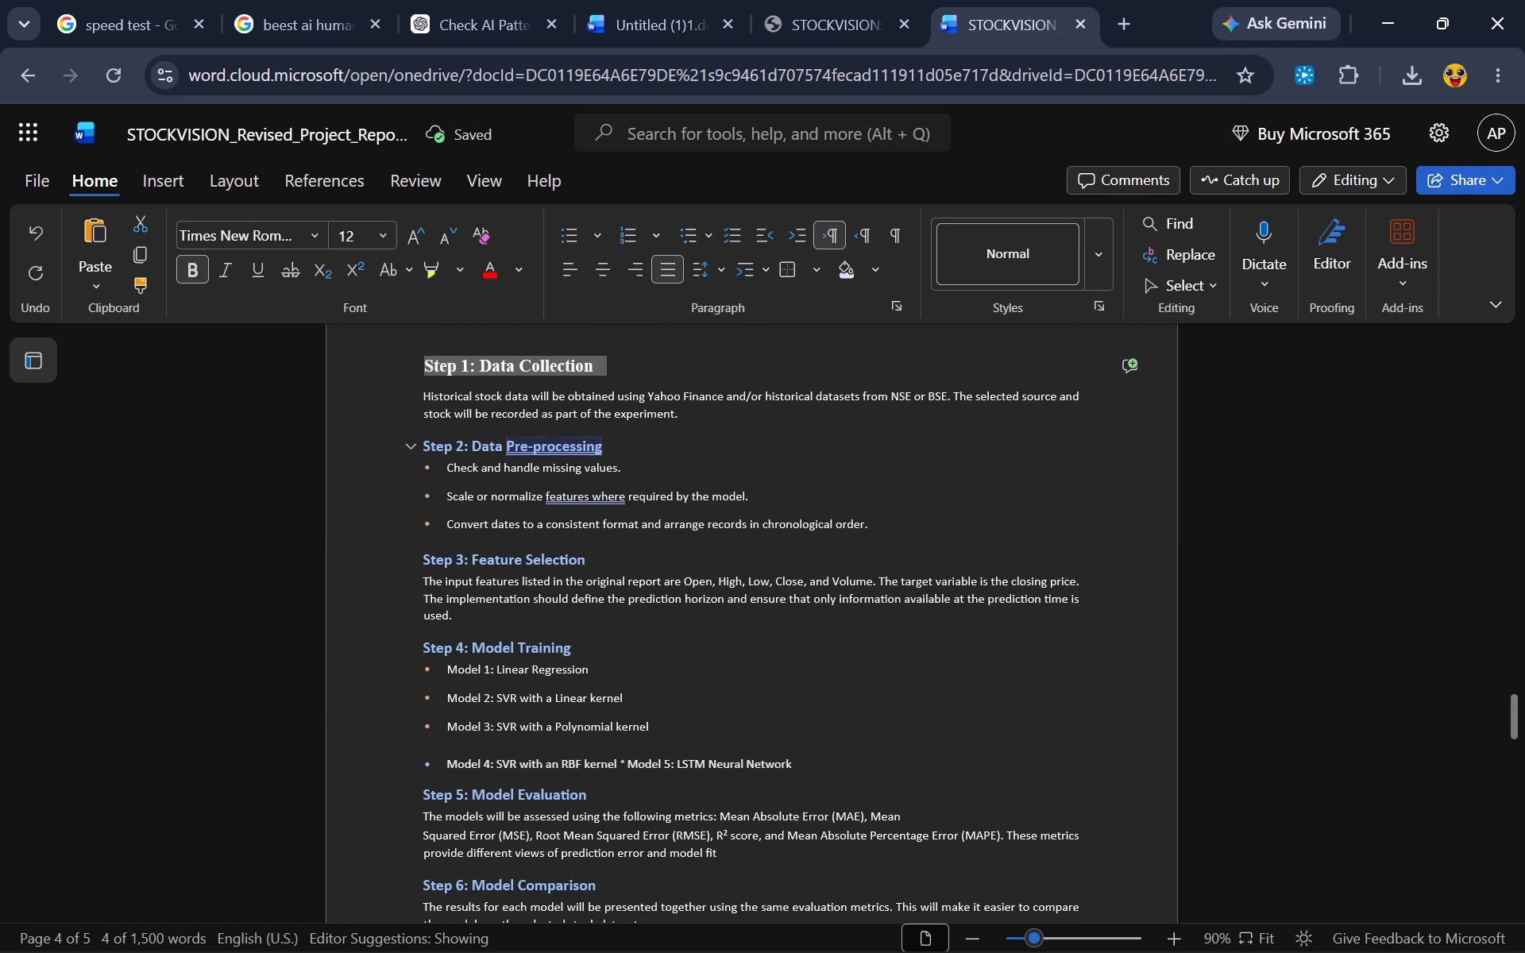
drag(612, 444, 413, 435)
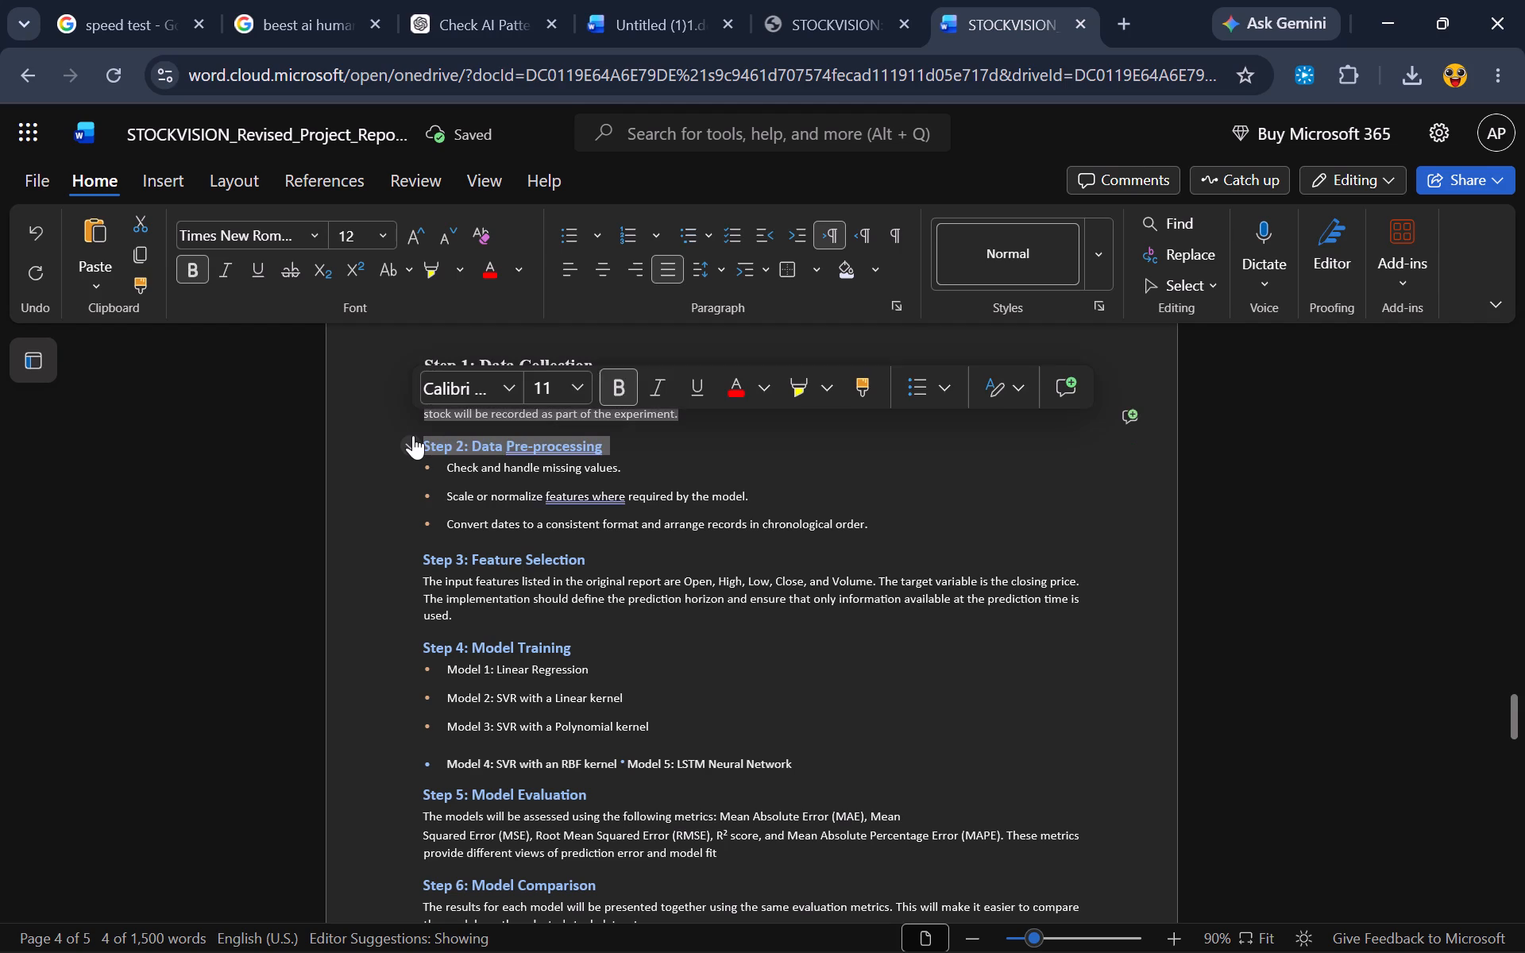
click(656, 438)
drag(635, 442, 409, 442)
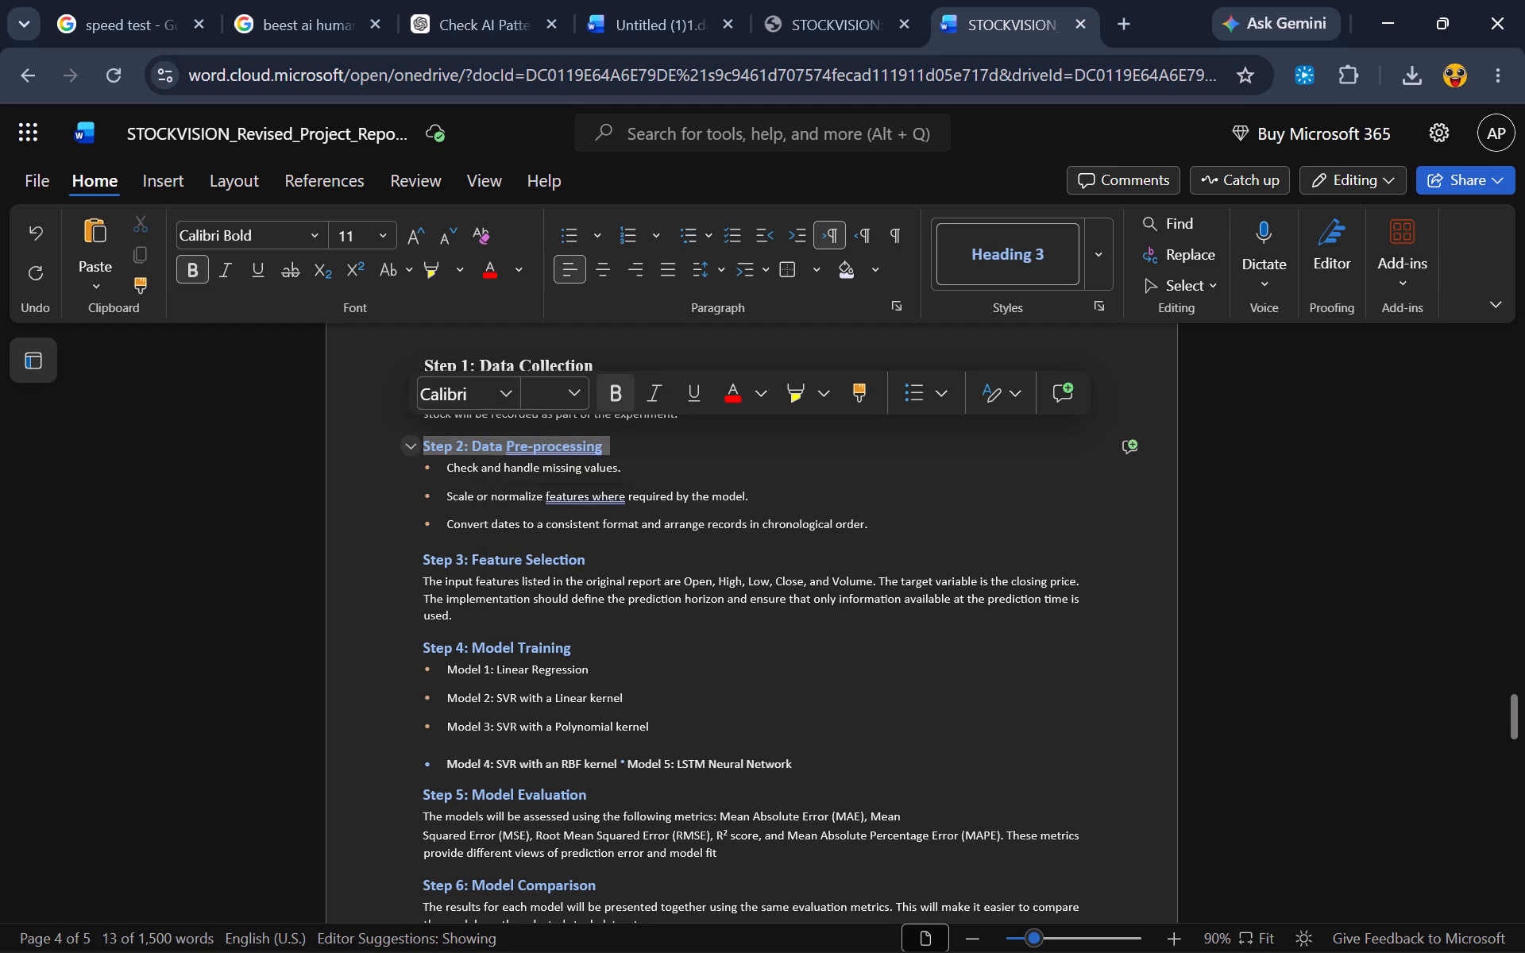
key(ctrl+alt+v)
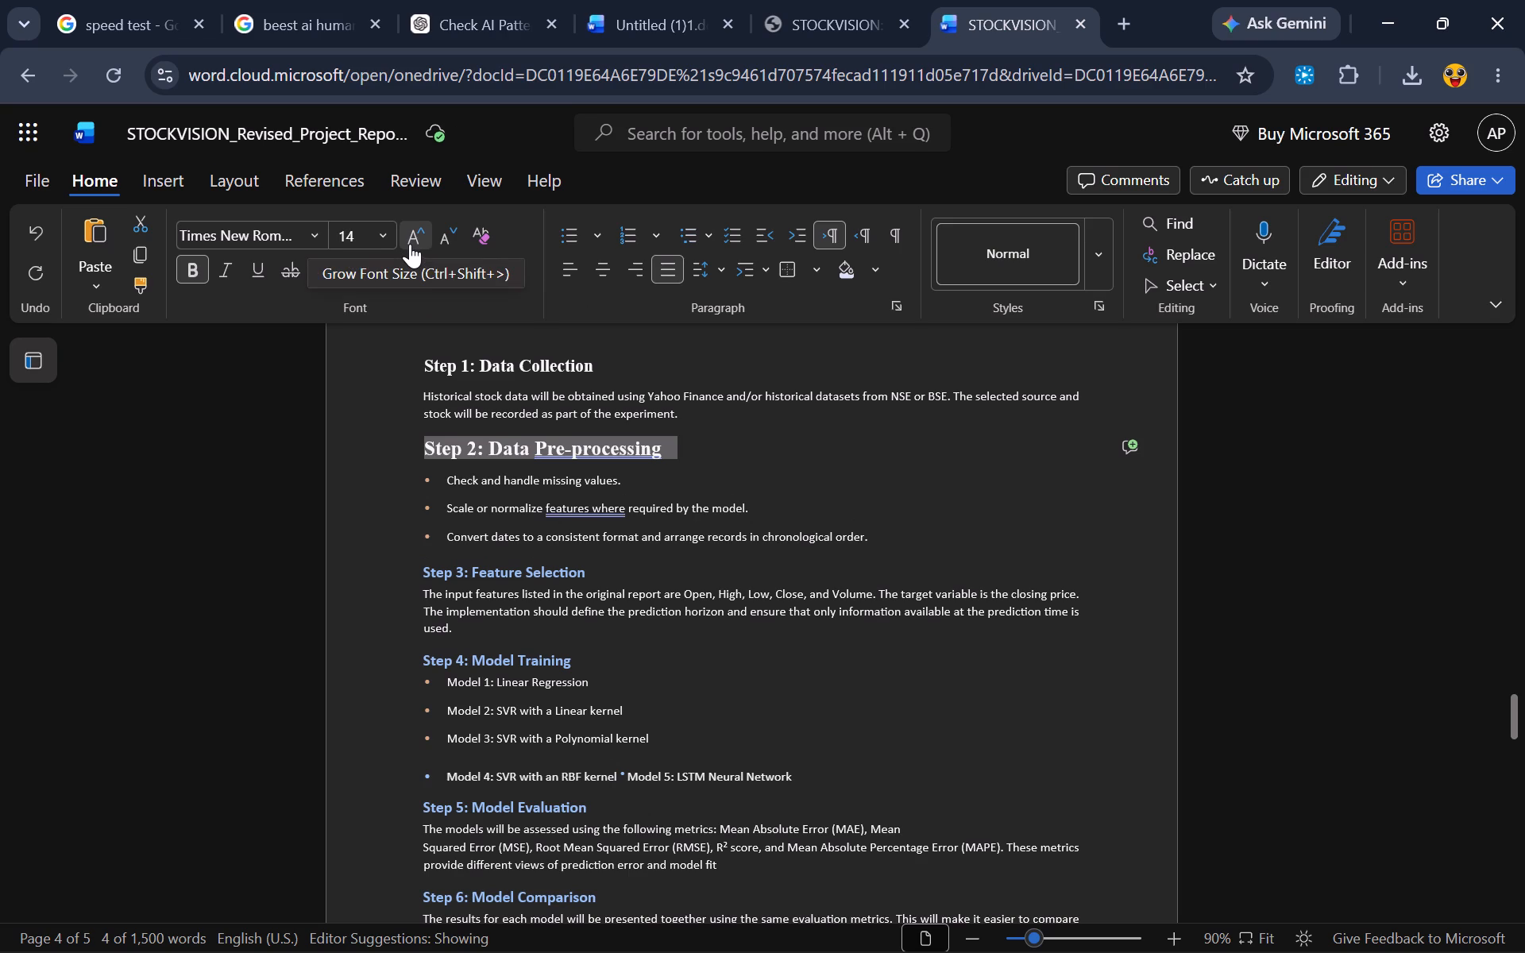
click(445, 238)
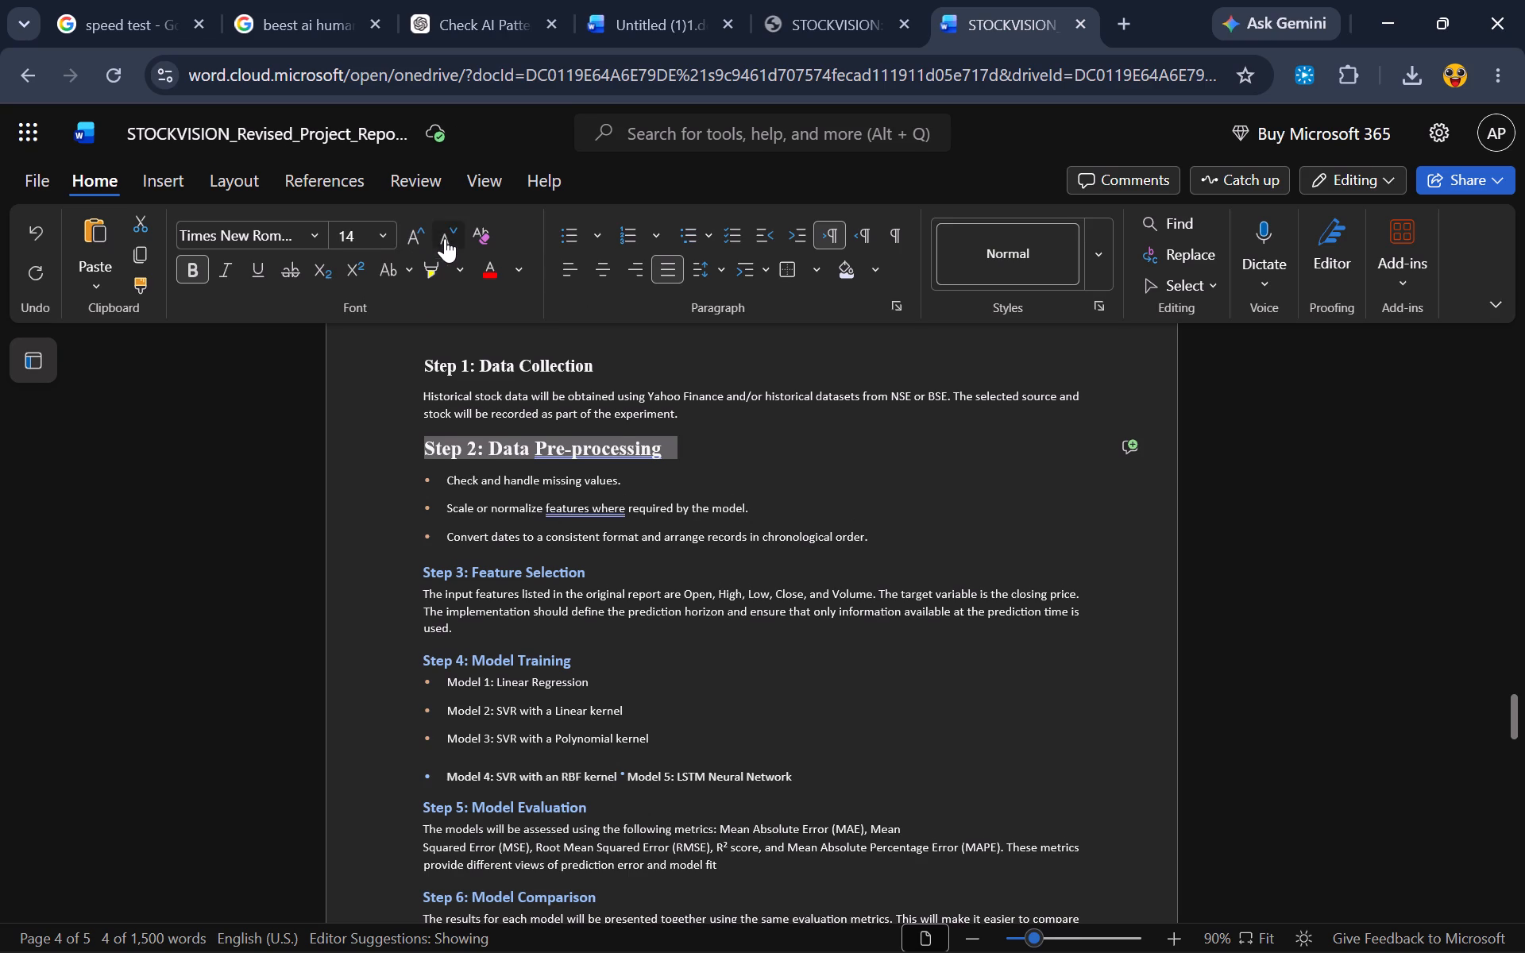
Apply the copied heading formatting to the "Step 3: Feature Selection" subheading and reduce its font size to 12.
scroll(501, 418, down, 1)
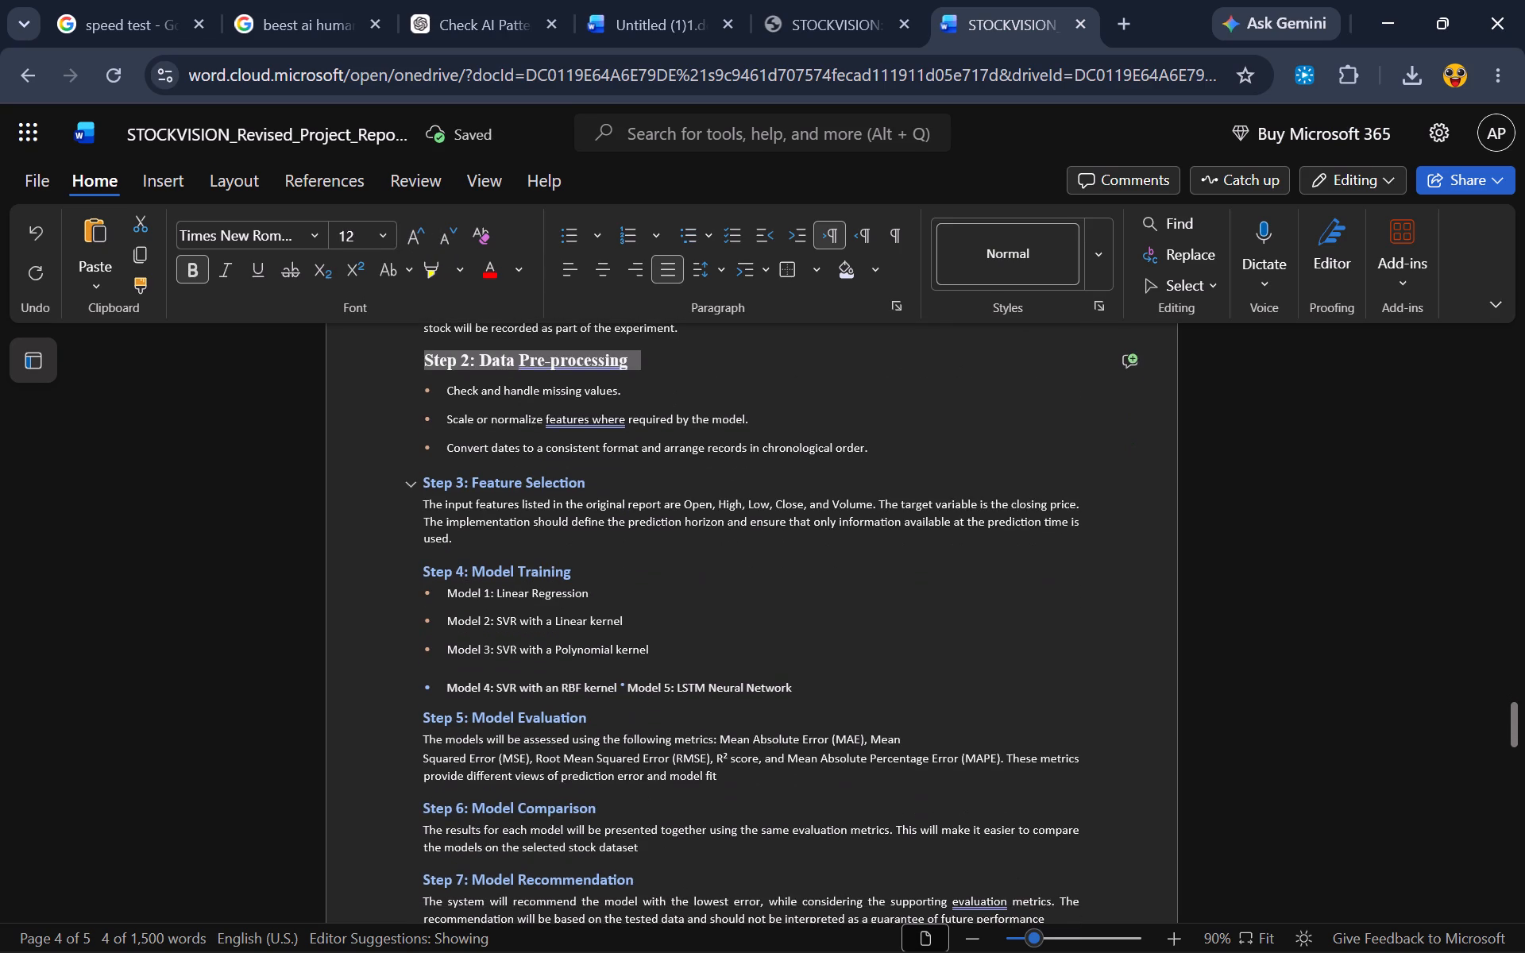
drag(590, 476, 373, 487)
key(ctrl+alt+v)
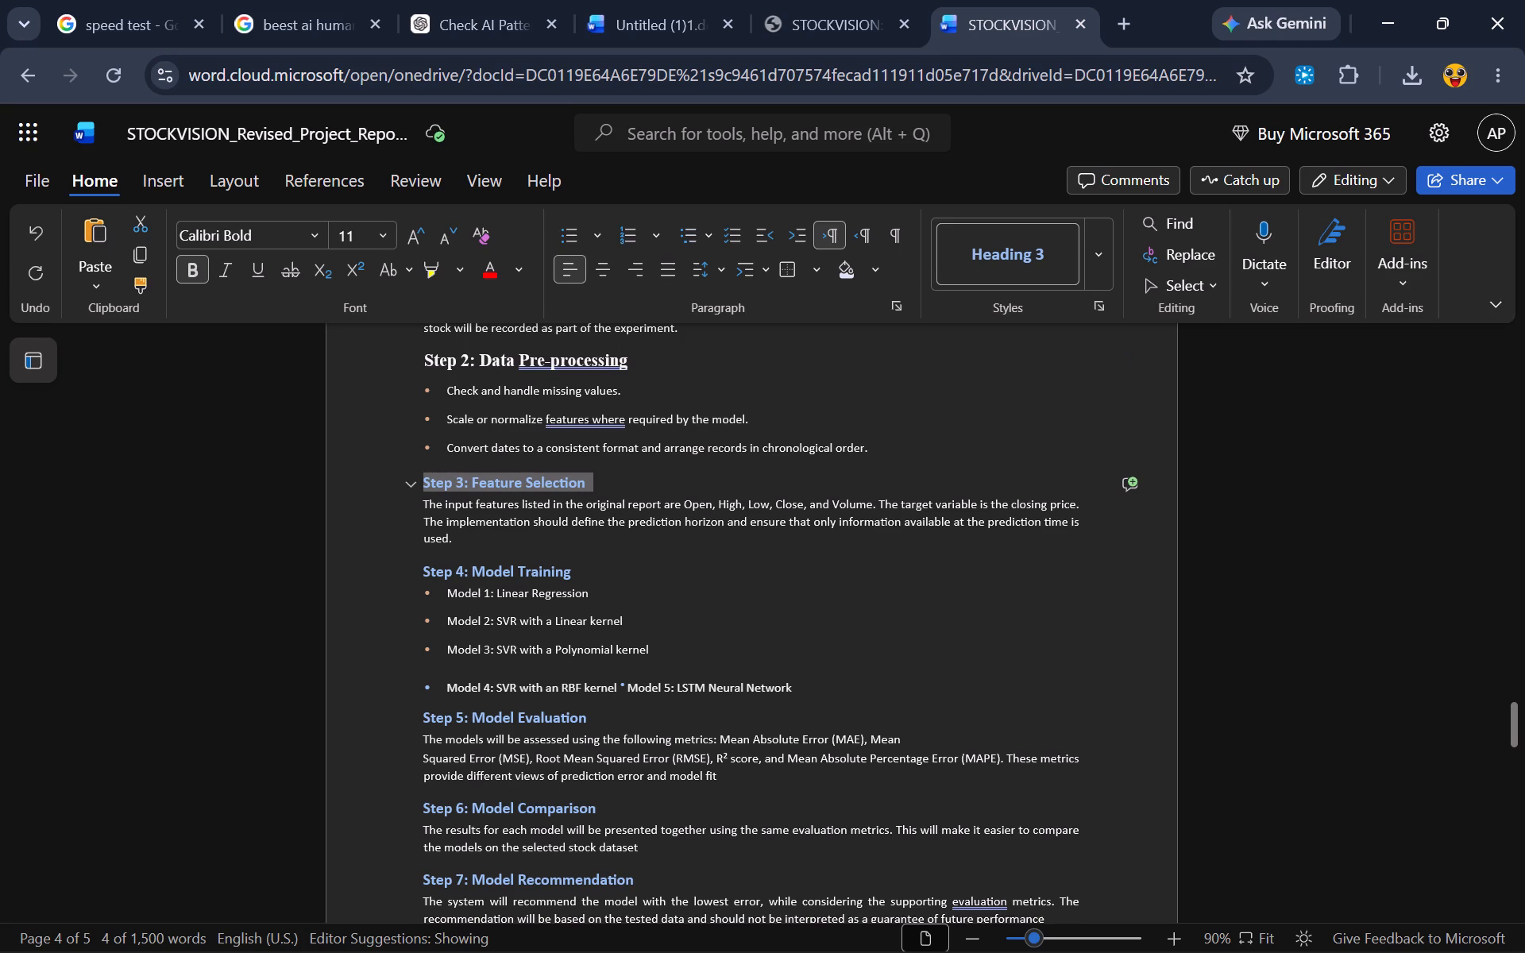
click(457, 230)
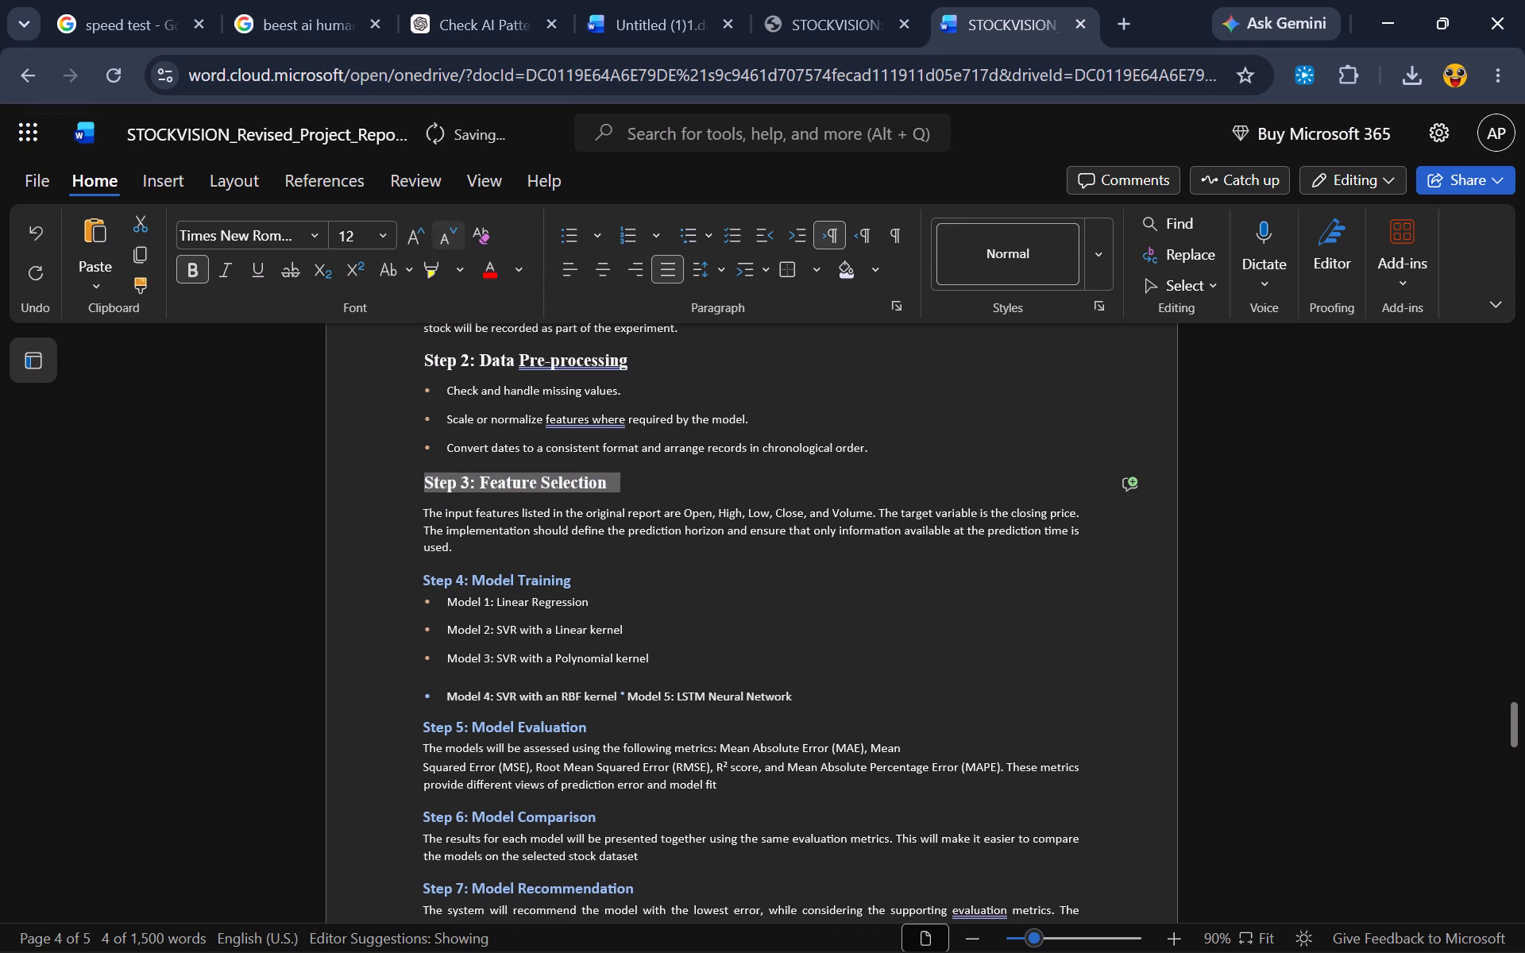
Apply the copied heading formatting to the "Step 4: Model Training" subheading and reduce its font size to 12.
scroll(454, 427, down, 1)
drag(585, 473, 549, 476)
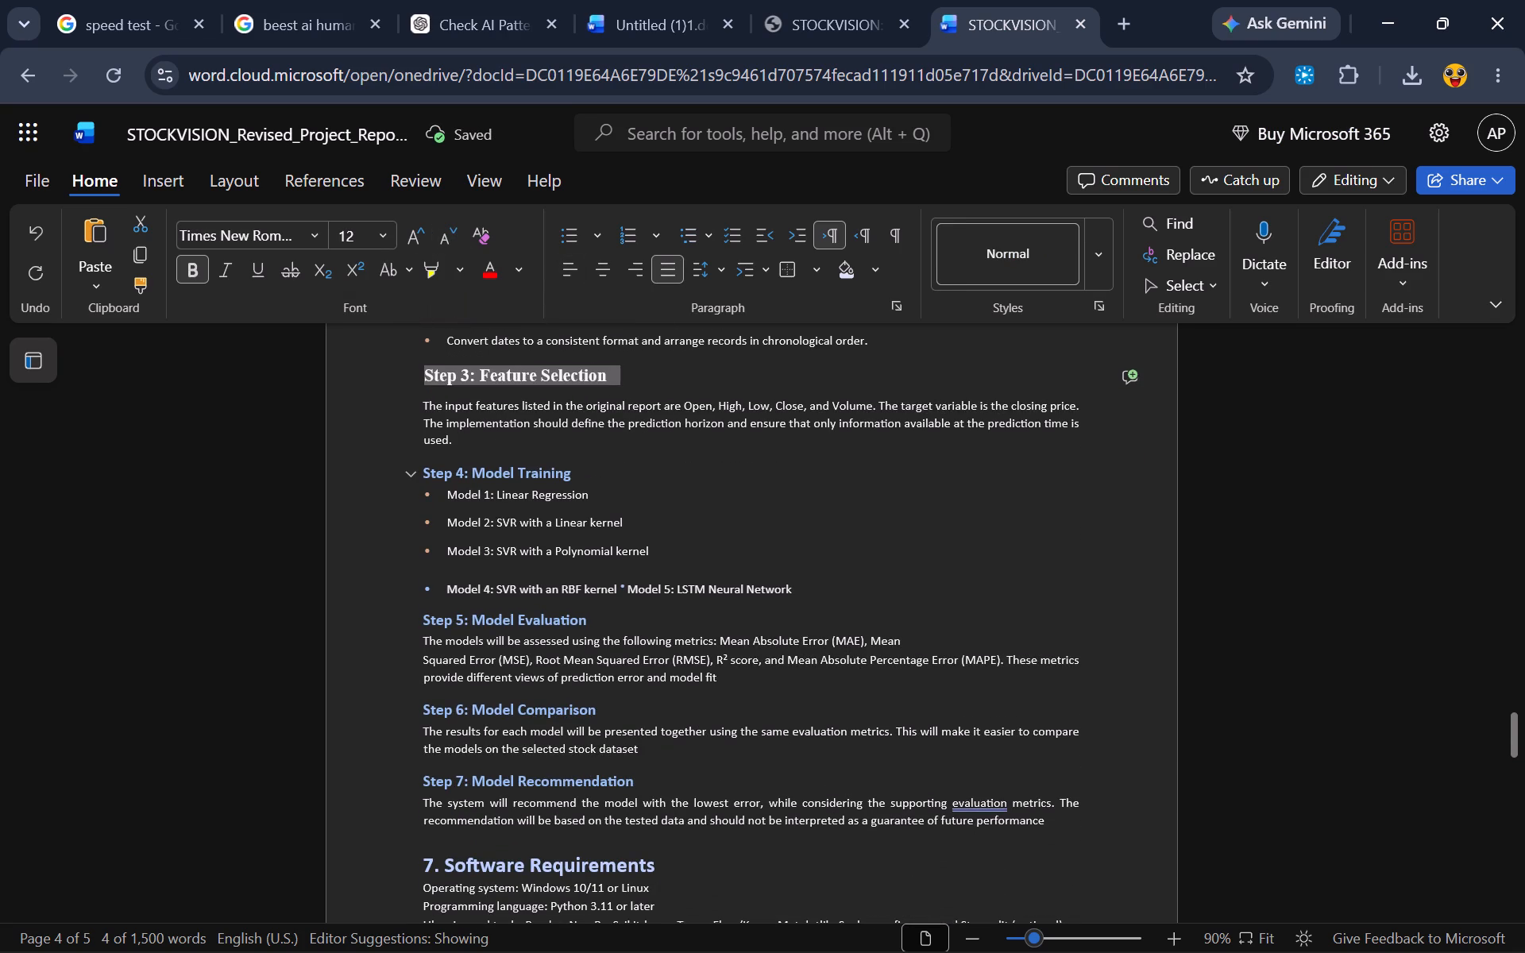
drag(549, 476, 392, 465)
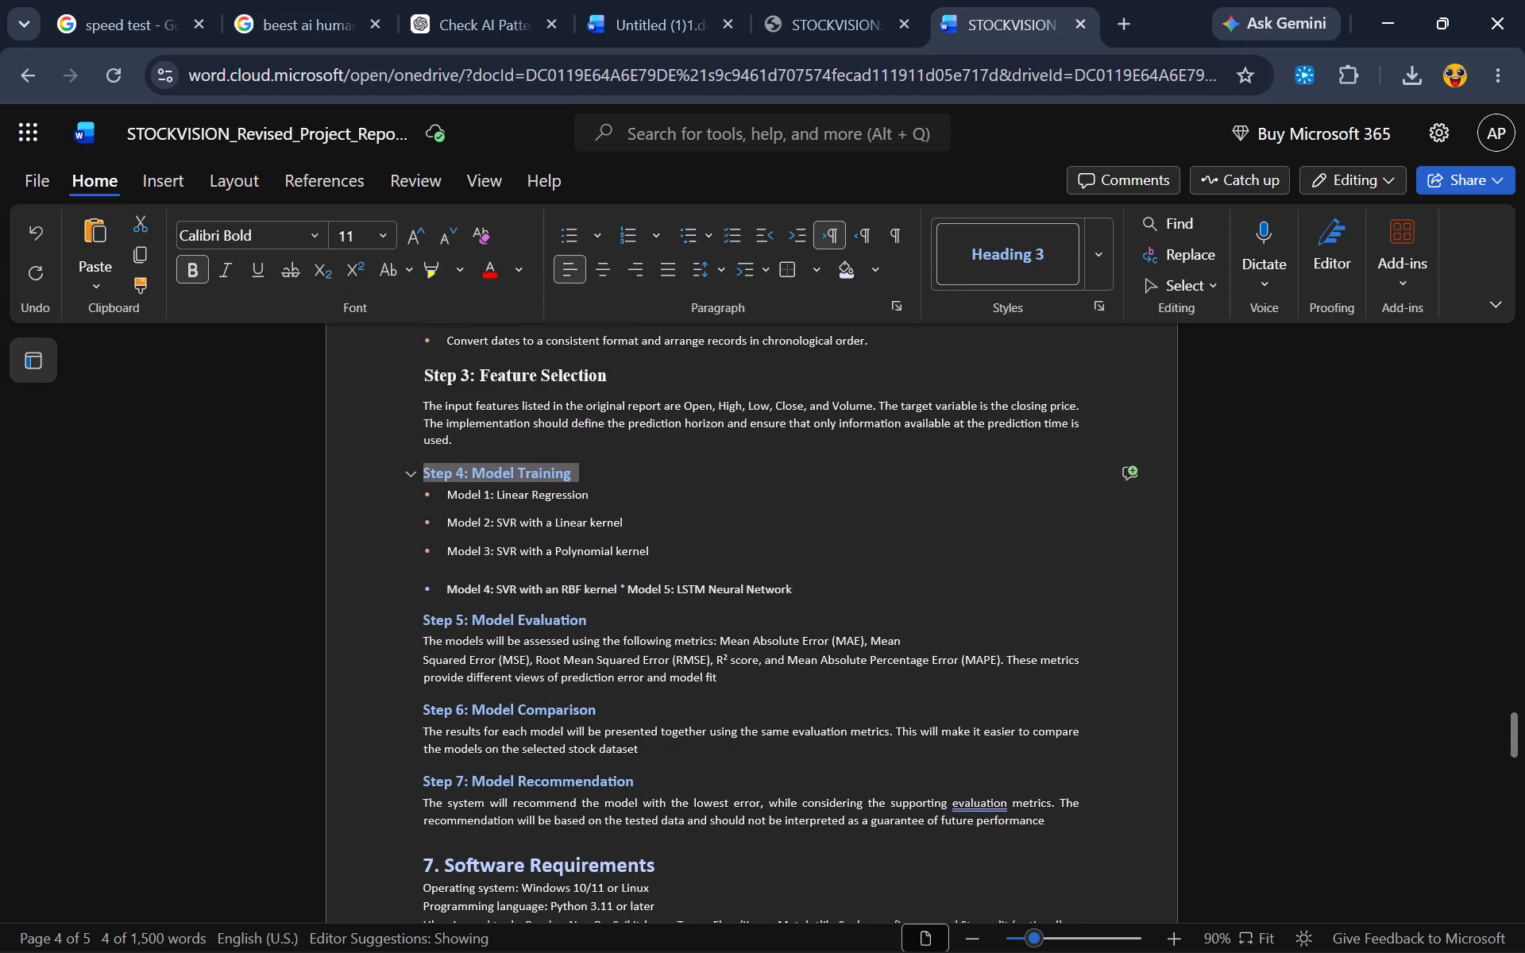
key(ctrl+alt+v)
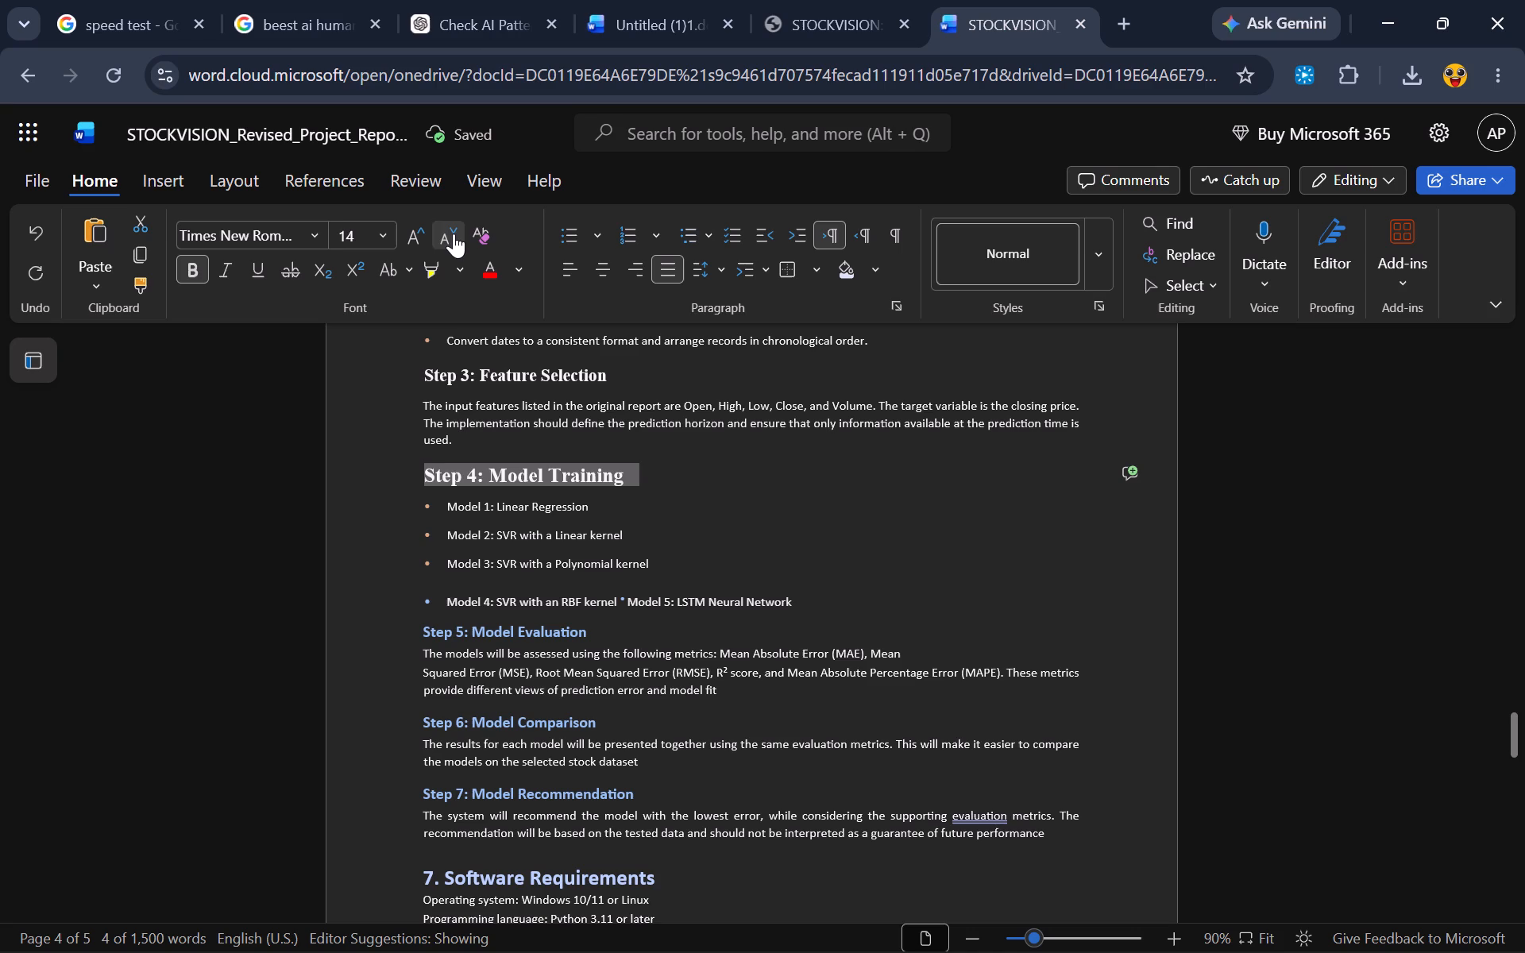
click(454, 233)
Apply the copied heading formatting to the "Step 5: Model Evaluation" subheading and reduce its font size to 12.
scroll(445, 451, down, 1)
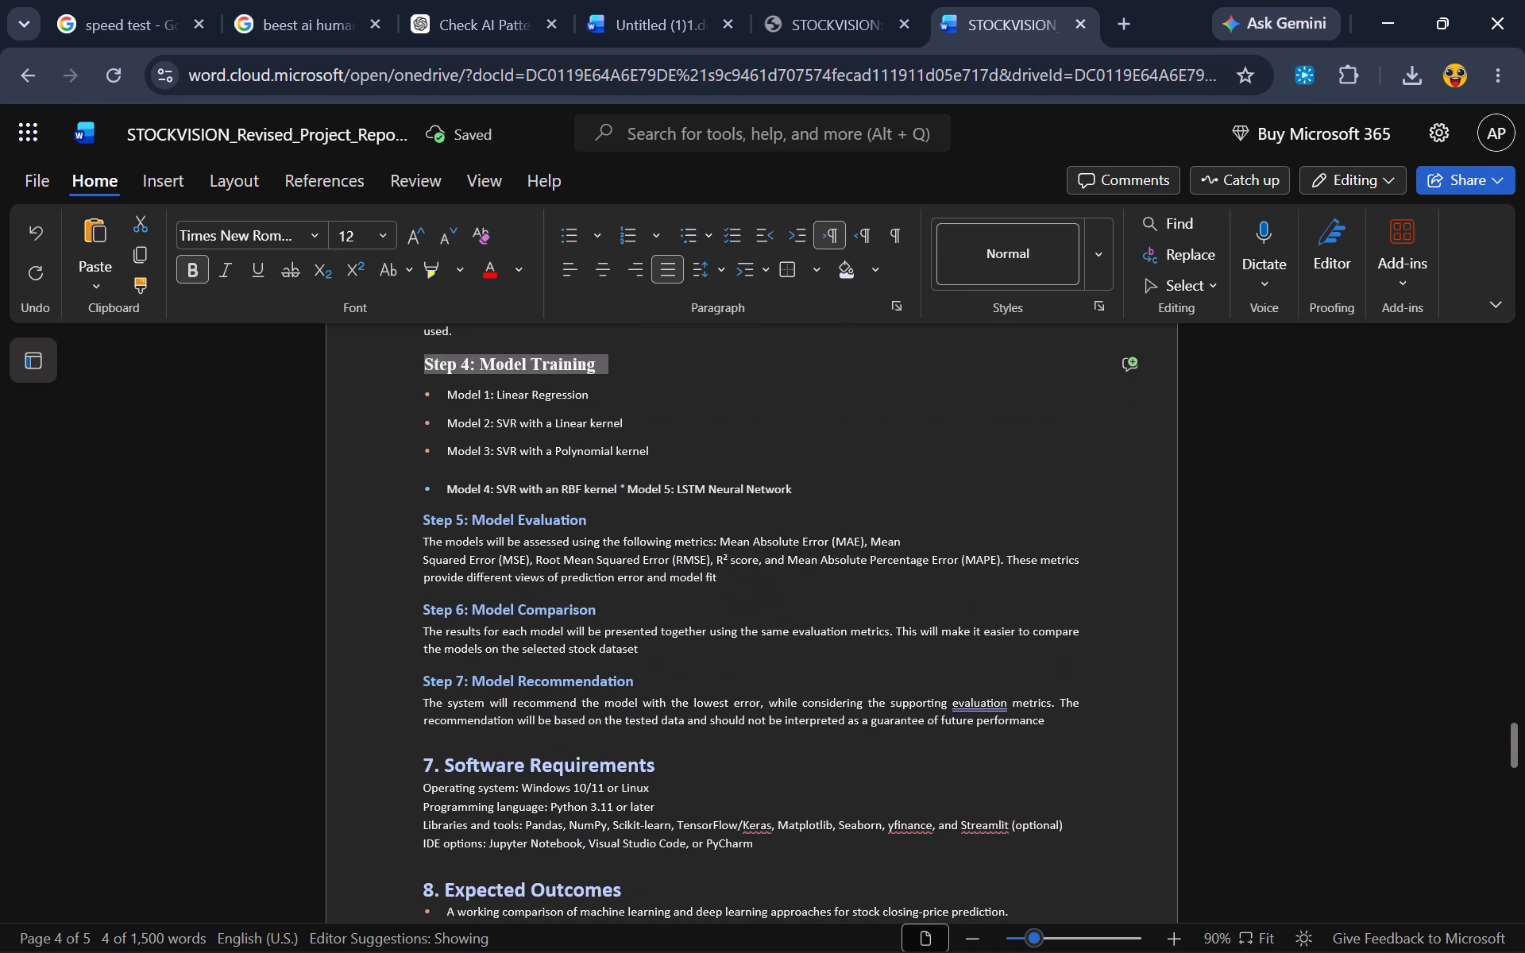
click(593, 519)
drag(593, 519, 392, 509)
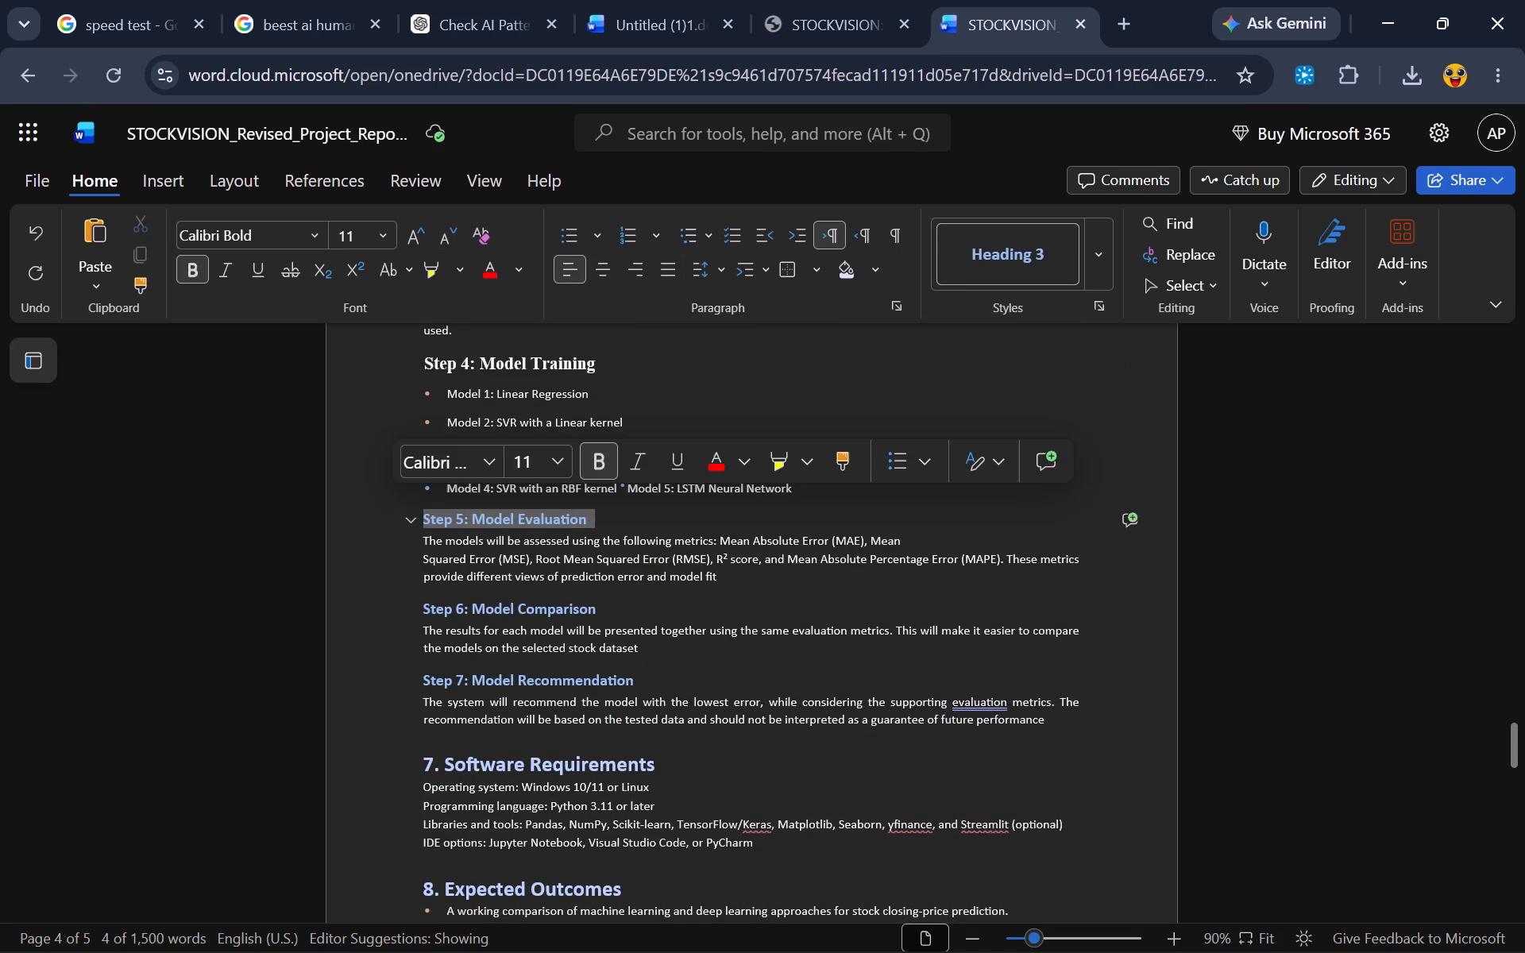
key(ctrl+alt+v)
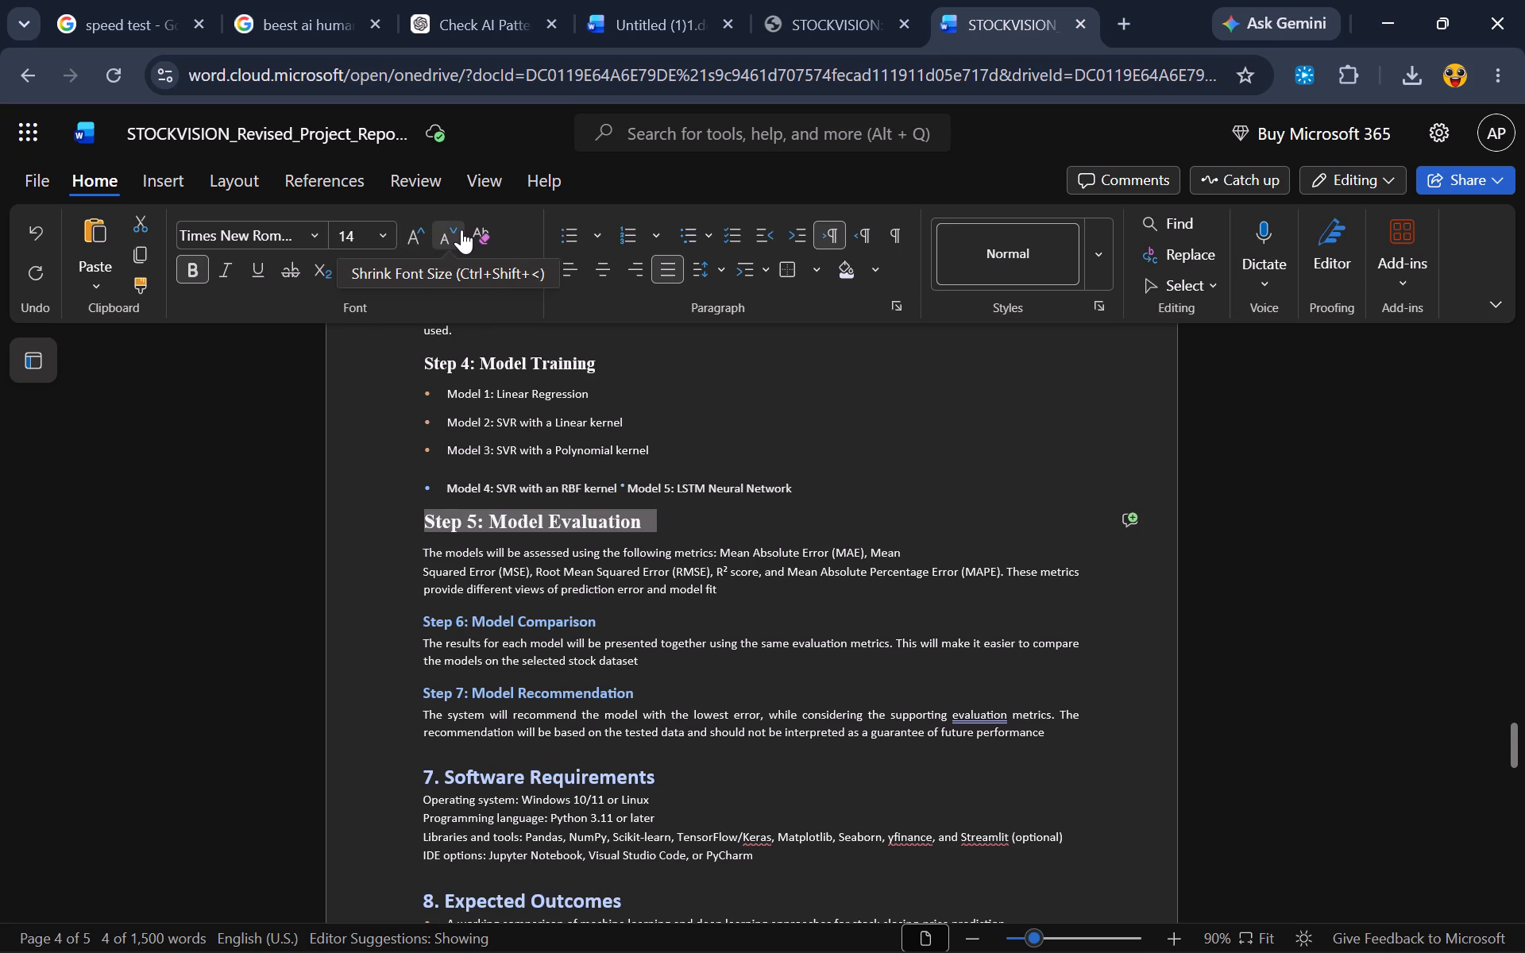
click(461, 230)
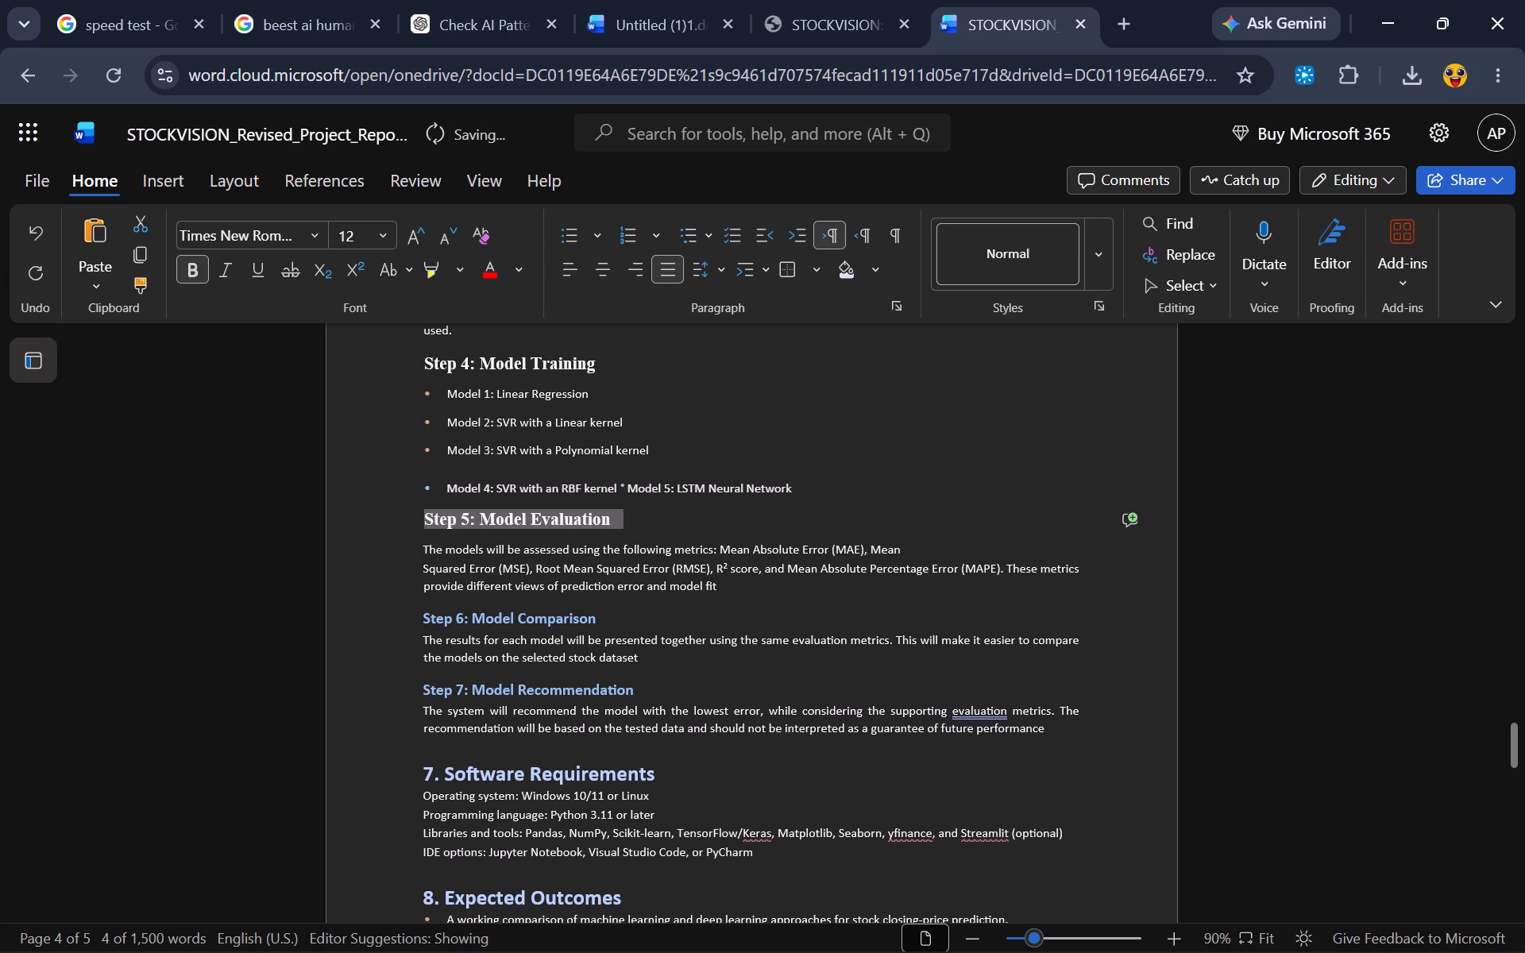
Apply the copied heading formatting to the "Step 6: Model Comparison" subheading and reduce its font size to 12.
scroll(534, 498, down, 1)
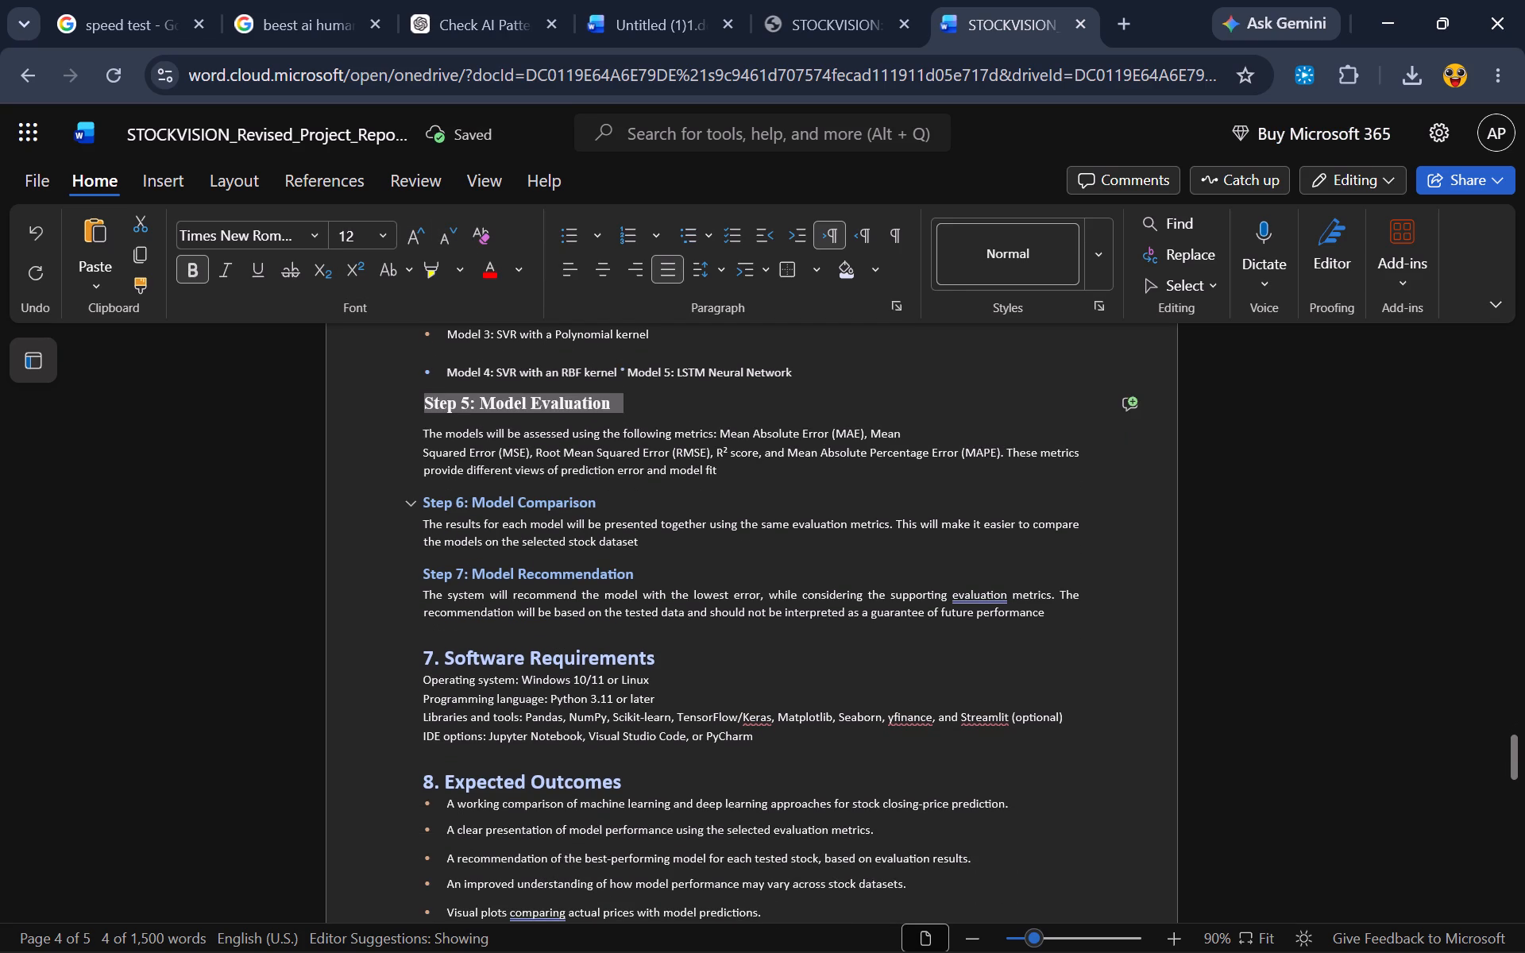
click(601, 497)
drag(601, 497, 420, 503)
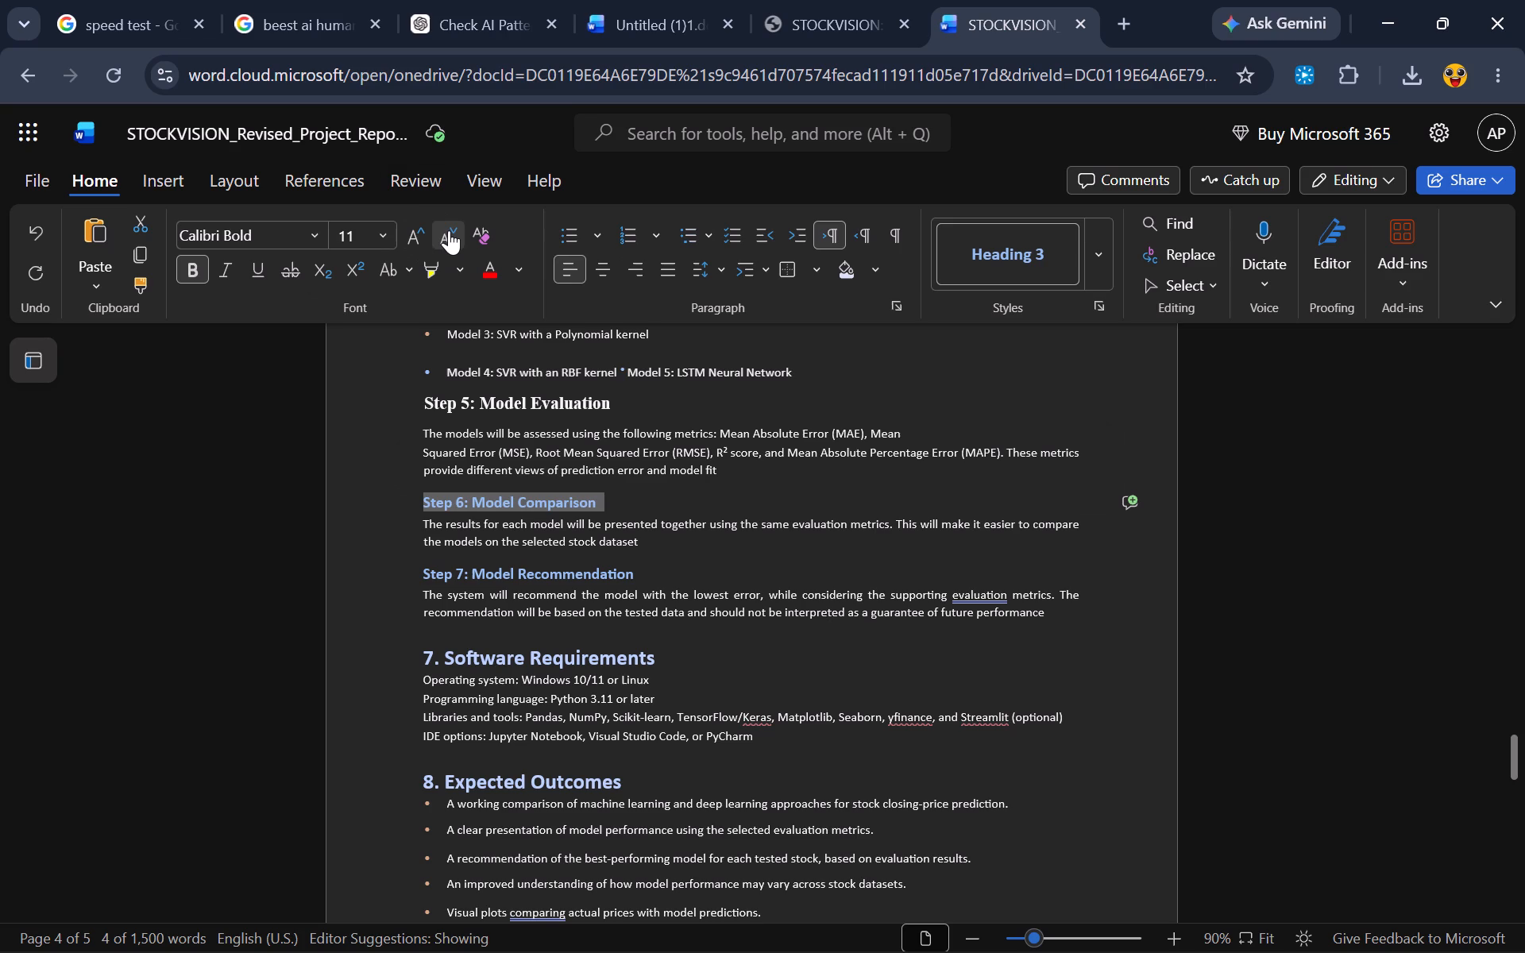
key(ctrl+alt+v)
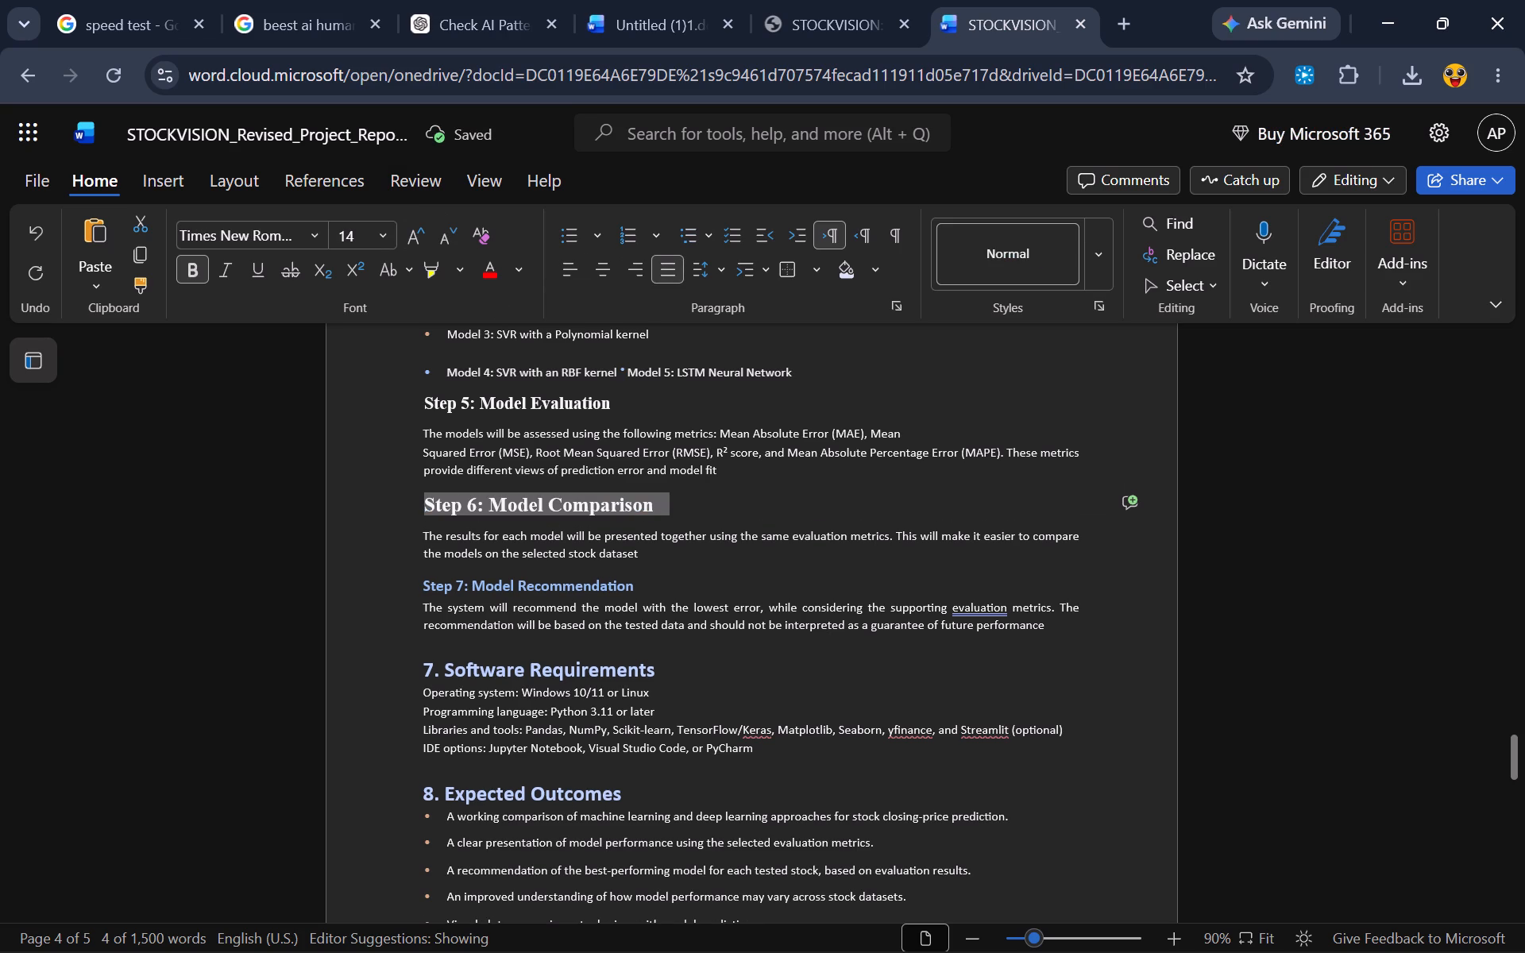
click(448, 240)
Apply the copied heading formatting to the "Step 7: Model Recommendation" subheading and reduce its font size to 12.
scroll(558, 436, down, 1)
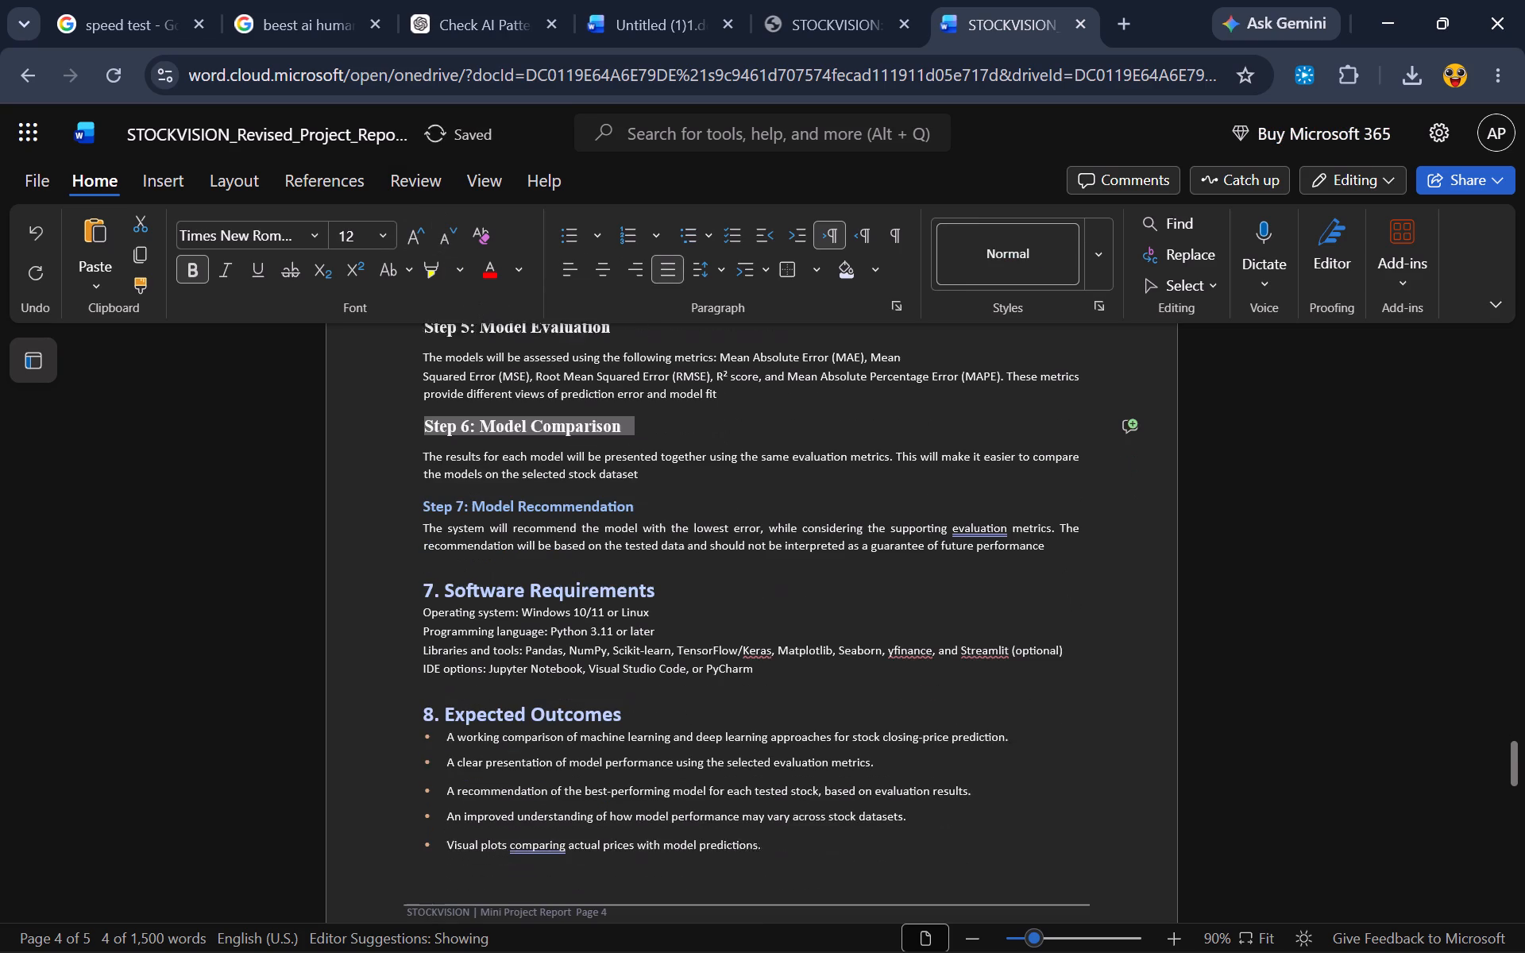
scroll(558, 436, down, 1)
drag(640, 504, 493, 483)
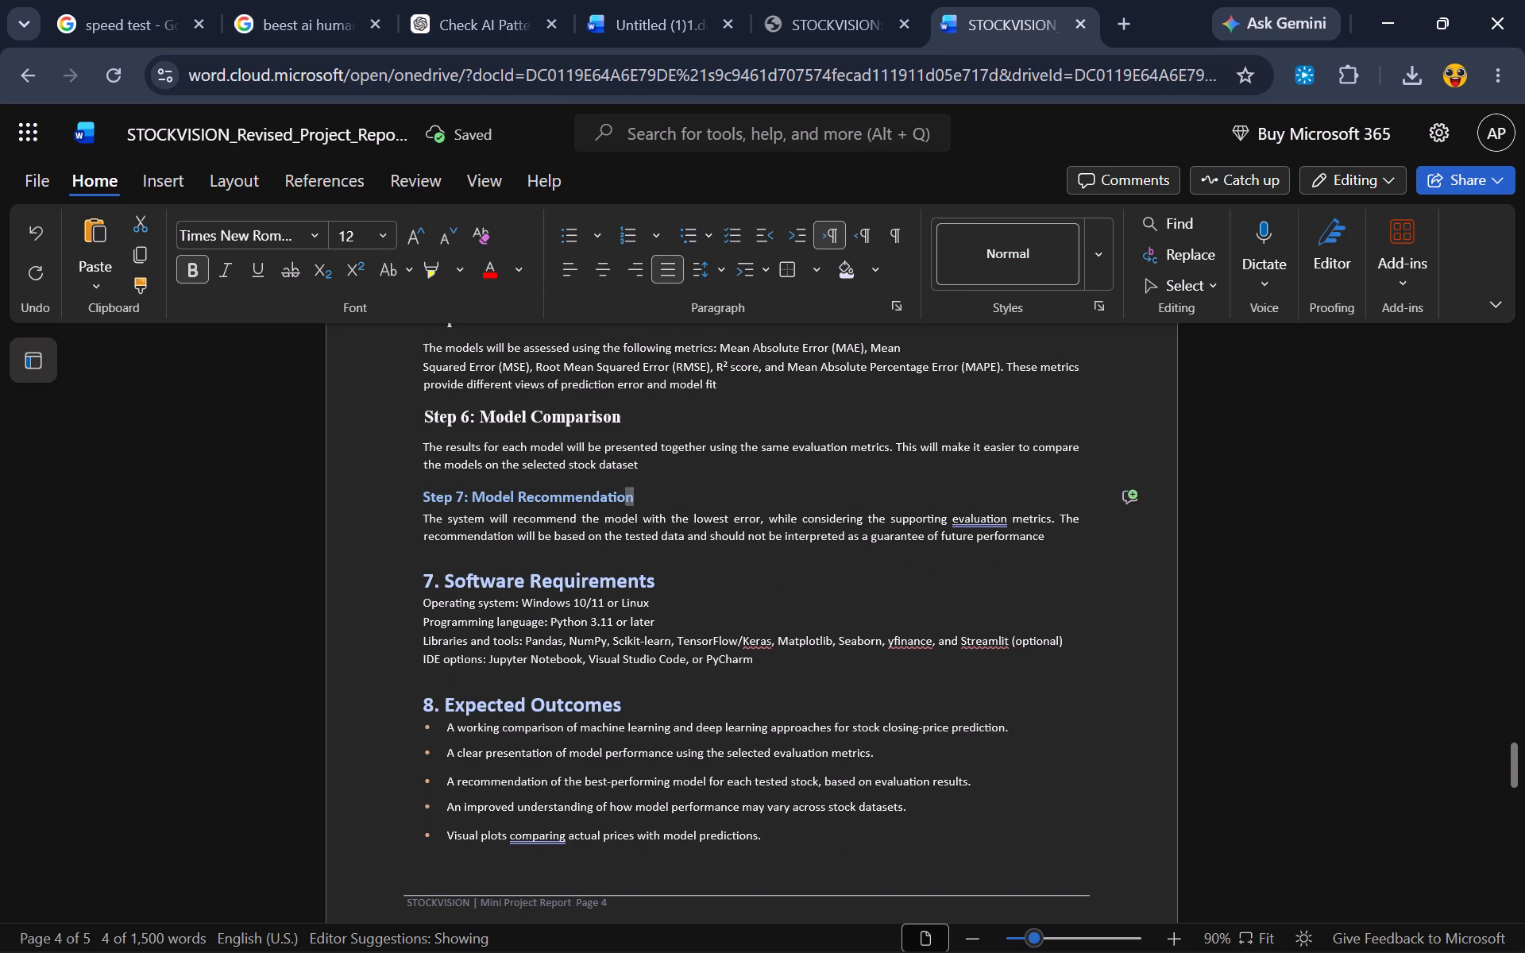
drag(493, 483, 426, 494)
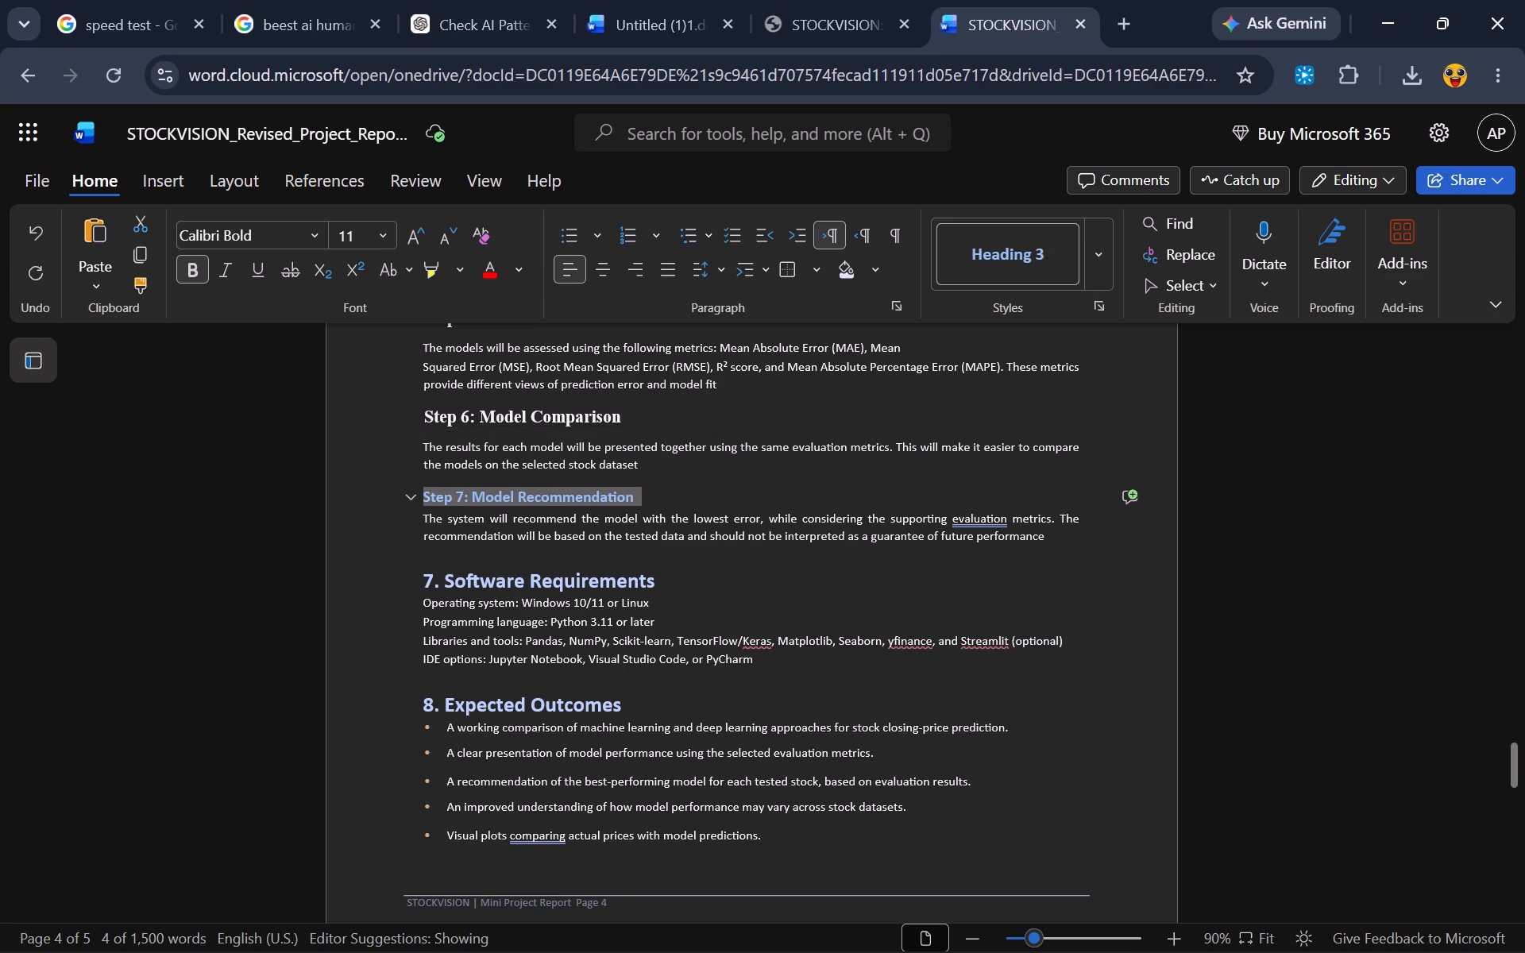
key(ctrl+alt+v)
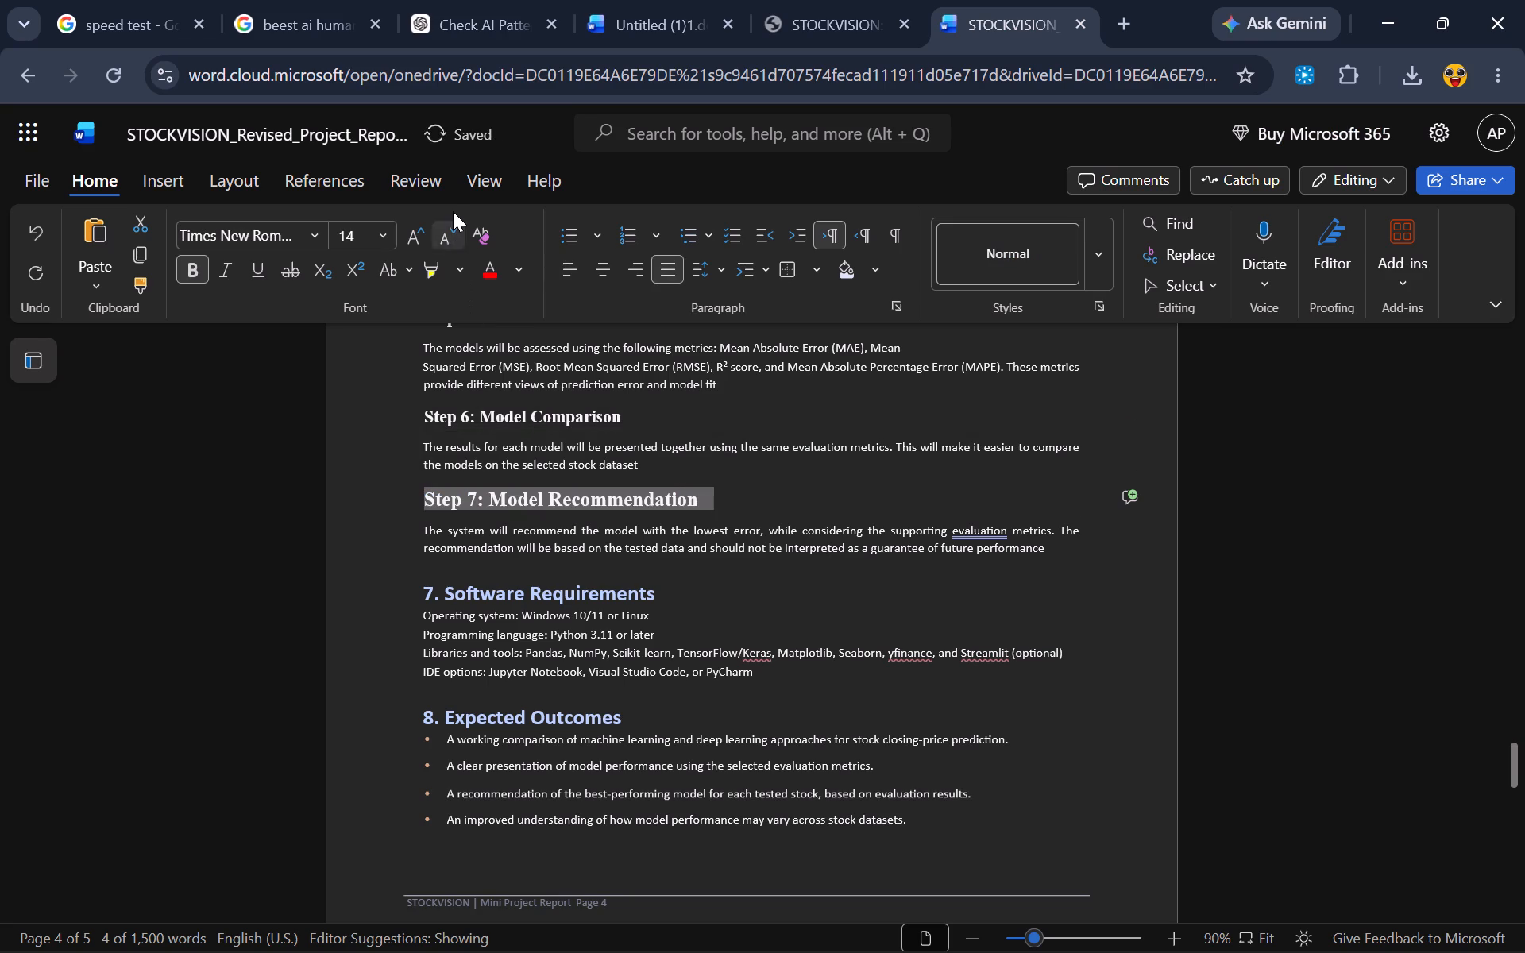
click(453, 211)
click(451, 235)
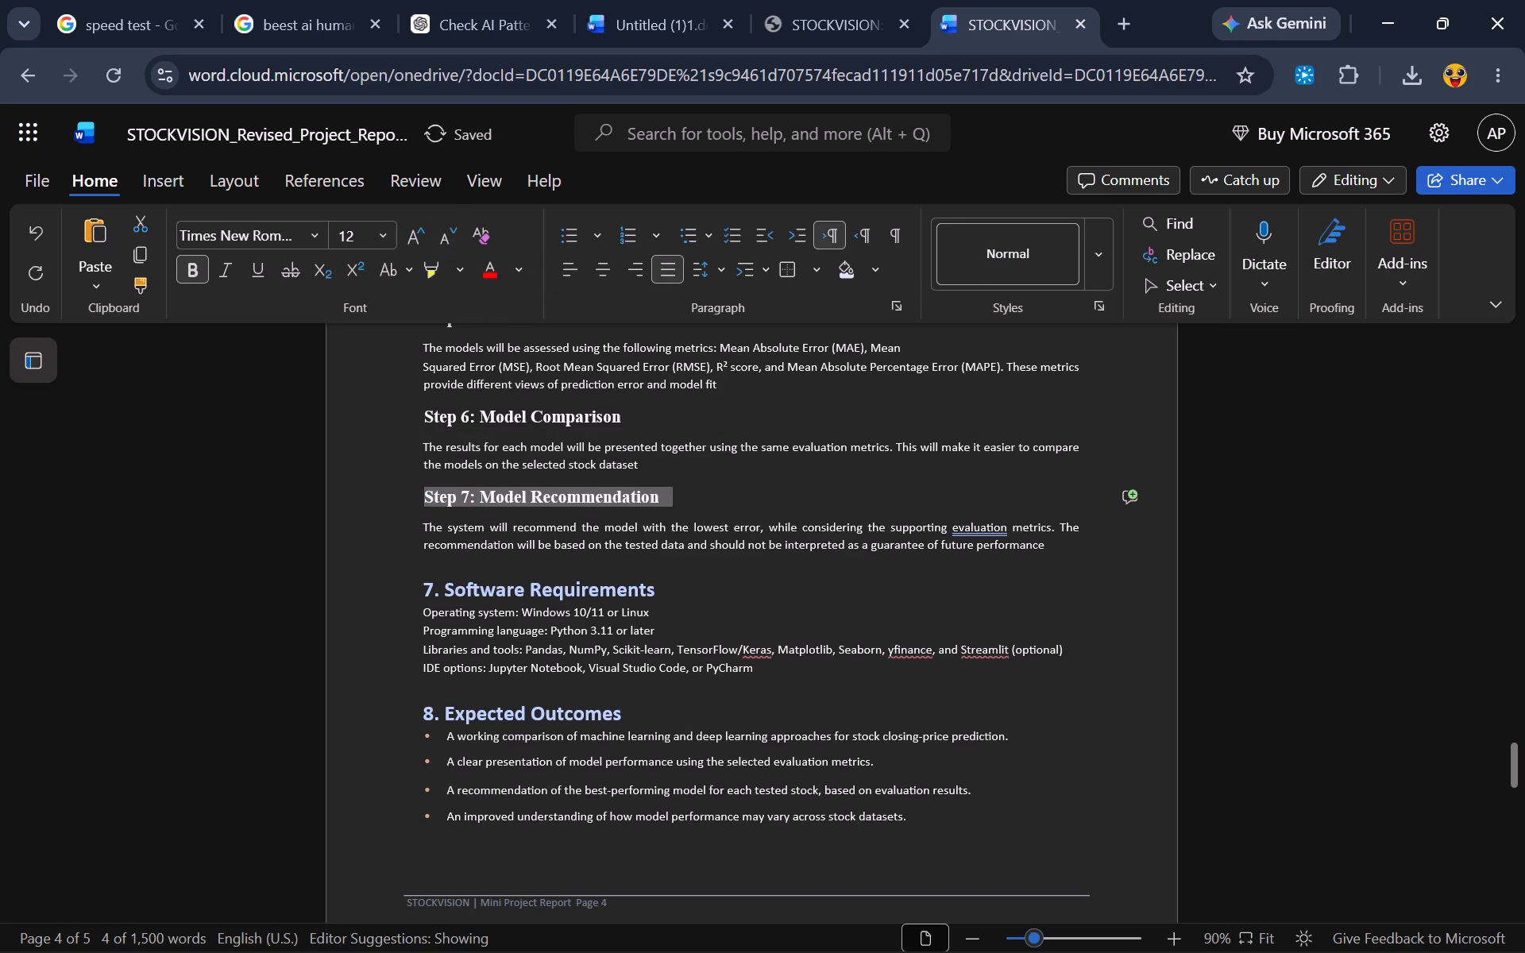
Apply the copied heading formatting to the "7. Software Requirements" heading and reduce its font size to 12.
scroll(542, 388, down, 1)
drag(670, 490, 453, 501)
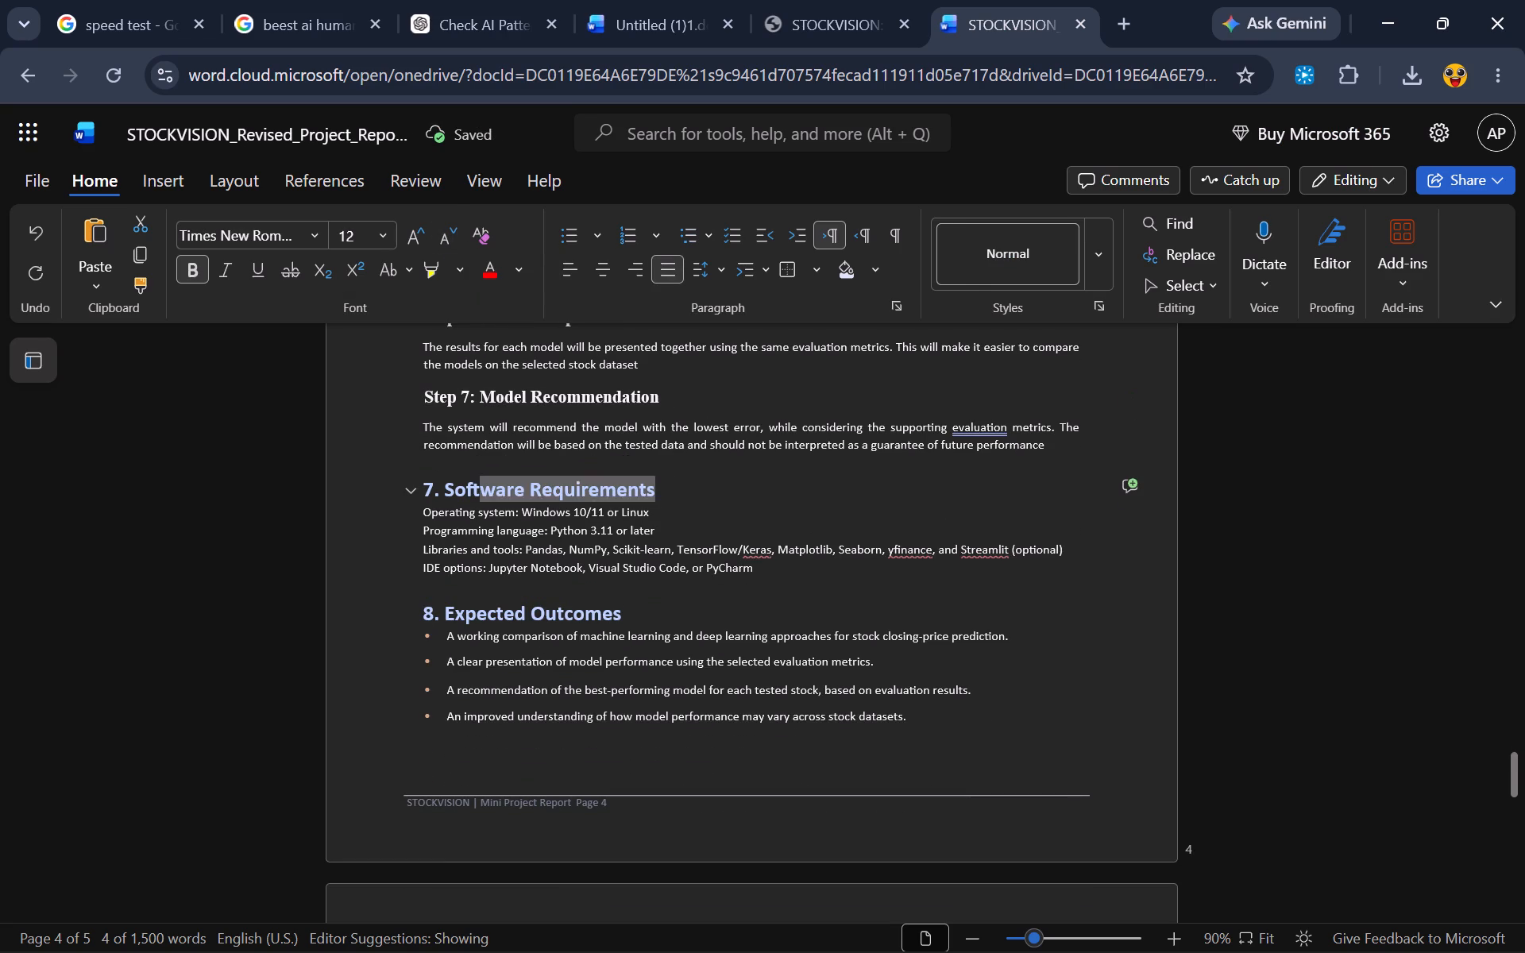
drag(453, 501, 399, 496)
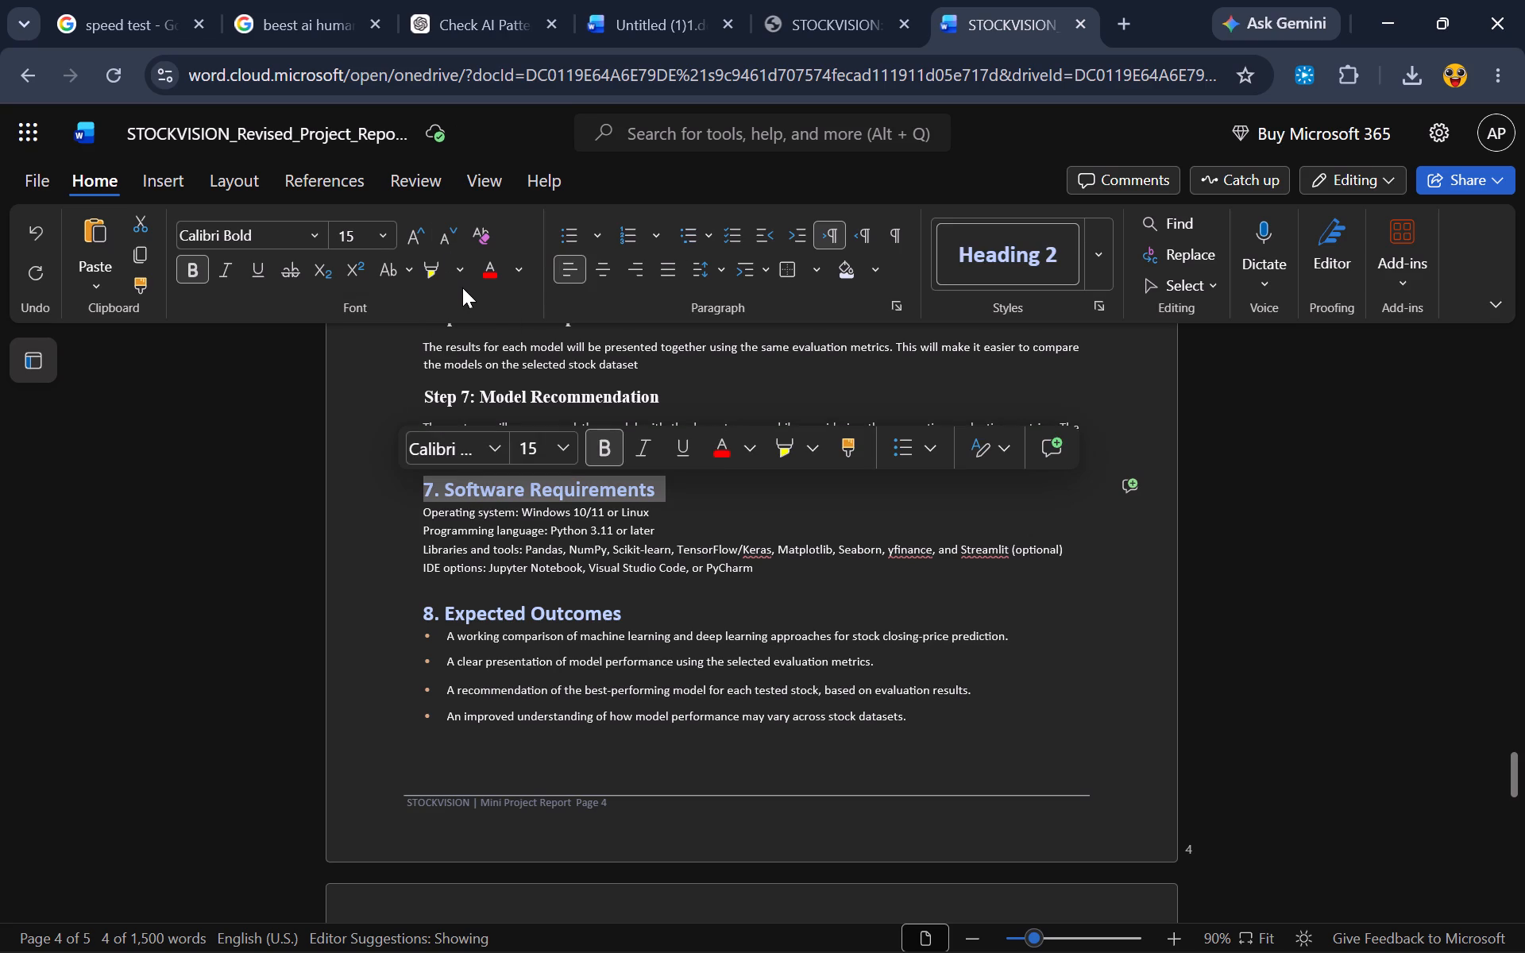
key(ctrl+super+v)
click(733, 474)
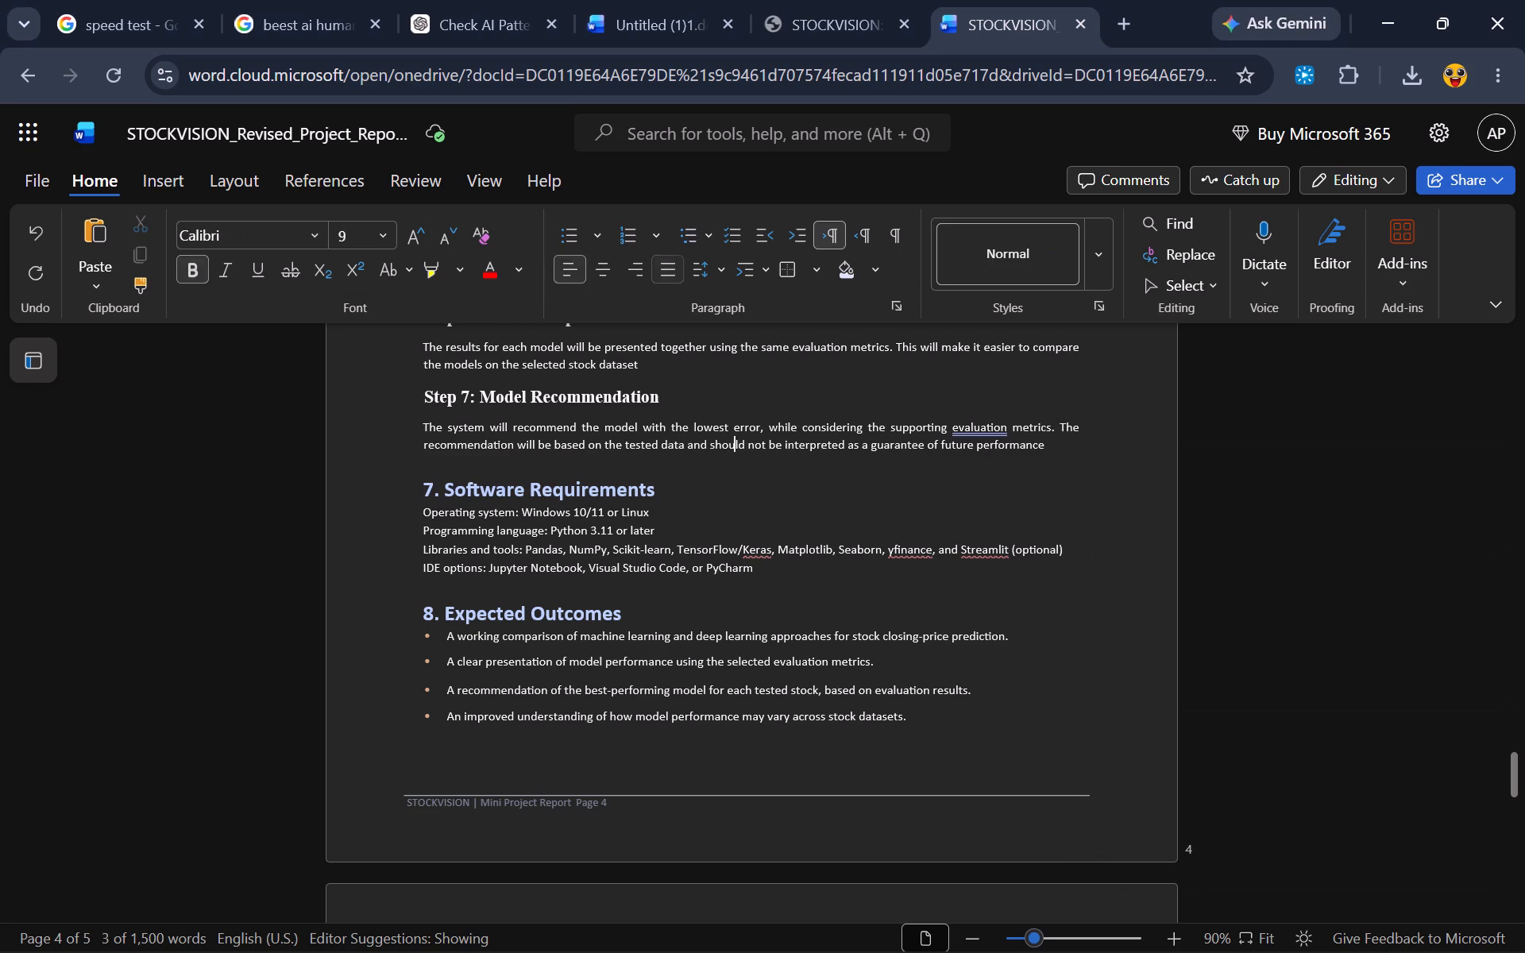
drag(733, 474, 453, 496)
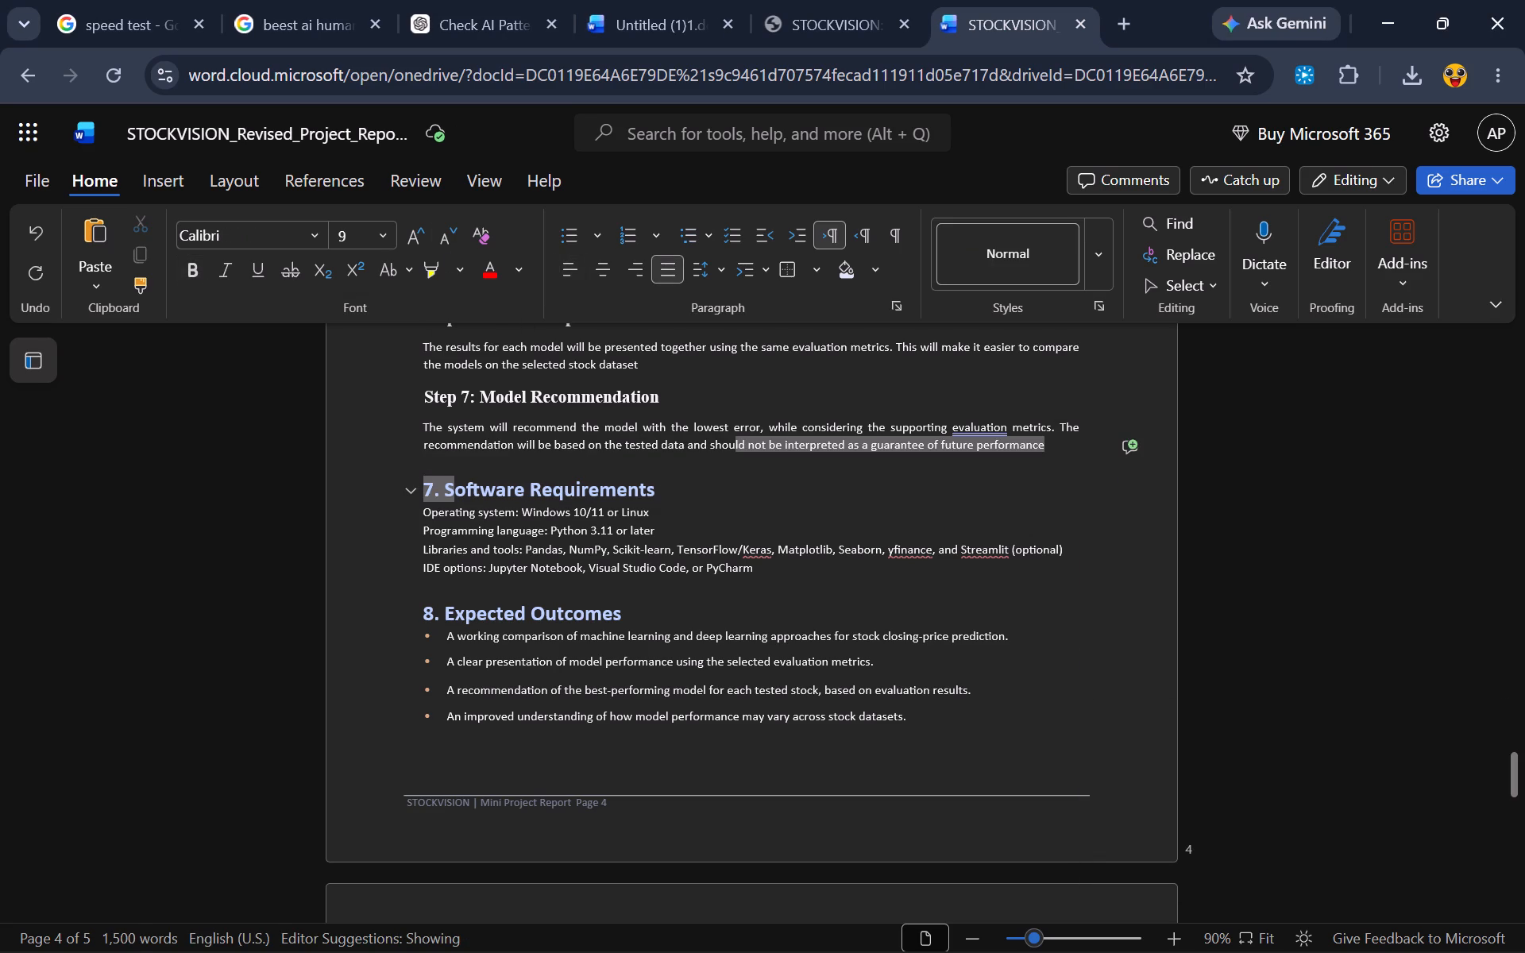
drag(453, 496, 441, 489)
click(689, 481)
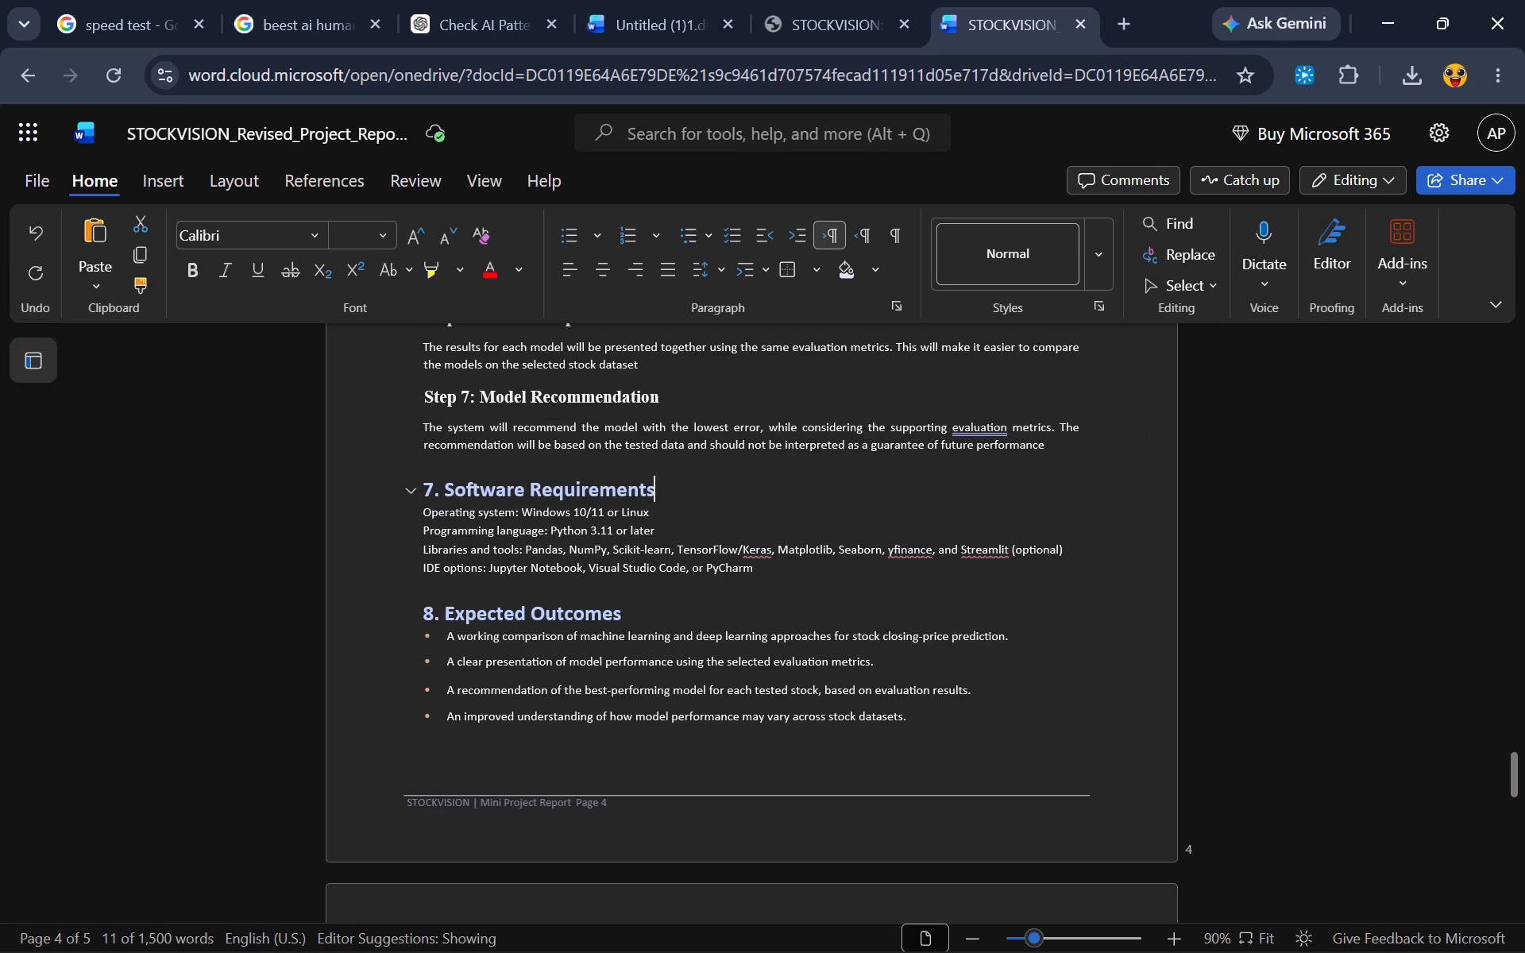
drag(689, 481, 426, 479)
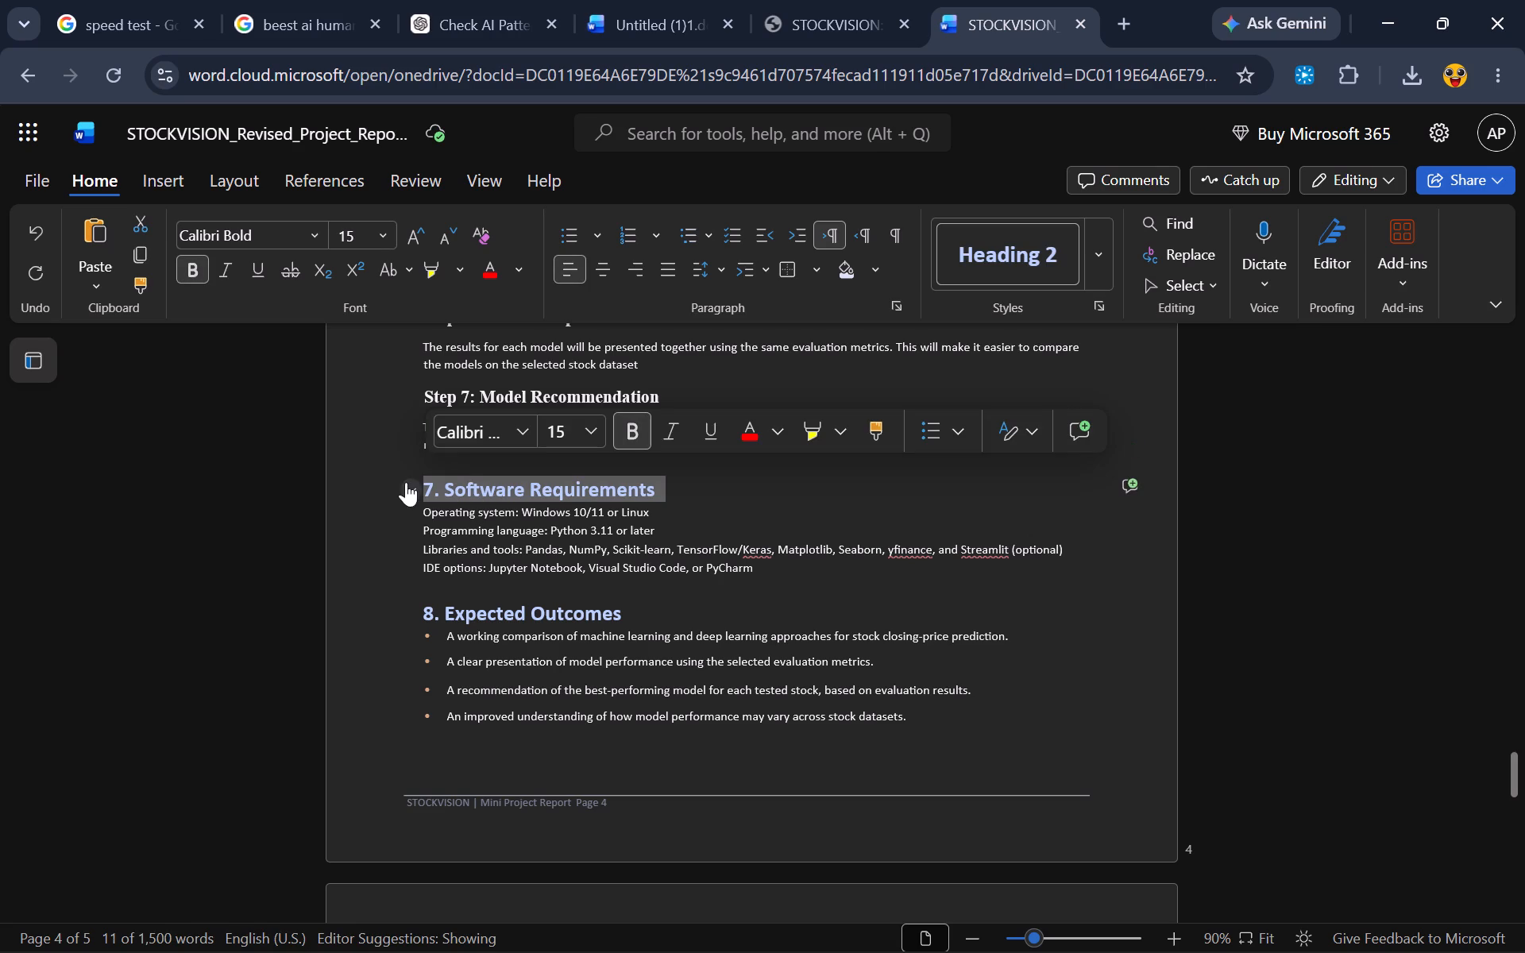
key(ctrl+alt+v)
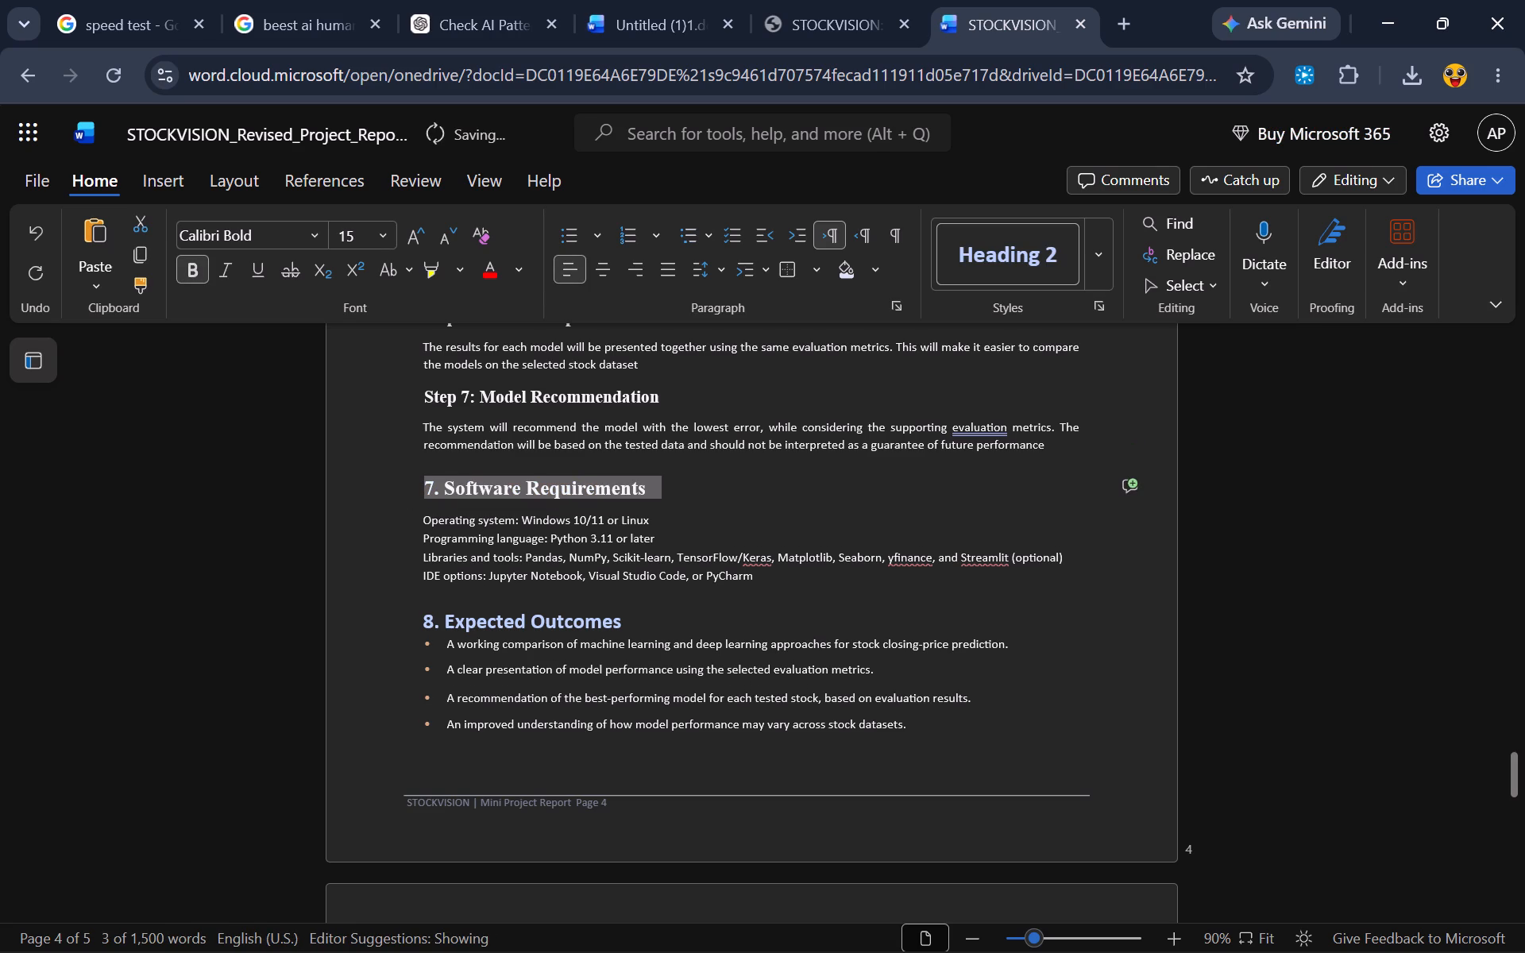
click(445, 227)
Apply the copied heading formatting to the "8. Expected Outcomes" heading and reduce its font size to 12.
scroll(511, 453, down, 1)
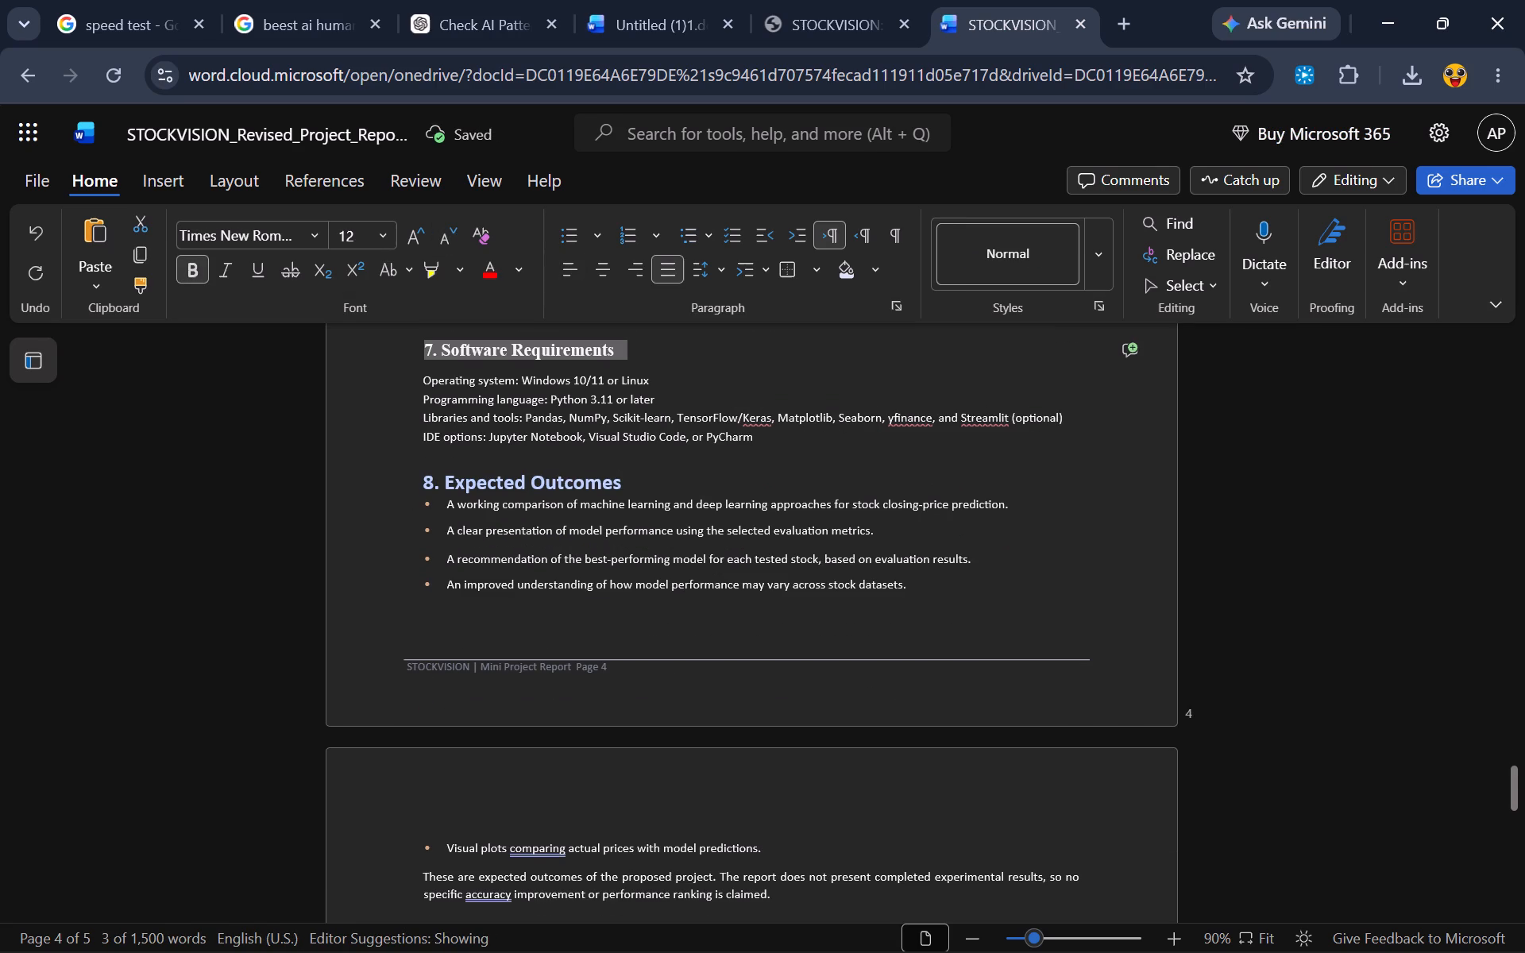
click(635, 480)
drag(635, 480, 489, 474)
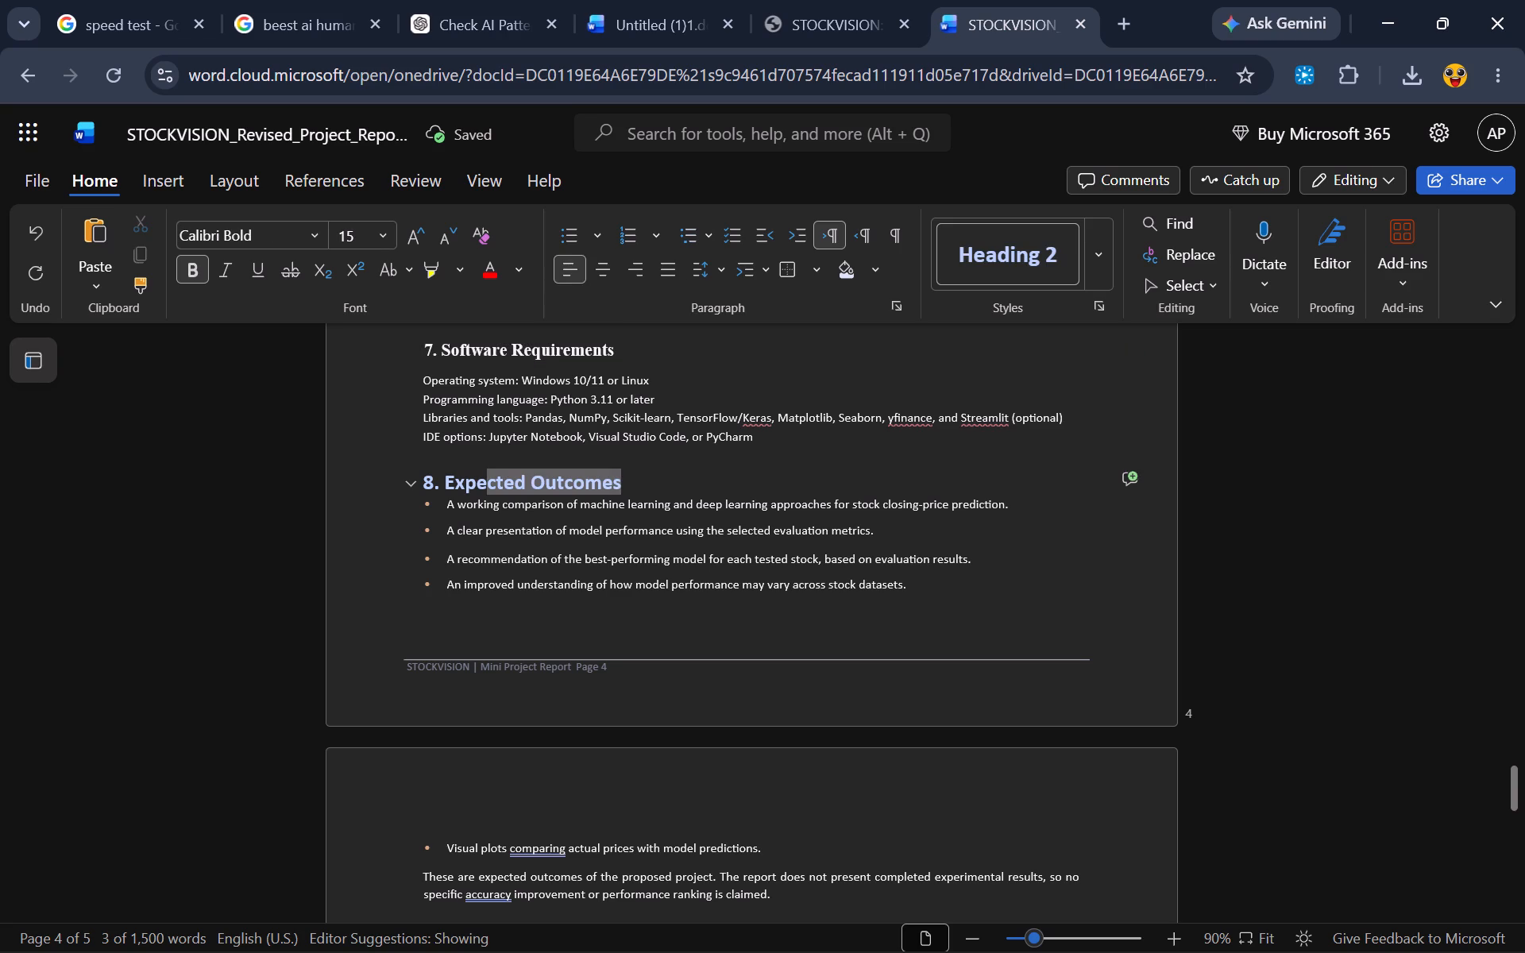
drag(489, 474, 427, 484)
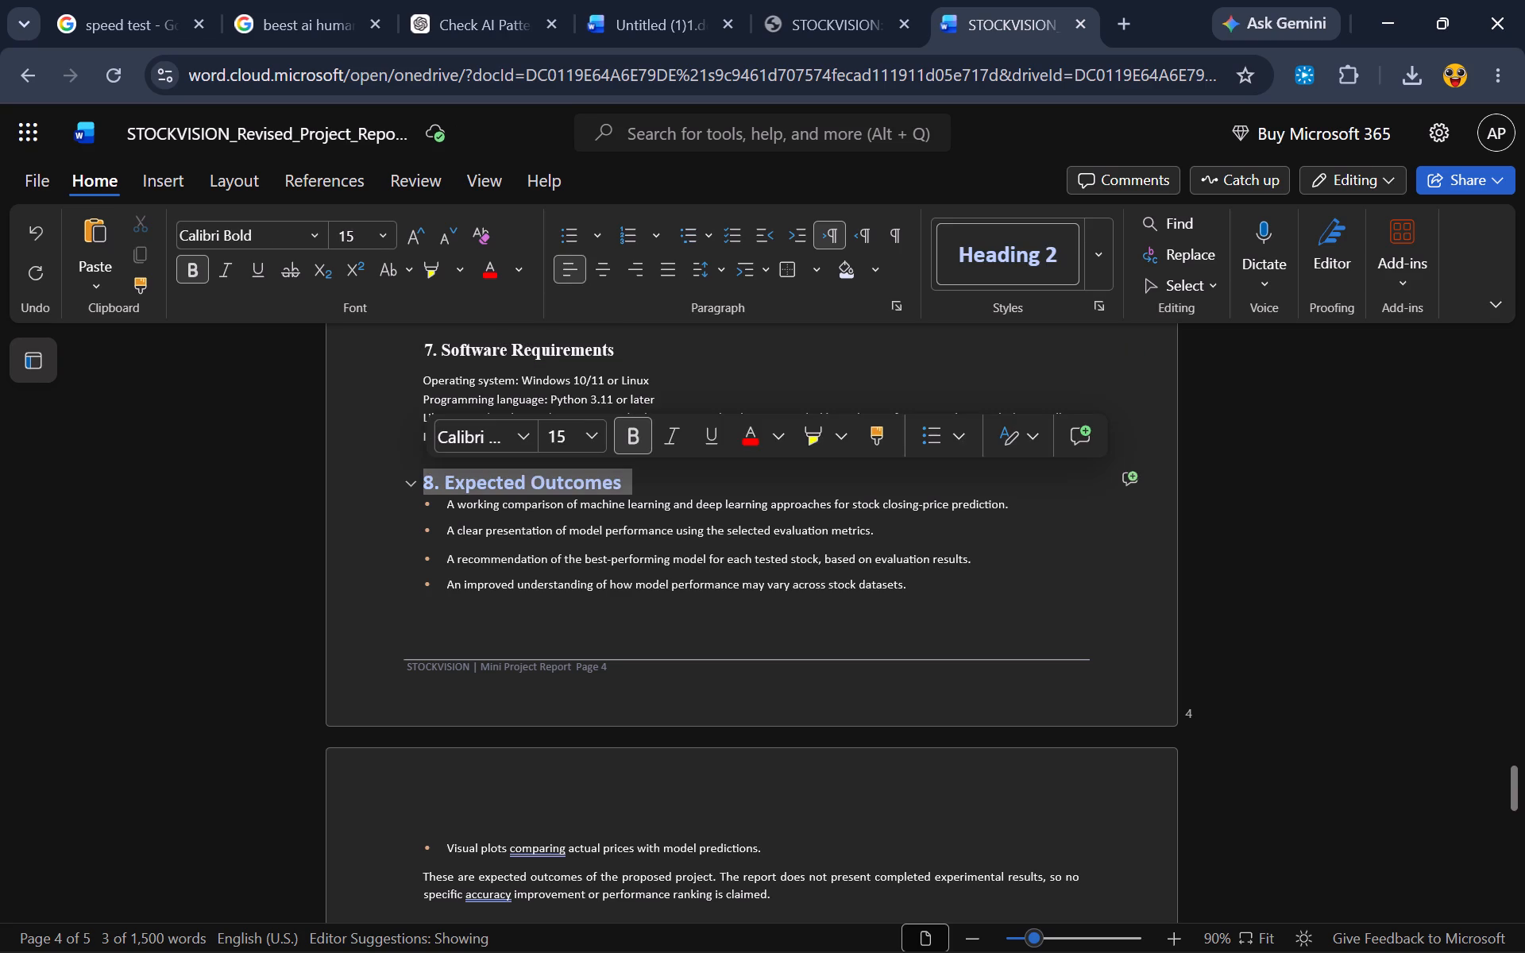
key(ctrl+alt+v)
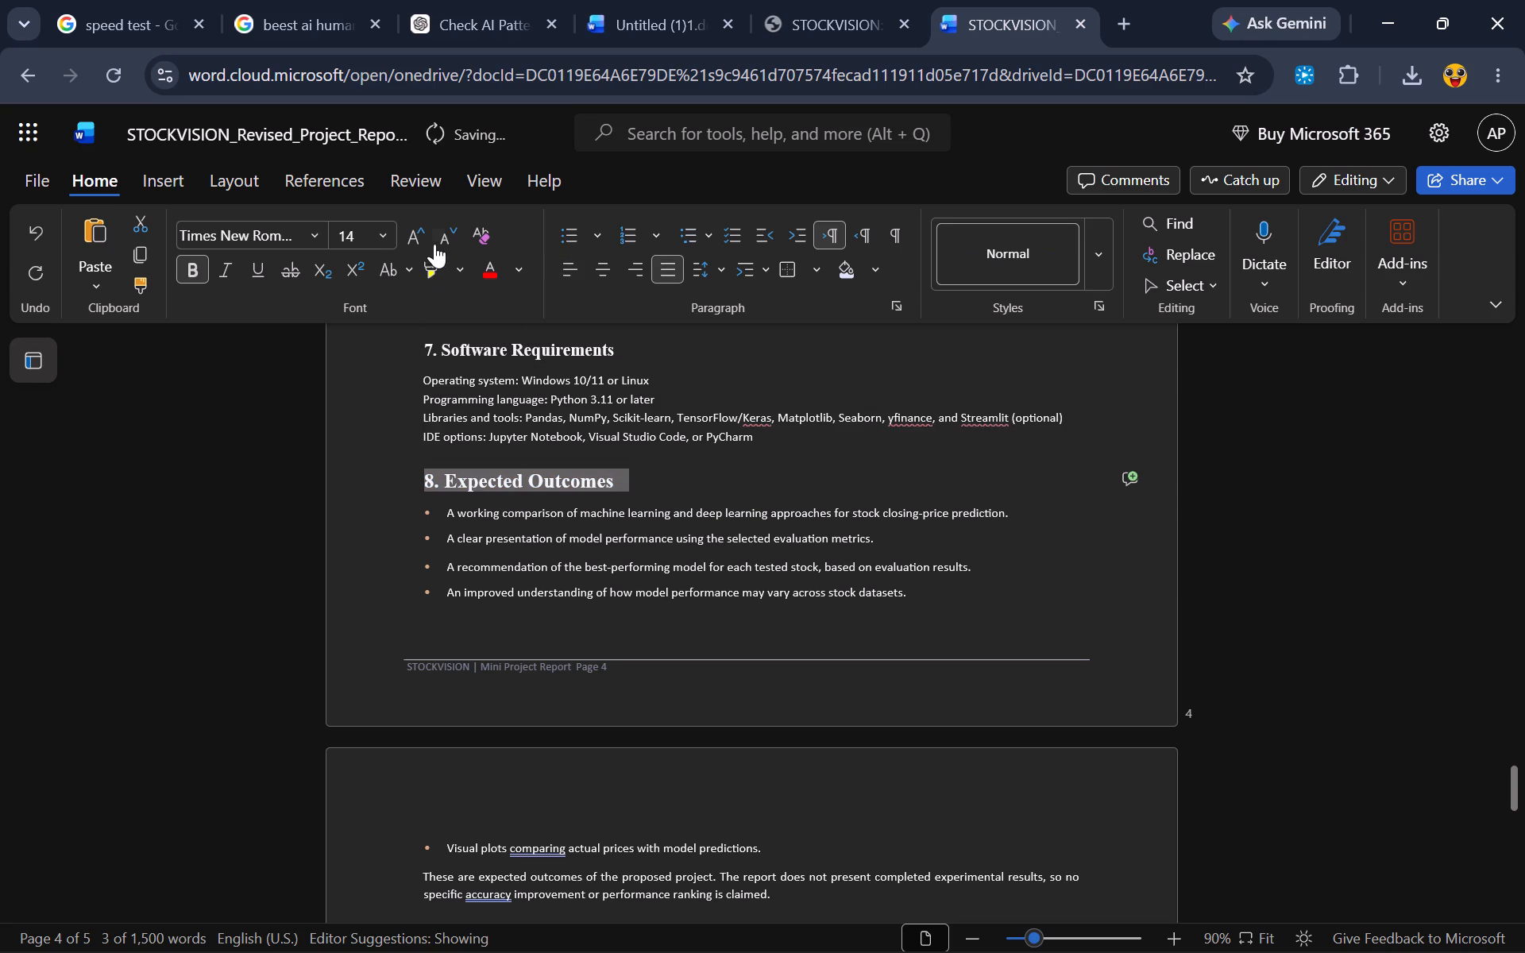
click(438, 235)
Apply the copied heading formatting, Times New Roman bold size 14, to the "9. Applications" heading.
scroll(513, 445, down, 1)
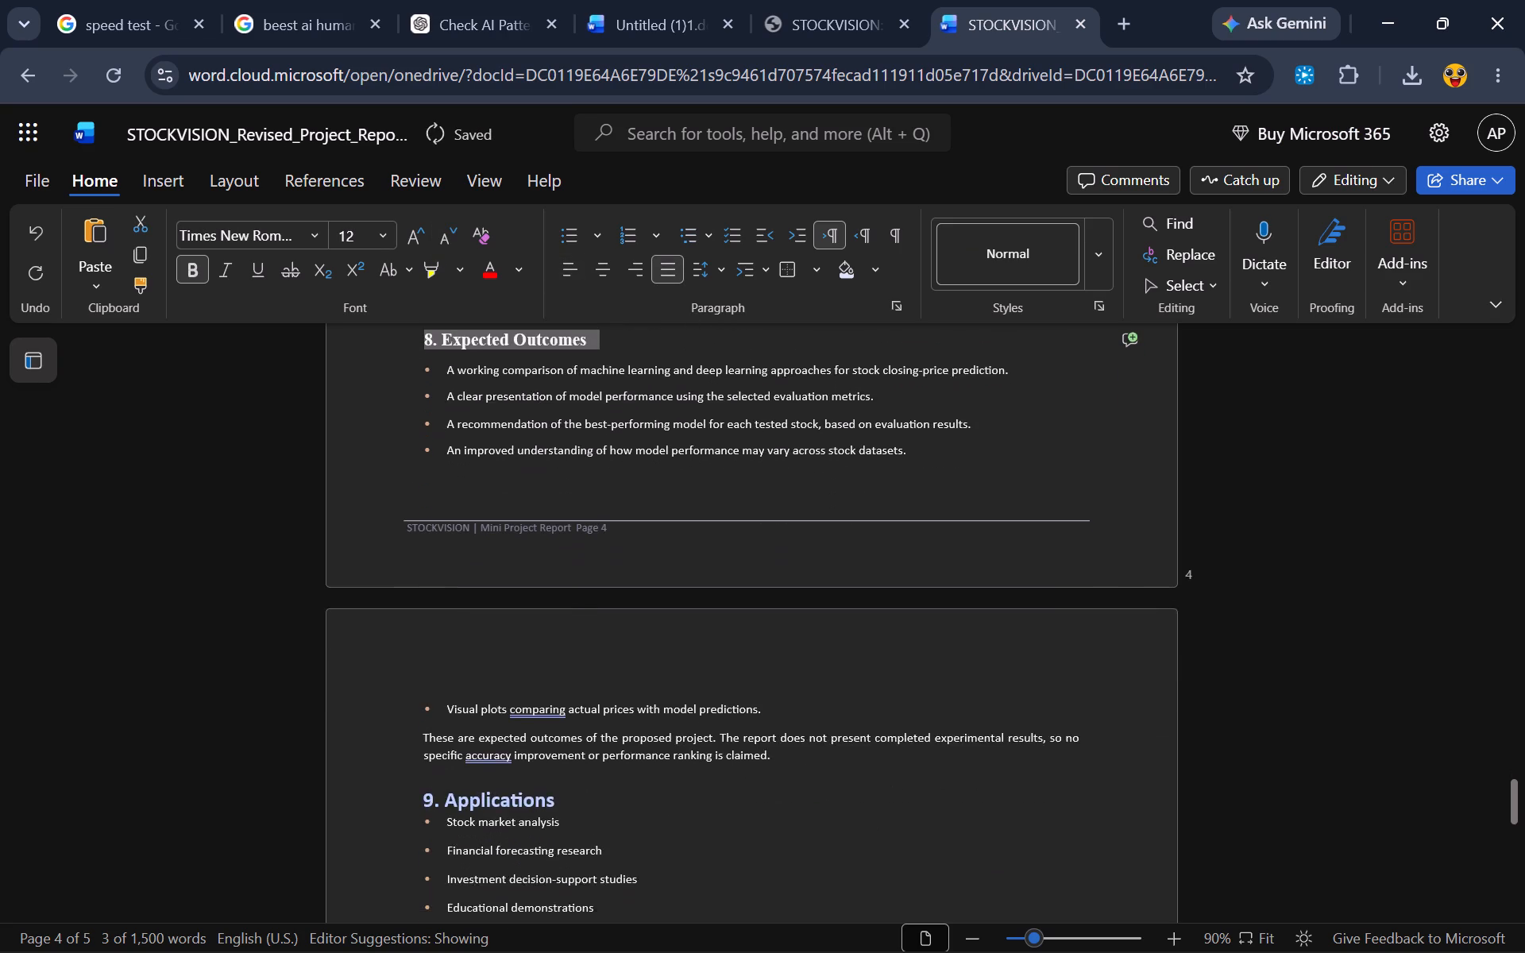
scroll(513, 445, down, 2)
drag(560, 540, 357, 525)
key(ctrl+alt+v)
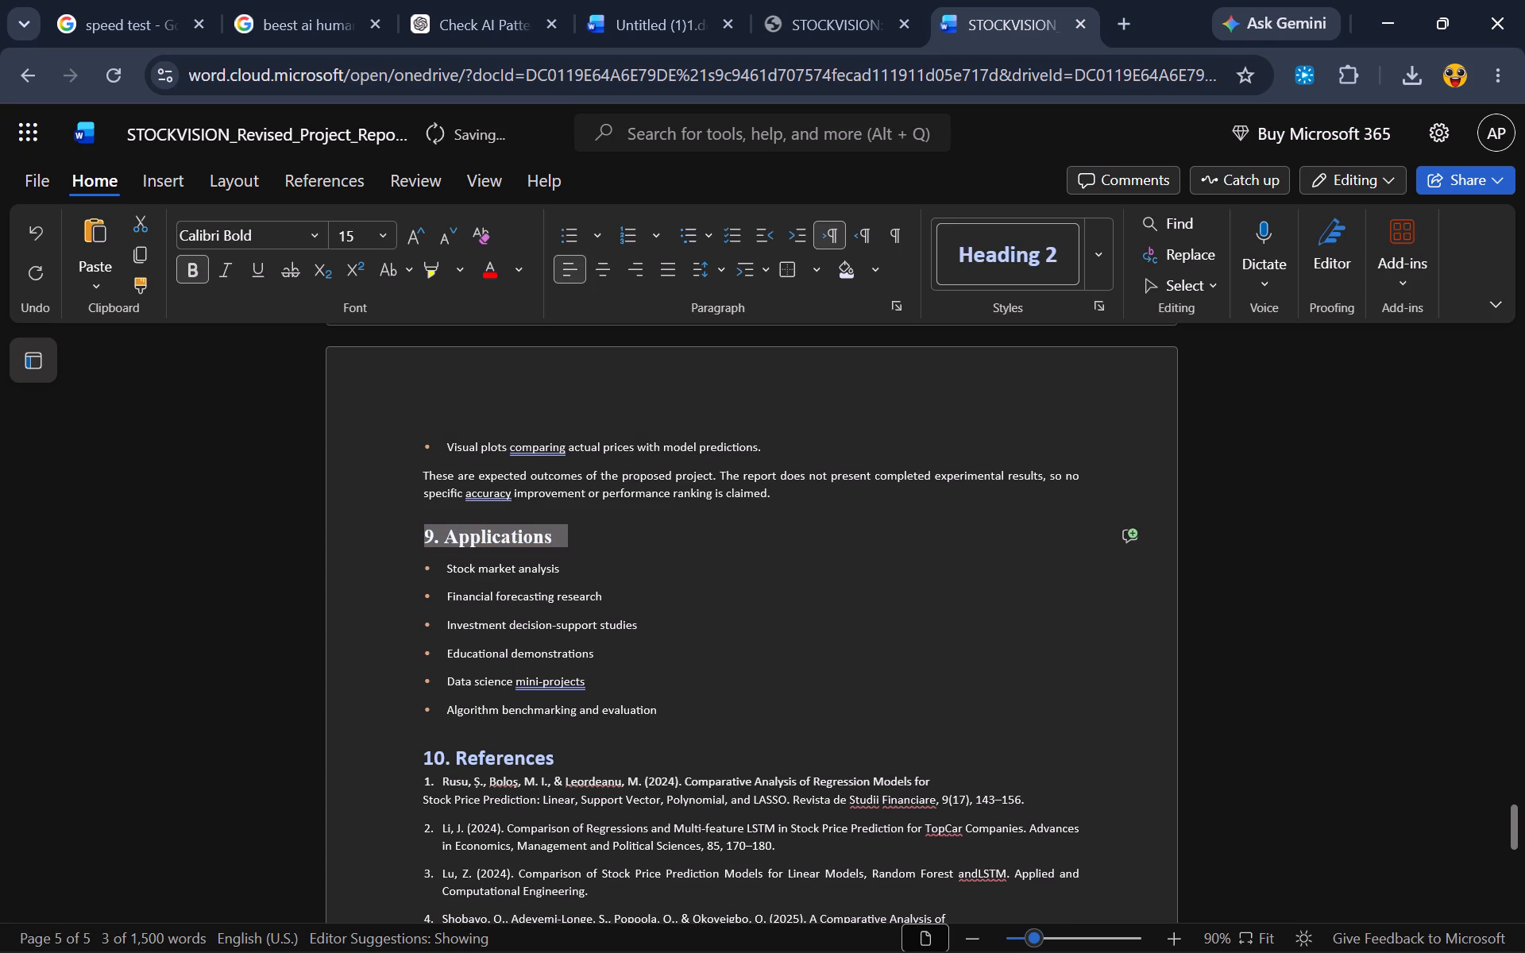
Apply the copied heading formatting, Times New Roman bold size 14, to the "10. References" heading.
scroll(529, 617, down, 1)
drag(567, 574, 566, 577)
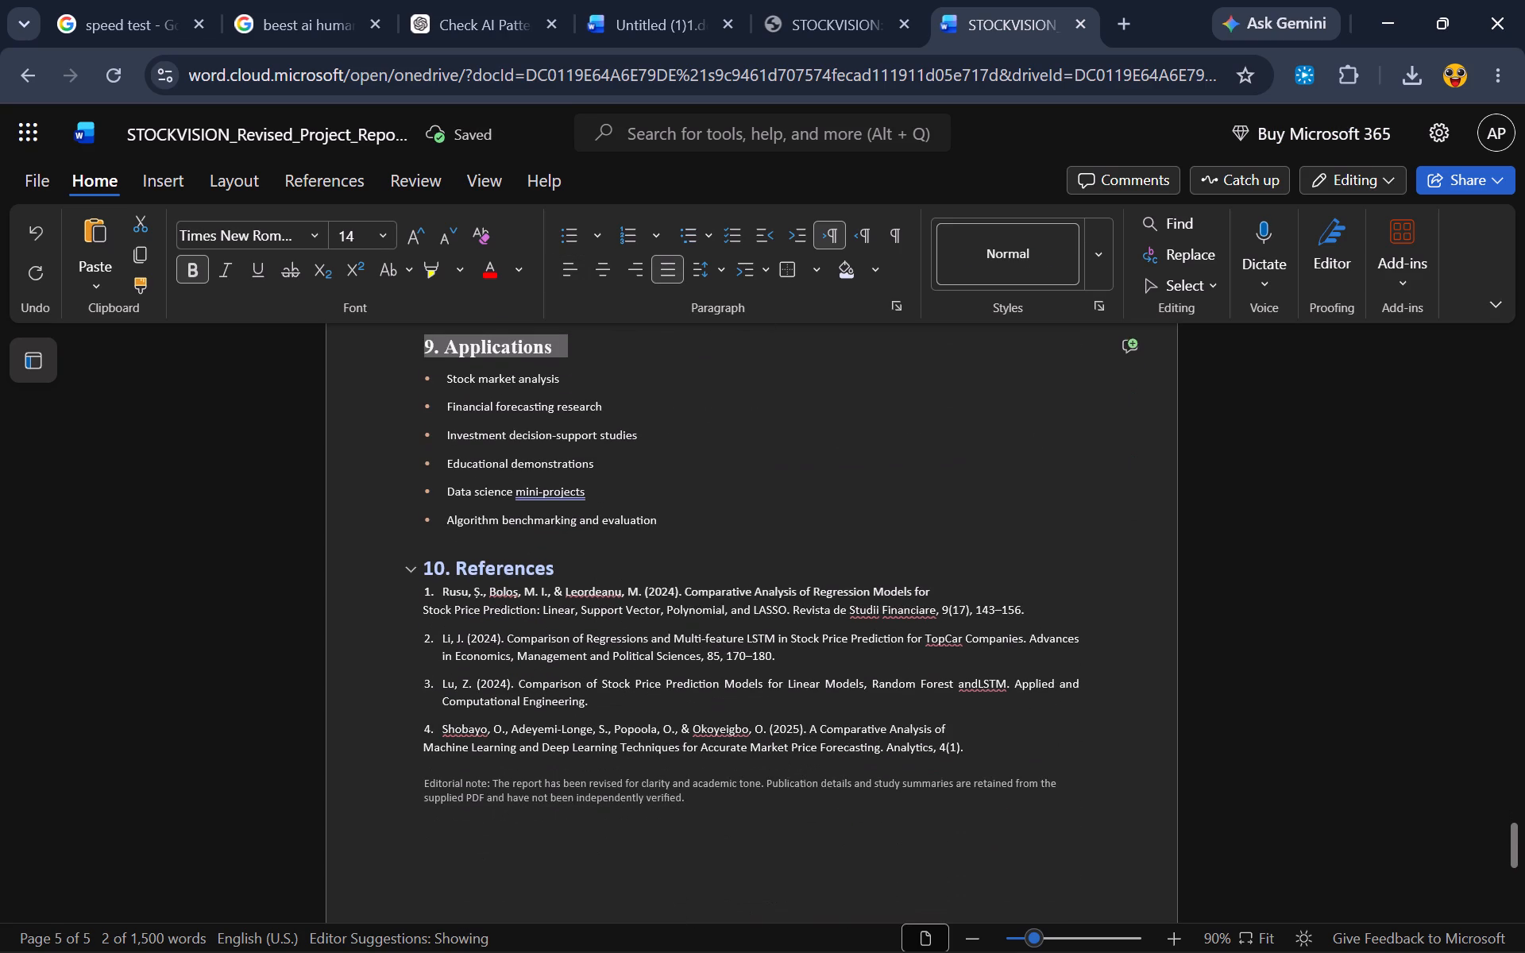
drag(566, 577, 410, 565)
key(ctrl+alt+v)
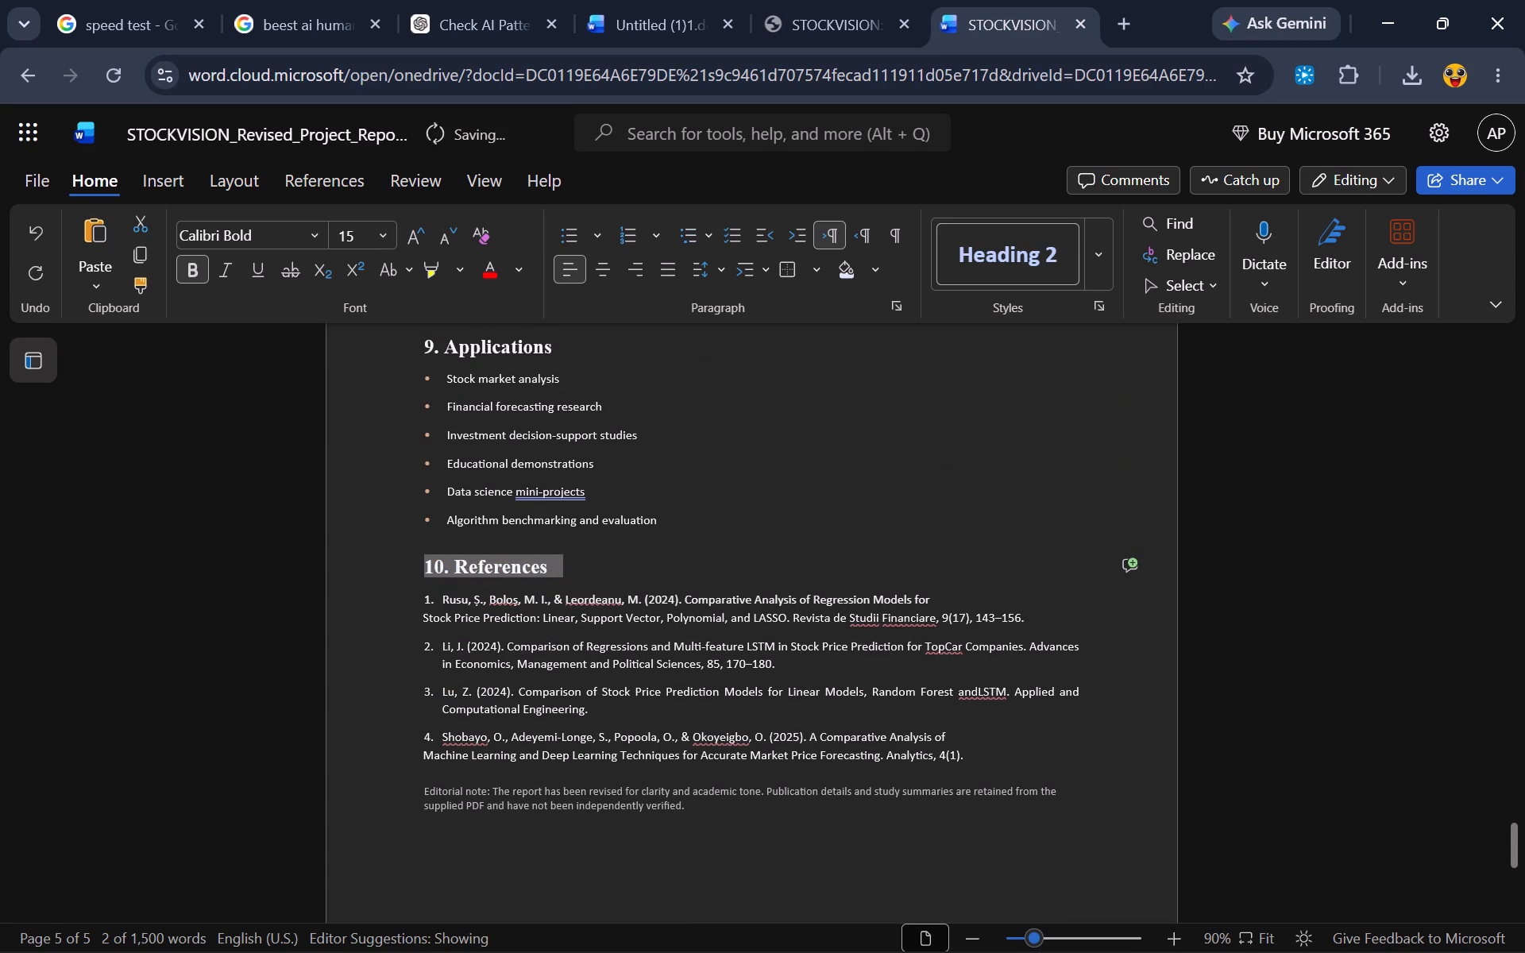
Review the heading and body text formatting from the end of the report back to the Introduction.
scroll(547, 617, down, 3)
scroll(547, 617, up, 2)
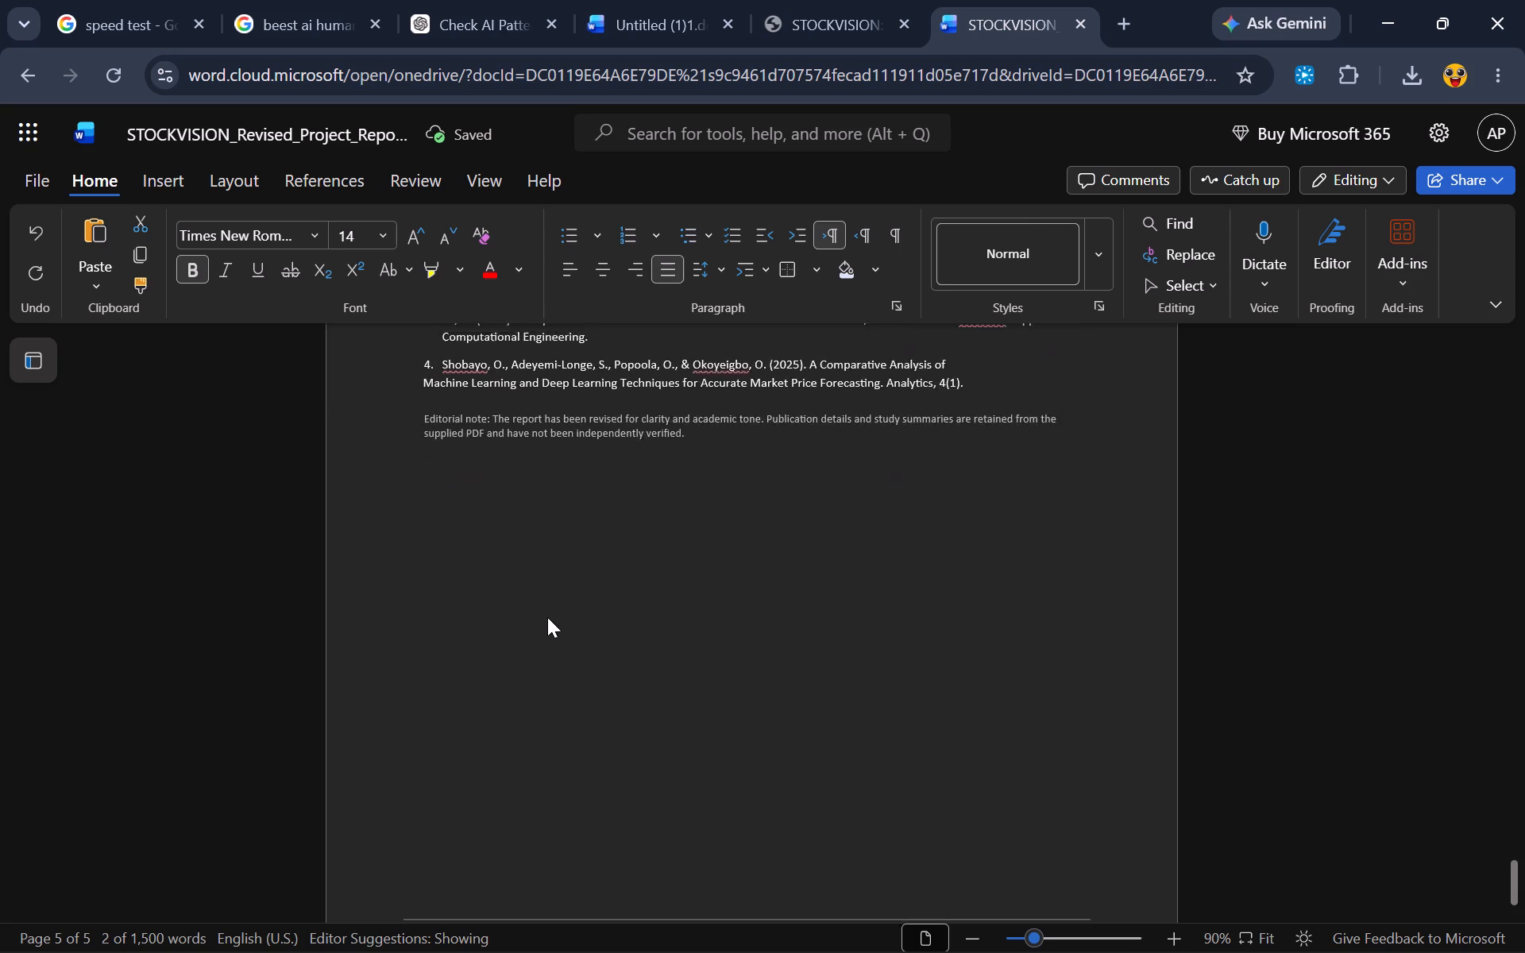
scroll(547, 617, up, 6)
scroll(547, 617, down, 10)
scroll(547, 617, up, 16)
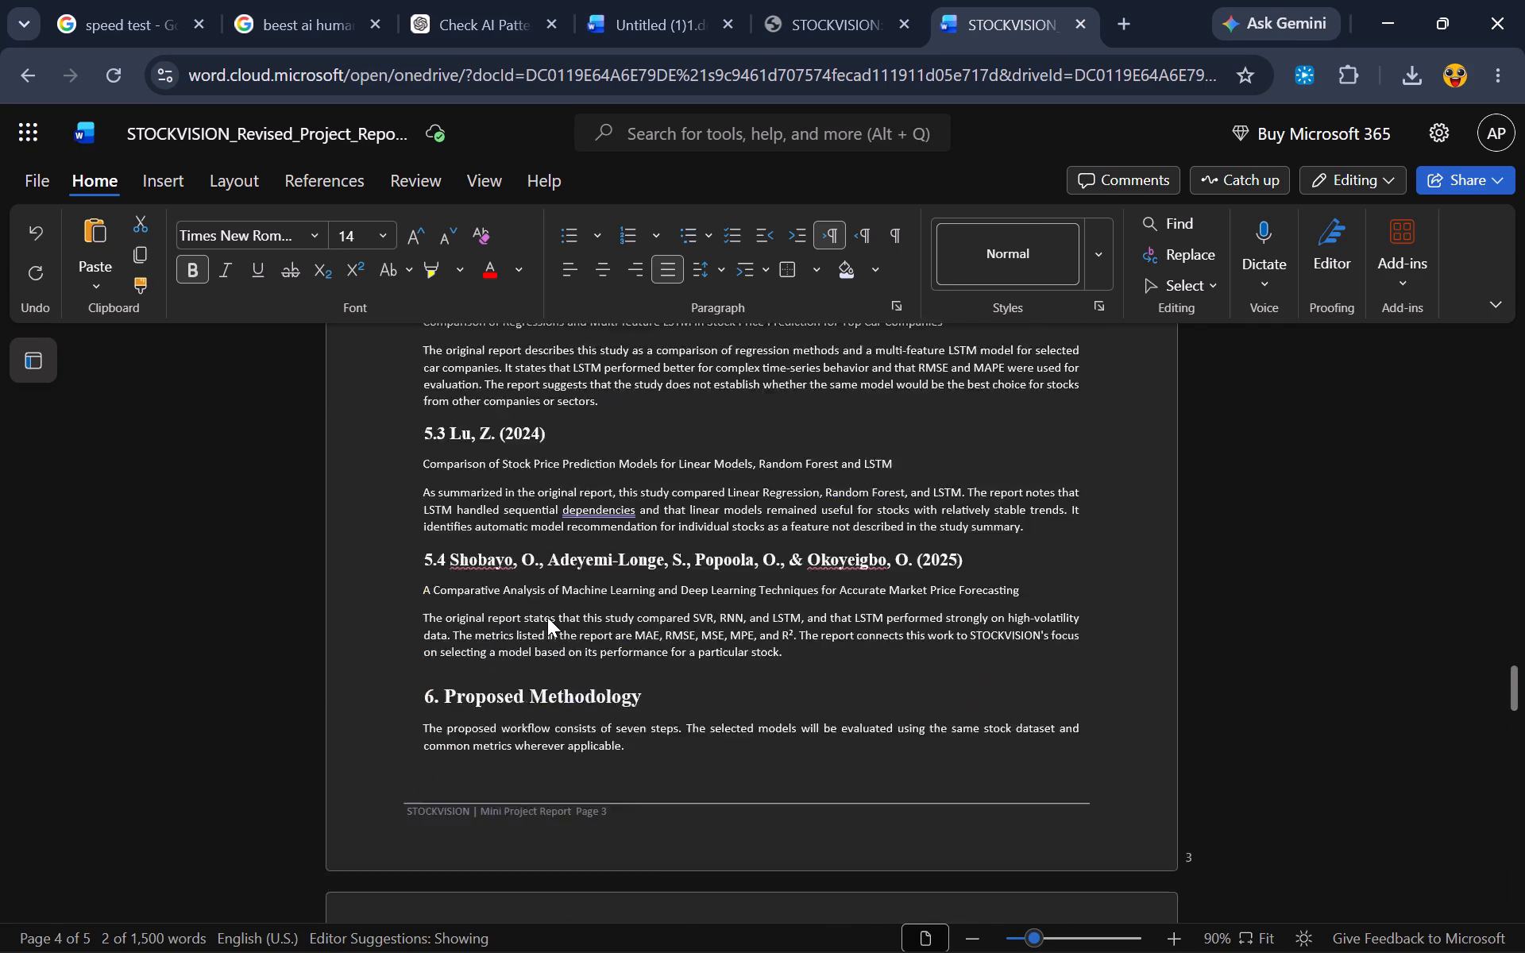
scroll(547, 617, up, 2)
scroll(547, 617, down, 1)
scroll(547, 617, up, 1)
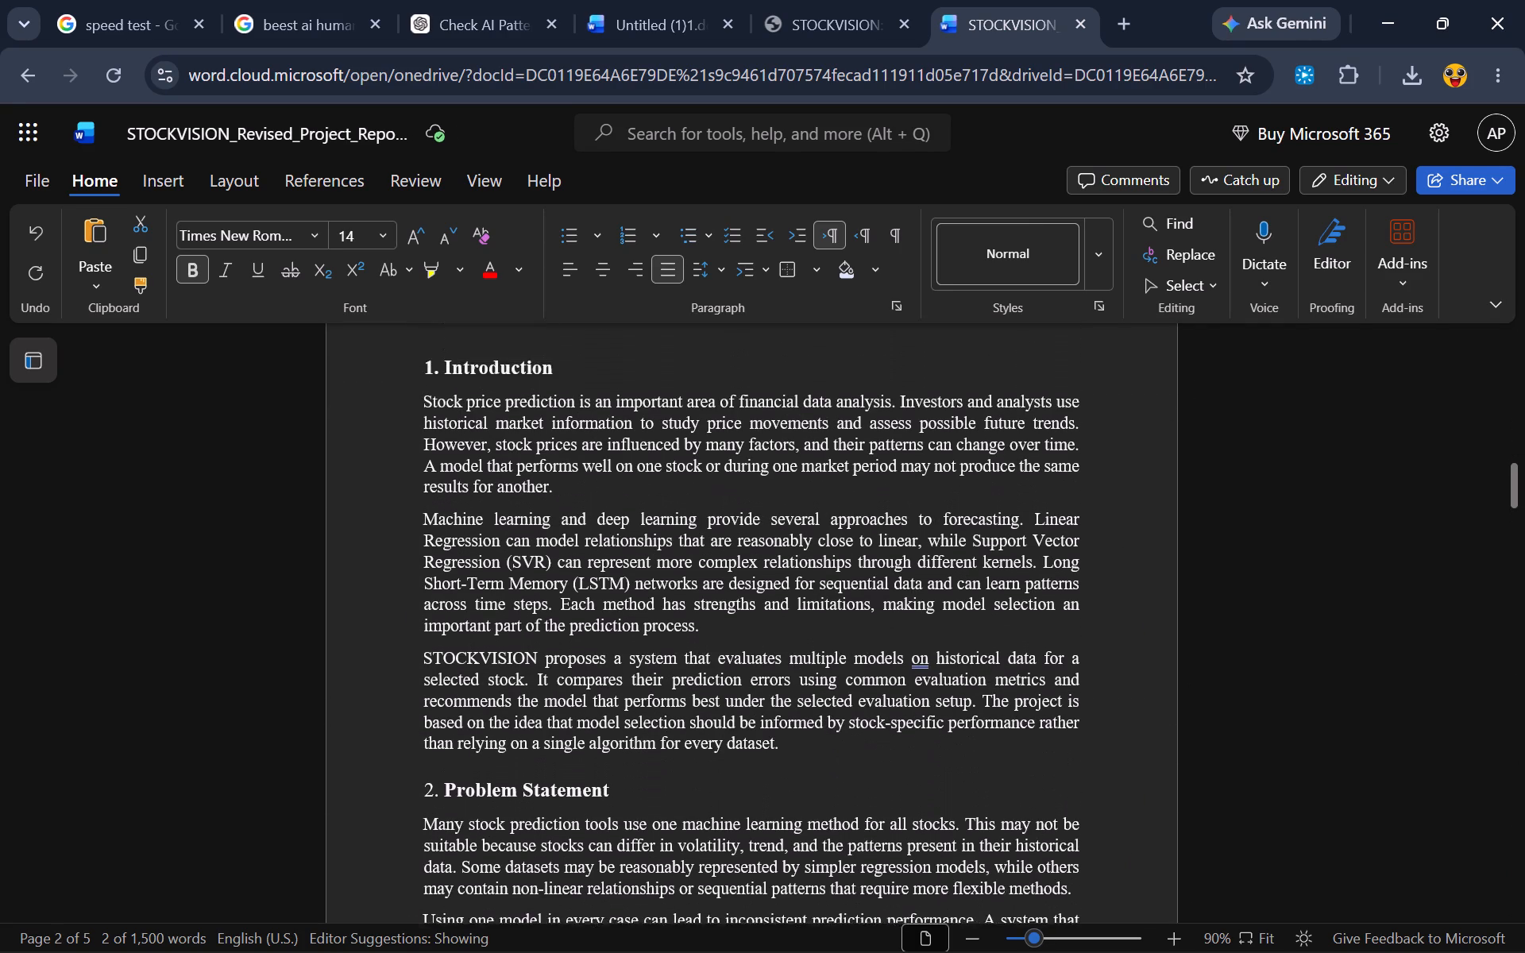
Copy the Times New Roman size 12 body formatting from the three paragraphs under "1. Introduction".
scroll(547, 617, up, 1)
drag(793, 696, 586, 601)
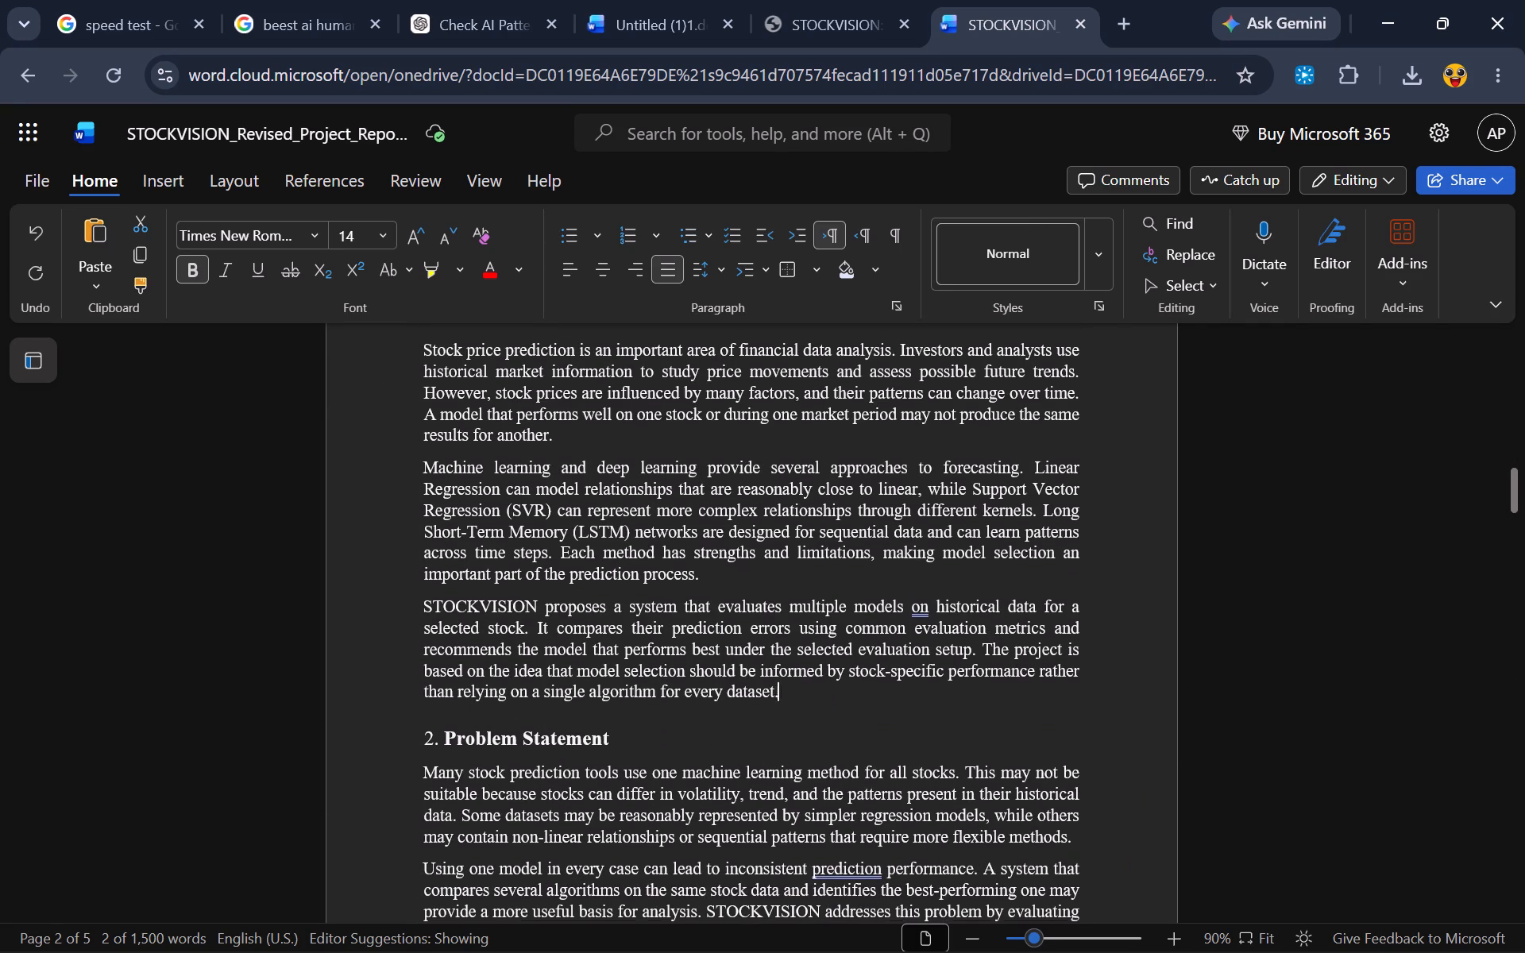
drag(586, 601, 417, 358)
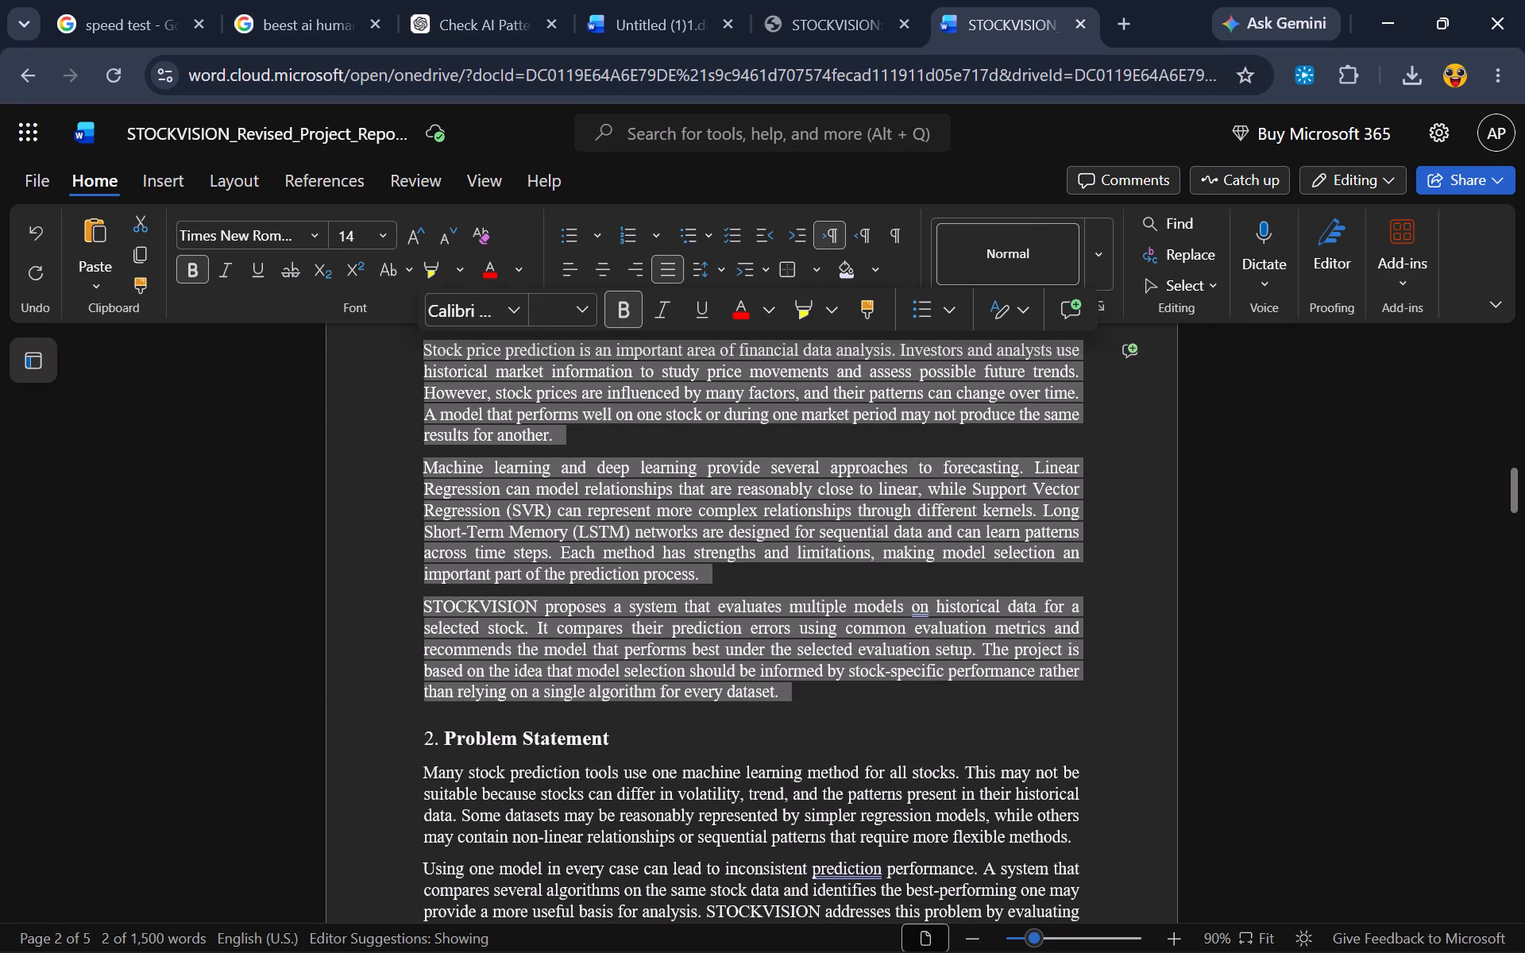
key(ctrl+alt+c)
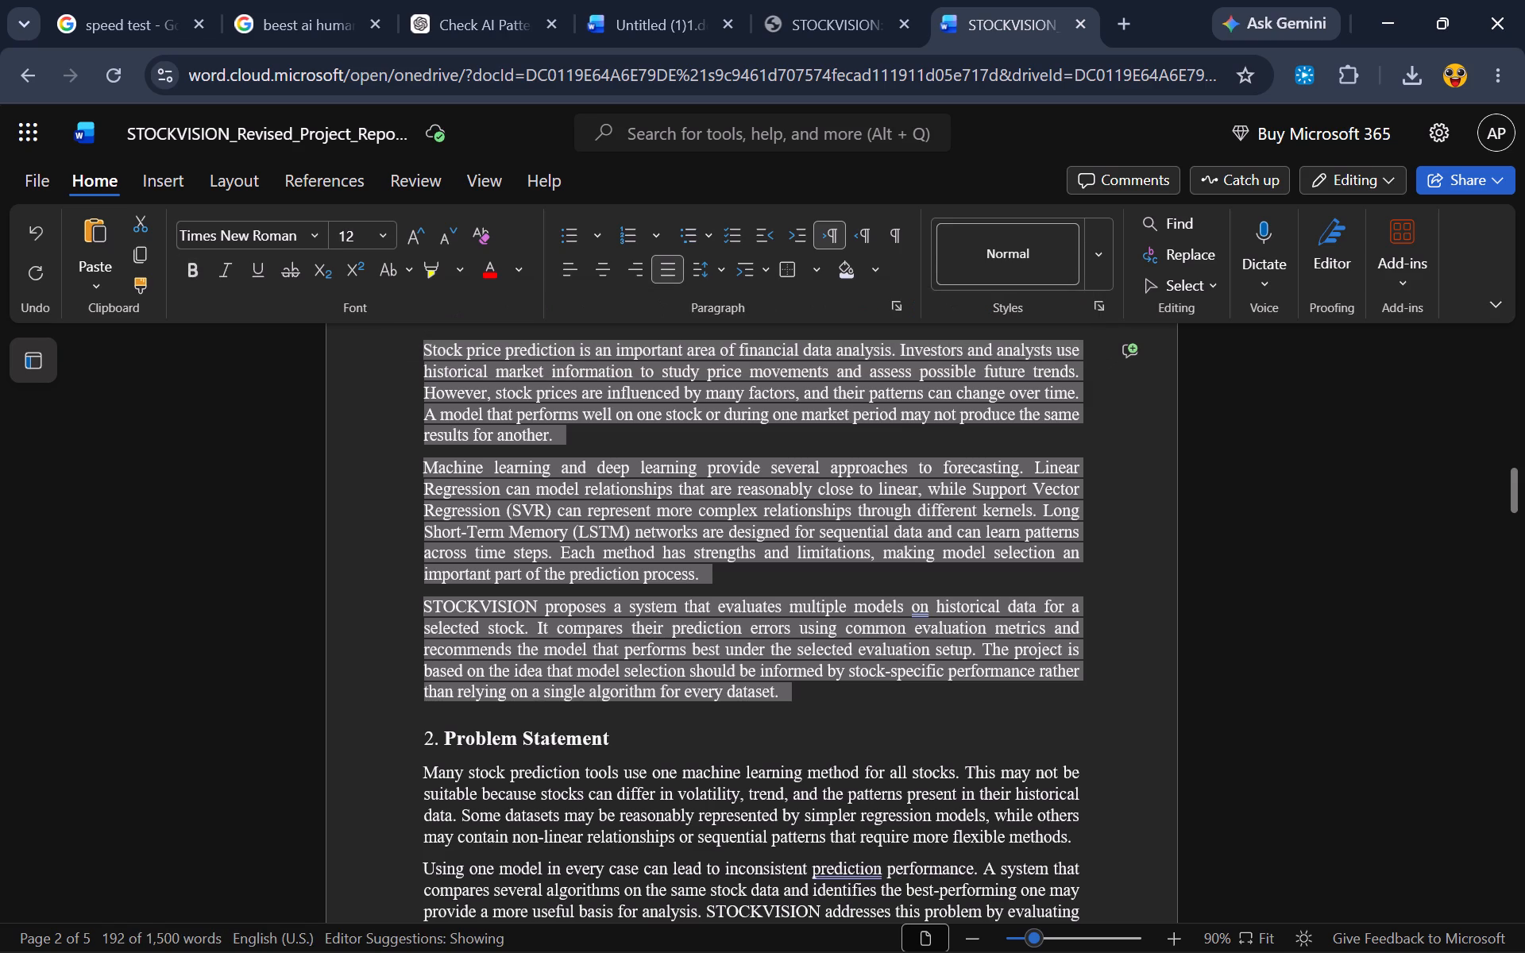
key(ctrl+alt+c)
Apply the copied body formatting, Times New Roman size 12, to the first seven bullets under "3. Objectives".
scroll(593, 540, down, 3)
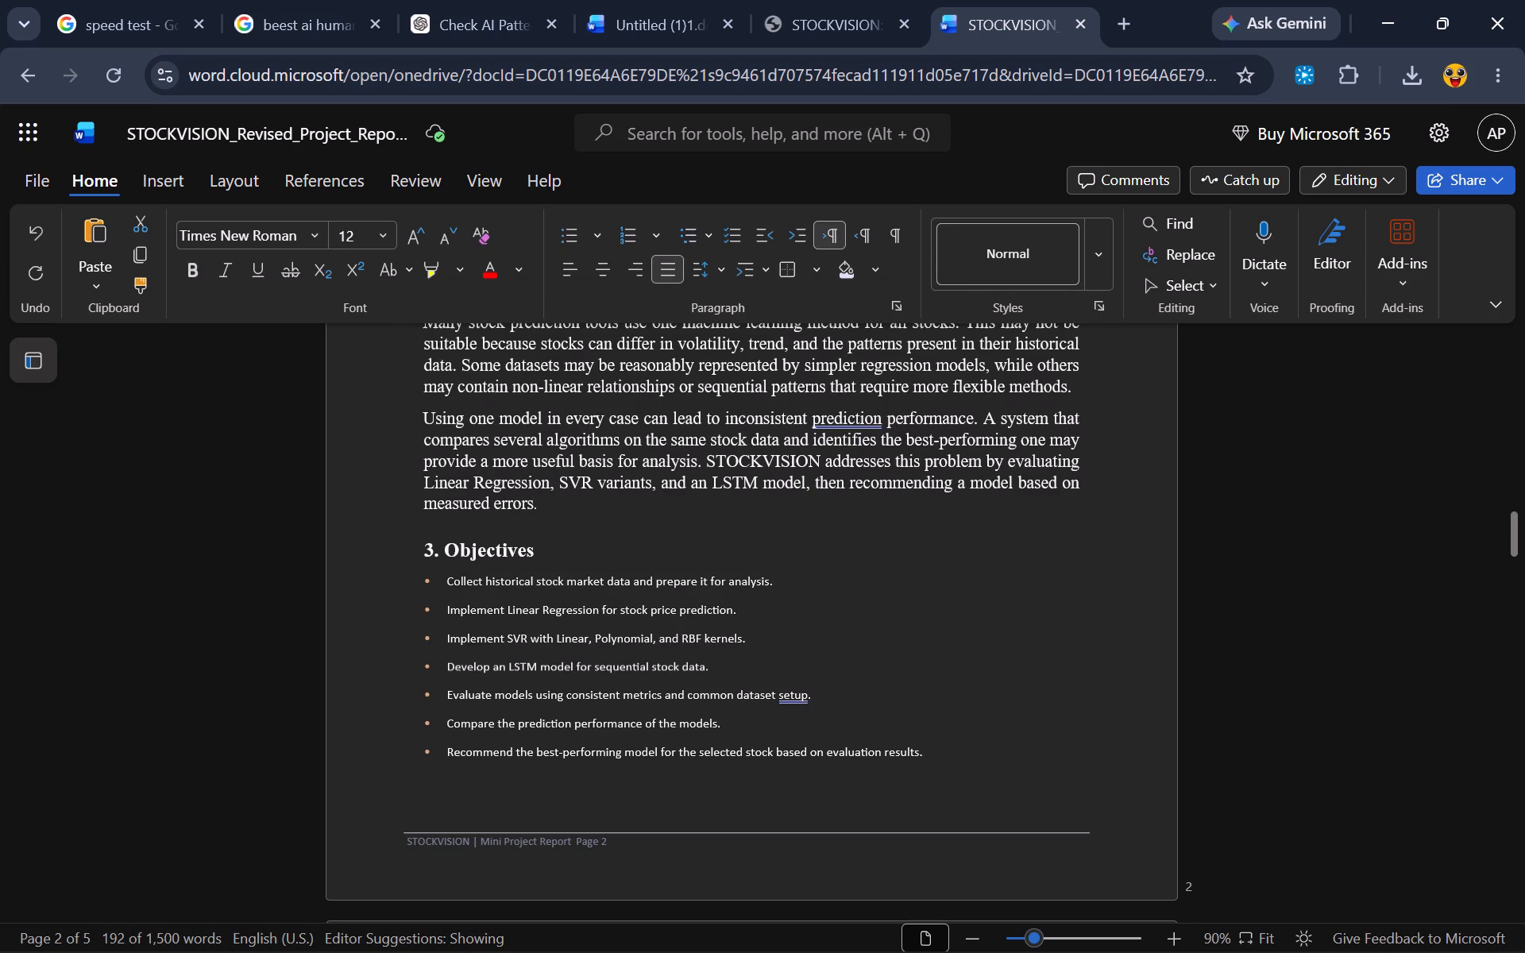
drag(923, 757, 920, 757)
drag(920, 757, 435, 588)
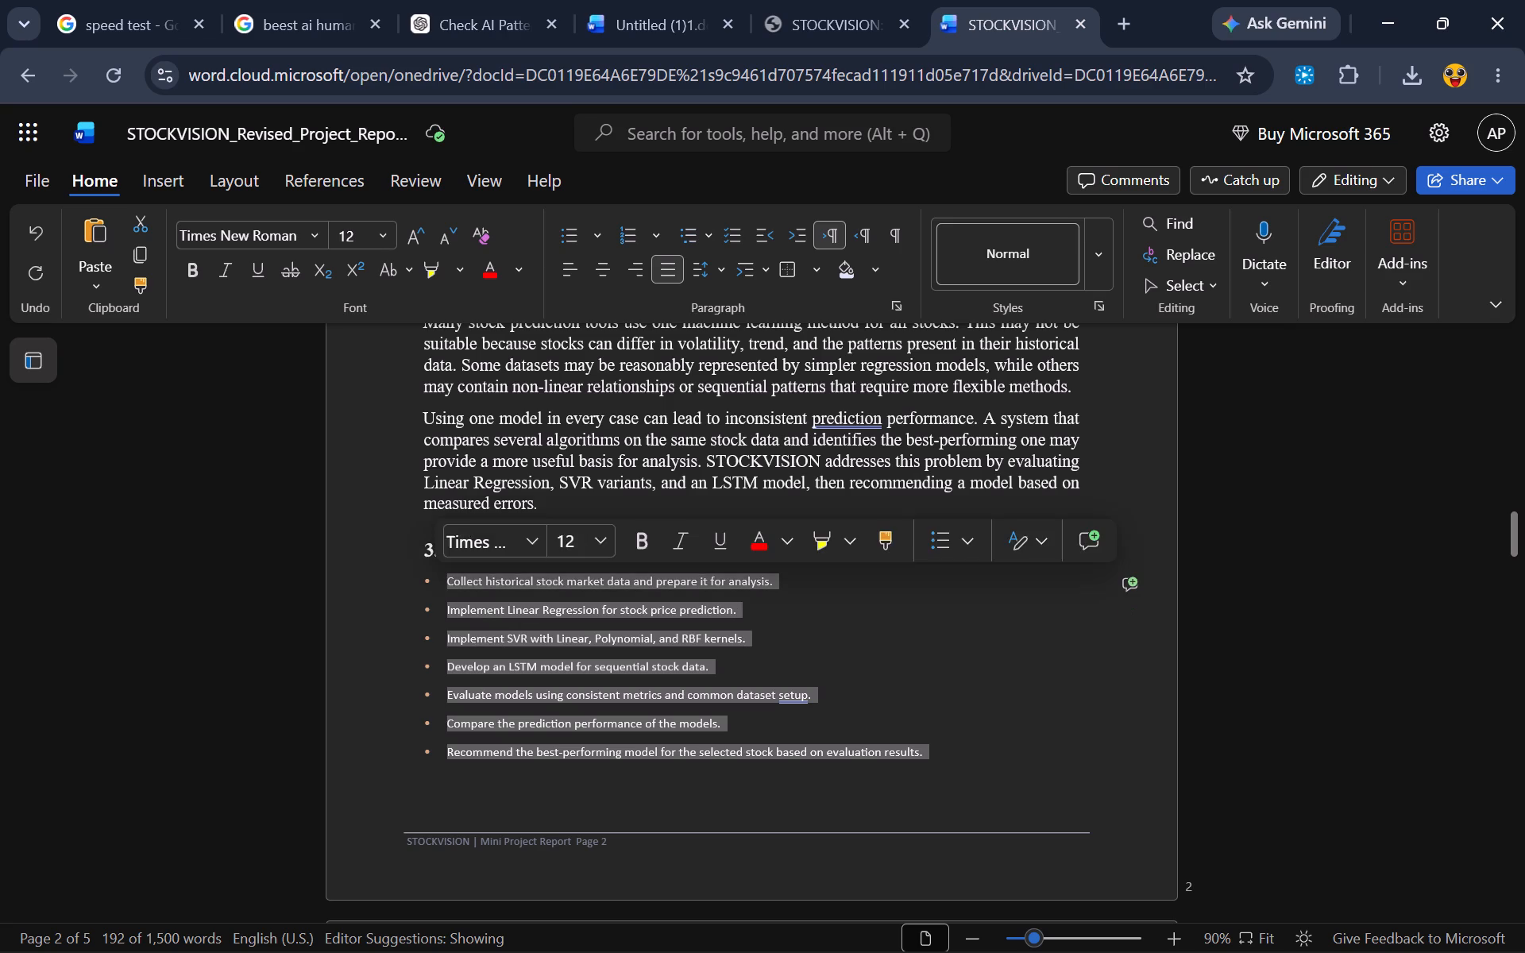
key(ctrl+alt+v)
scroll(624, 631, down, 1)
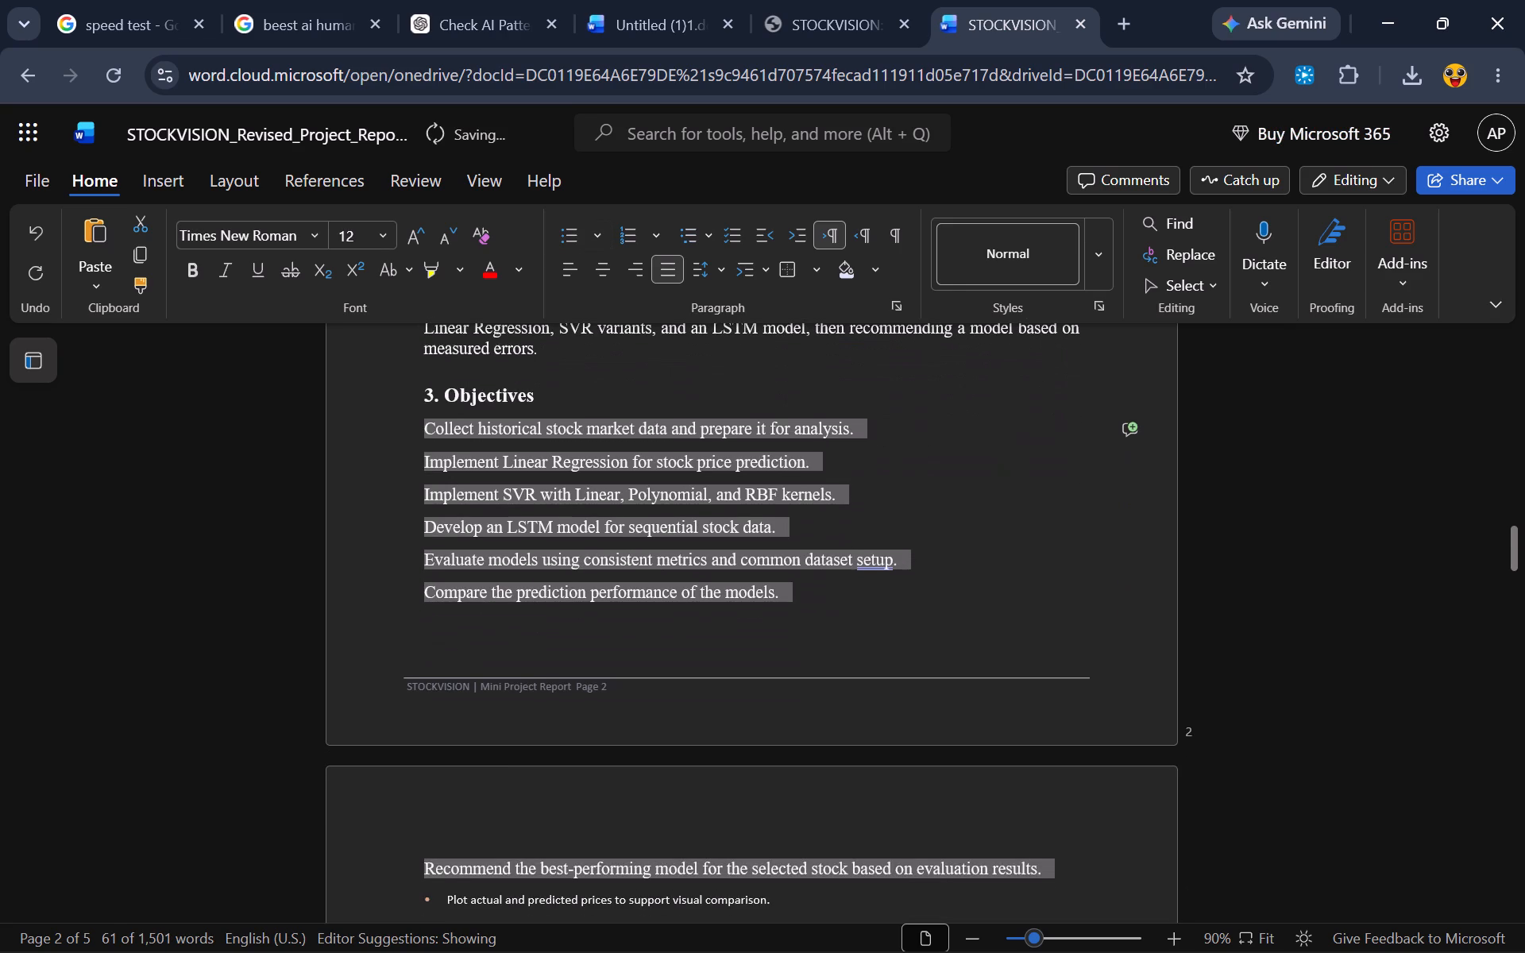
scroll(624, 631, down, 1)
scroll(616, 492, right, 1)
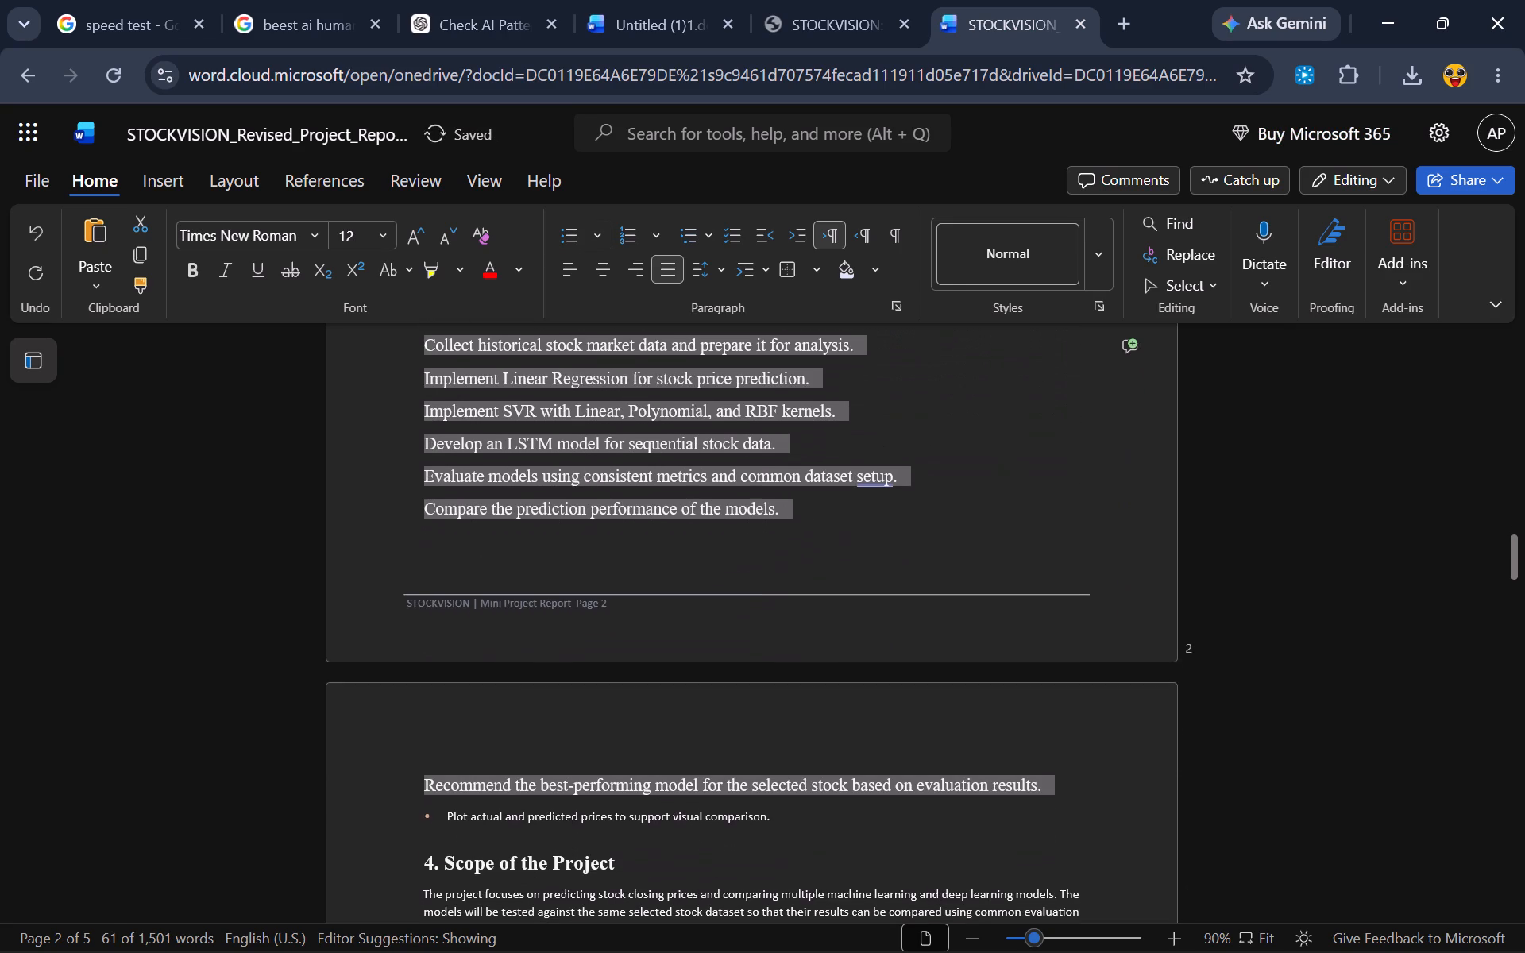
scroll(616, 492, right, 1)
scroll(616, 492, up, 1)
click(875, 511)
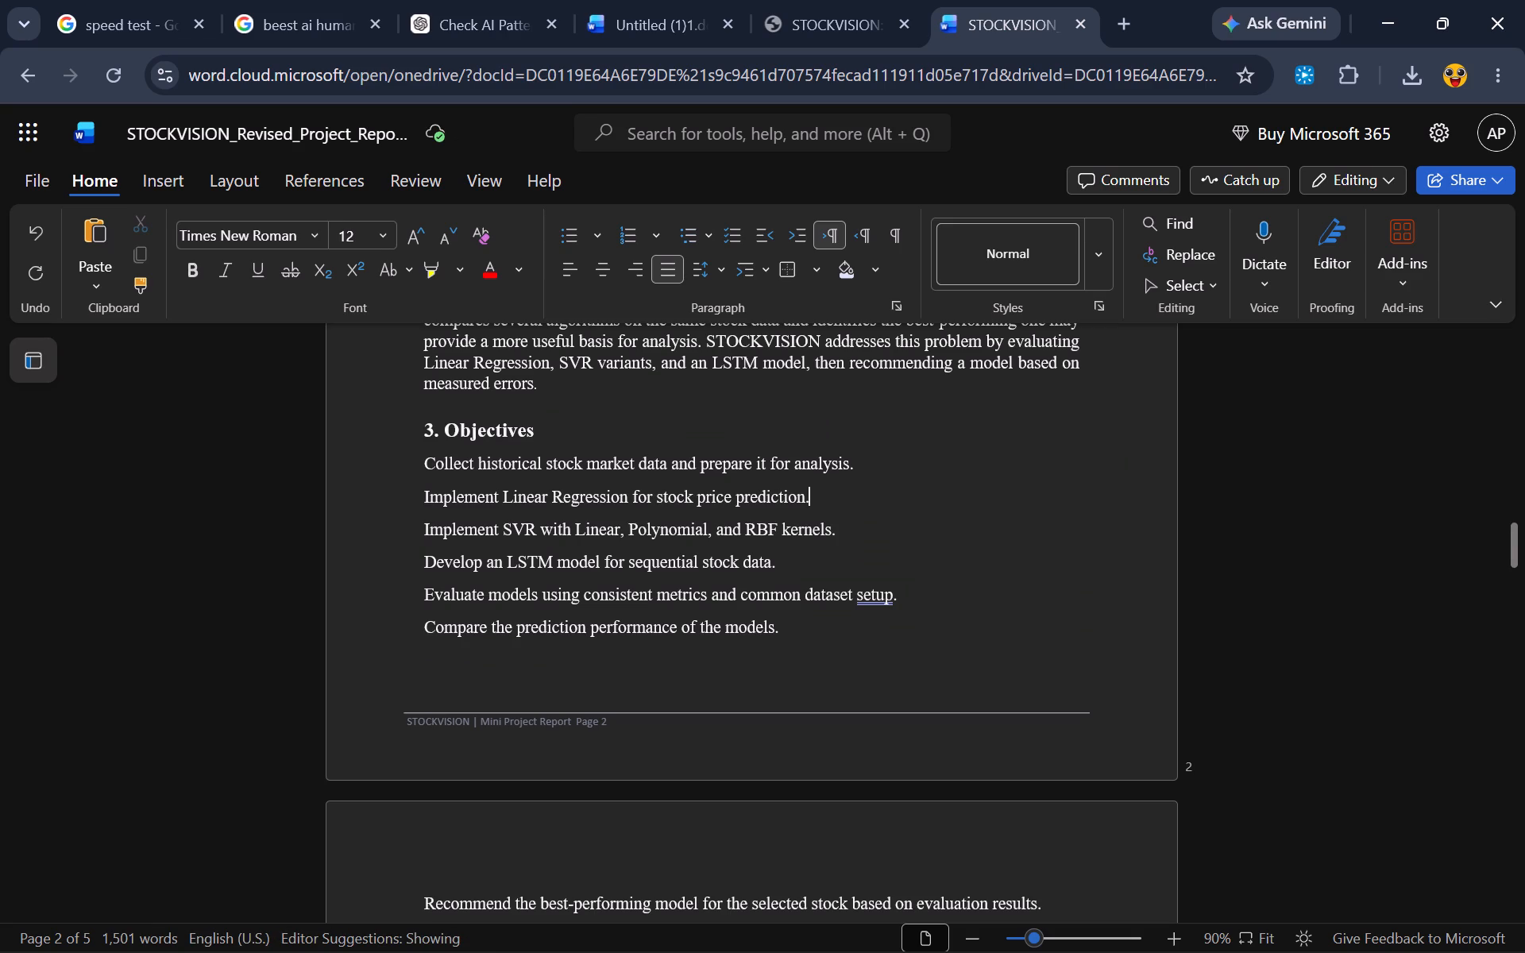
Apply the copied body formatting to the last objective, "Plot actual and predicted prices to support visual comparison.".
scroll(642, 591, down, 2)
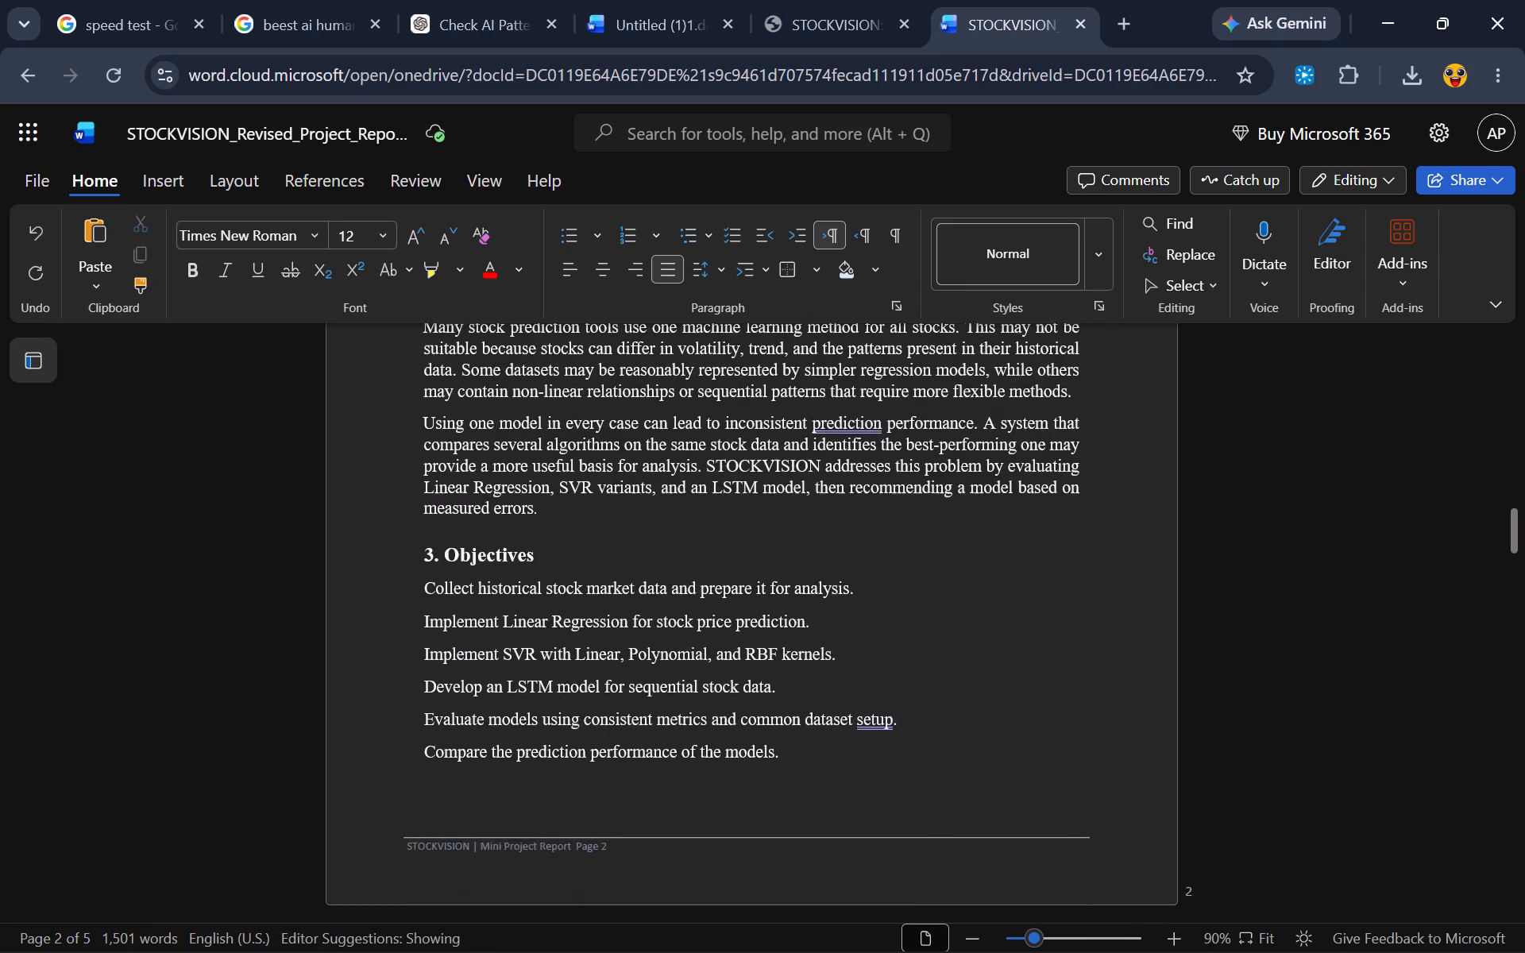
scroll(642, 591, down, 1)
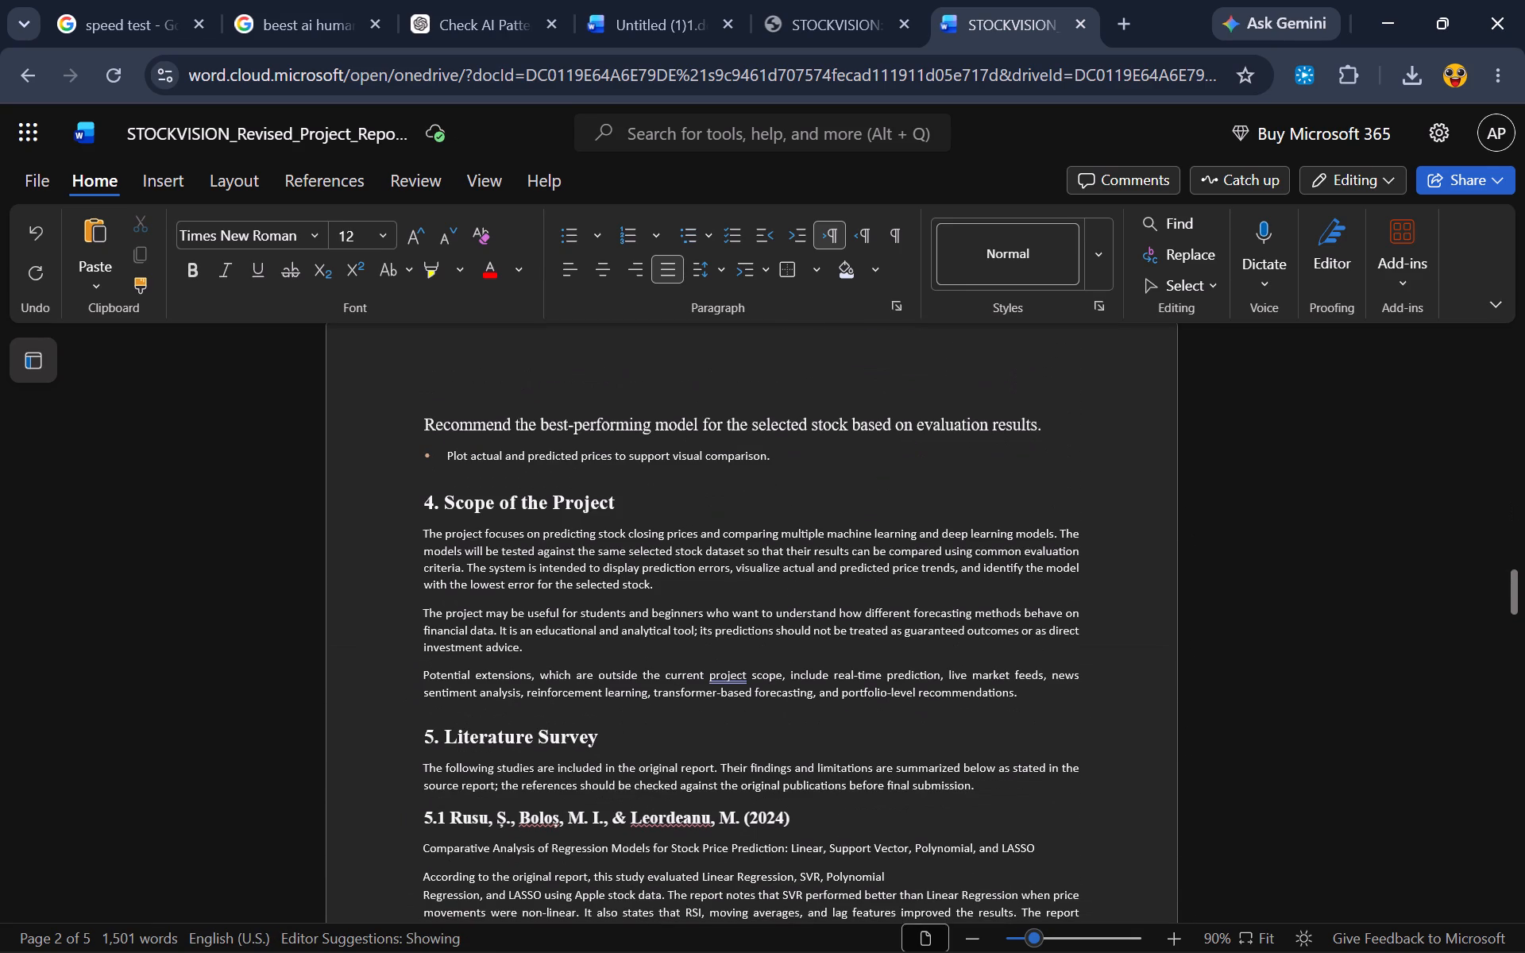
scroll(642, 591, up, 1)
drag(781, 475, 467, 468)
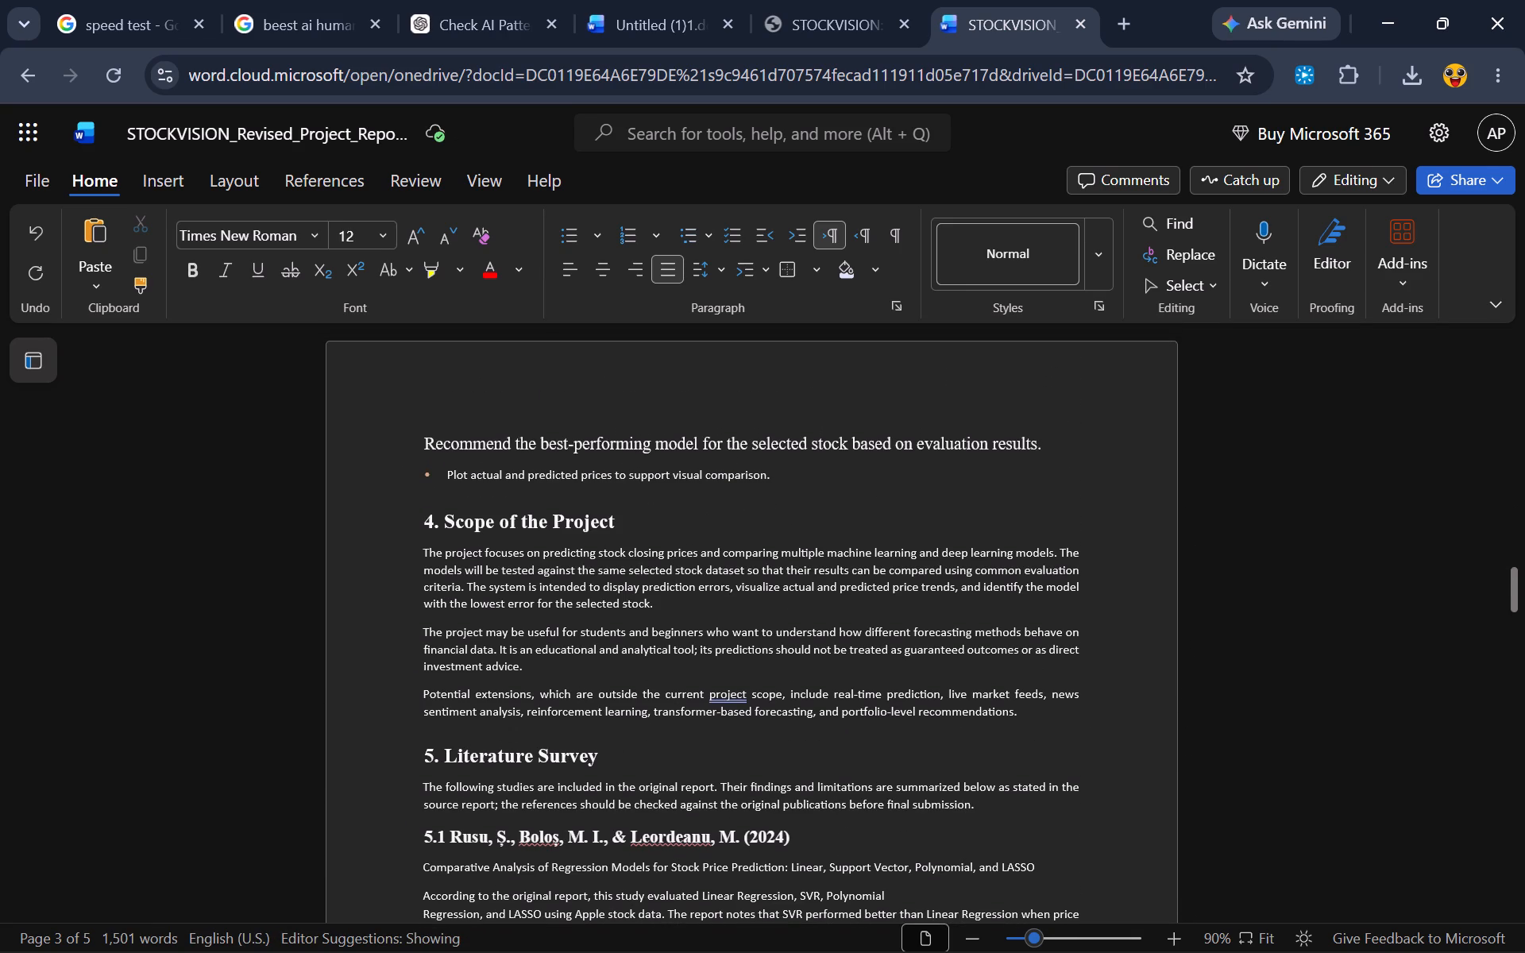
drag(467, 468, 421, 481)
key(ctrl+alt+v)
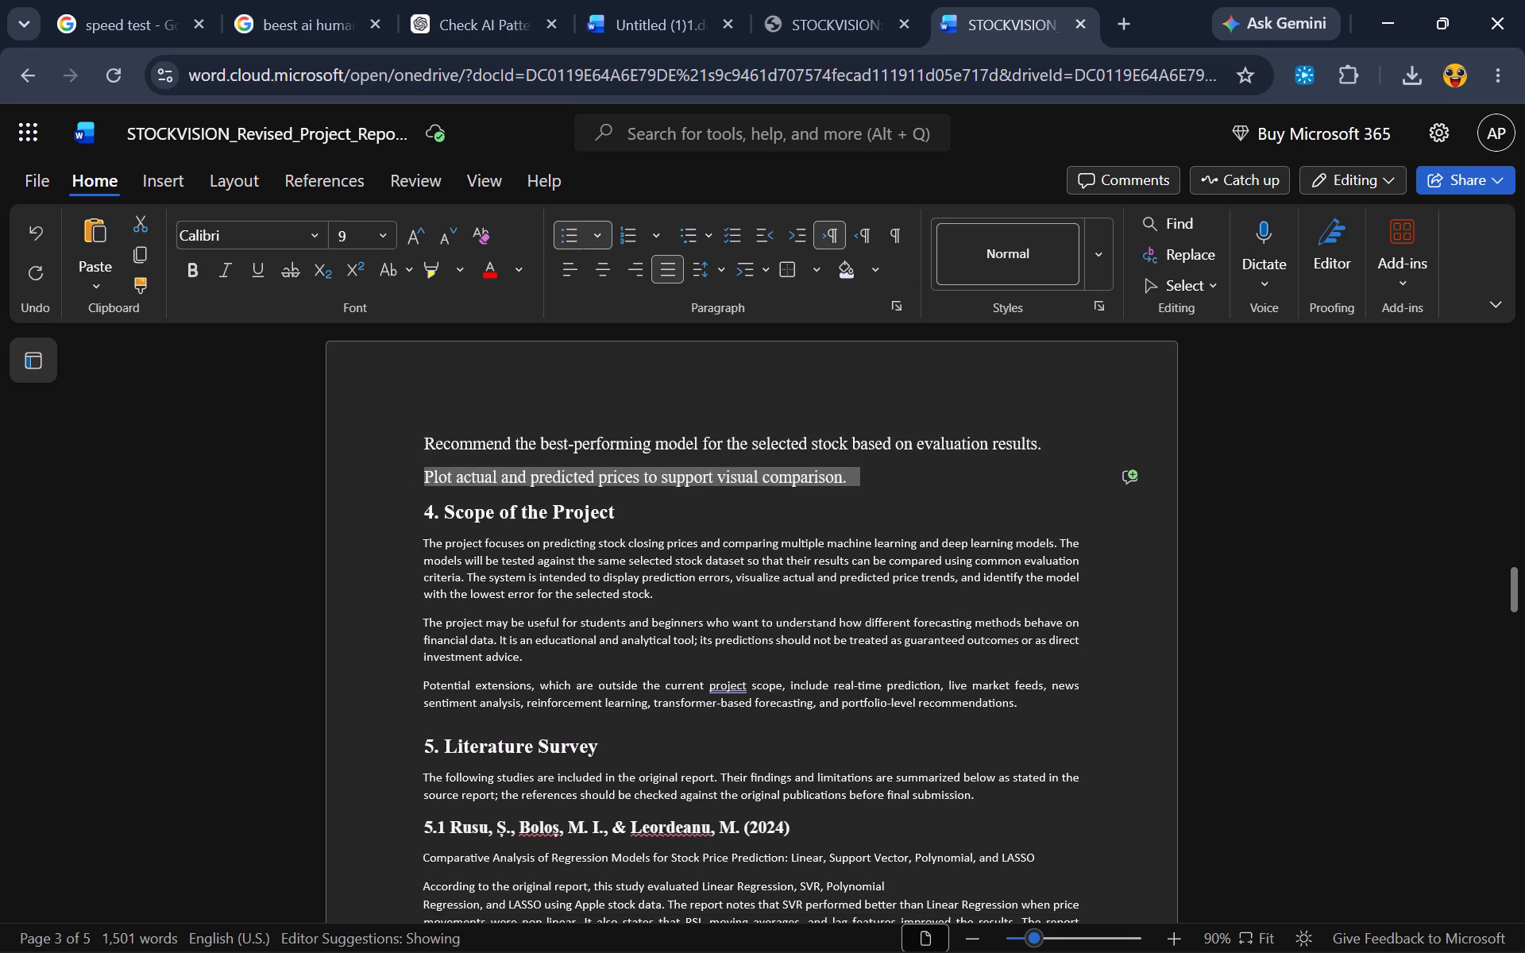
Apply the copied body formatting, Times New Roman size 12, to the three paragraphs under "4. Scope of the Project".
scroll(596, 597, down, 1)
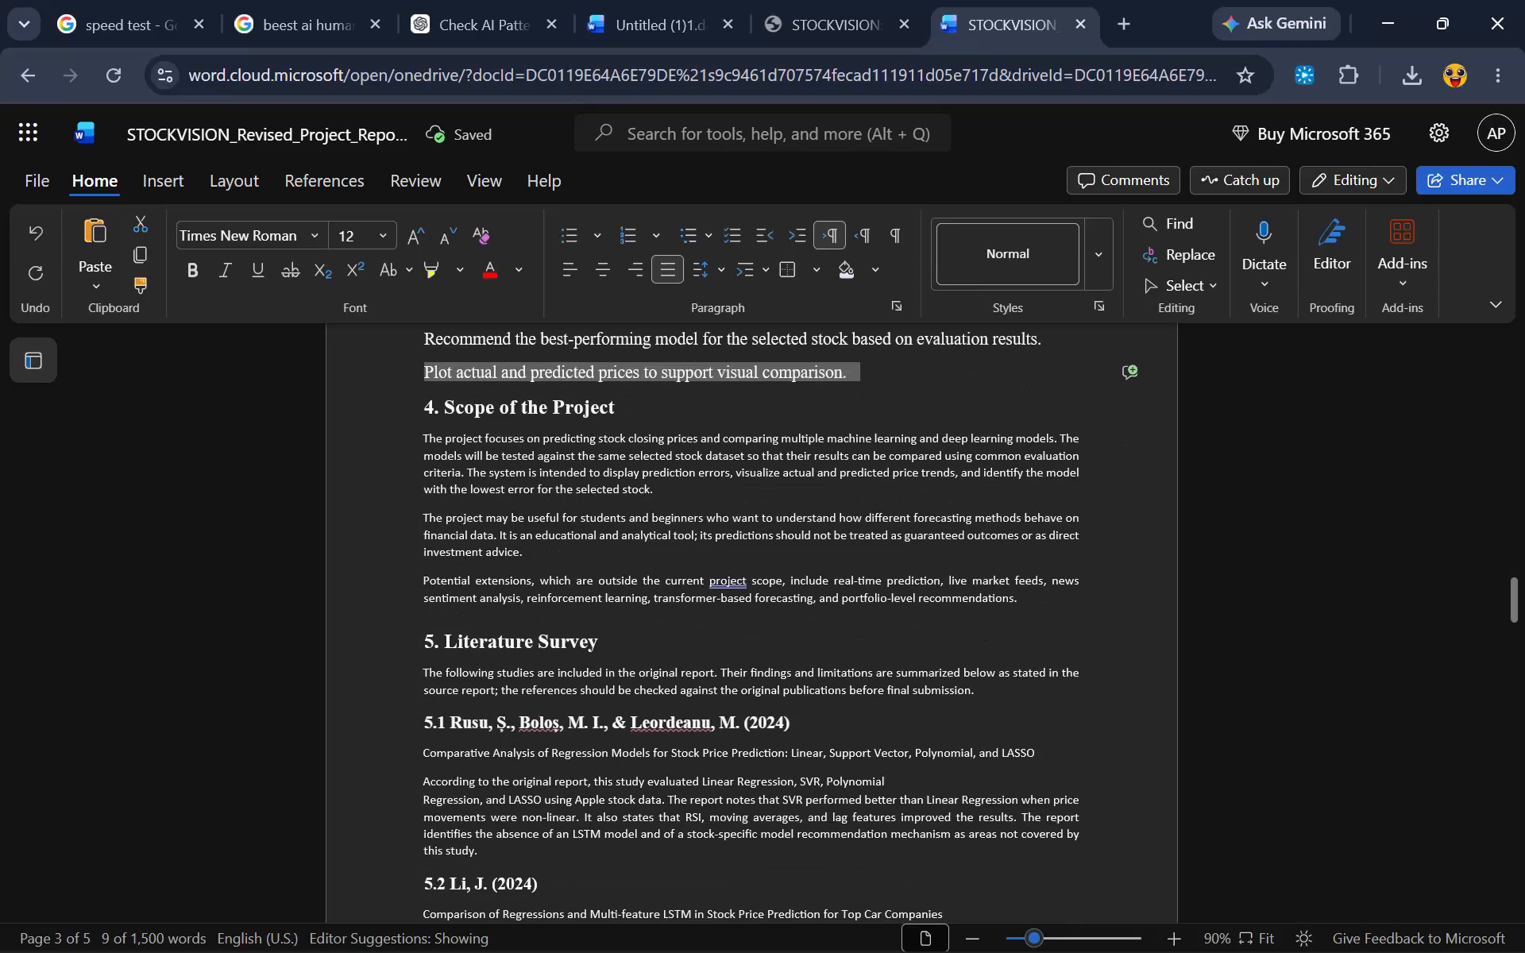
drag(1021, 609, 617, 537)
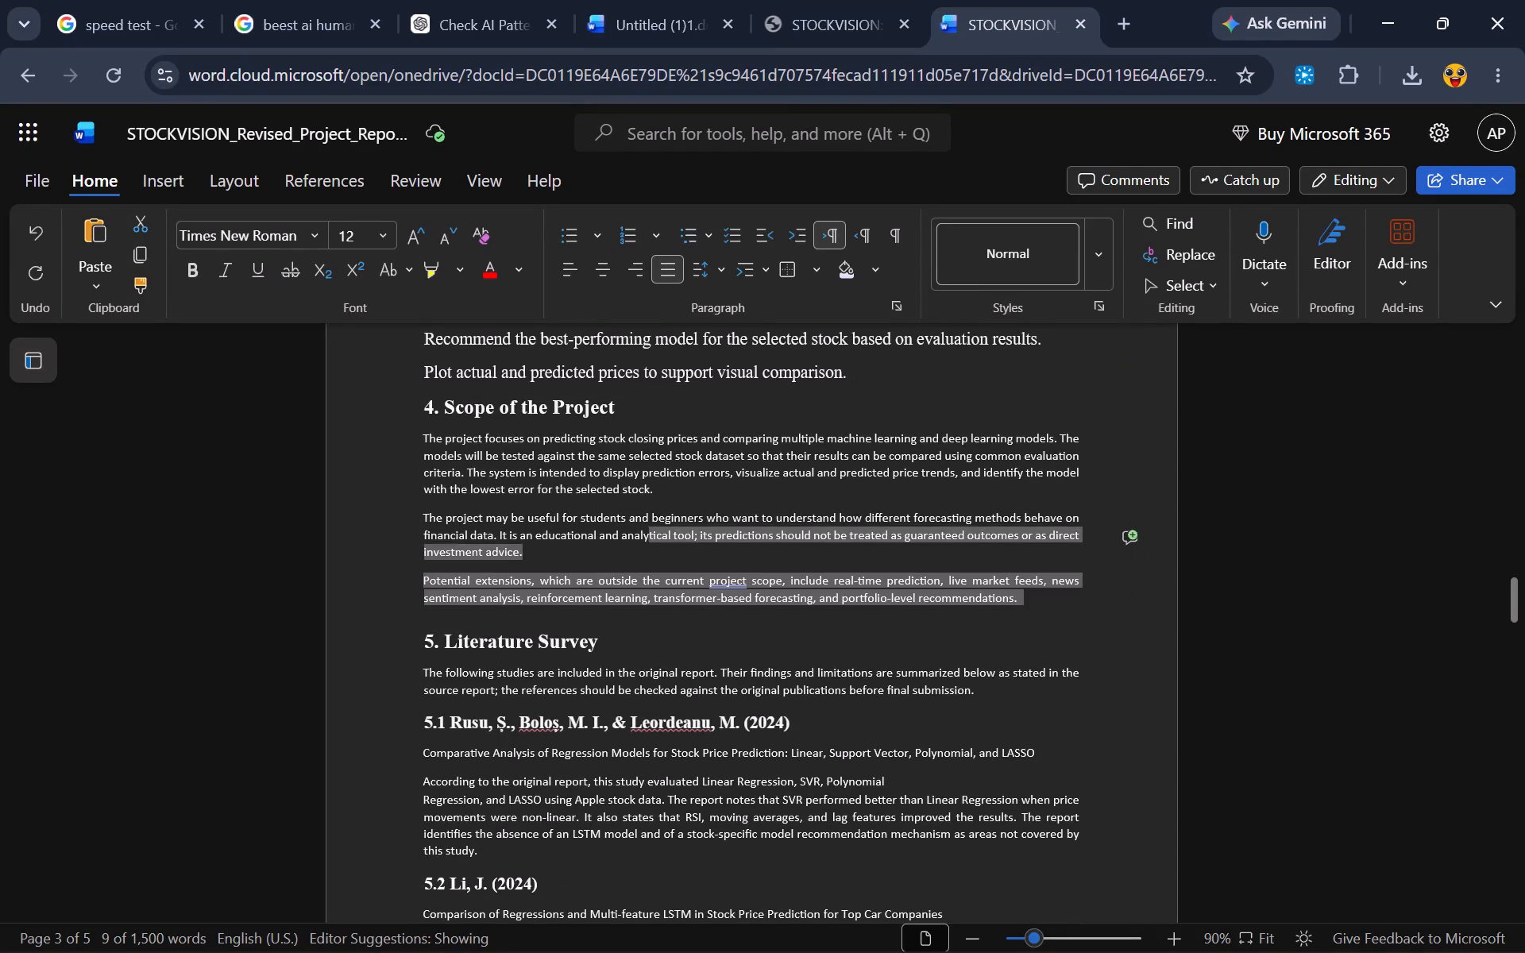
drag(617, 537, 404, 441)
key(ctrl+alt+v)
Apply the copied body formatting, Times New Roman size 12, to the introductory paragraph under "5. Literature Survey".
scroll(523, 525, down, 1)
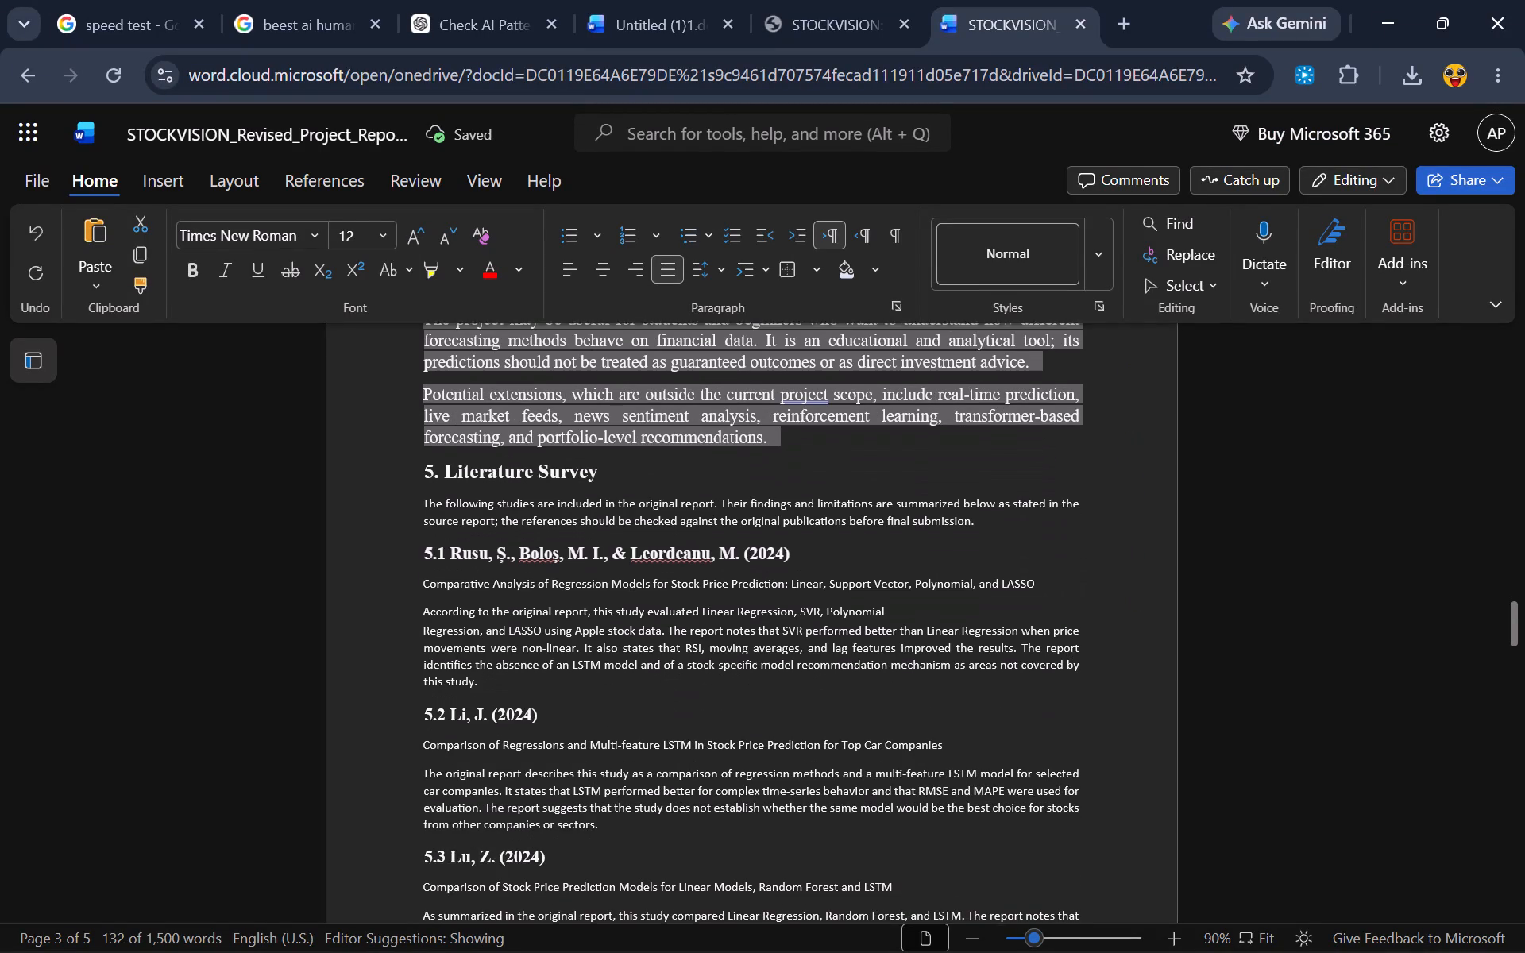
scroll(523, 525, down, 1)
drag(976, 515, 622, 476)
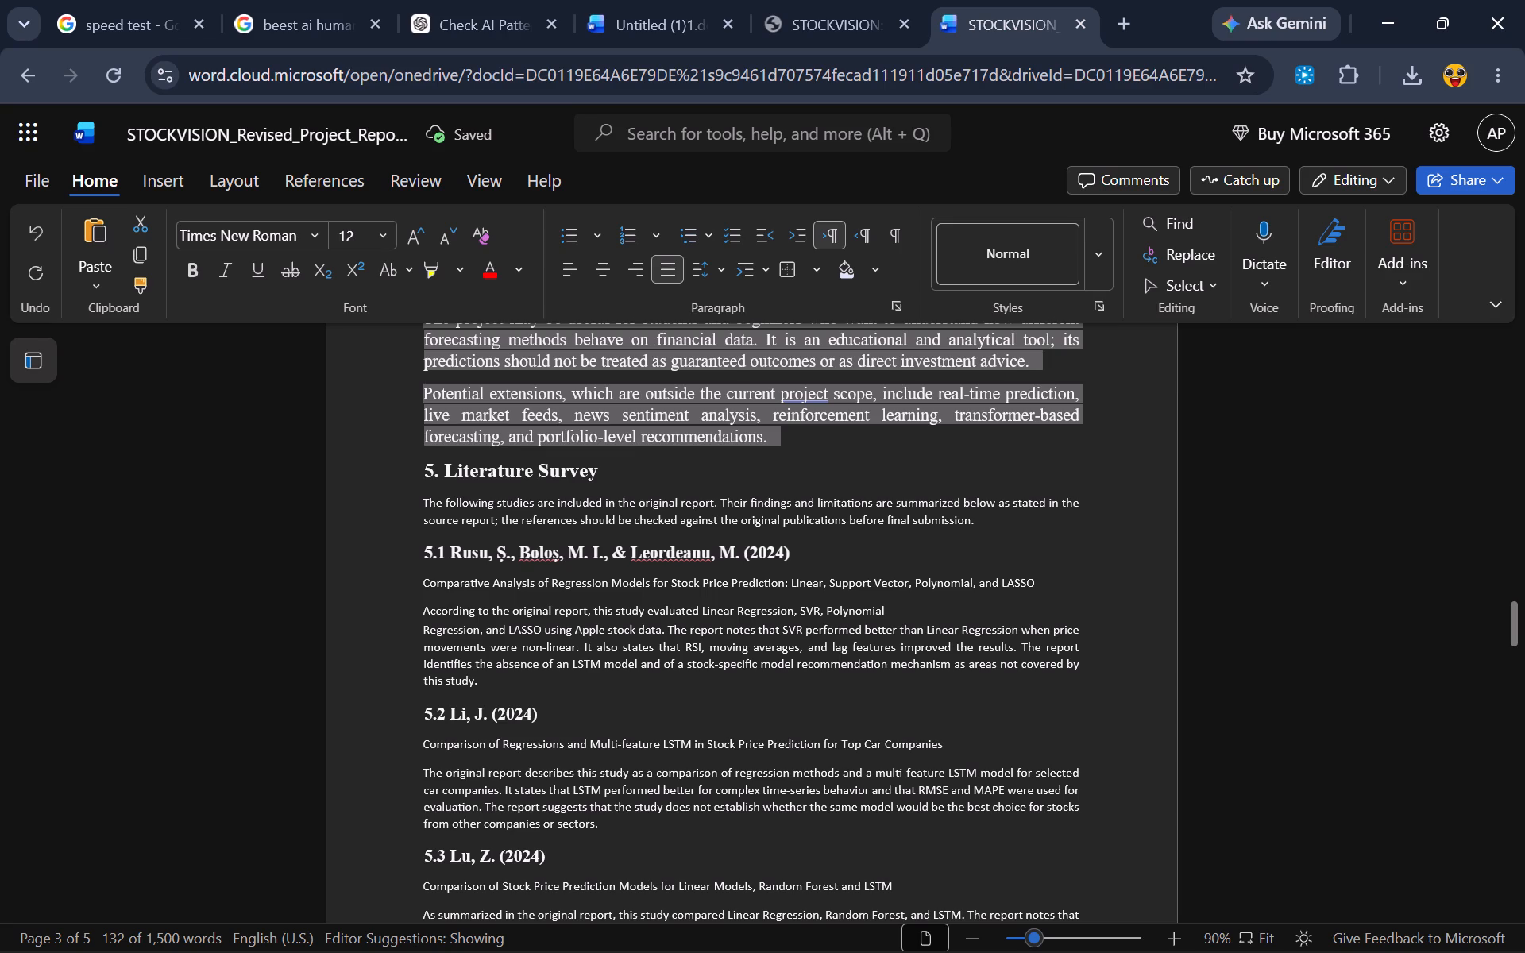
drag(622, 476, 412, 496)
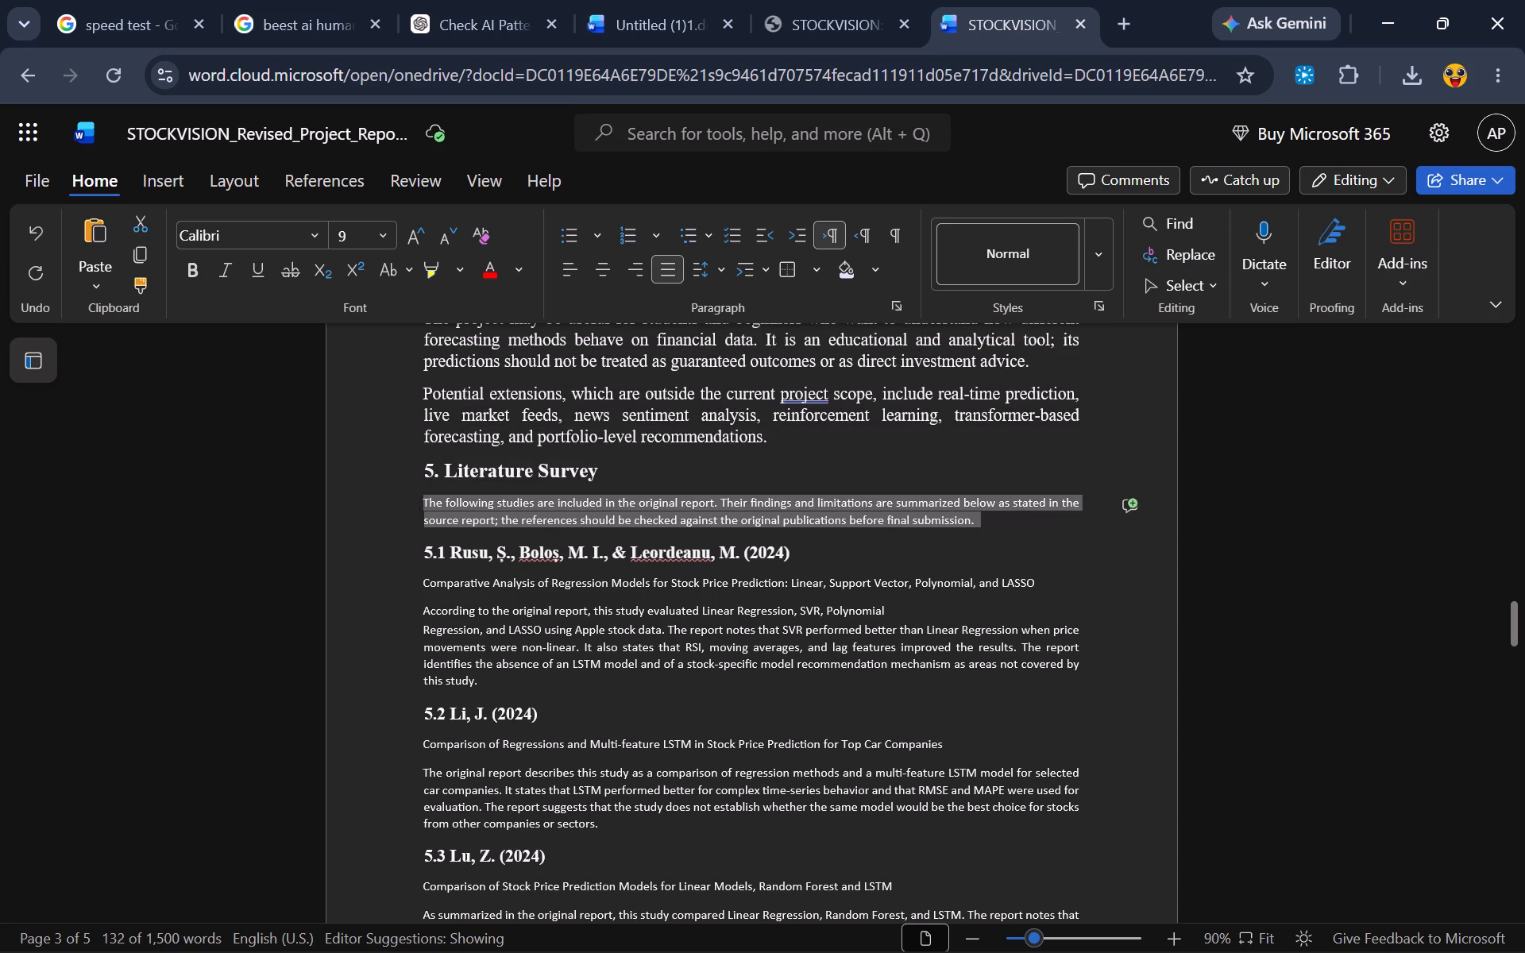
key(ctrl+alt+v)
Apply the copied body formatting, Times New Roman size 12, to the study titles and summaries under subheadings 5.1 and 5.2.
scroll(508, 560, down, 1)
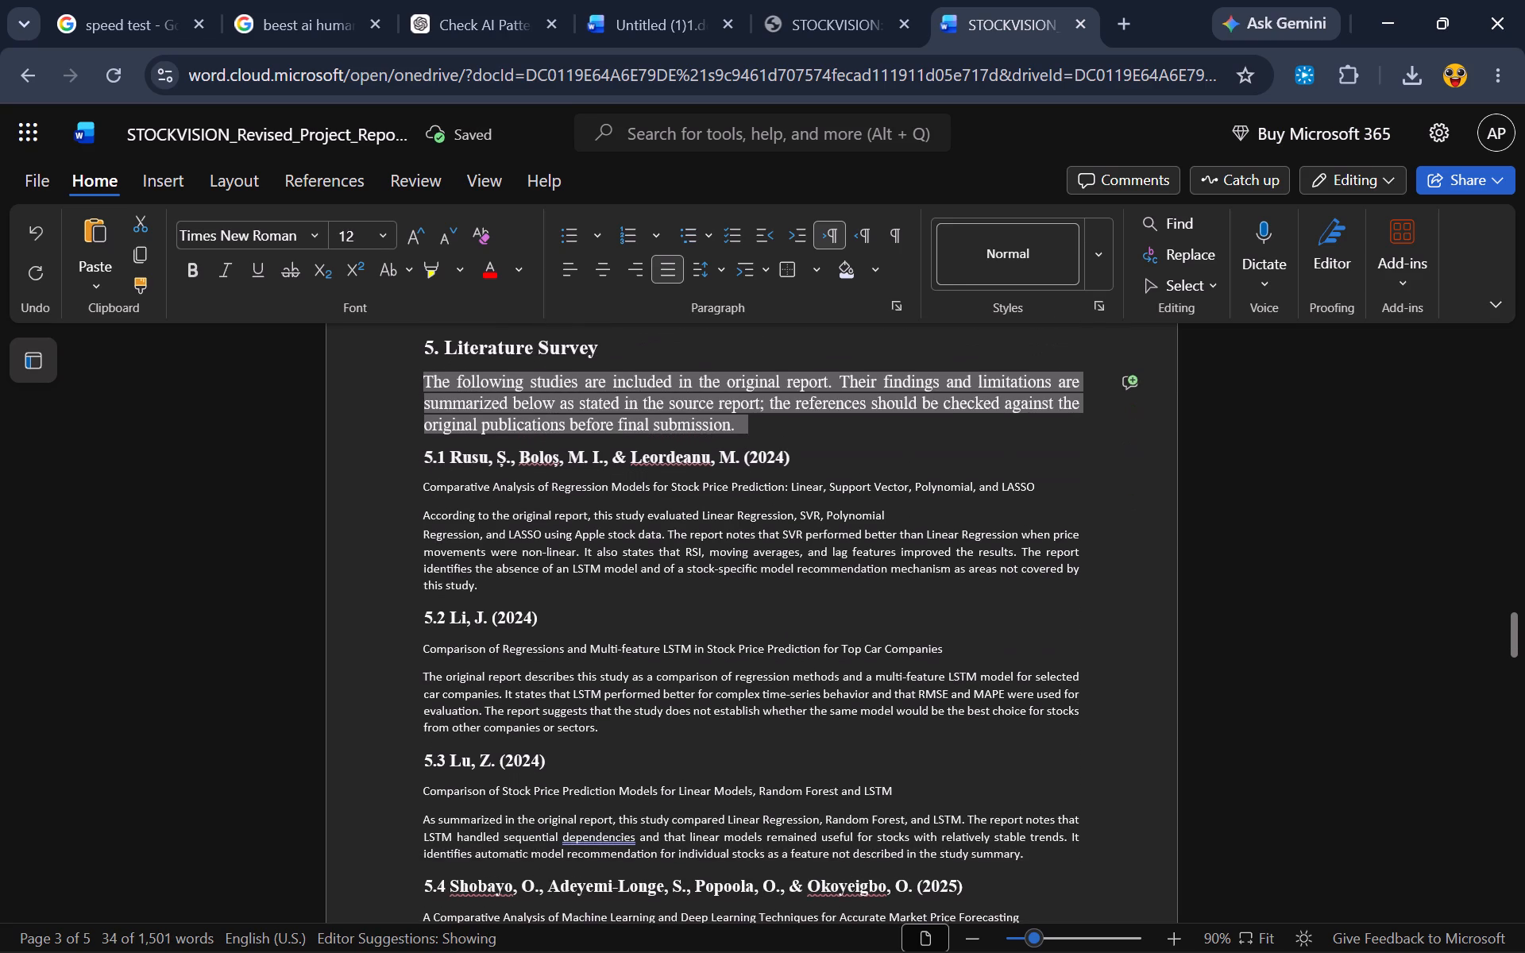
scroll(508, 560, down, 1)
drag(481, 594, 396, 483)
key(ctrl+alt+v)
scroll(531, 576, down, 1)
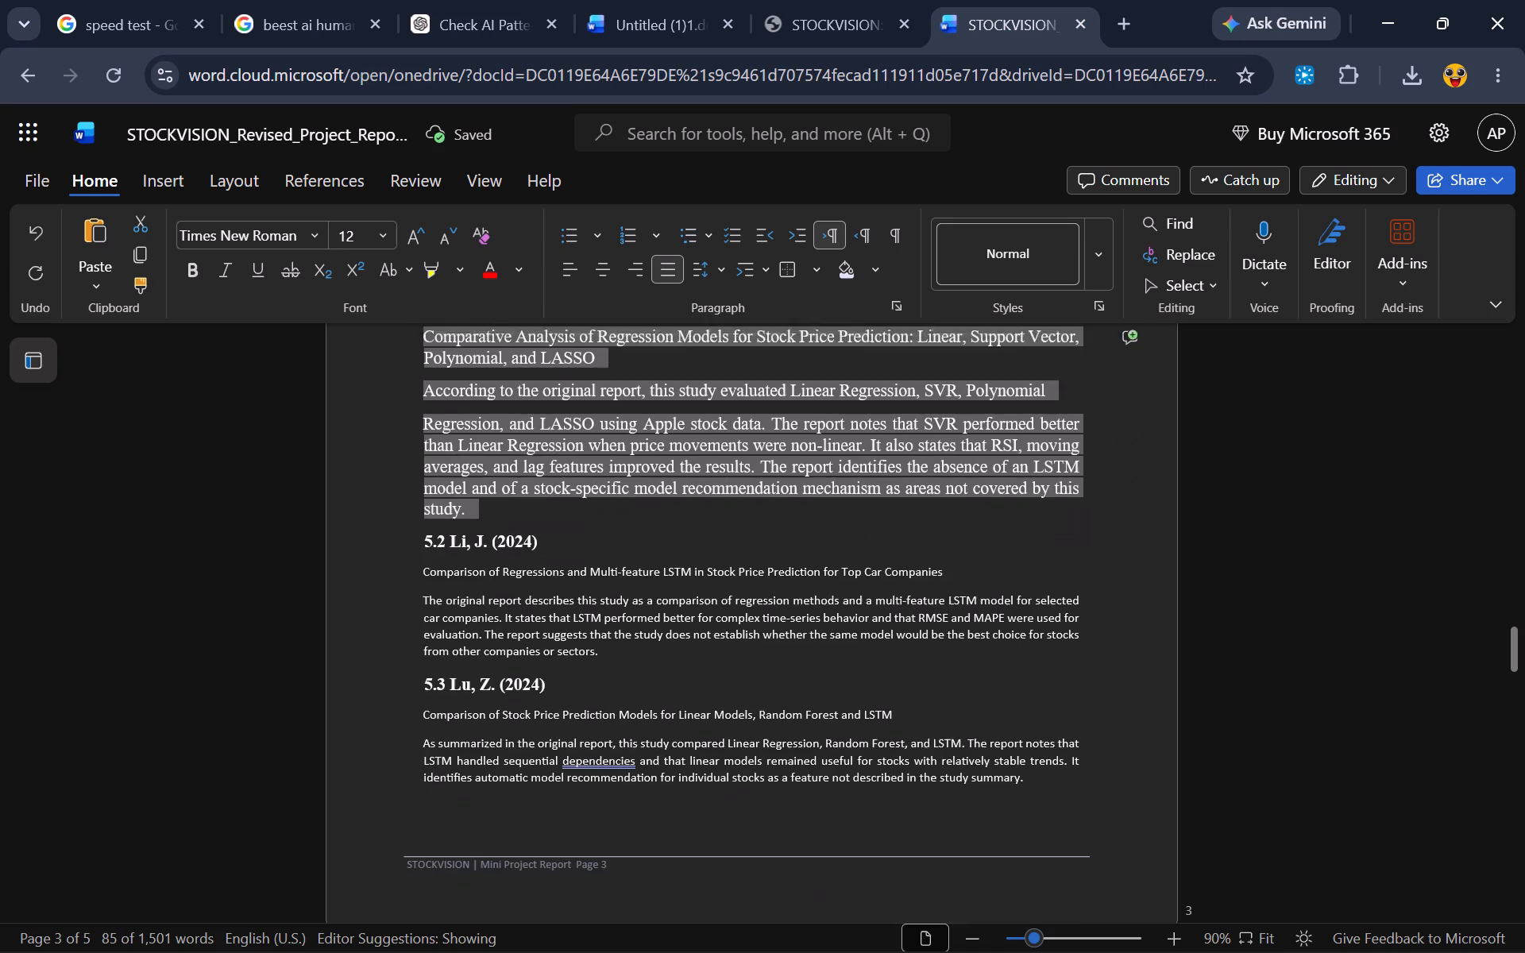
scroll(531, 576, down, 1)
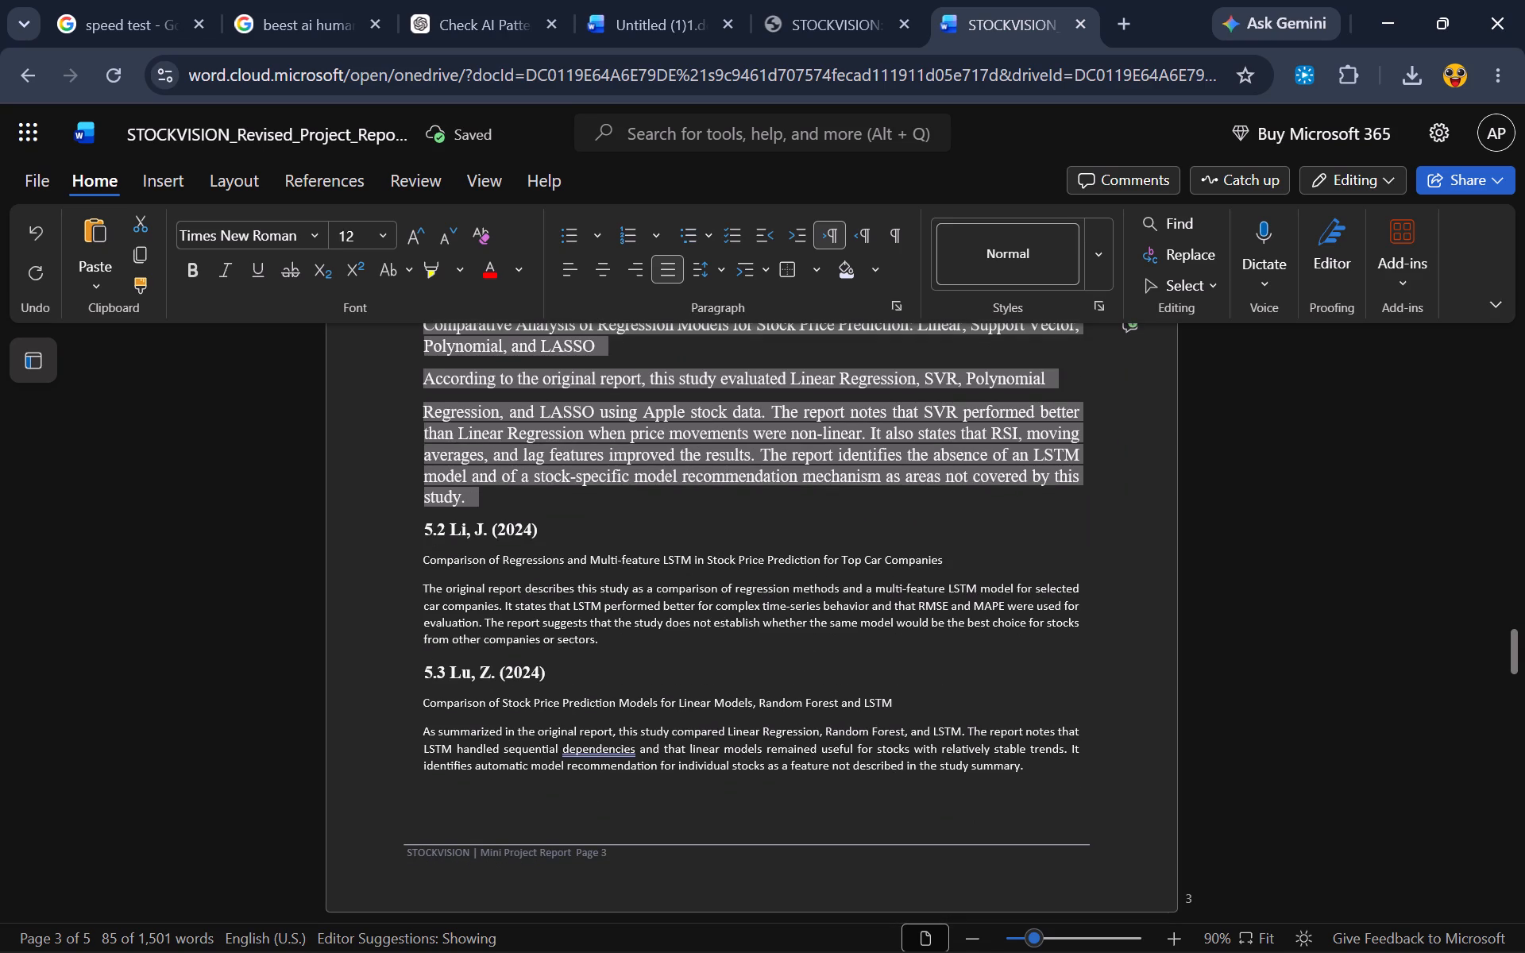
drag(596, 644, 414, 562)
key(ctrl+alt+v)
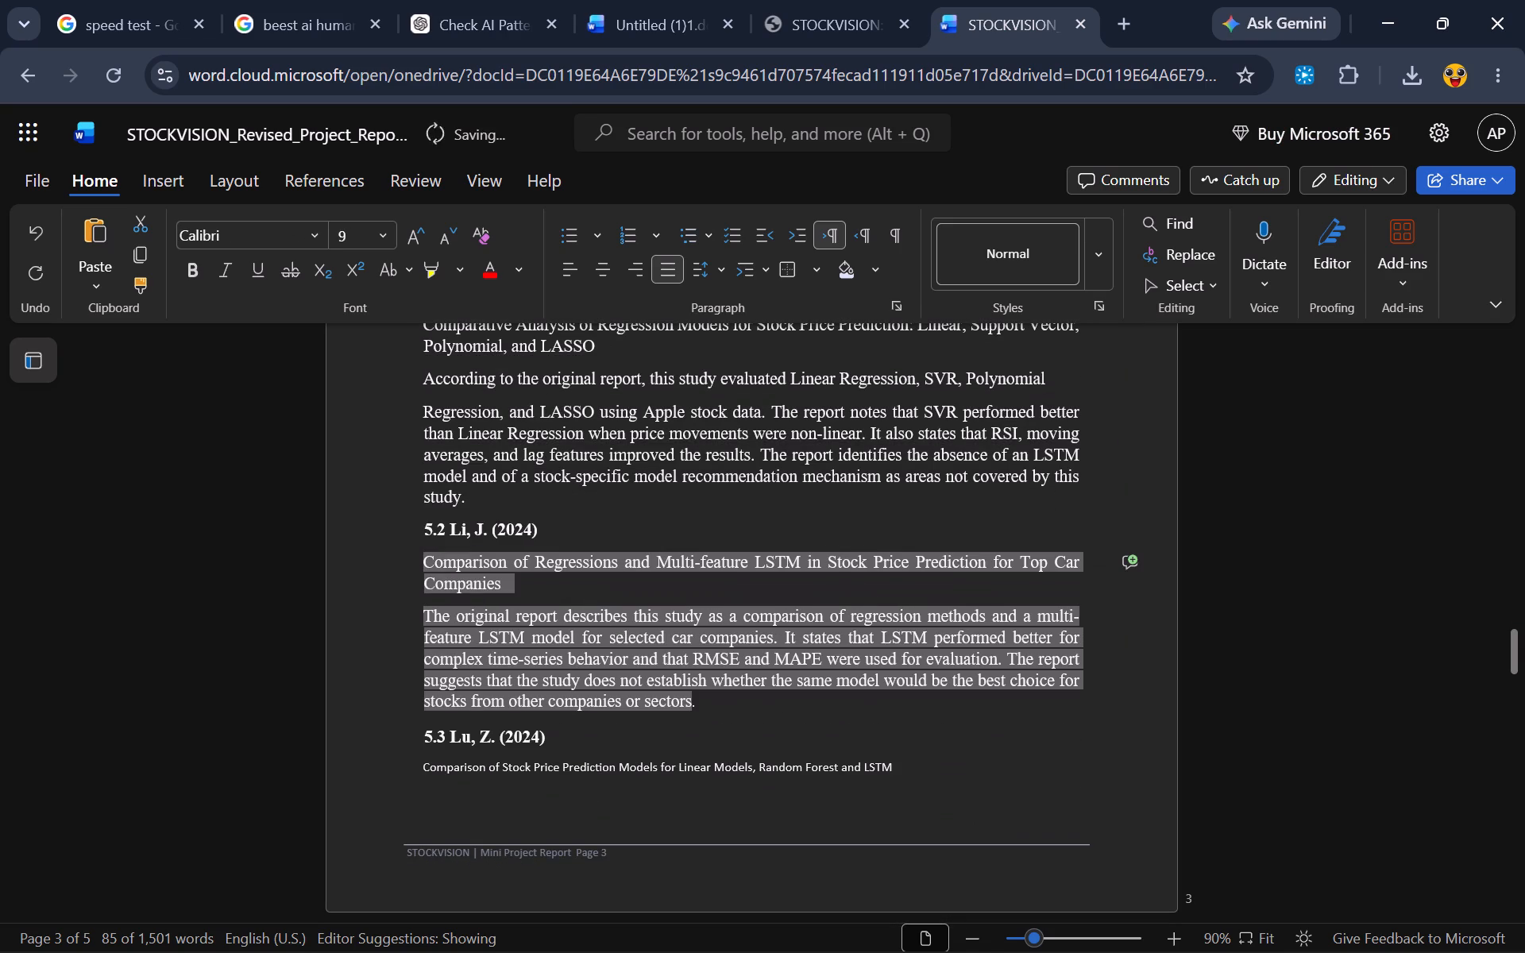
Apply the copied body formatting, Times New Roman size 12, to the 5.3 study title and its summary on the following page.
scroll(578, 582, down, 2)
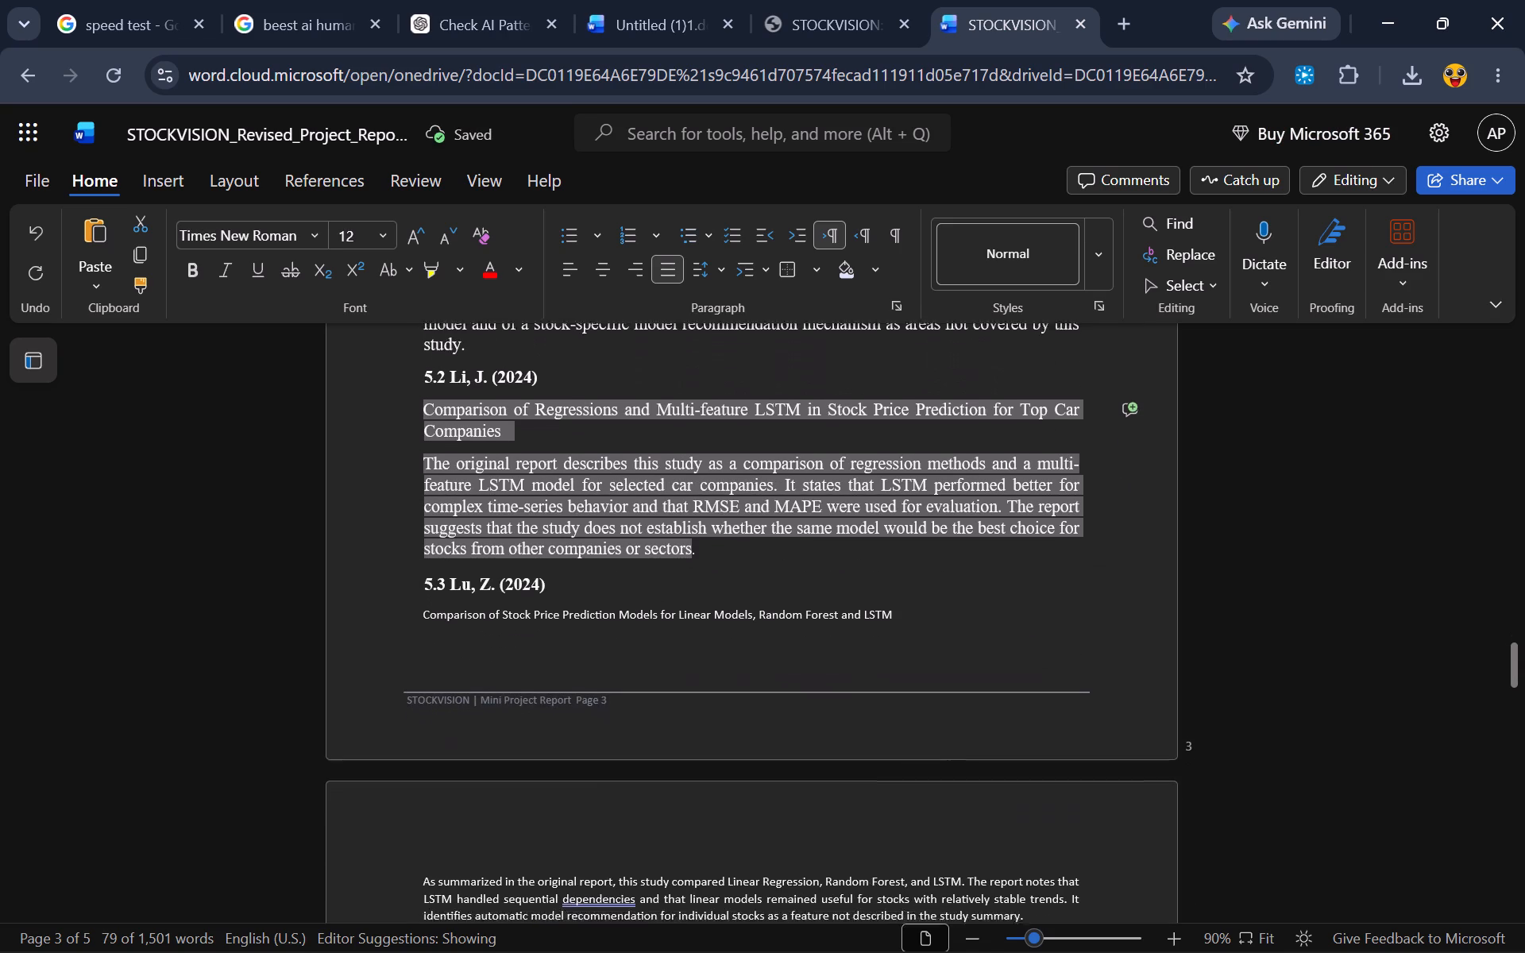
scroll(578, 582, down, 1)
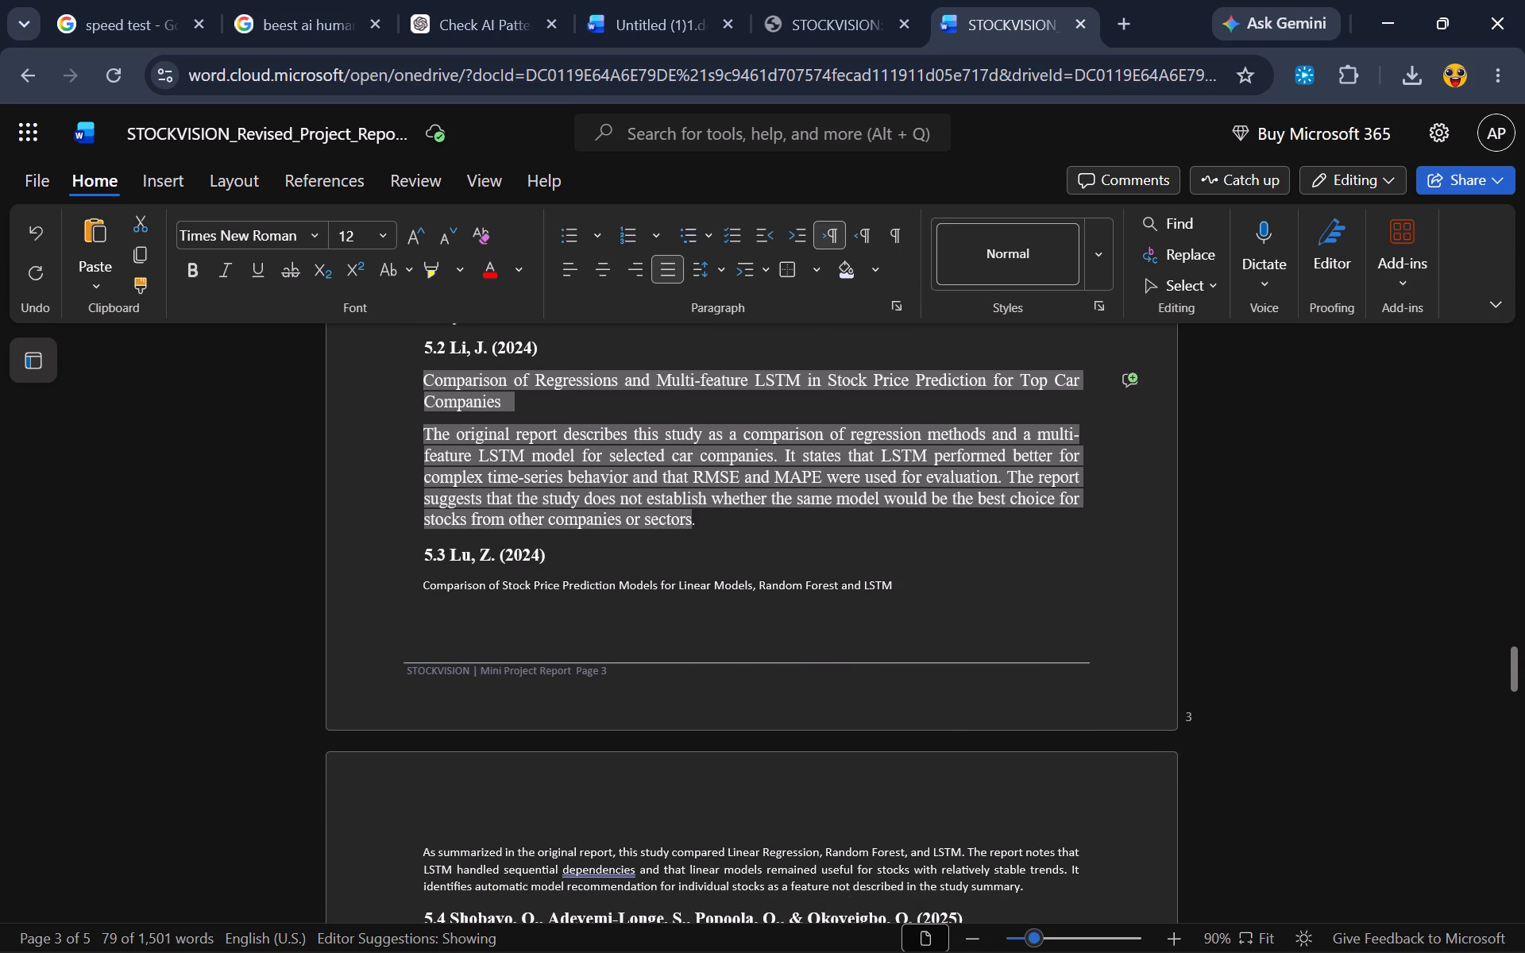
drag(907, 587, 414, 658)
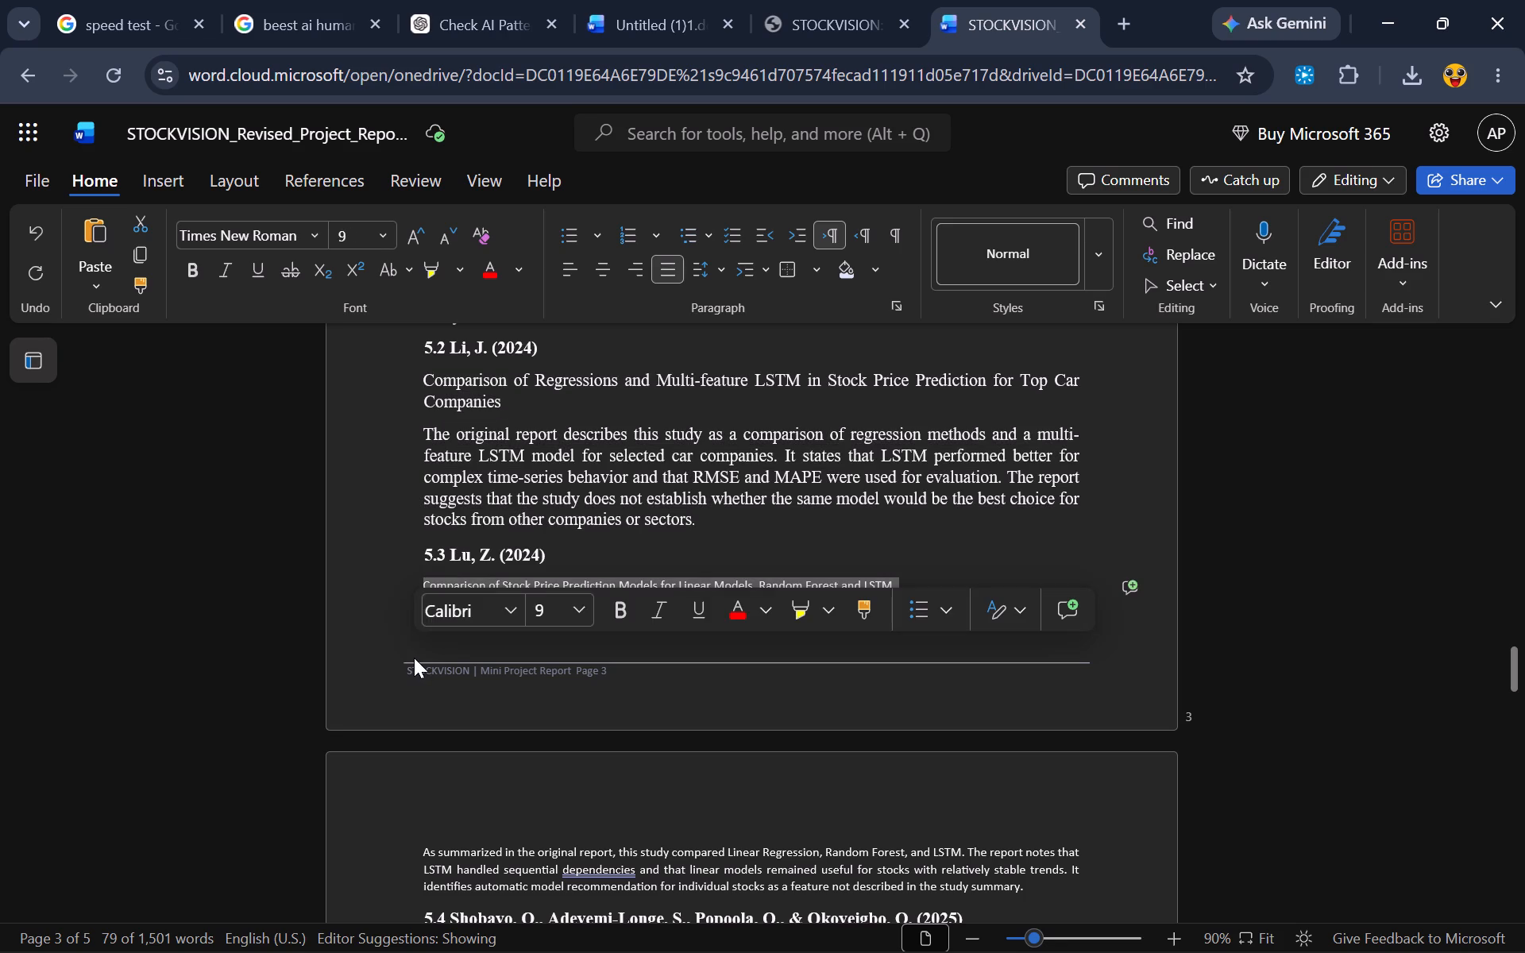
key(ctrl+alt+v)
scroll(414, 658, down, 3)
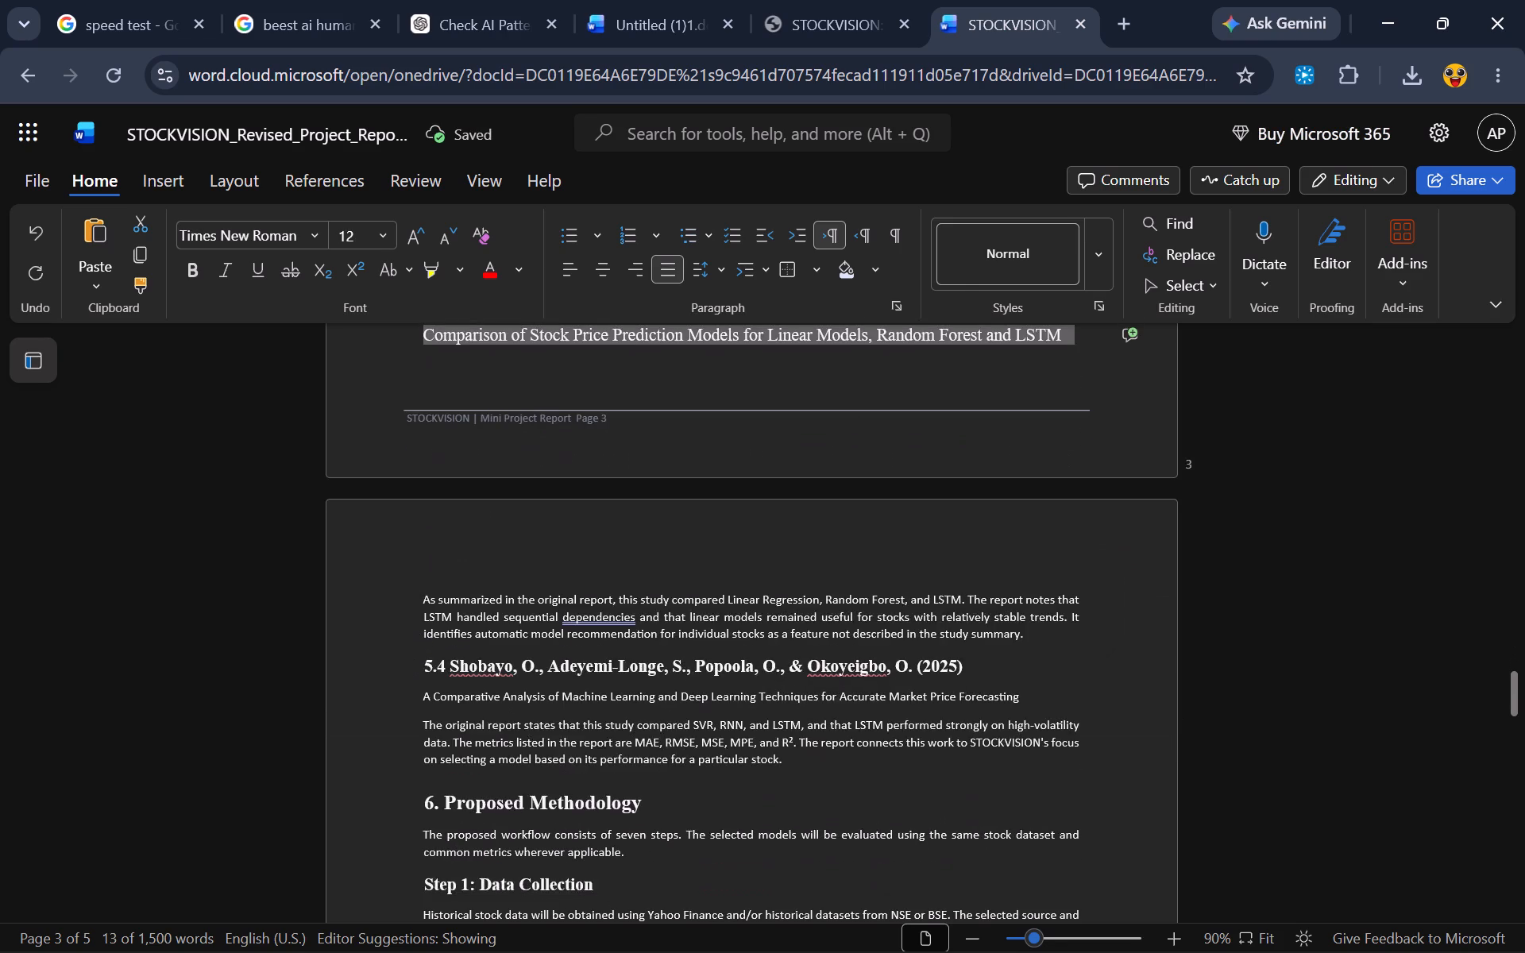
scroll(414, 658, down, 1)
click(1031, 571)
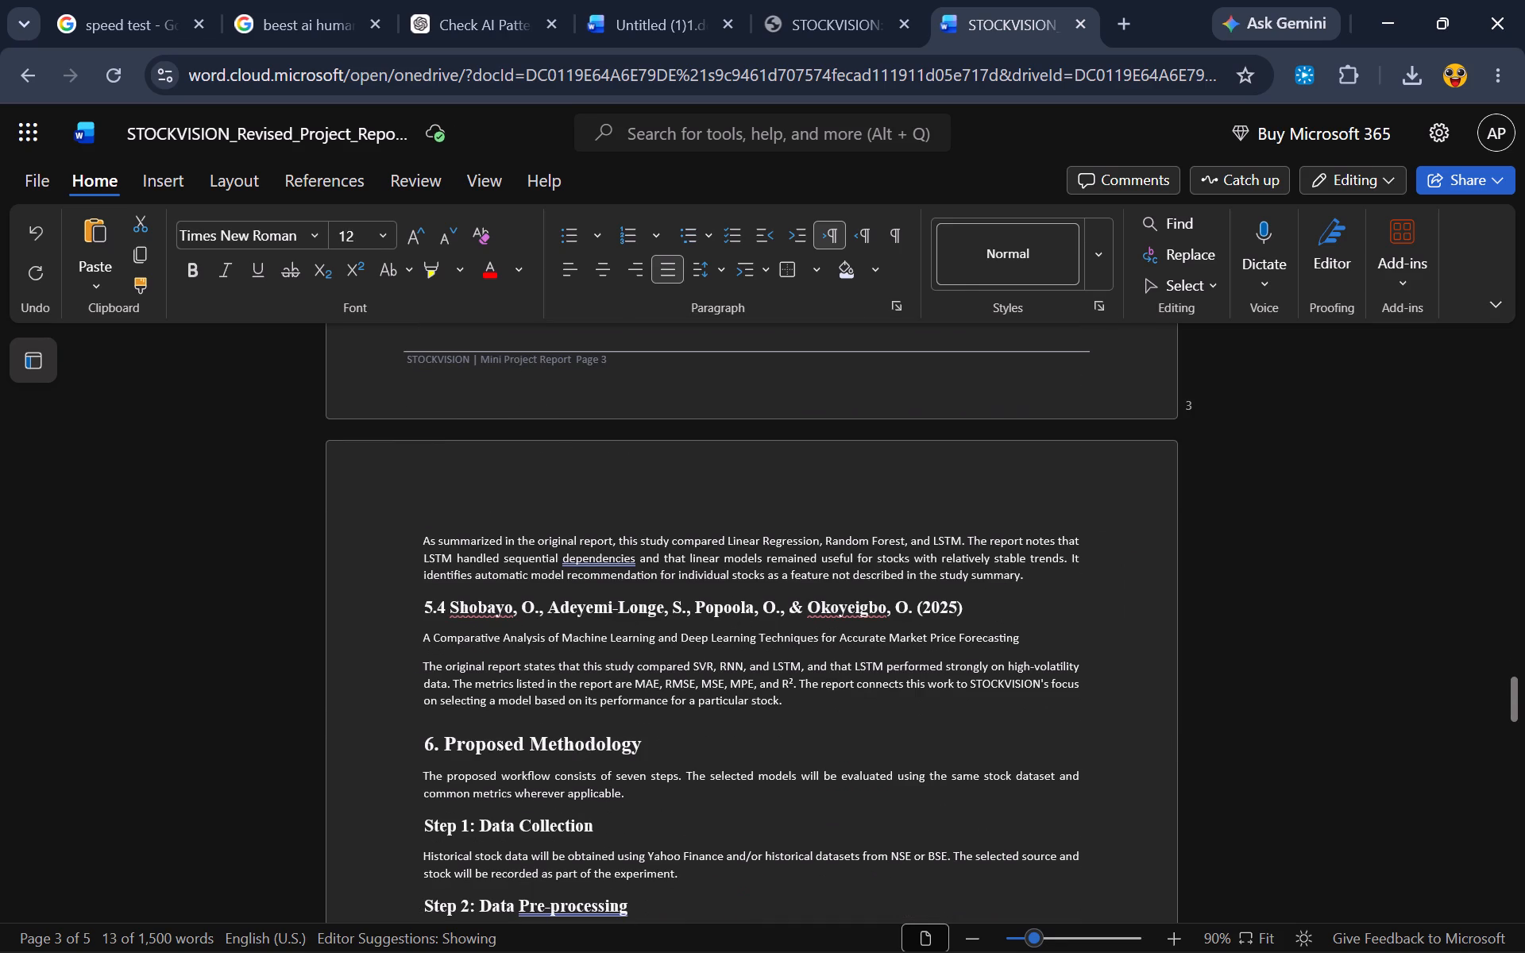
drag(1031, 571, 409, 515)
key(ctrl+alt+v)
Apply the copied body formatting, Times New Roman size 12, to the study title and summary under subheading 5.4.
scroll(541, 561, down, 1)
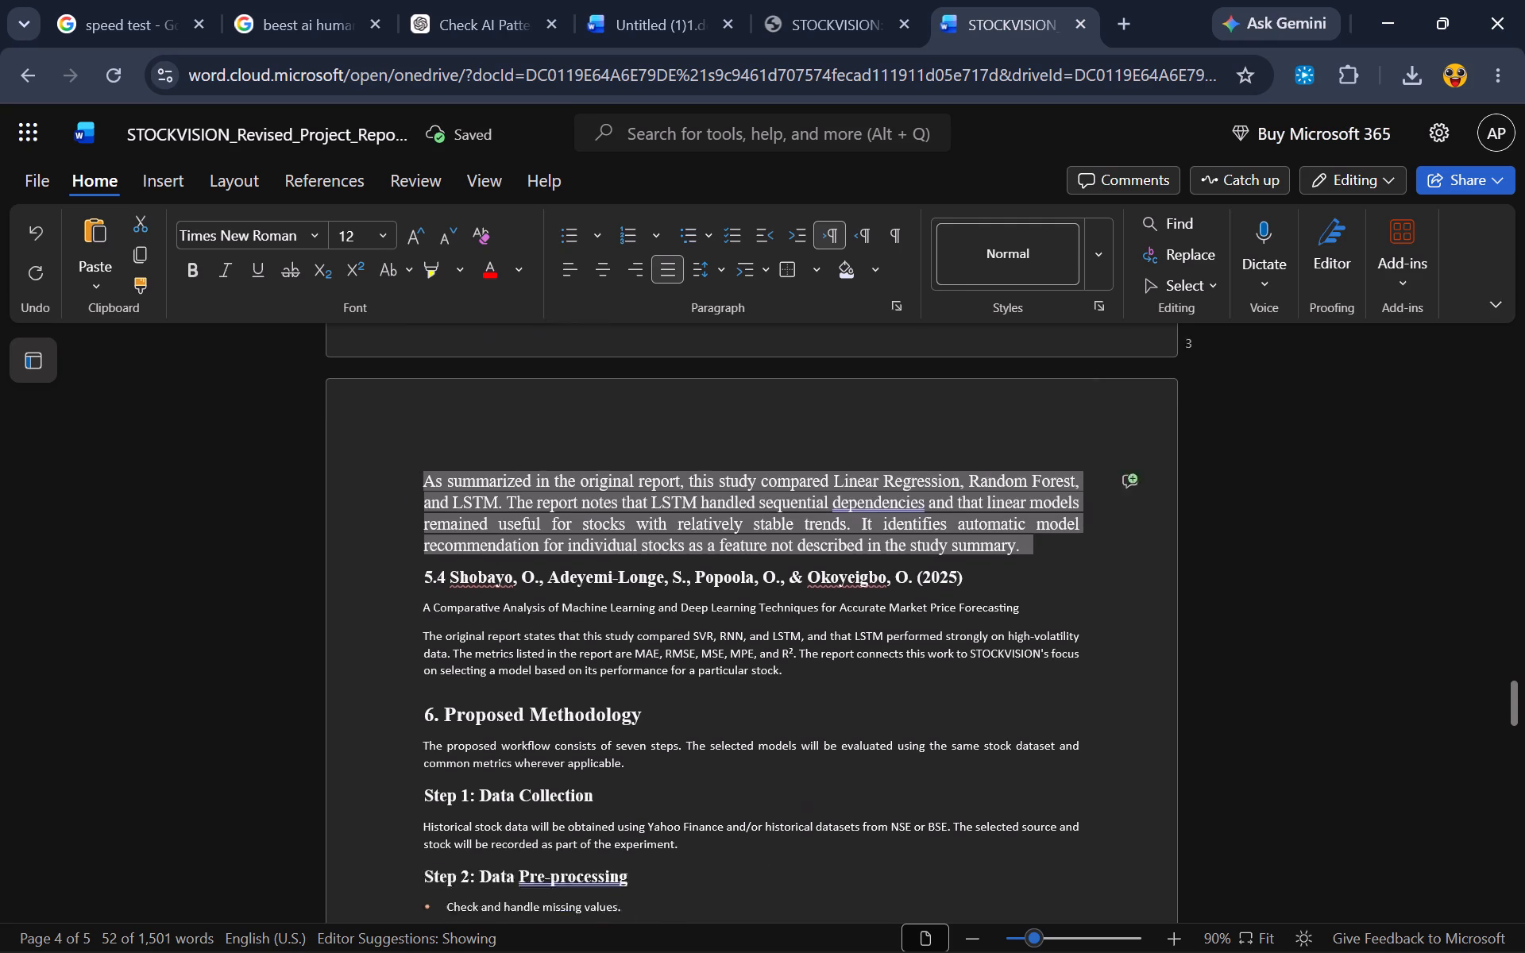
scroll(541, 561, down, 1)
drag(804, 561, 662, 526)
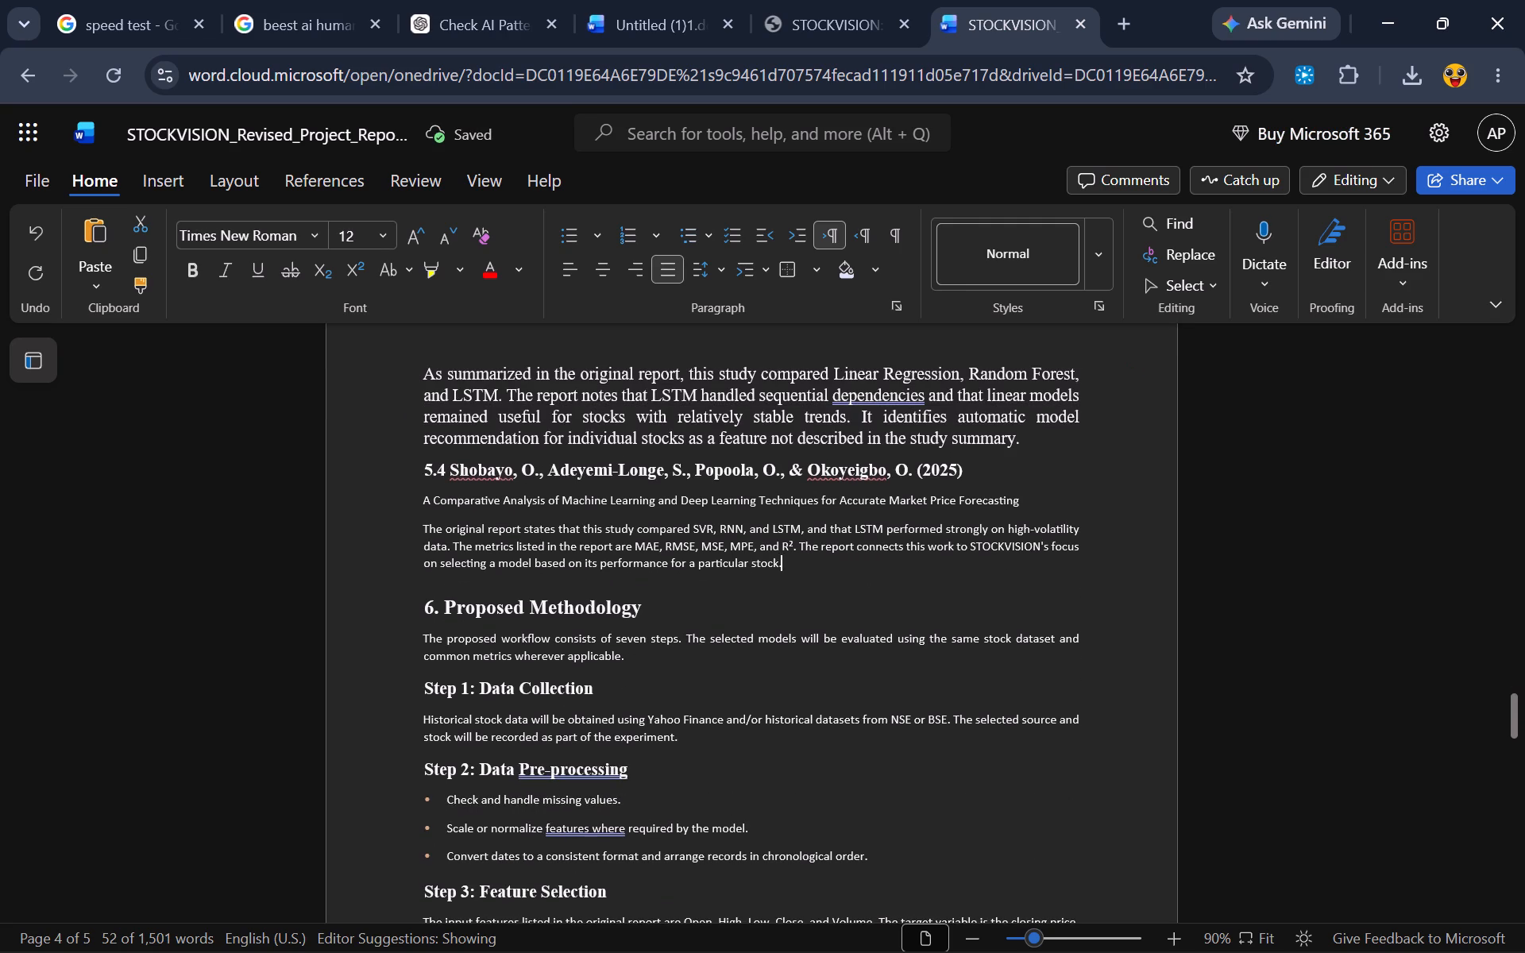
drag(662, 526, 398, 517)
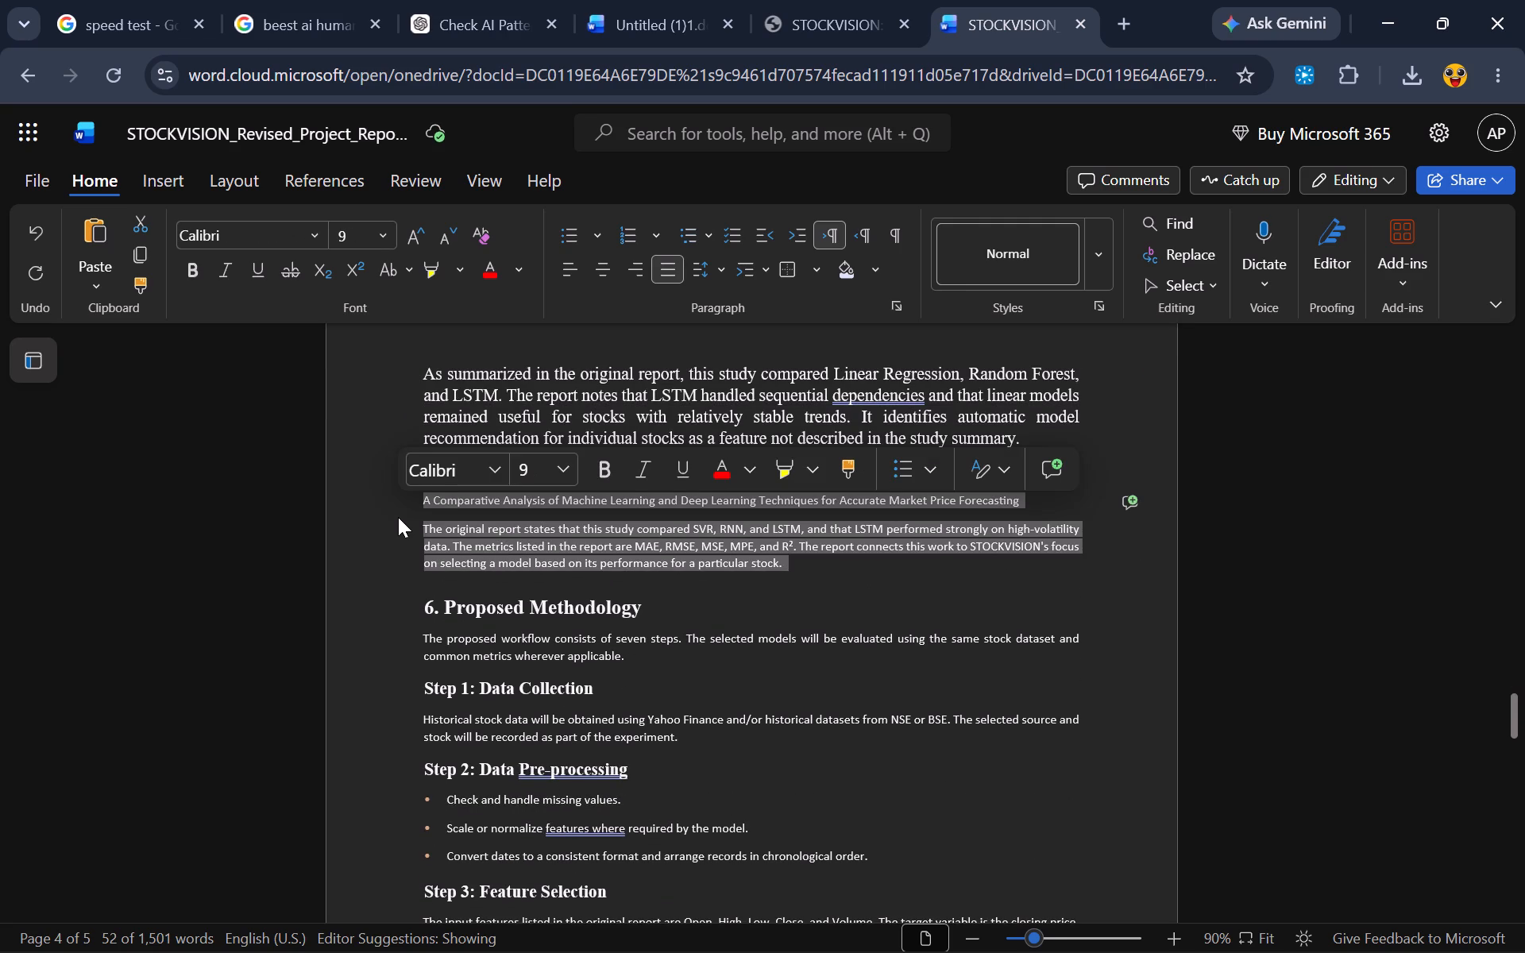
key(ctrl+alt+v)
Apply the copied body formatting, Times New Roman size 12, to the introductory paragraph under "6. Proposed Methodology".
scroll(547, 569, down, 1)
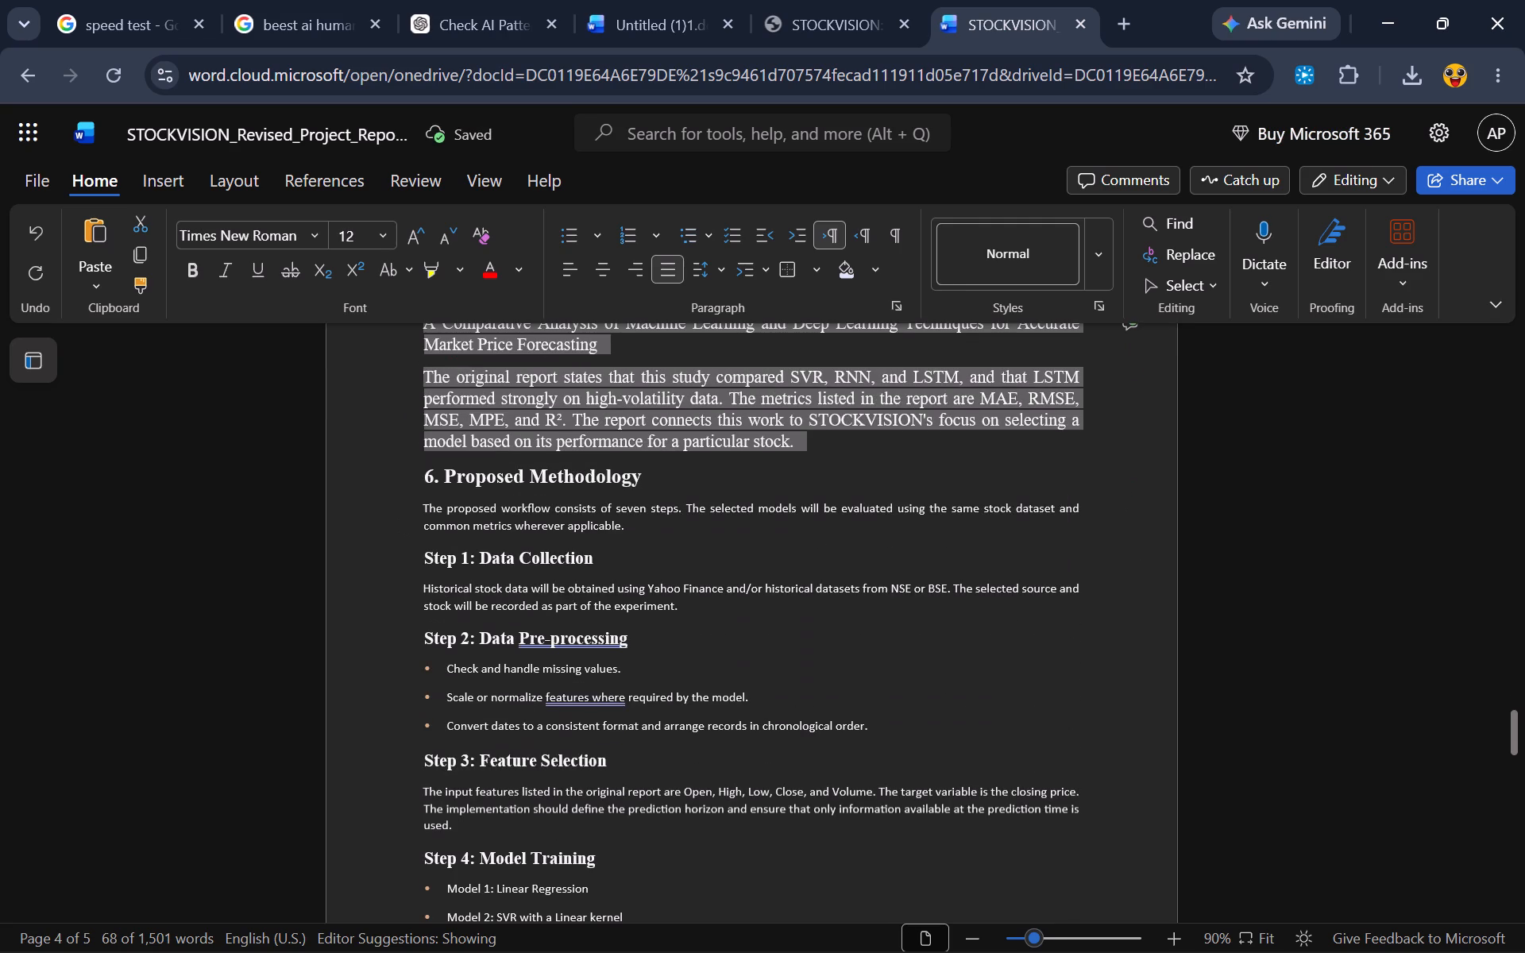
drag(628, 531, 395, 491)
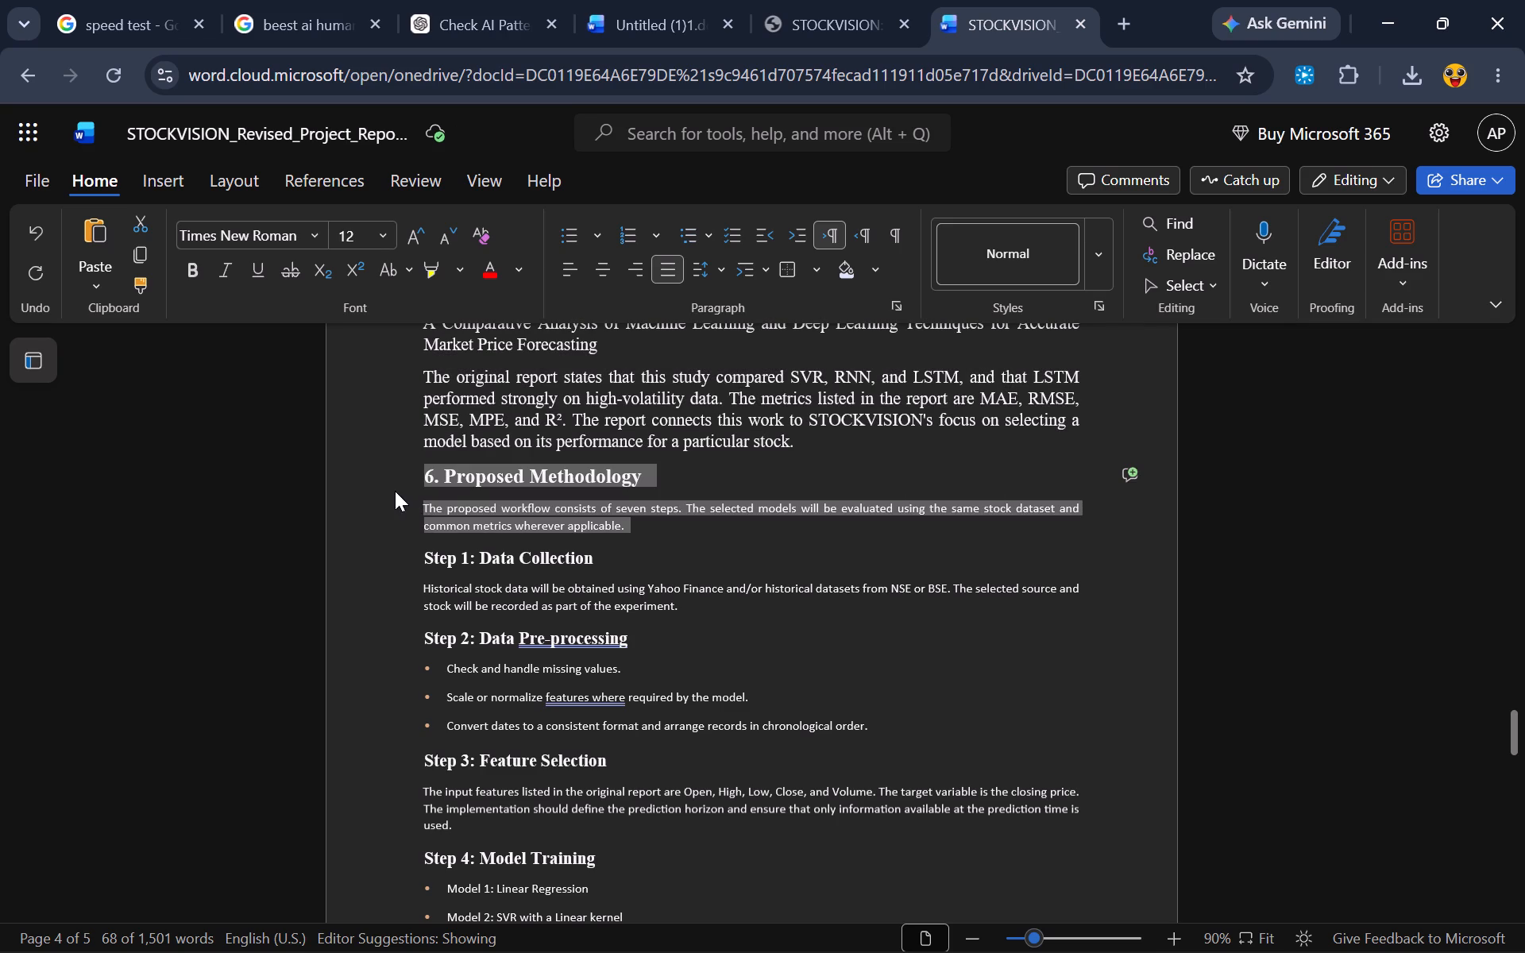
drag(395, 491, 394, 501)
key(ctrl+alt+v)
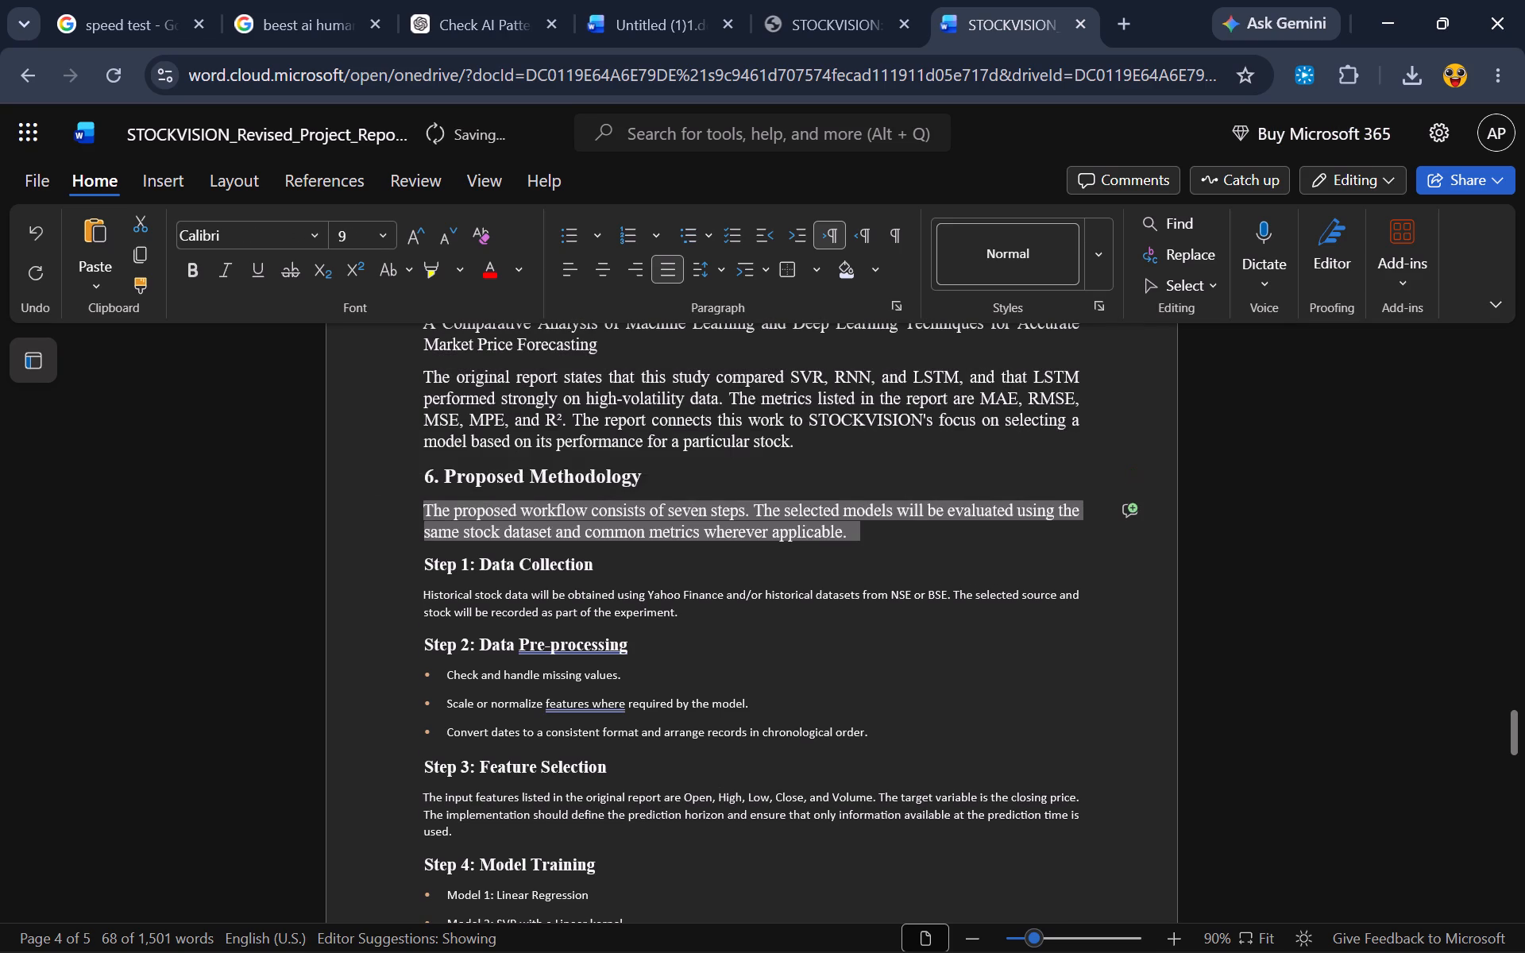
scroll(567, 550, down, 1)
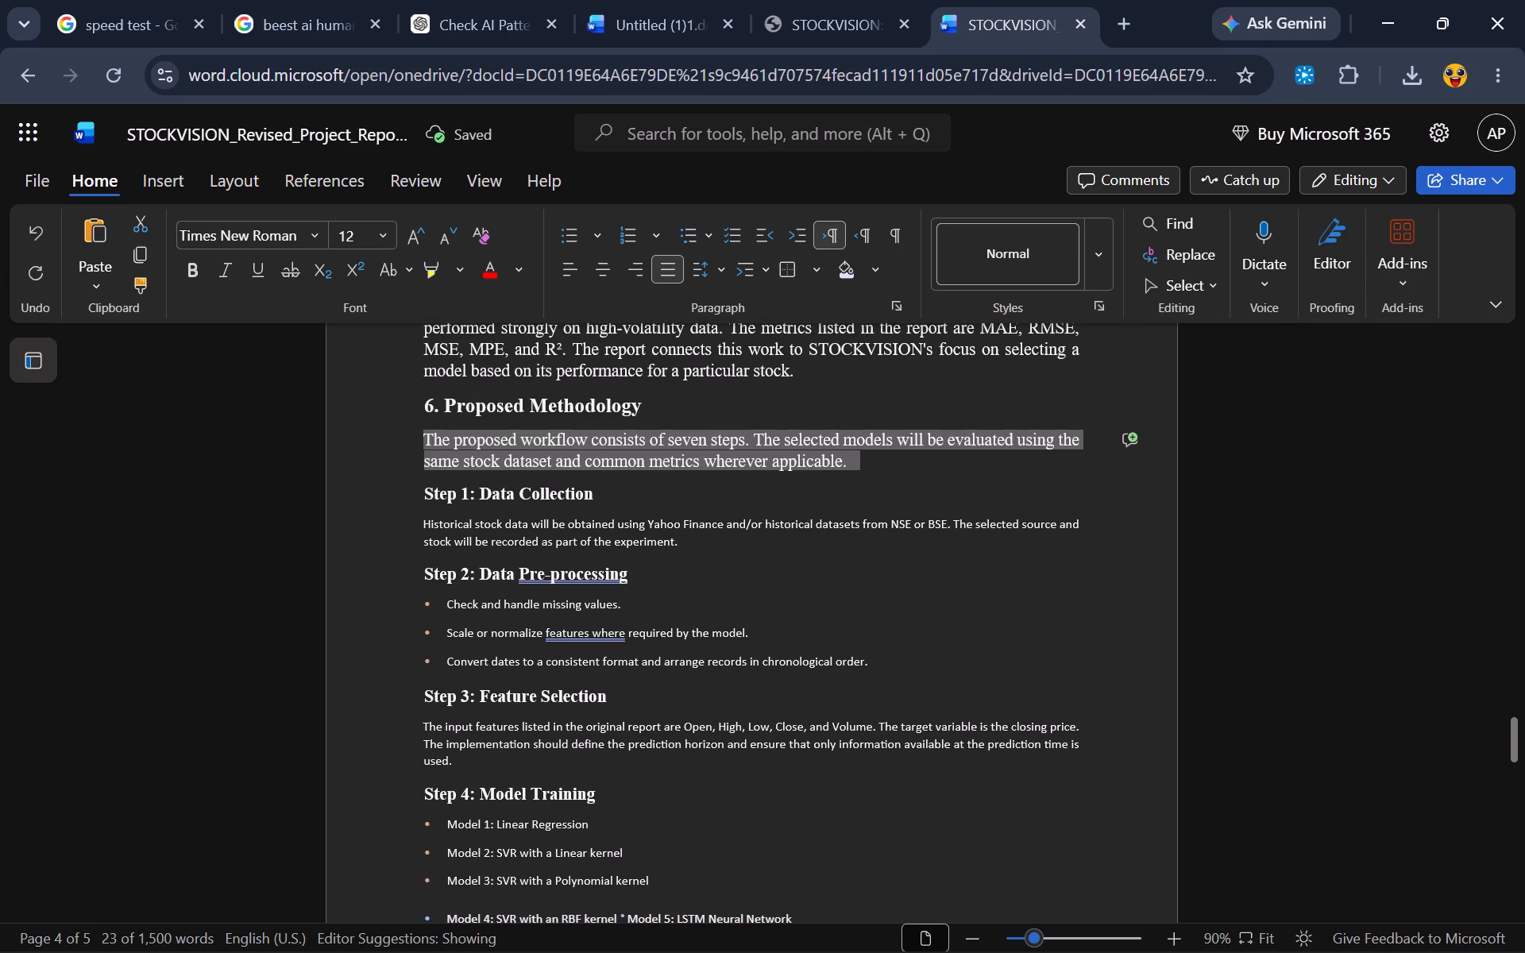
Apply the copied body formatting, Times New Roman size 12, to the Step 1 paragraph and the three Step 2 bullet points.
drag(688, 536, 363, 523)
key(ctrl+alt+v)
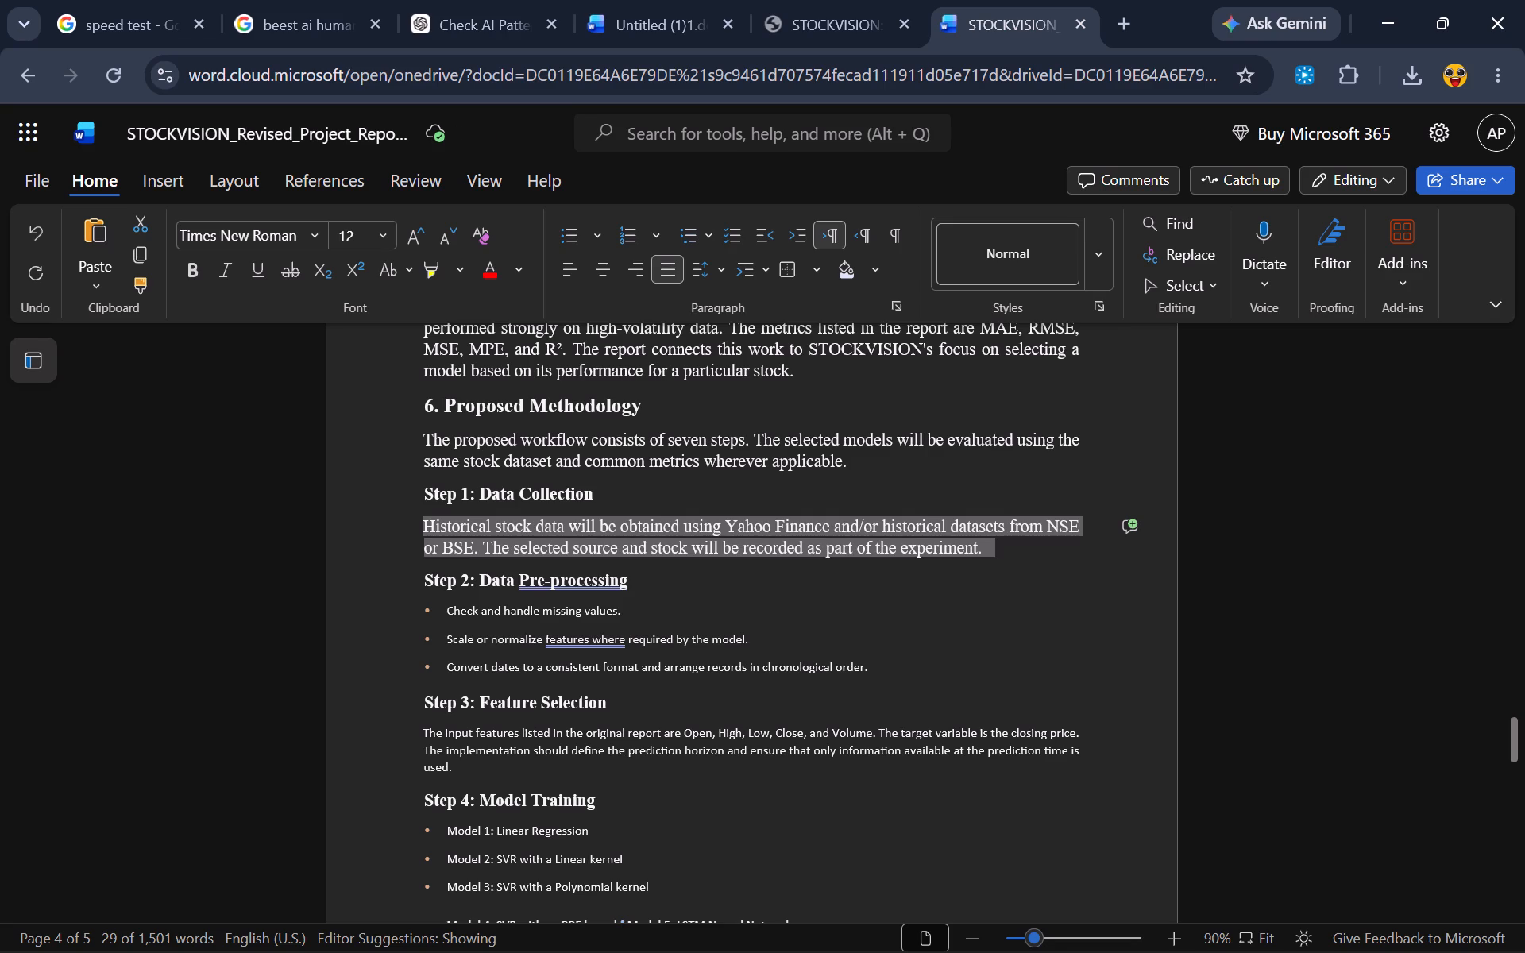
scroll(363, 523, down, 1)
scroll(363, 523, right, 1)
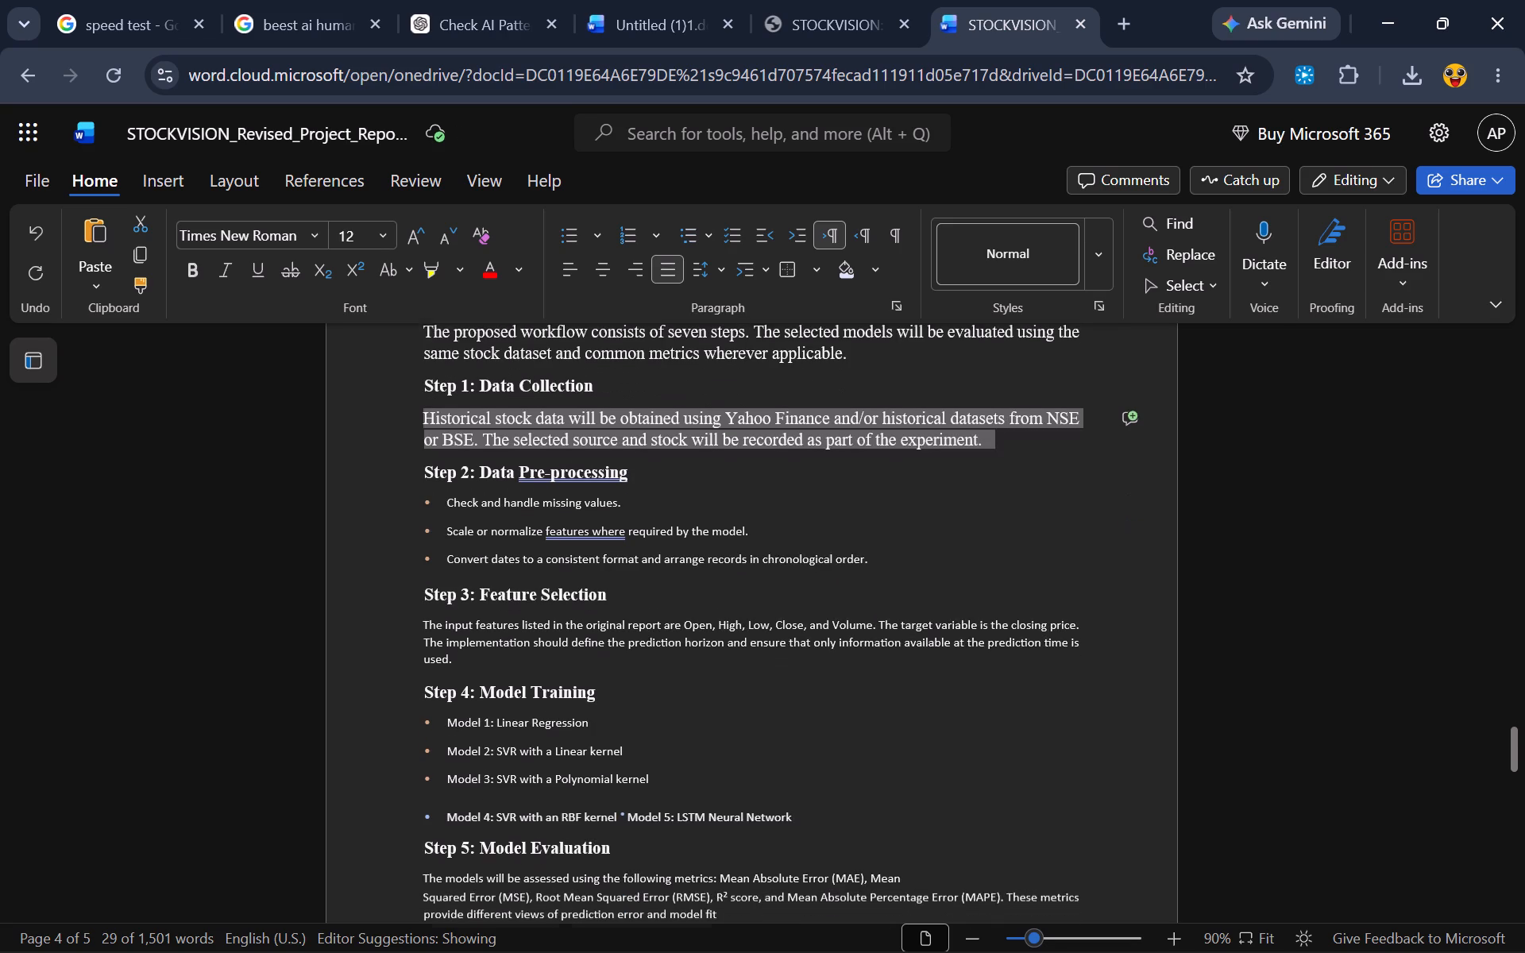
scroll(363, 523, right, 1)
drag(873, 550, 440, 492)
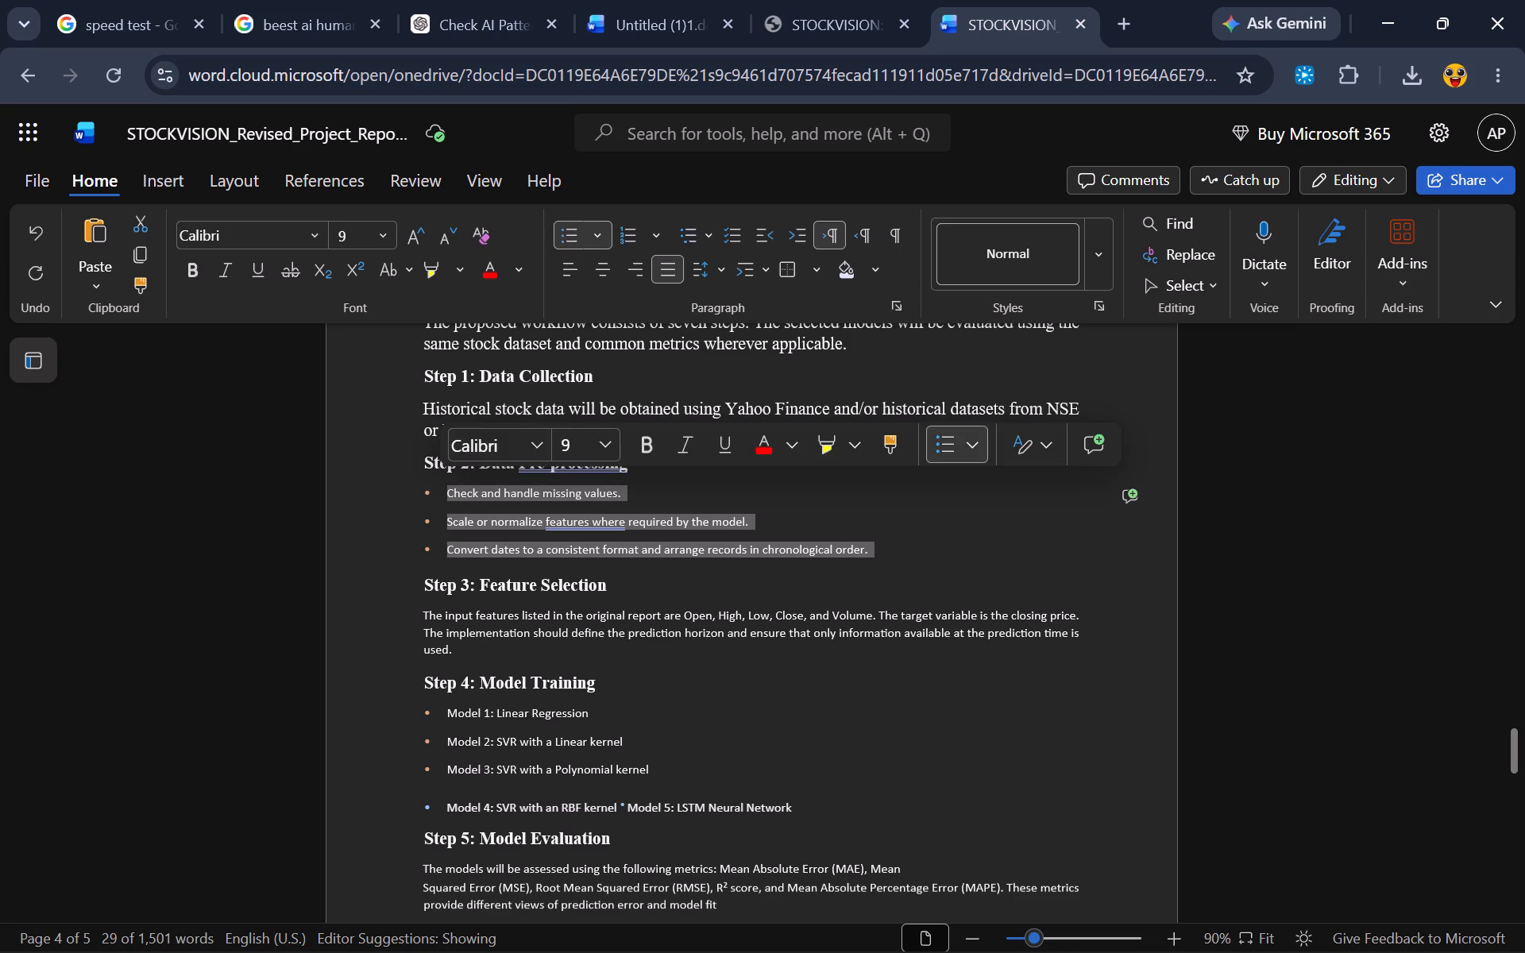
key(ctrl+alt+v)
Apply the copied body formatting, Times New Roman size 12, to the Step 3 paragraph and the Step 4 list of models.
scroll(604, 592, down, 1)
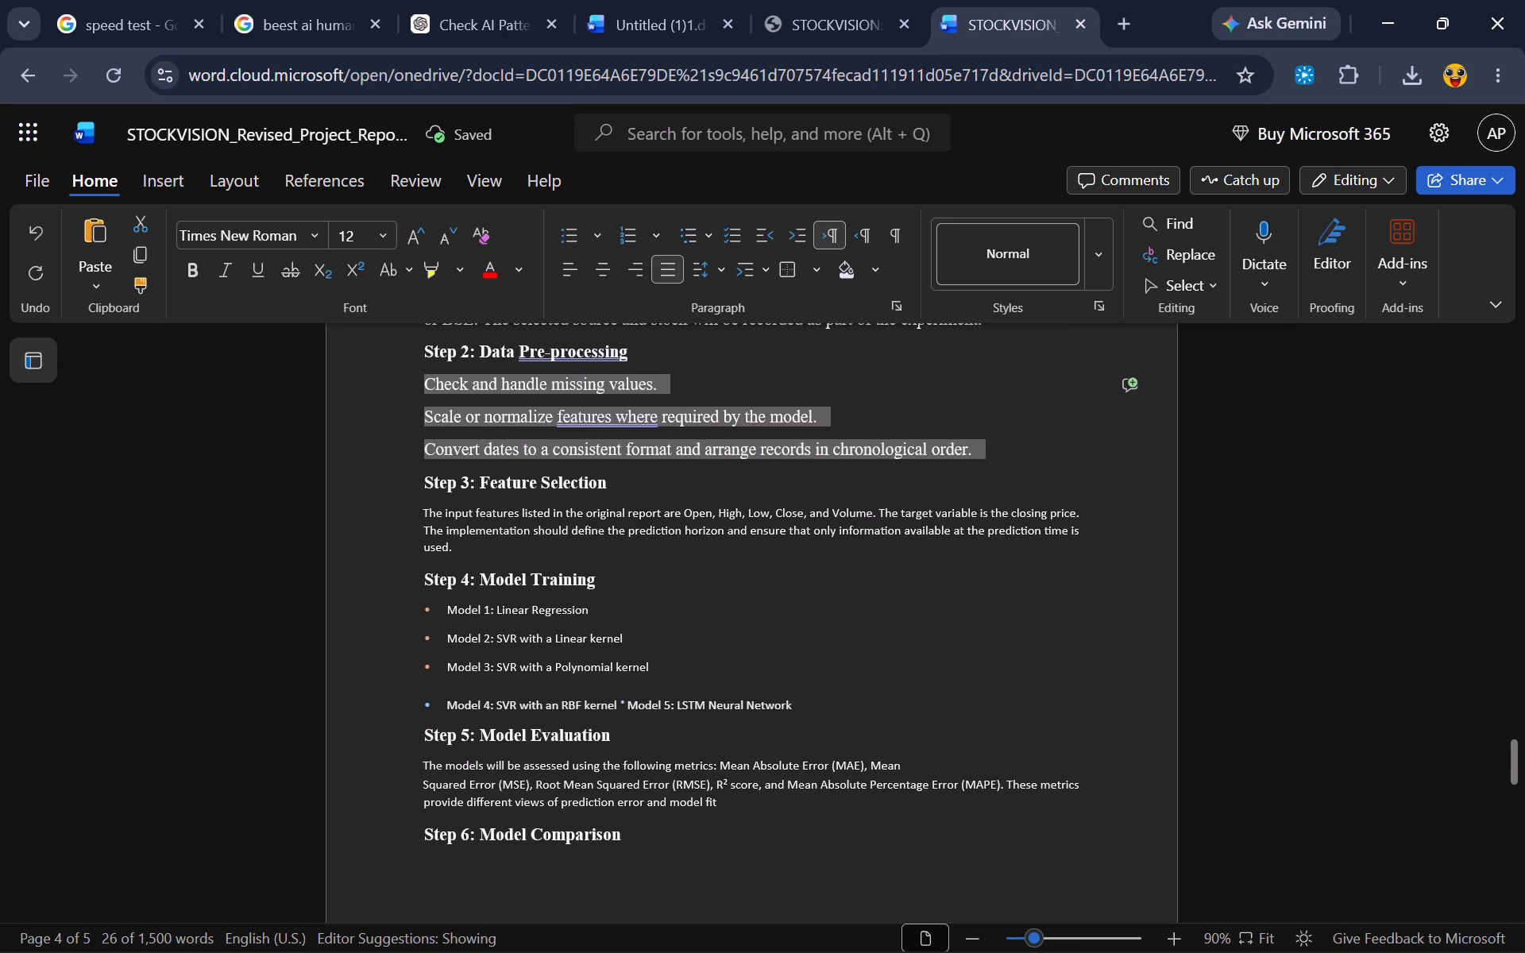
drag(453, 548, 376, 499)
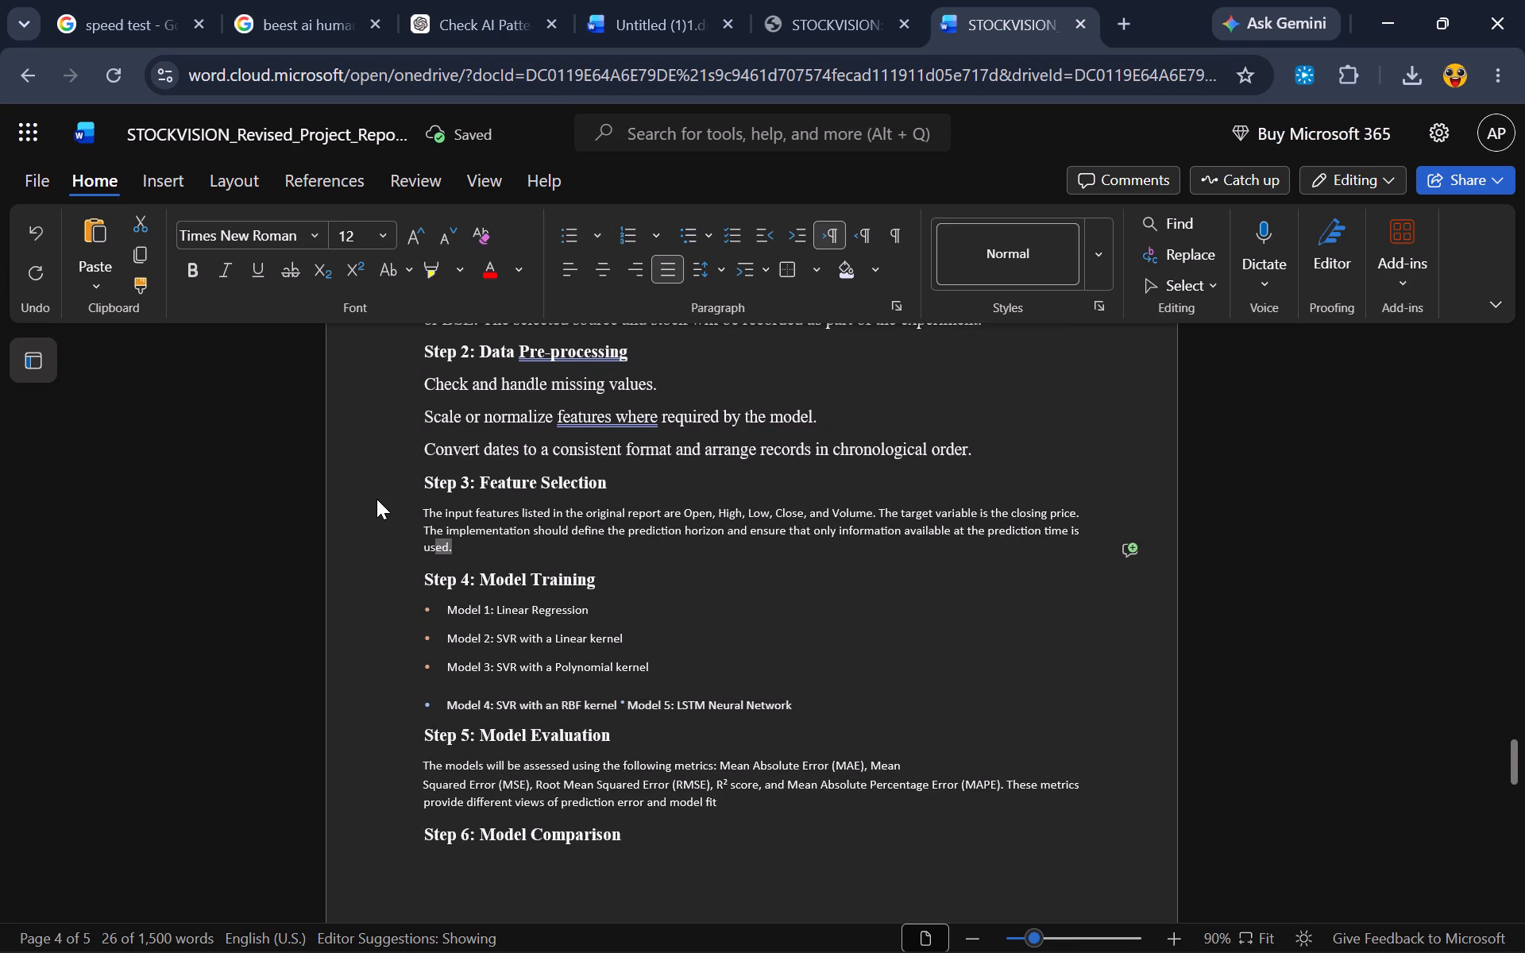
drag(376, 499, 402, 508)
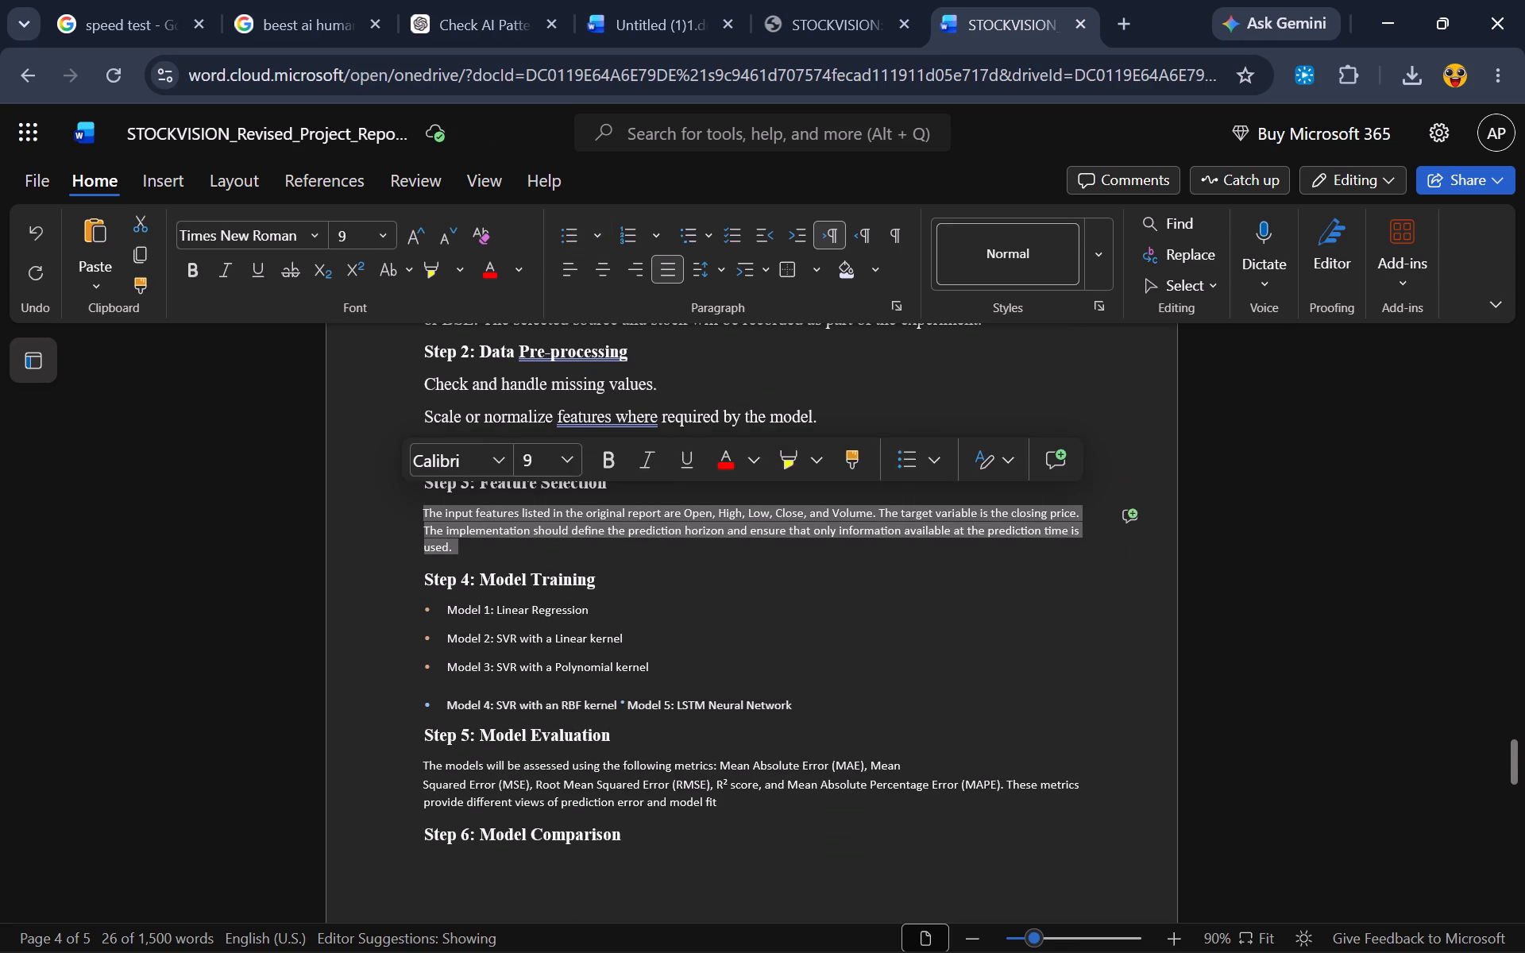
key(ctrl+alt+v)
scroll(551, 640, down, 1)
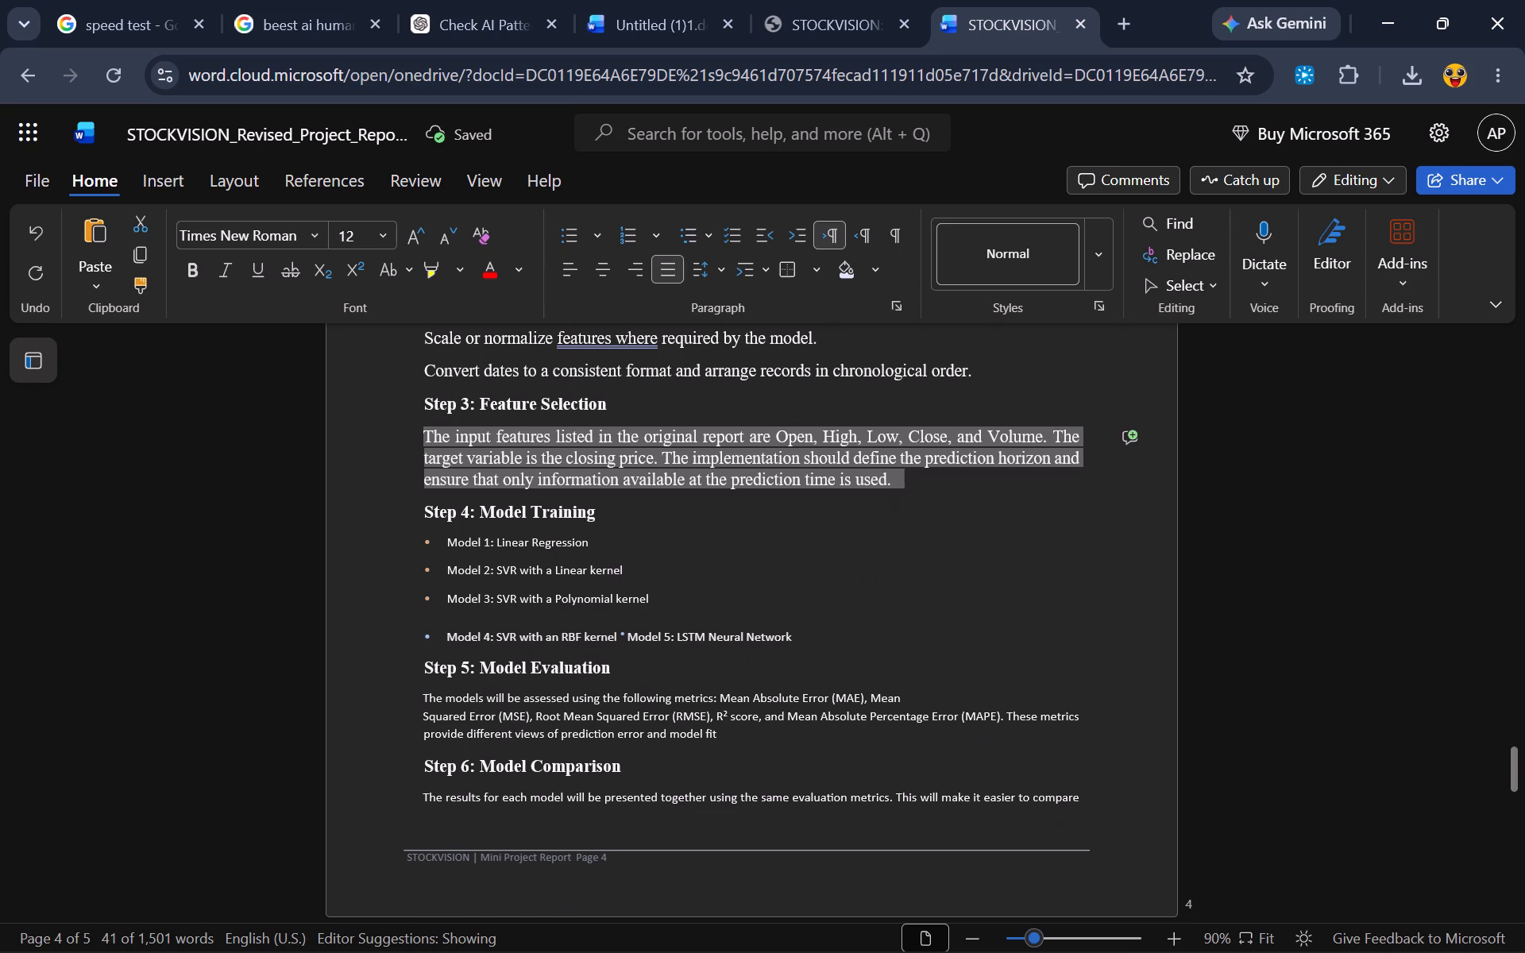
drag(801, 635, 433, 548)
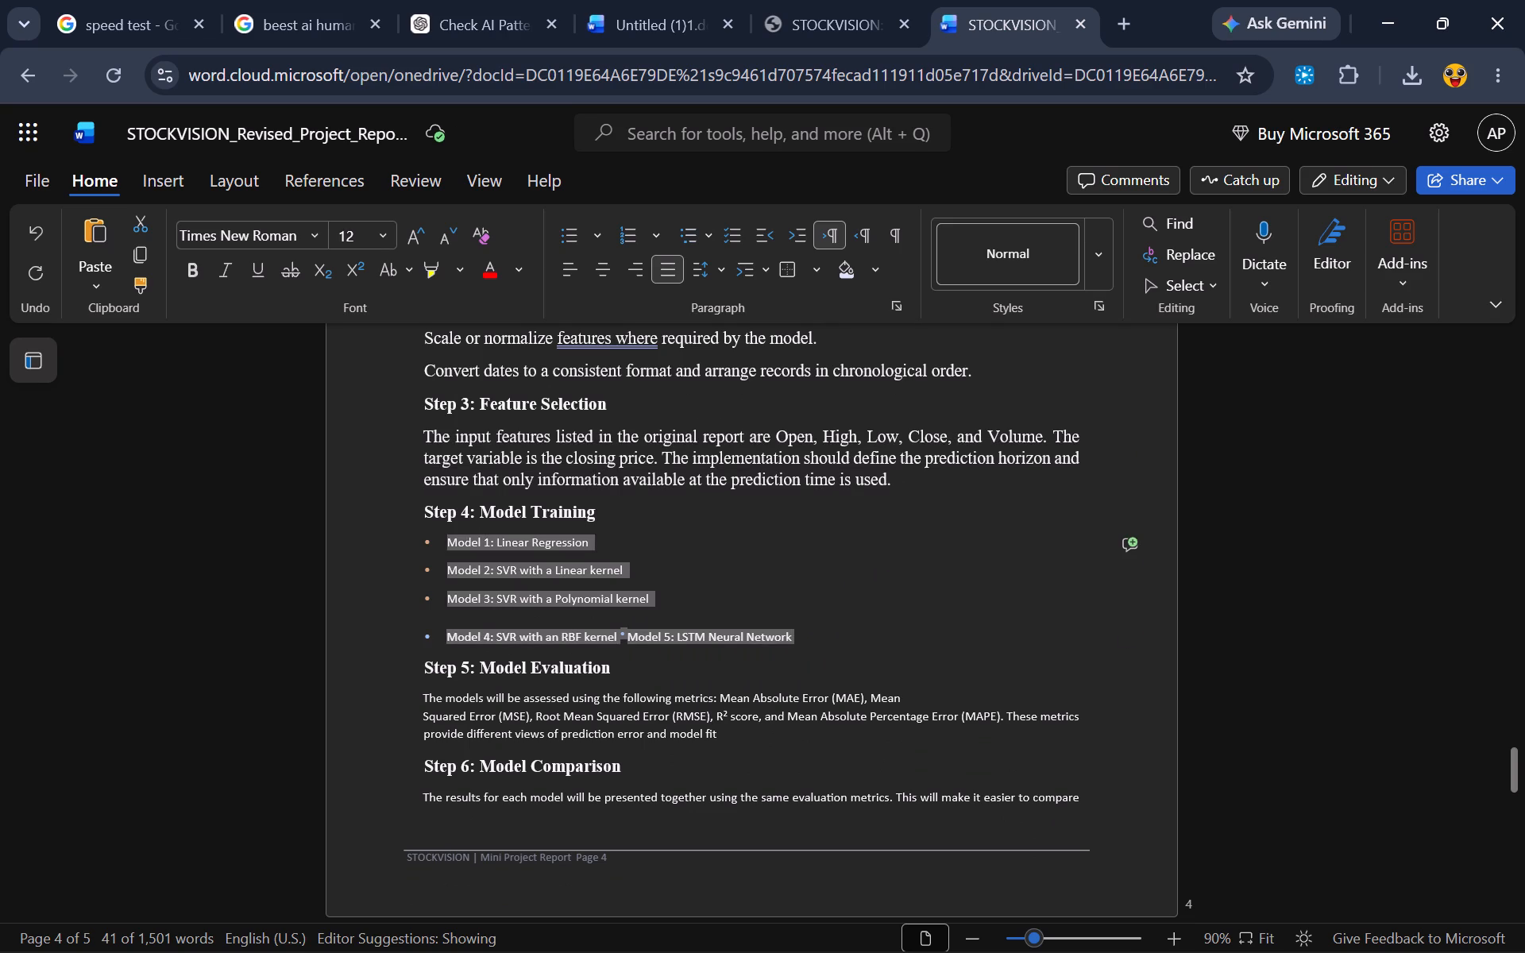
drag(433, 548, 435, 552)
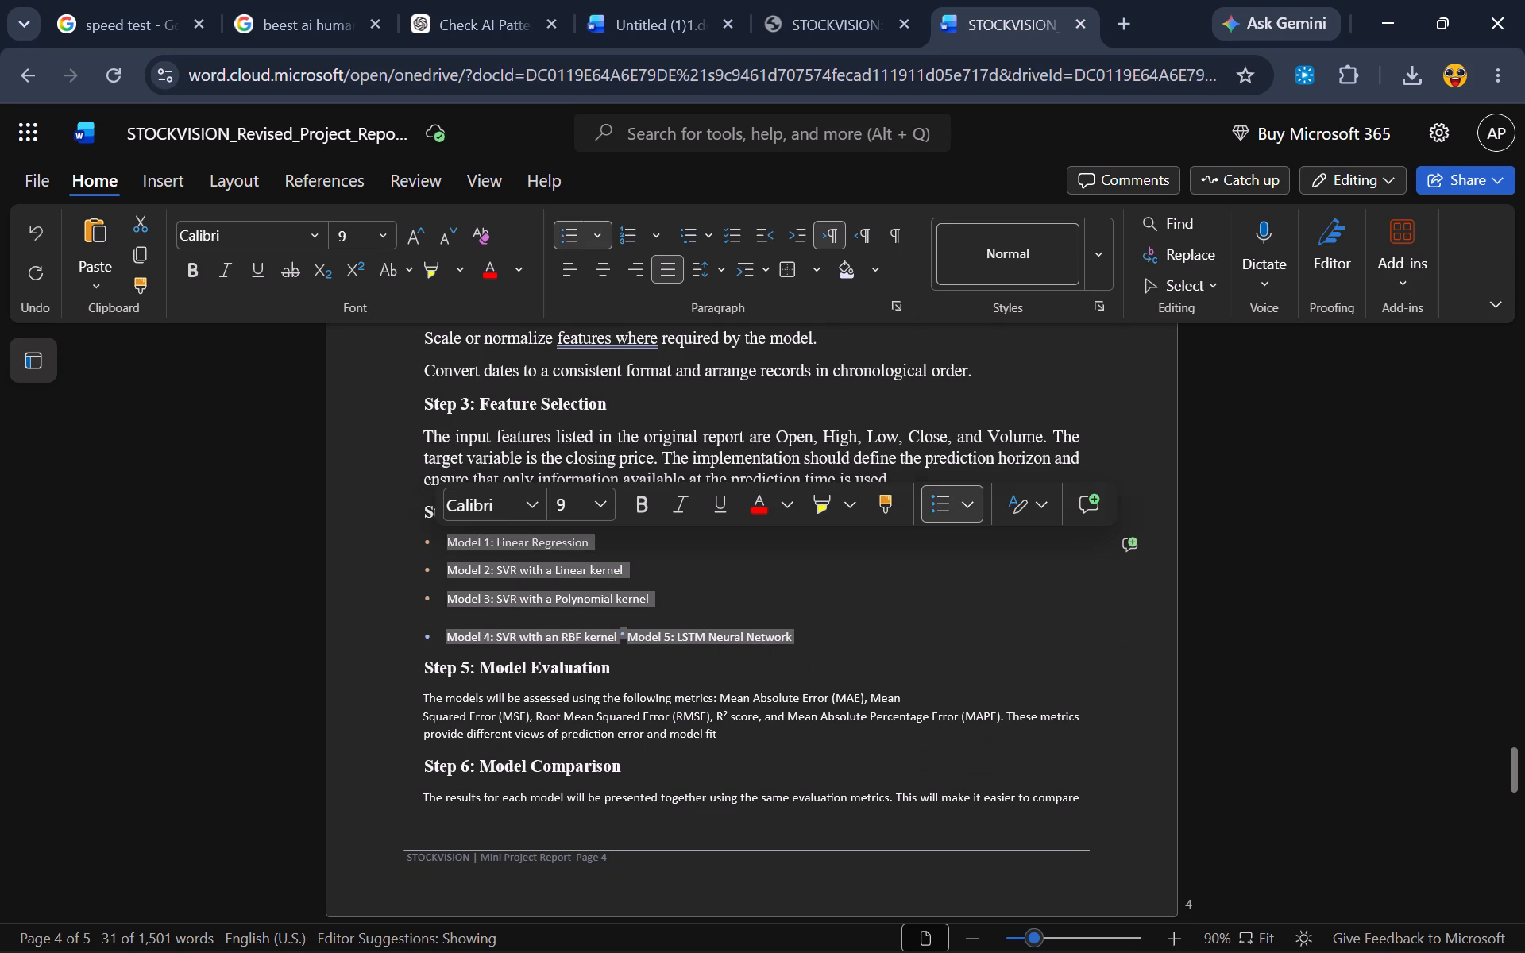
key(ctrl+alt+v)
Apply the copied body formatting, Times New Roman size 12, to the metrics text under "Step 5: Model Evaluation".
scroll(631, 604, down, 1)
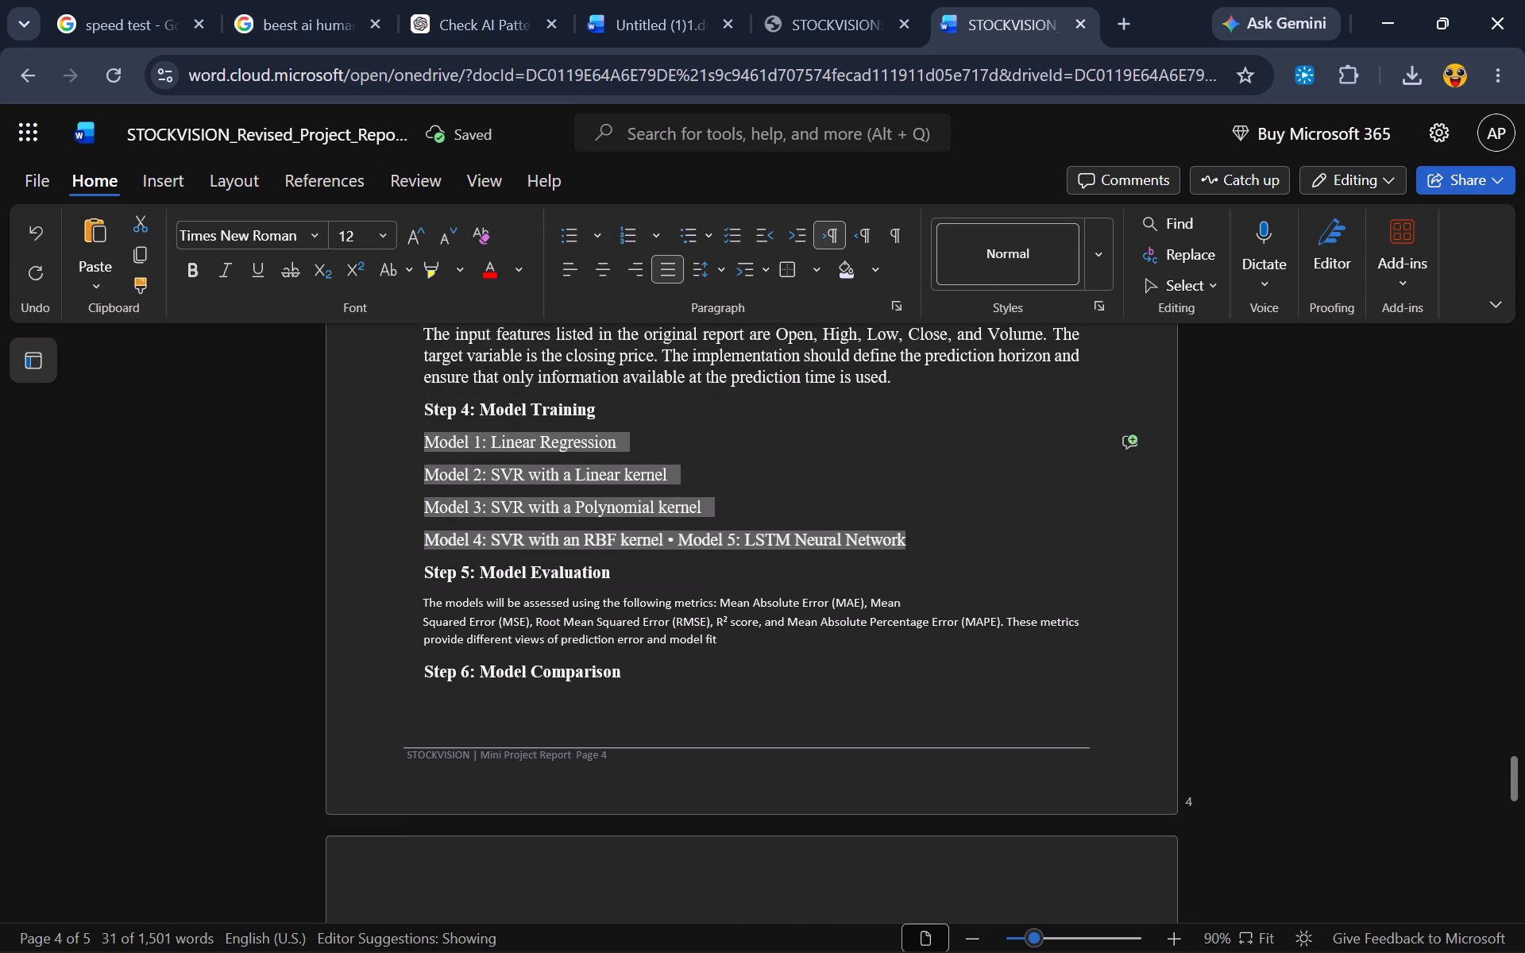
scroll(631, 604, down, 1)
drag(725, 594, 424, 533)
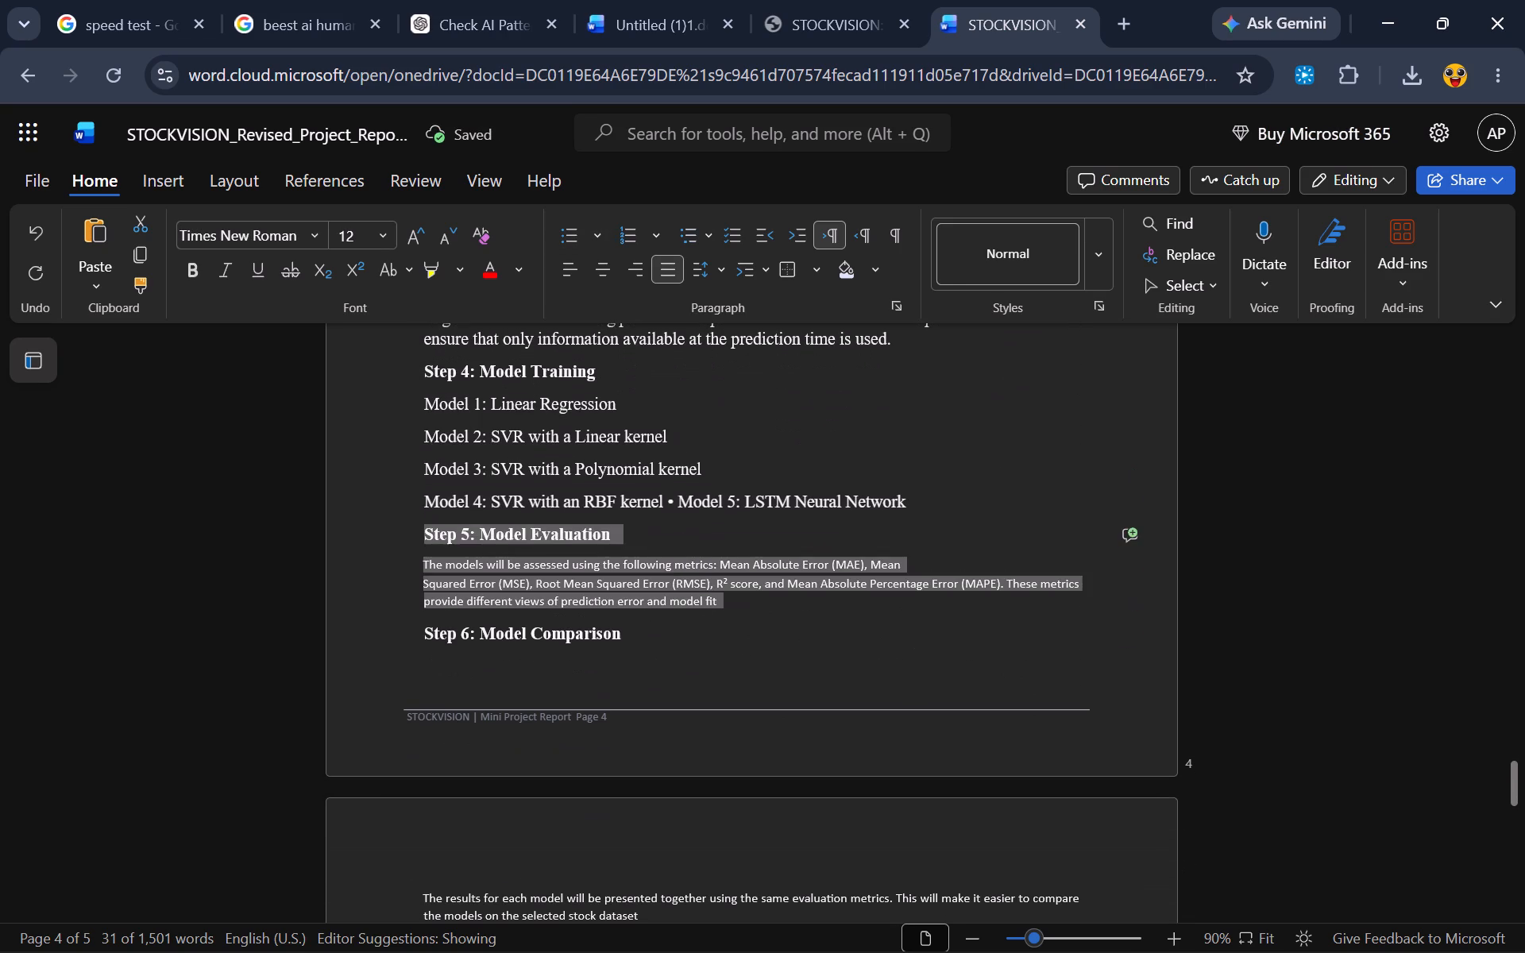
drag(424, 533, 398, 560)
key(ctrl+alt+v)
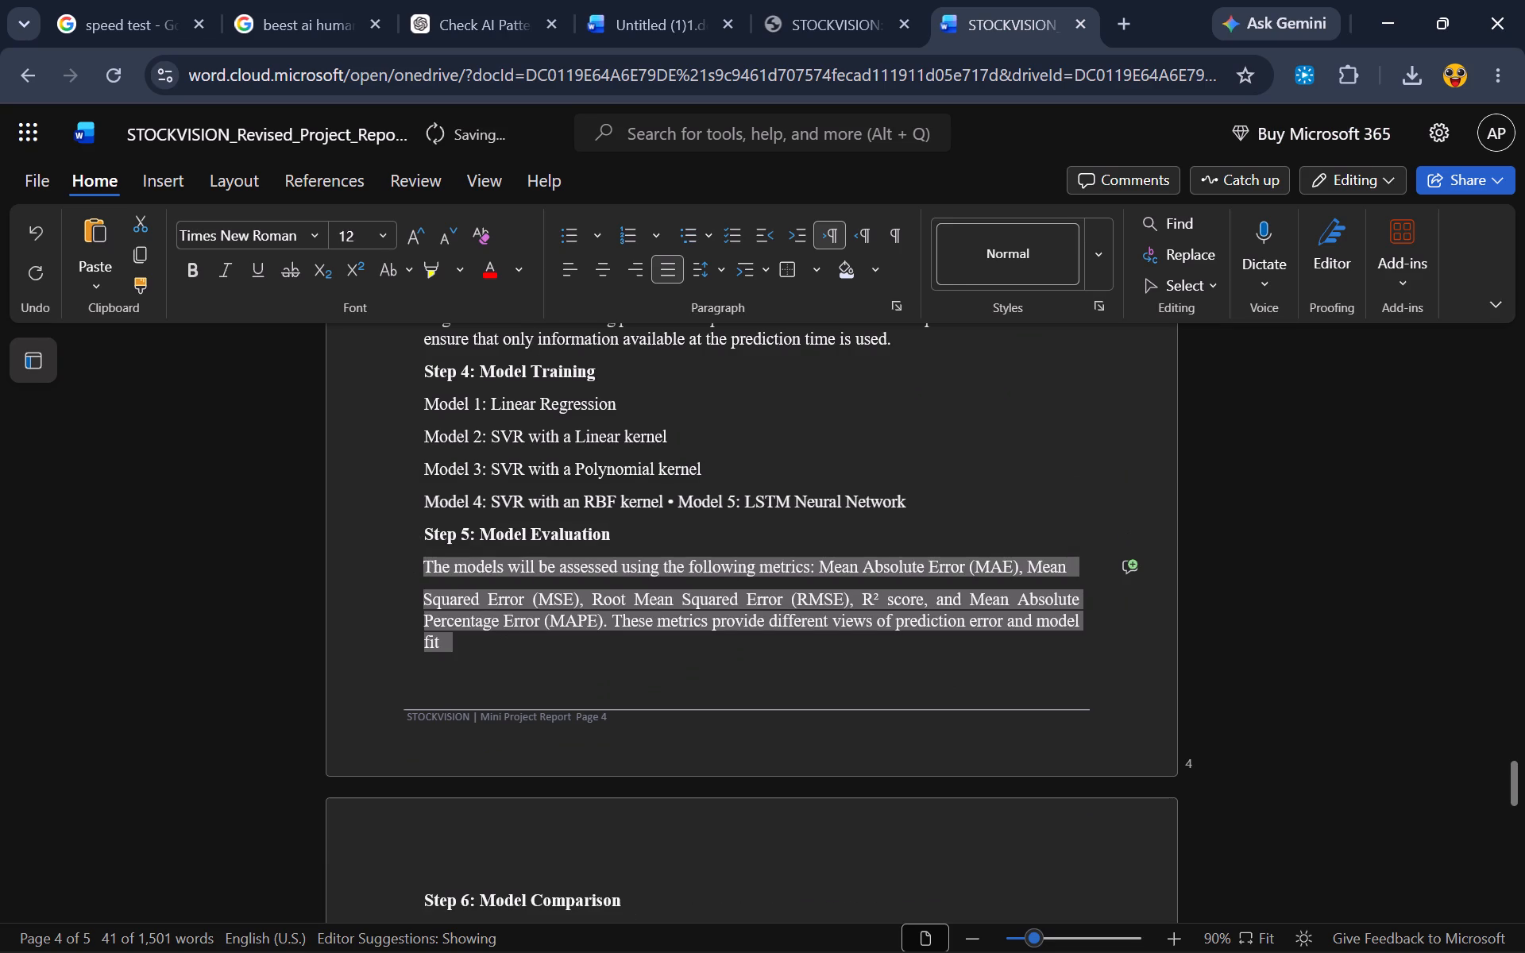
Apply the copied body formatting, Times New Roman size 12, to the paragraph under "Step 6: Model Comparison".
scroll(498, 569, down, 2)
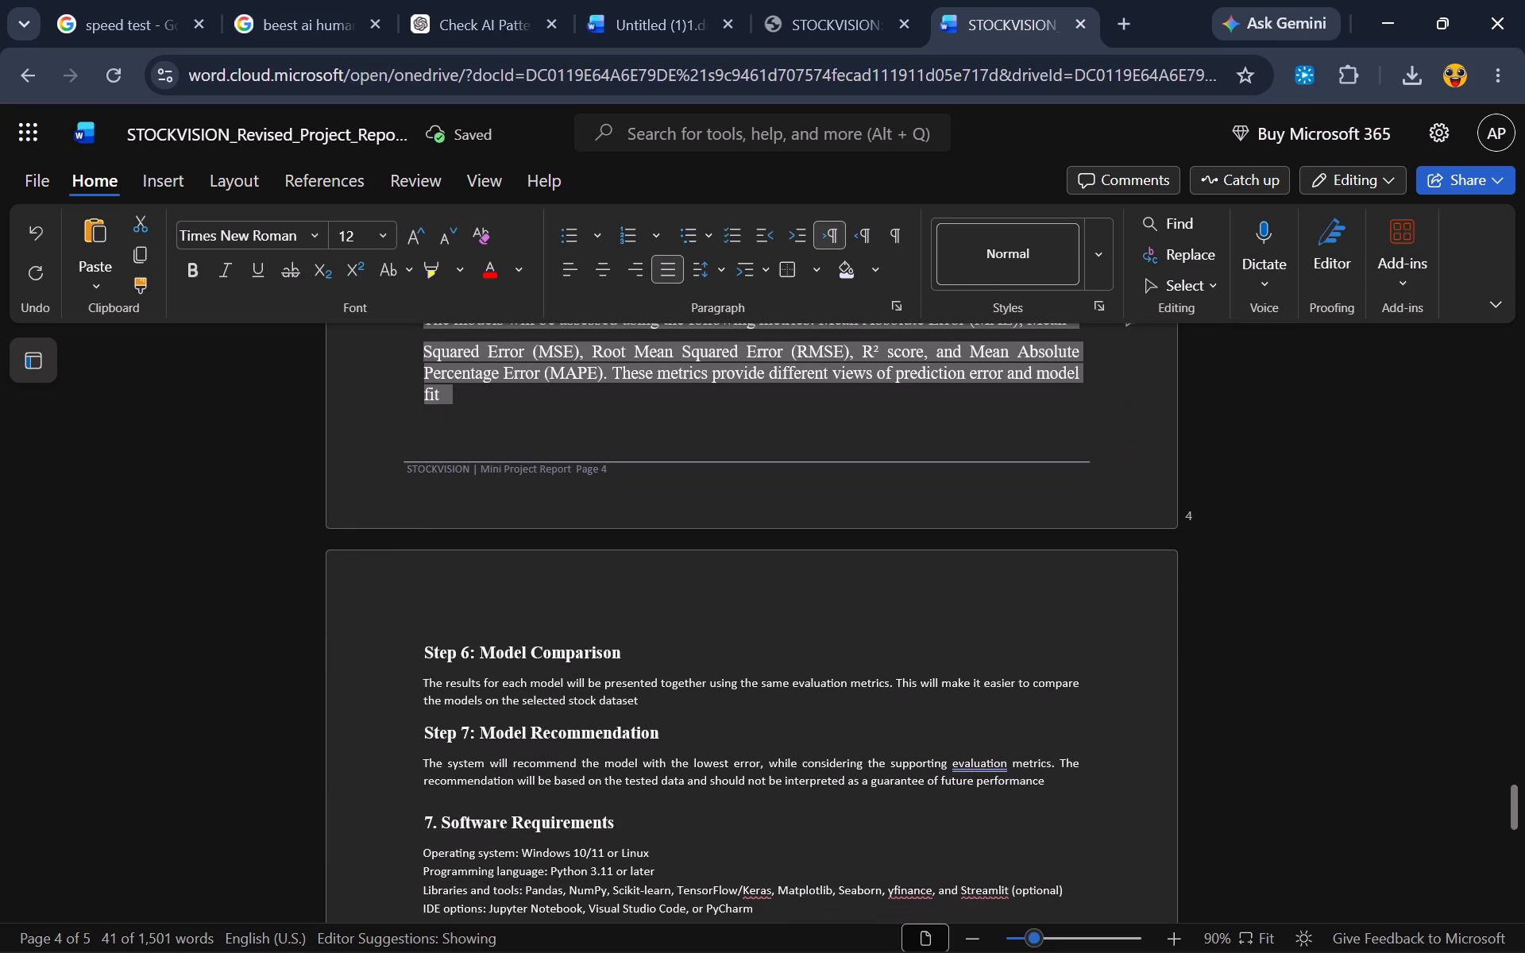
scroll(498, 569, down, 1)
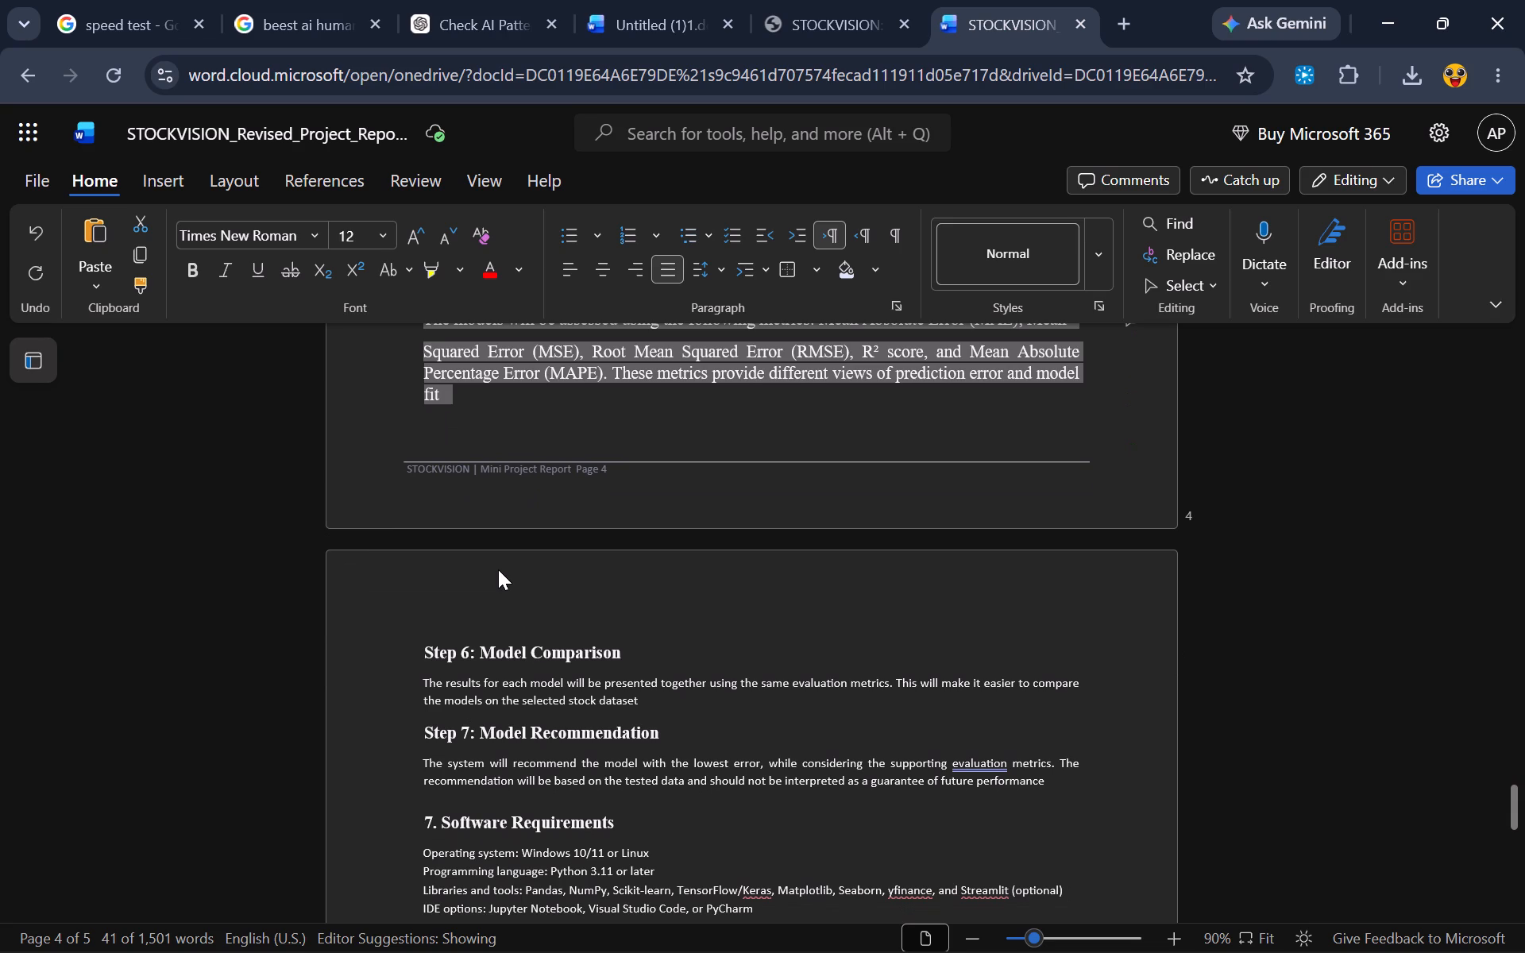
scroll(498, 569, down, 1)
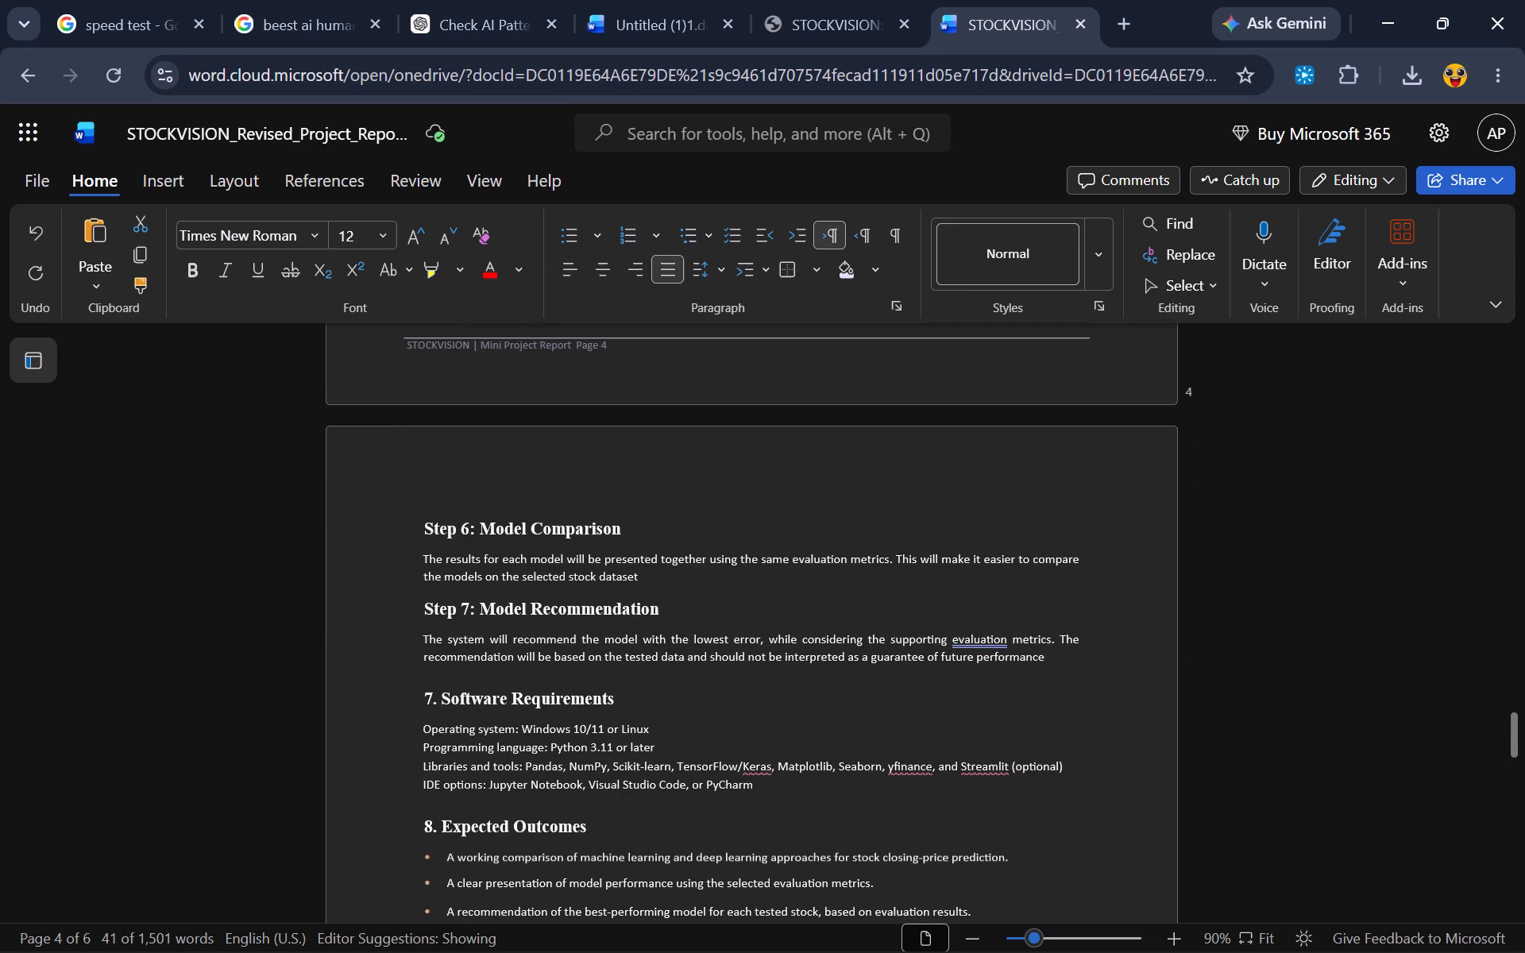
drag(637, 577, 409, 571)
click(409, 571)
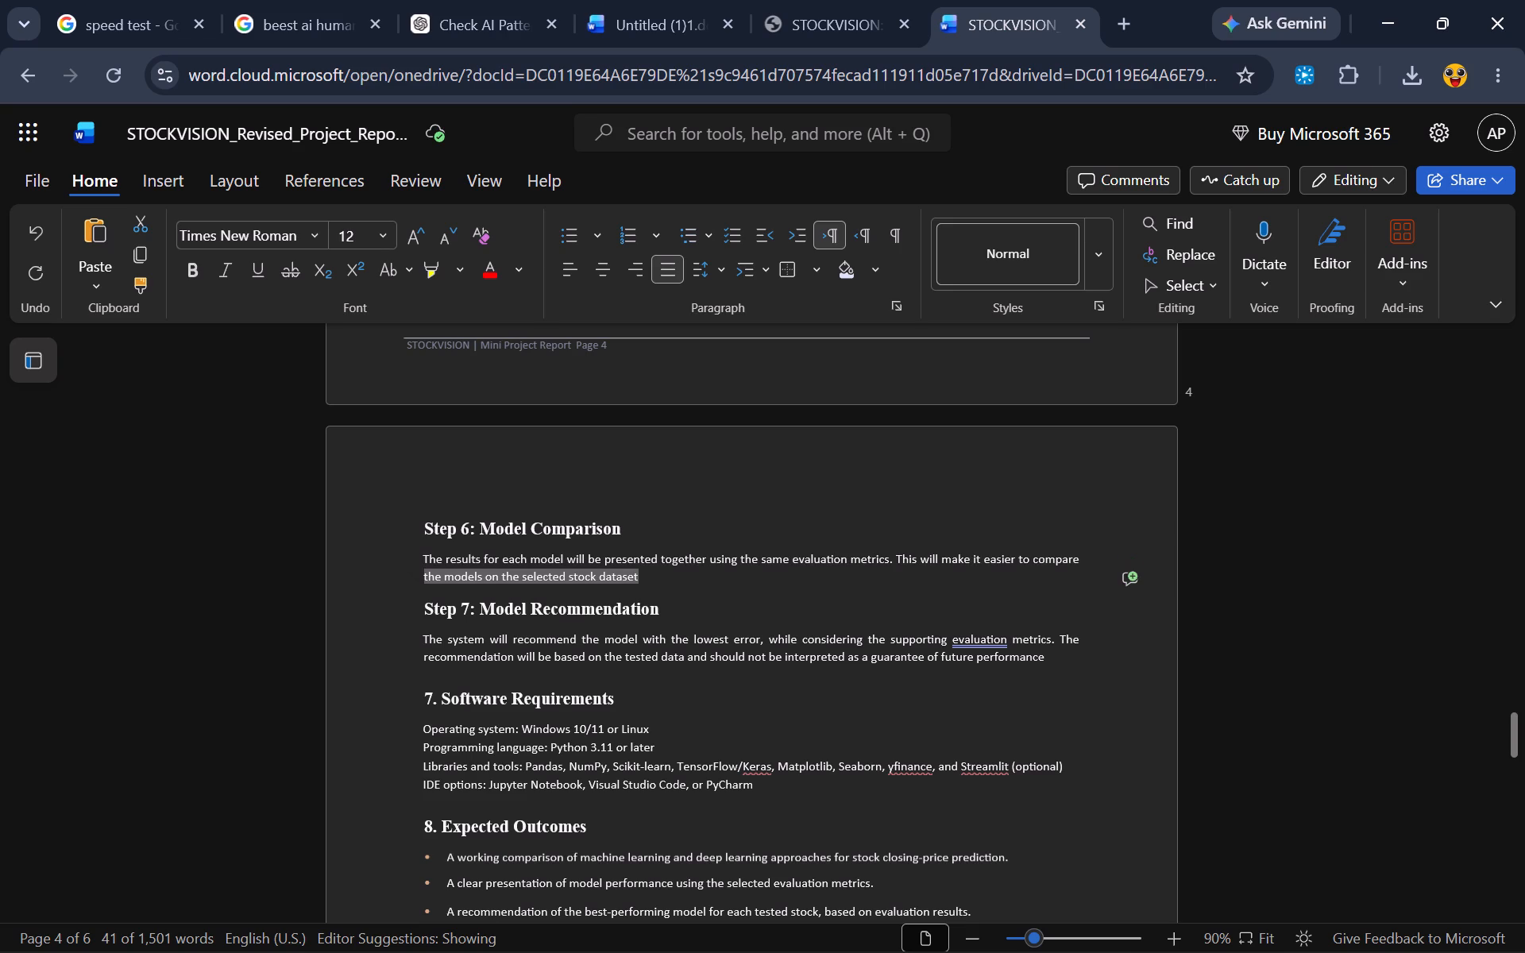
drag(415, 556, 620, 585)
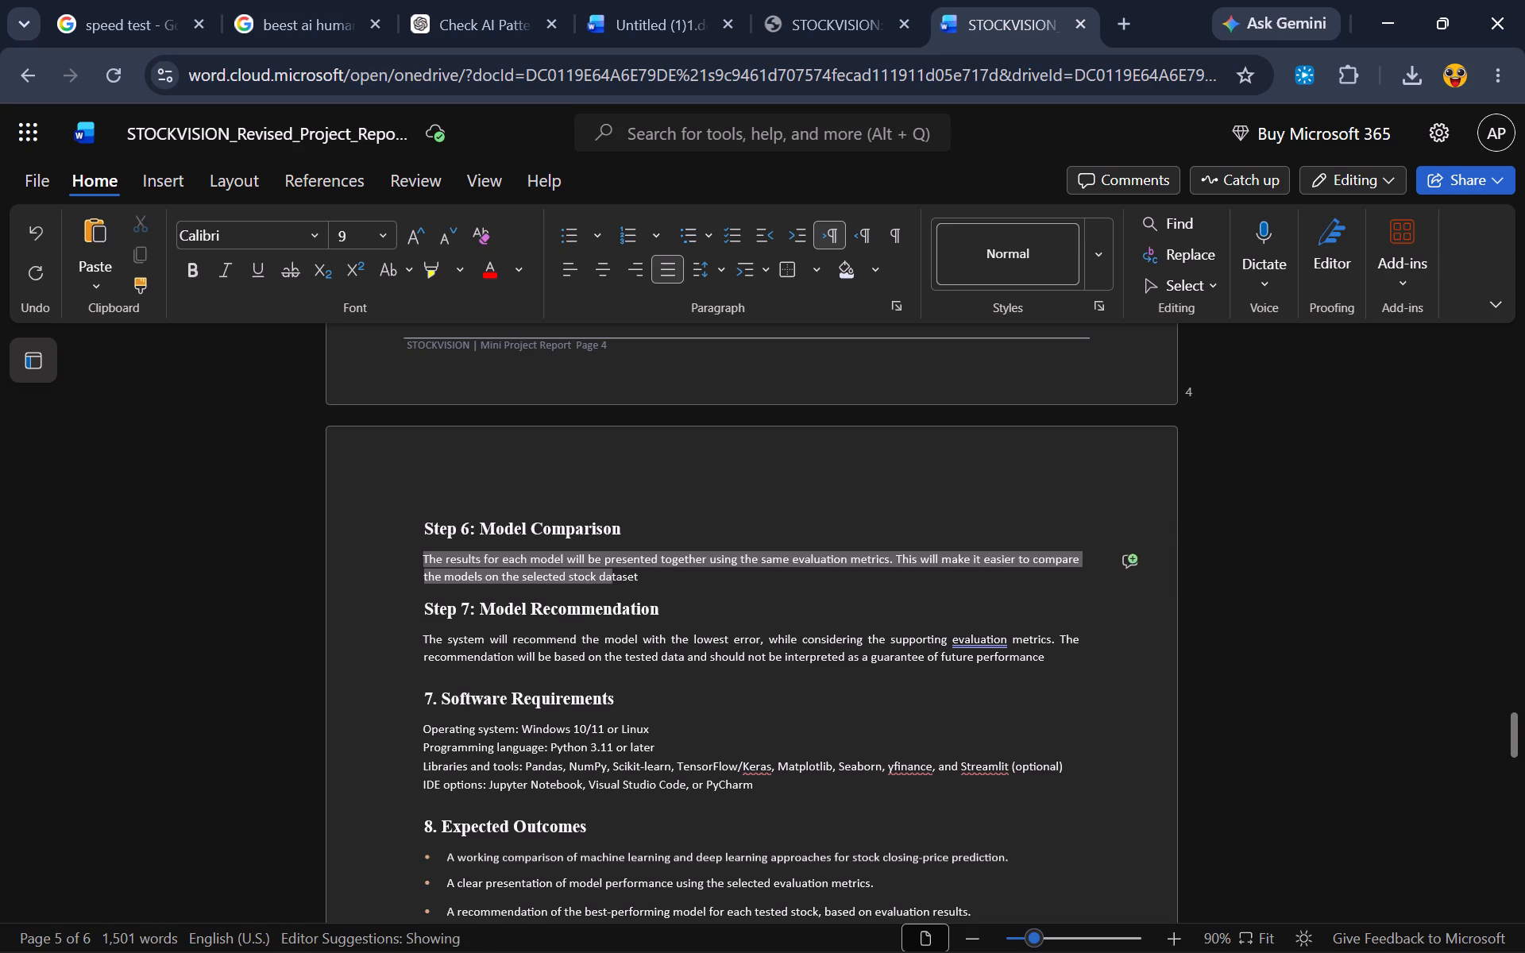
drag(620, 585, 647, 574)
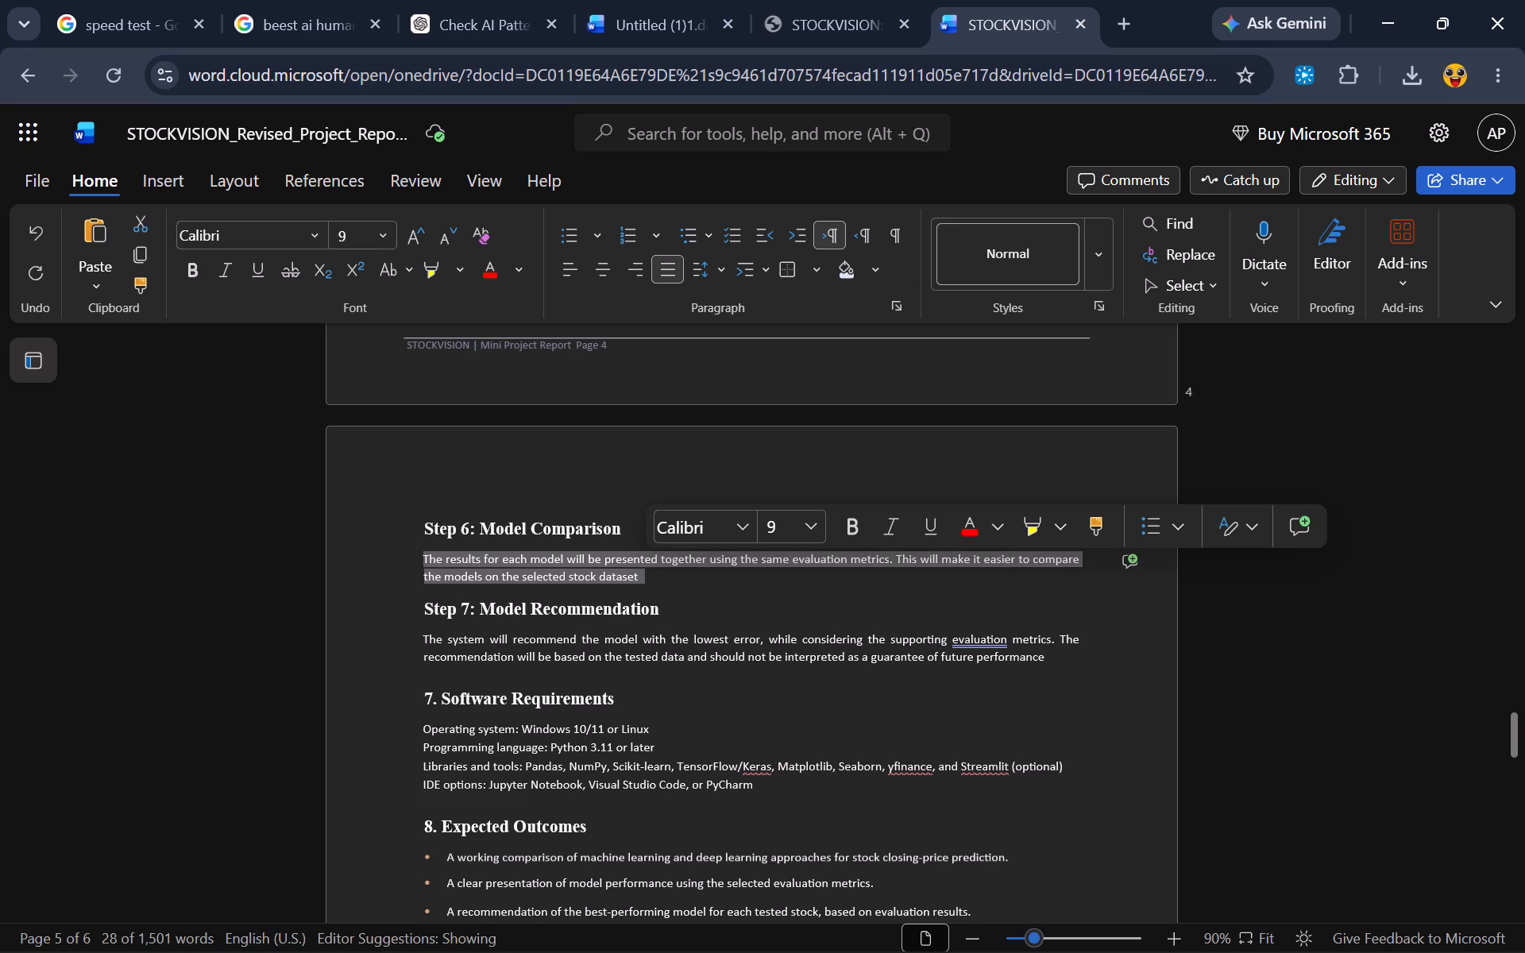
key(ctrl+alt+v)
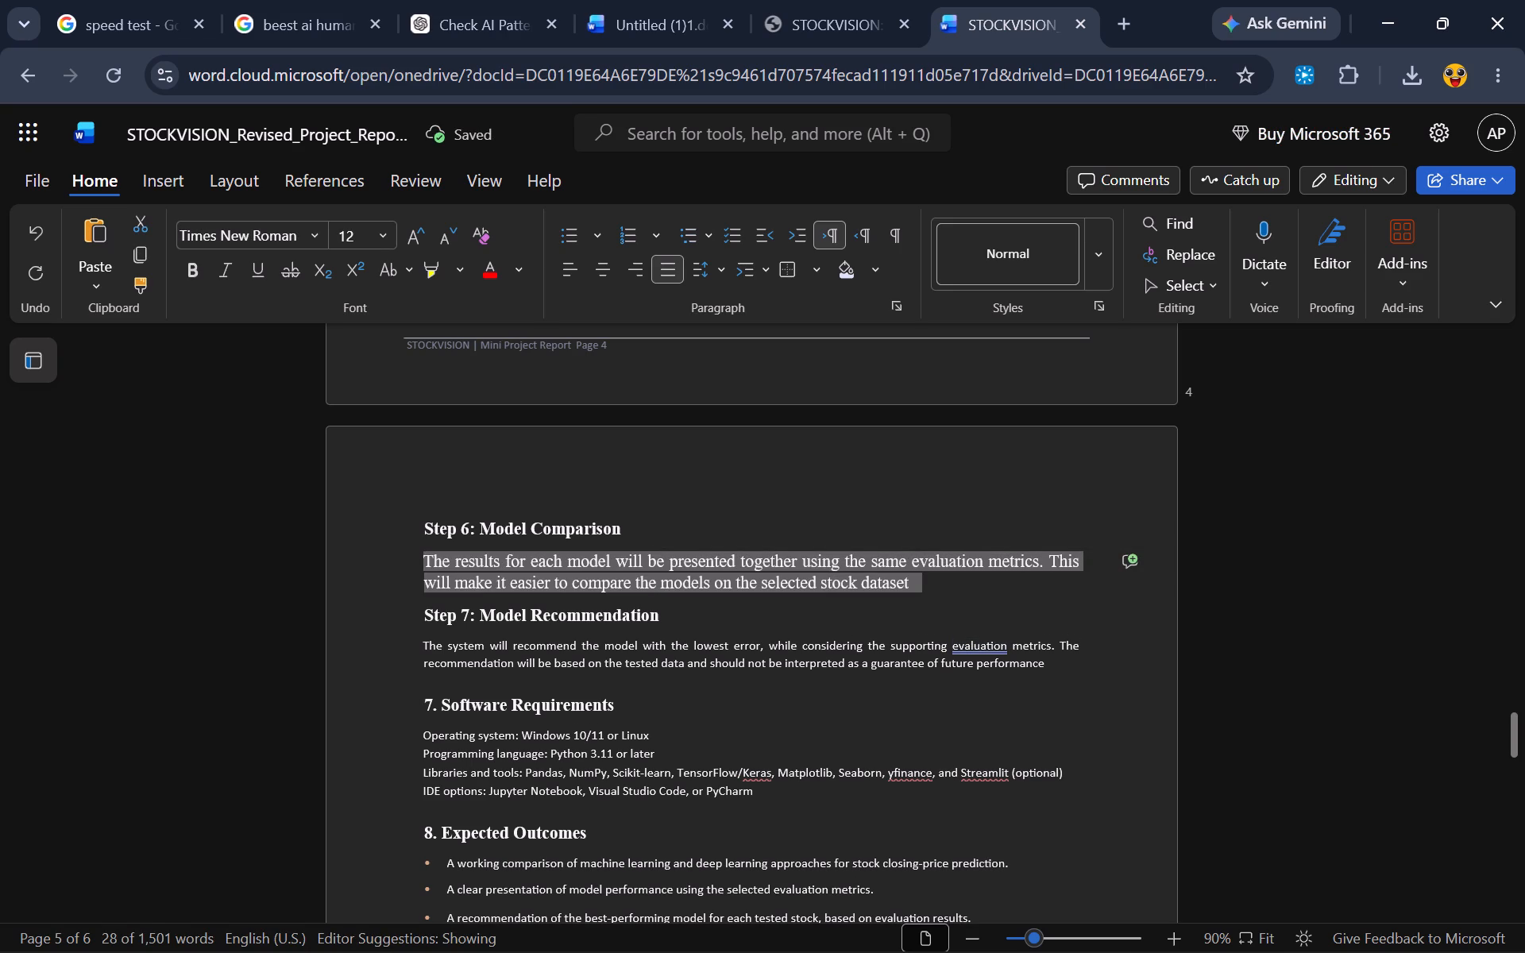
Apply the copied body formatting, Times New Roman size 12, to the paragraph under "Step 7: Model Recommendation".
click(1048, 660)
drag(1048, 660, 443, 640)
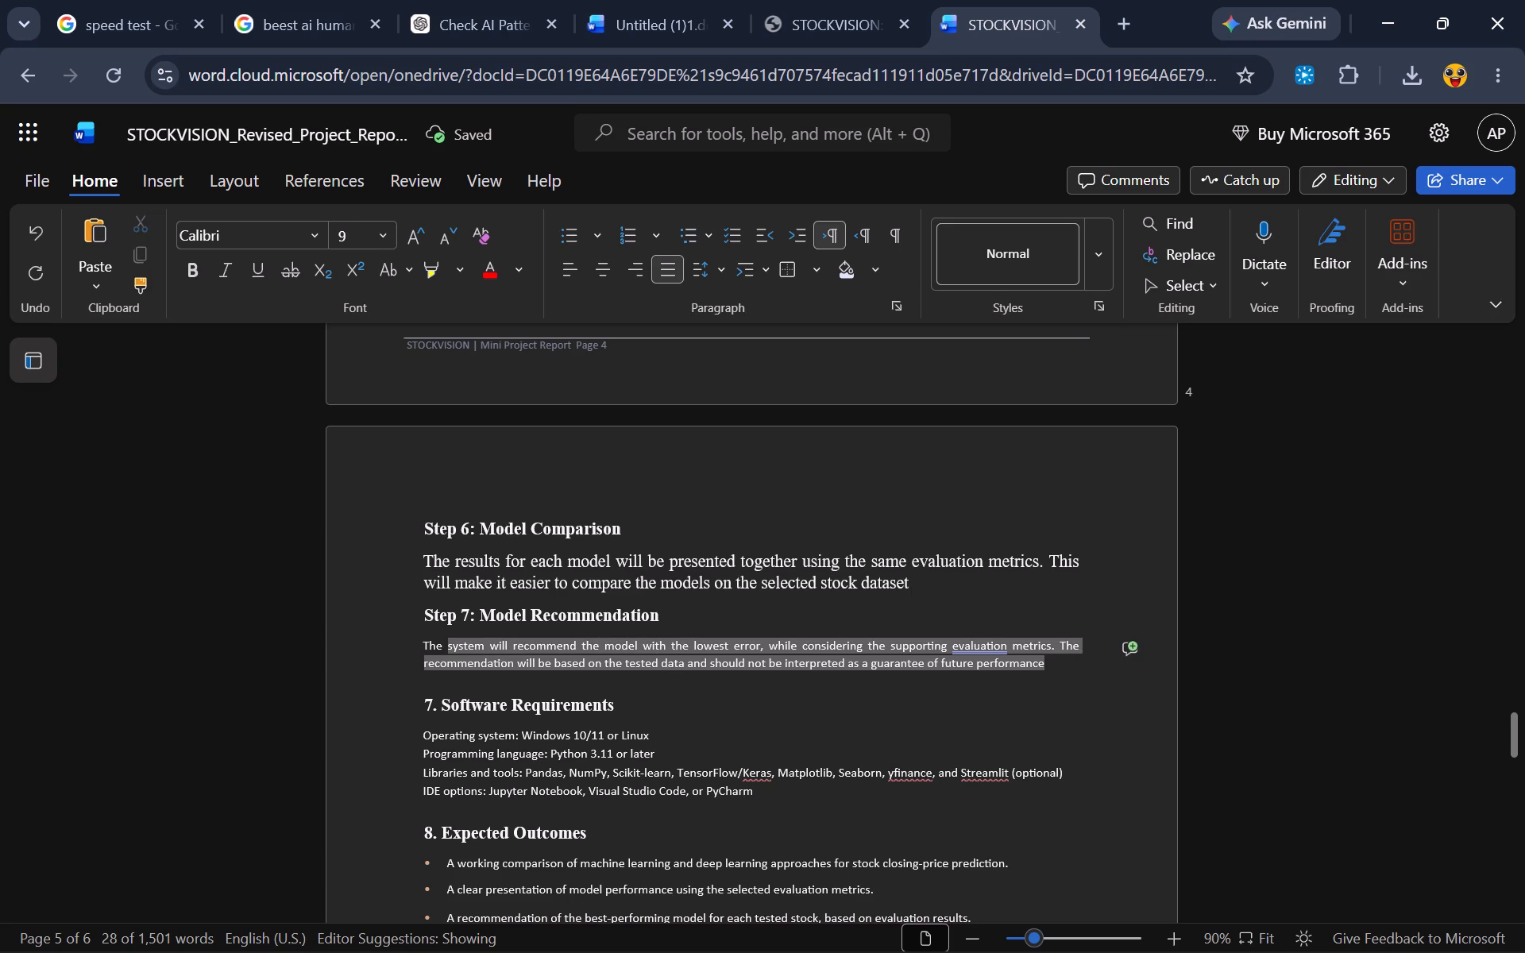
drag(443, 640, 411, 640)
key(ctrl+alt+v)
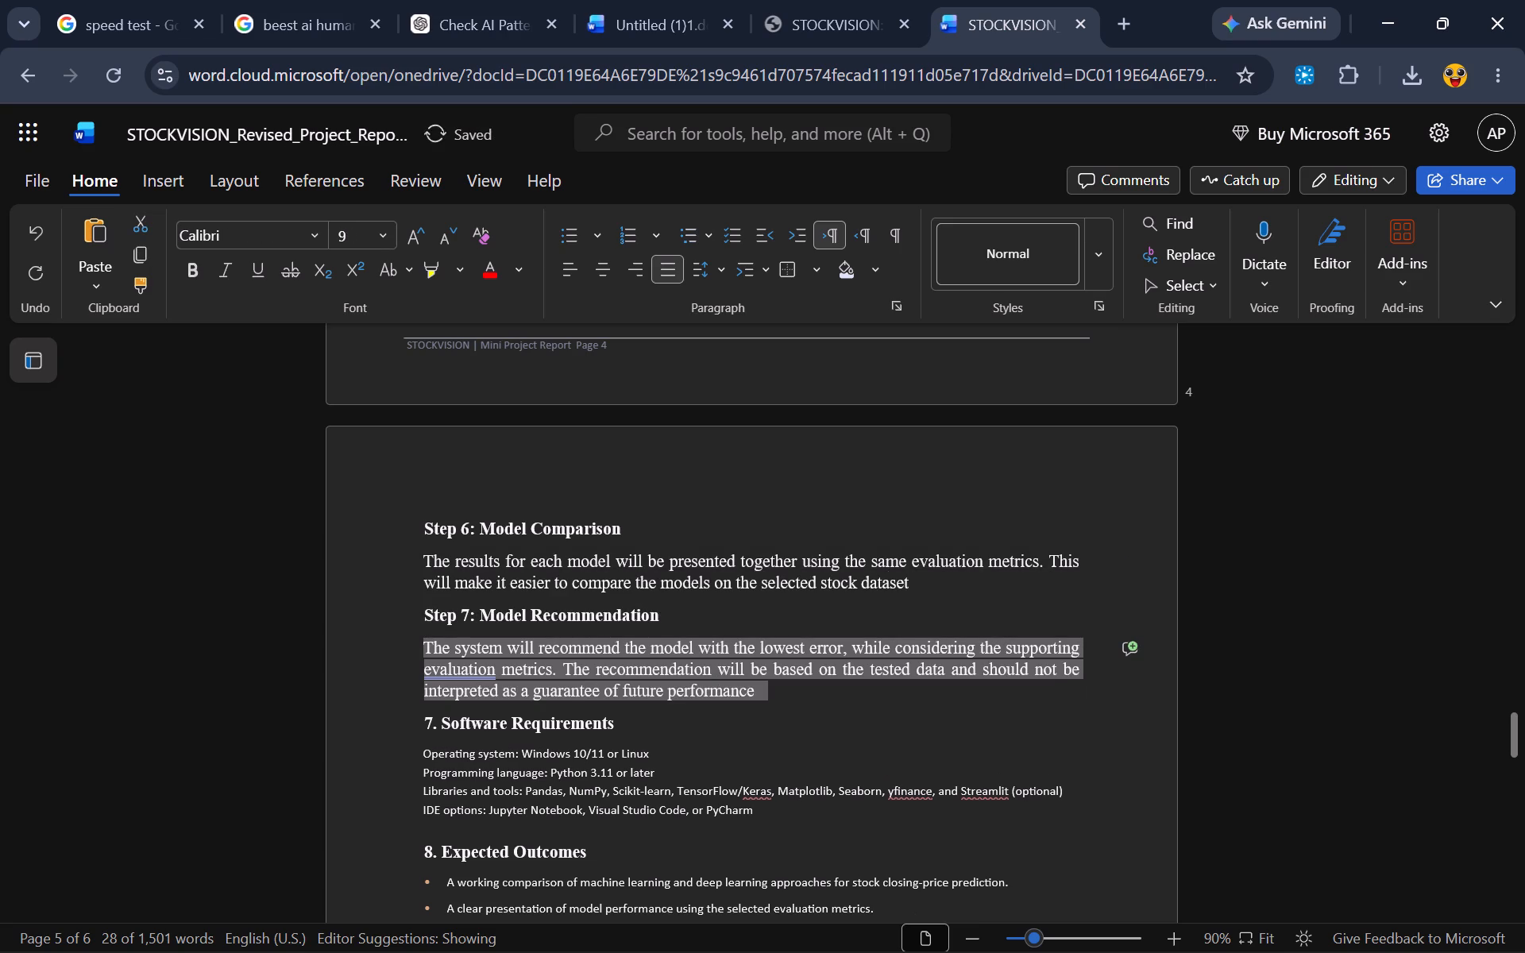
Apply the copied body formatting, Times New Roman size 12, to all text under "7. Software Requirements" and "8. Expected Outcomes".
scroll(560, 677, down, 1)
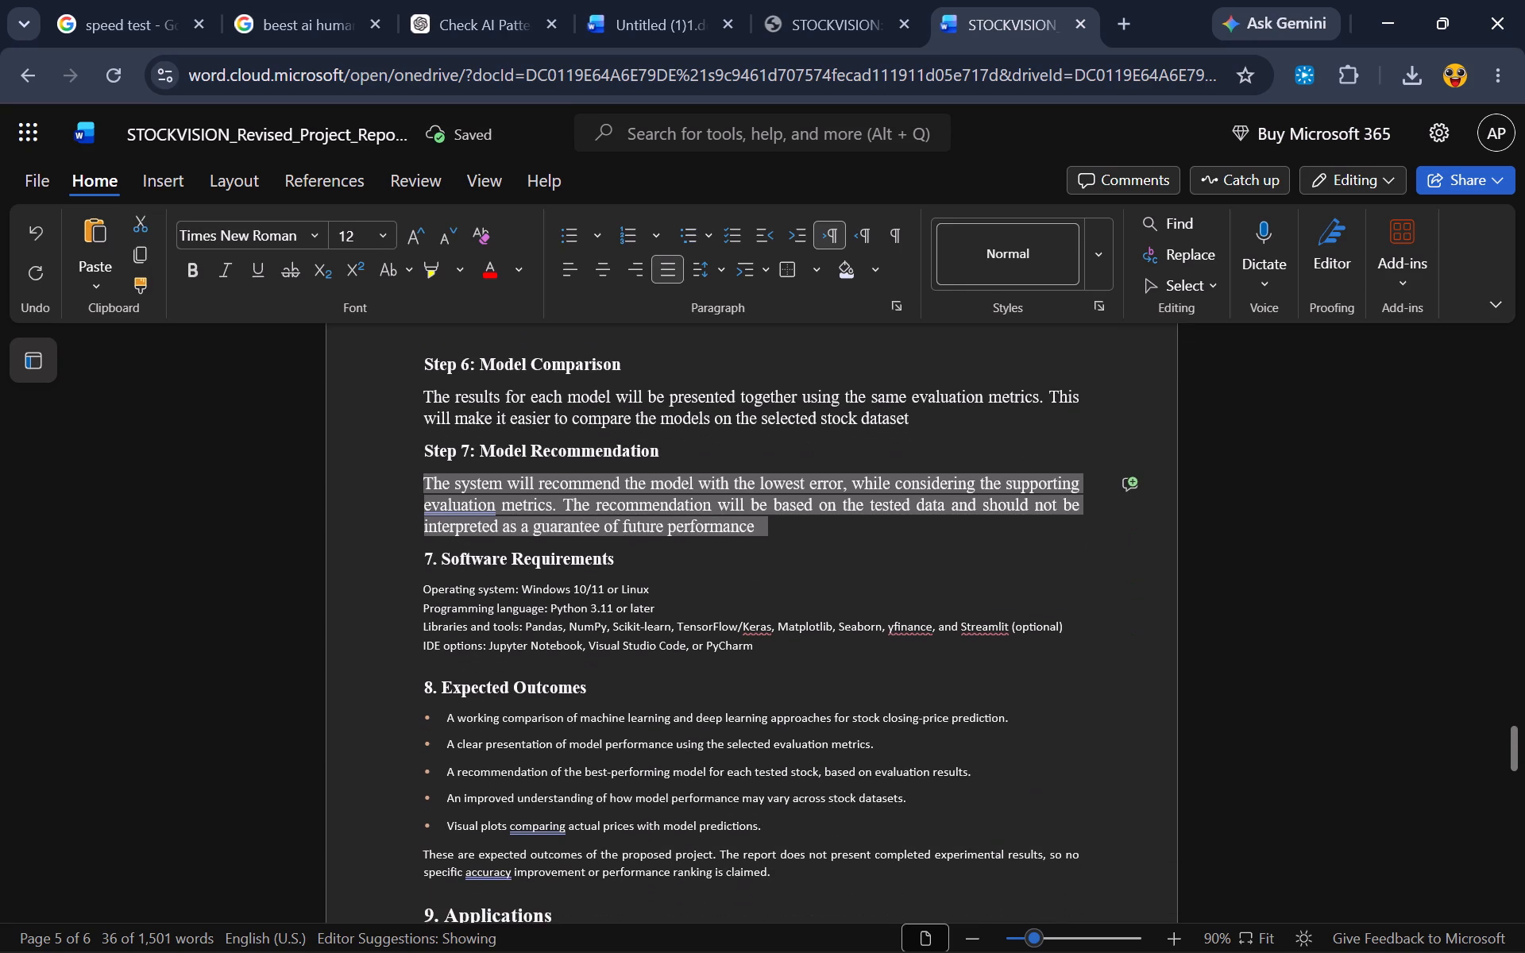
drag(764, 656, 449, 588)
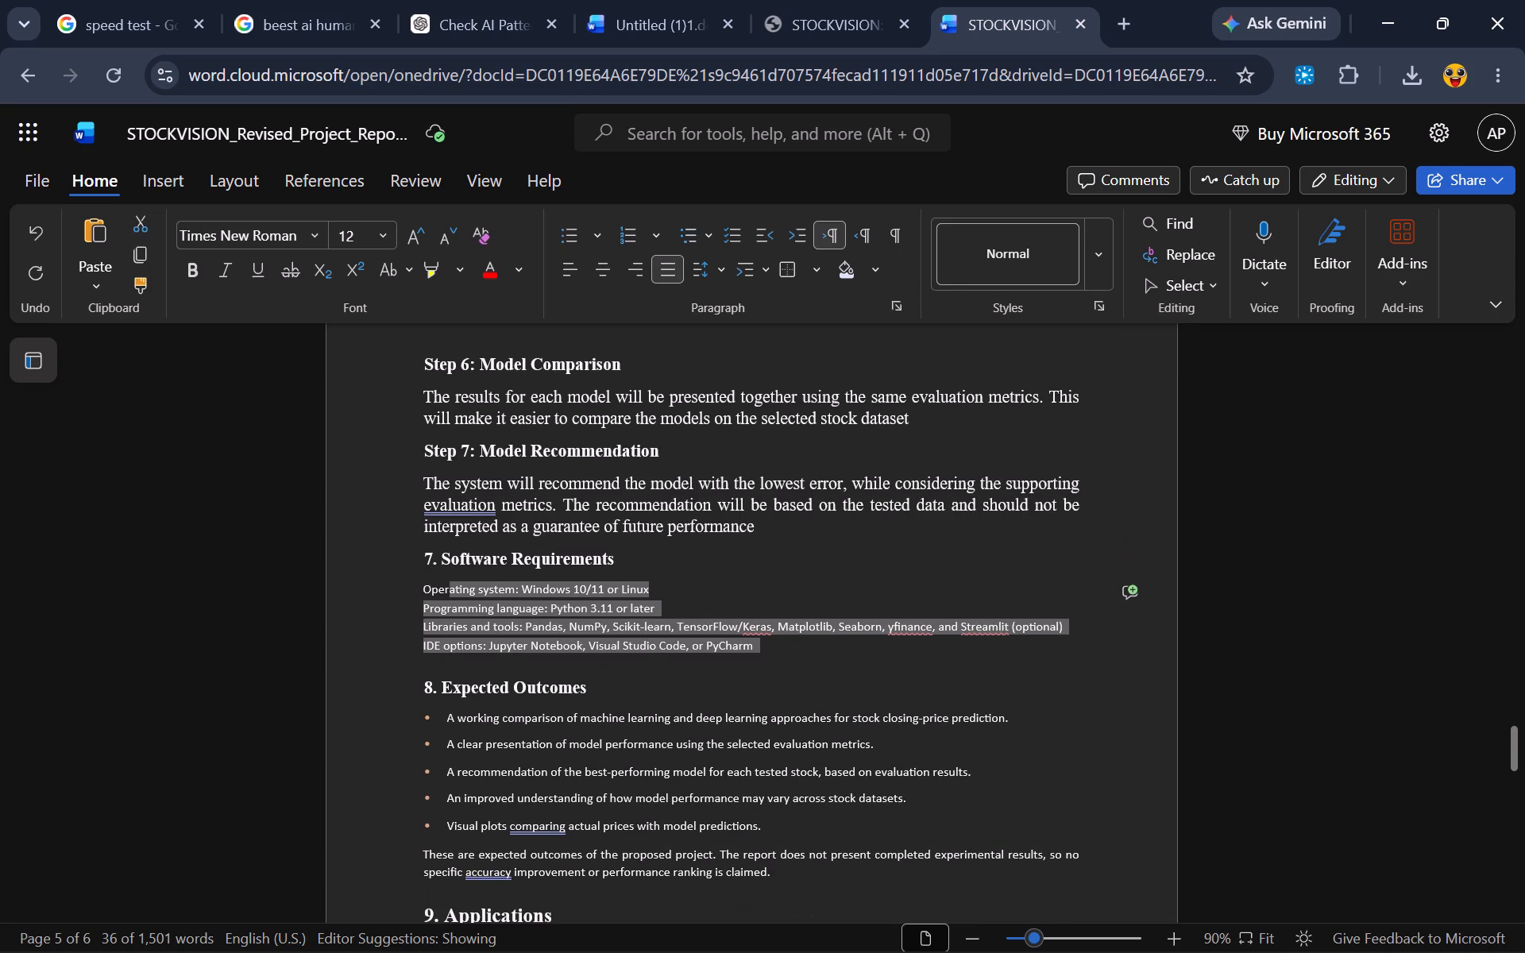
drag(449, 588, 413, 588)
key(ctrl+alt+v)
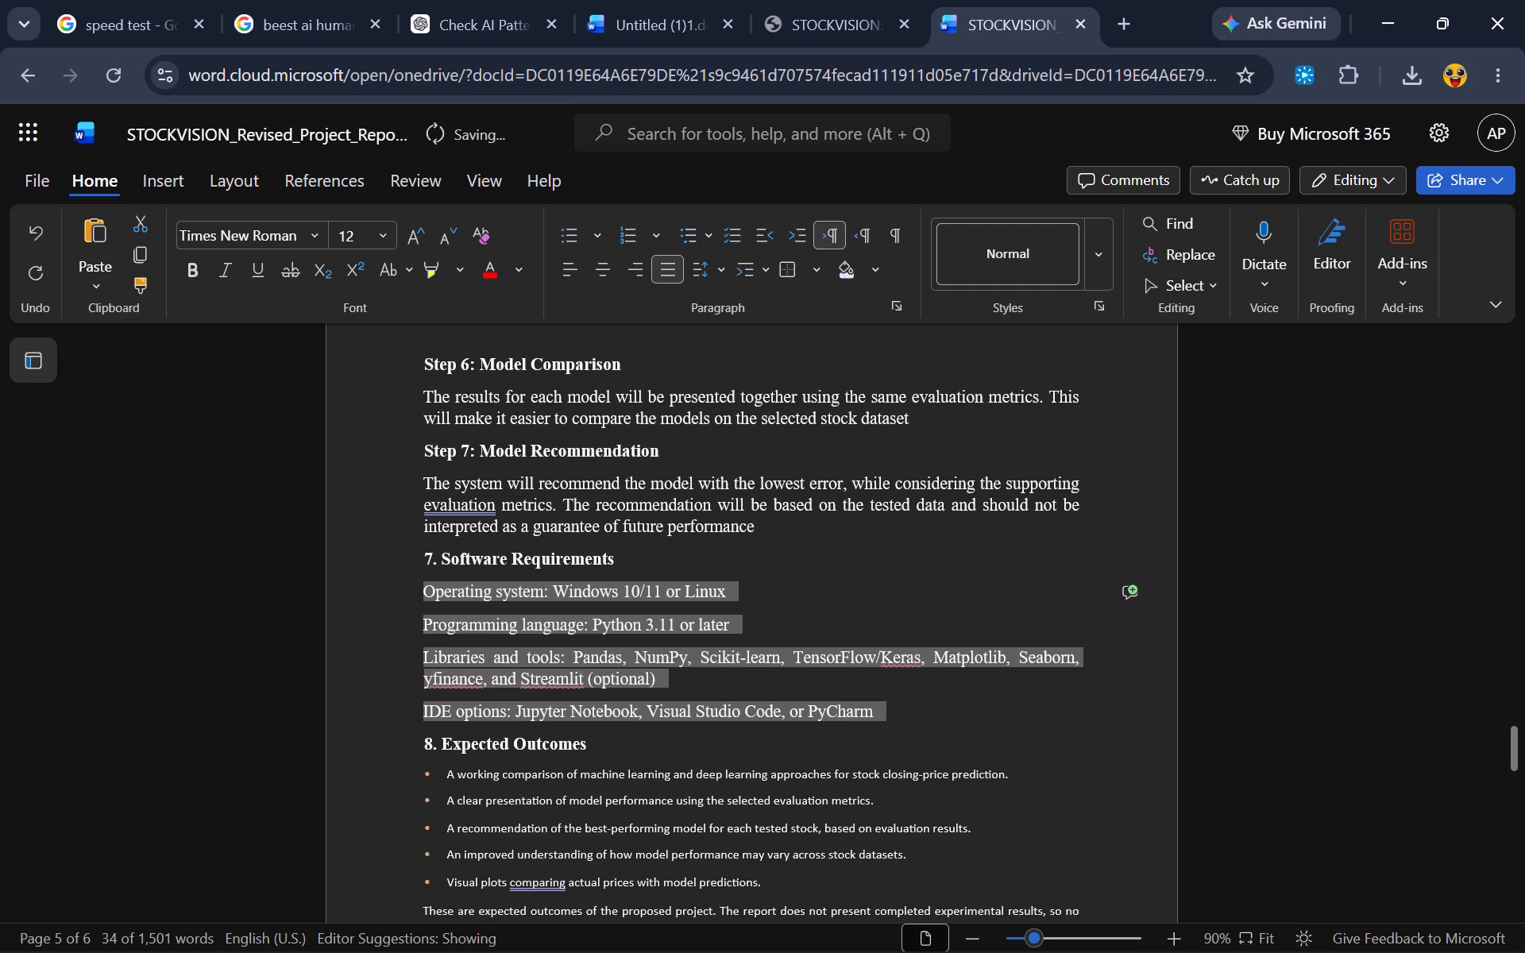
scroll(566, 645, down, 2)
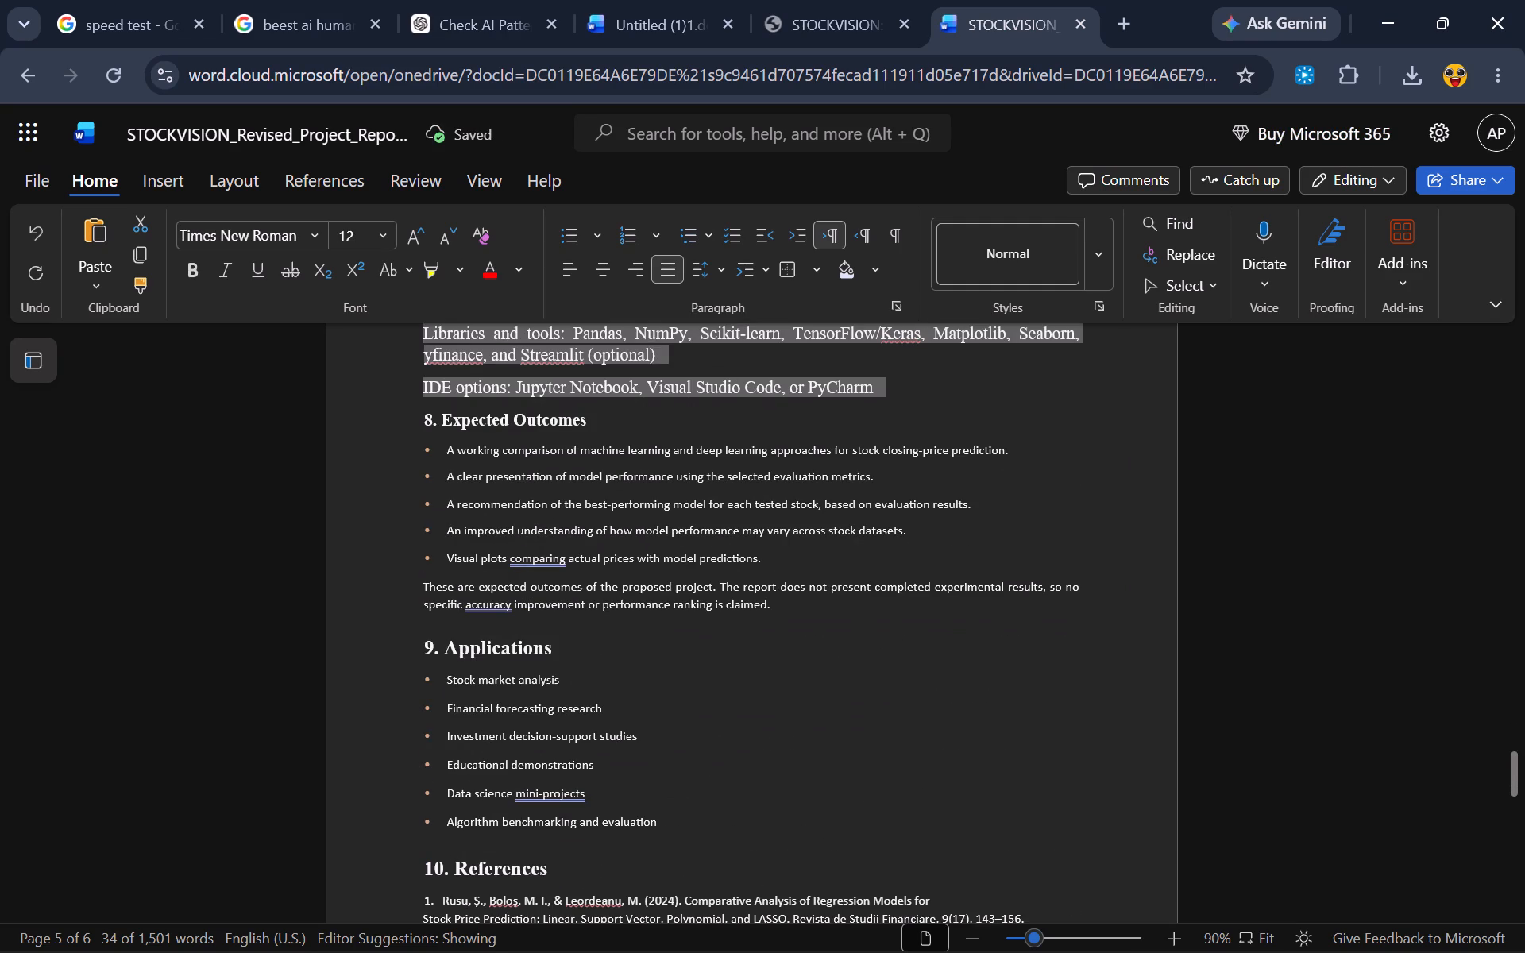
drag(788, 598, 405, 461)
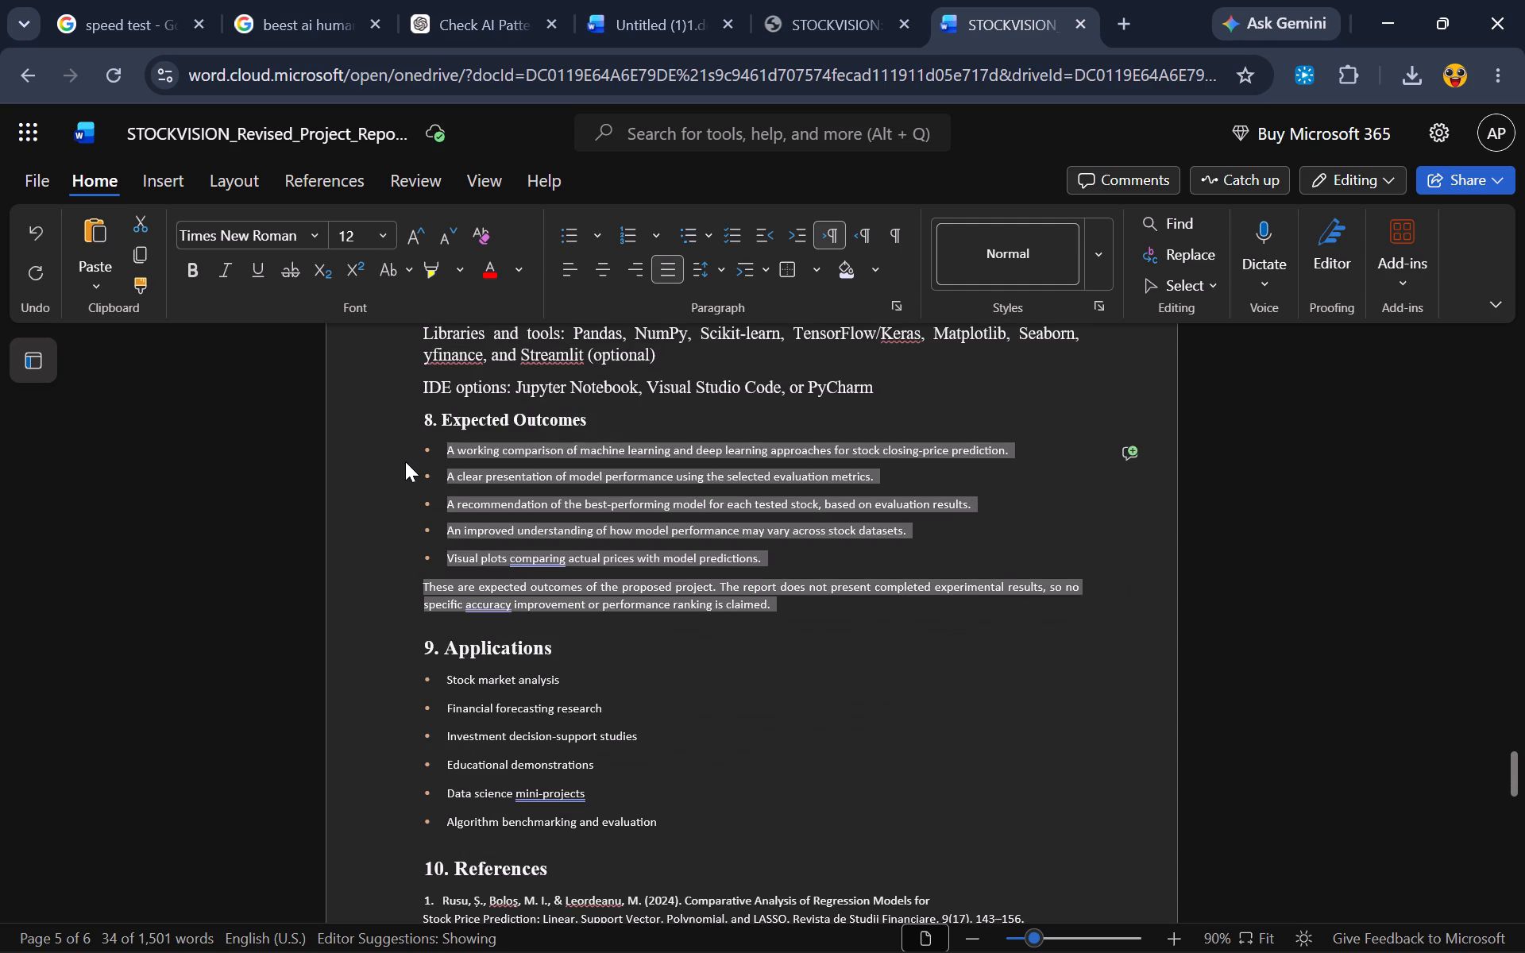
key(ctrl+alt+v)
Apply the copied body formatting, Times New Roman size 12, to the six list items under "9. Applications".
scroll(566, 558, down, 1)
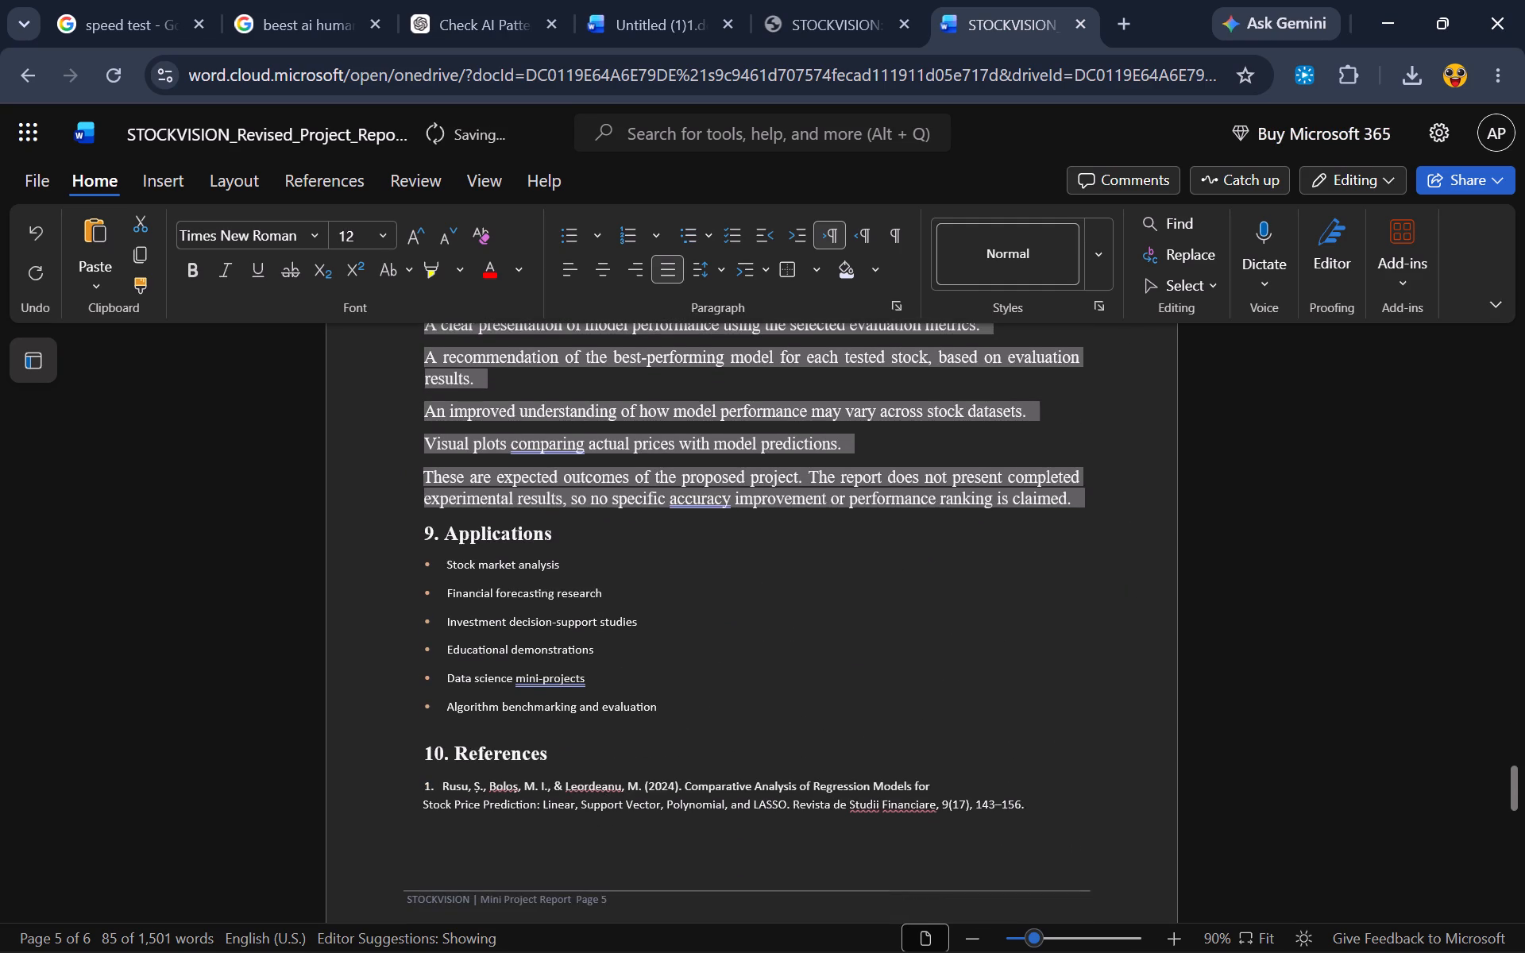
click(656, 709)
drag(656, 709, 450, 563)
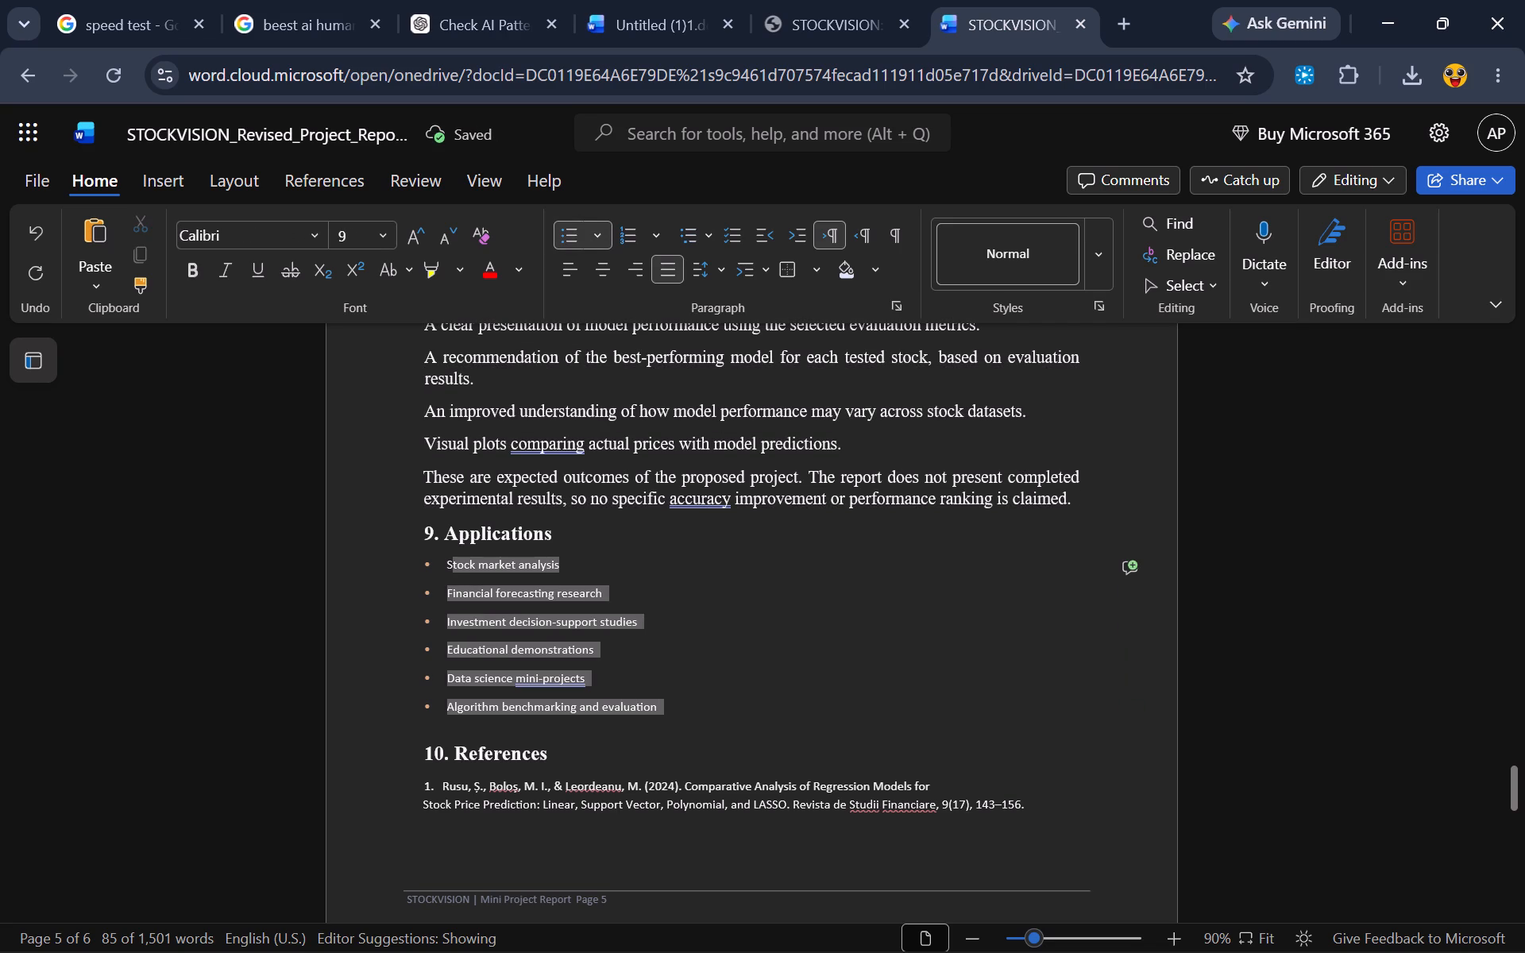
drag(450, 563, 446, 568)
key(ctrl+alt+v)
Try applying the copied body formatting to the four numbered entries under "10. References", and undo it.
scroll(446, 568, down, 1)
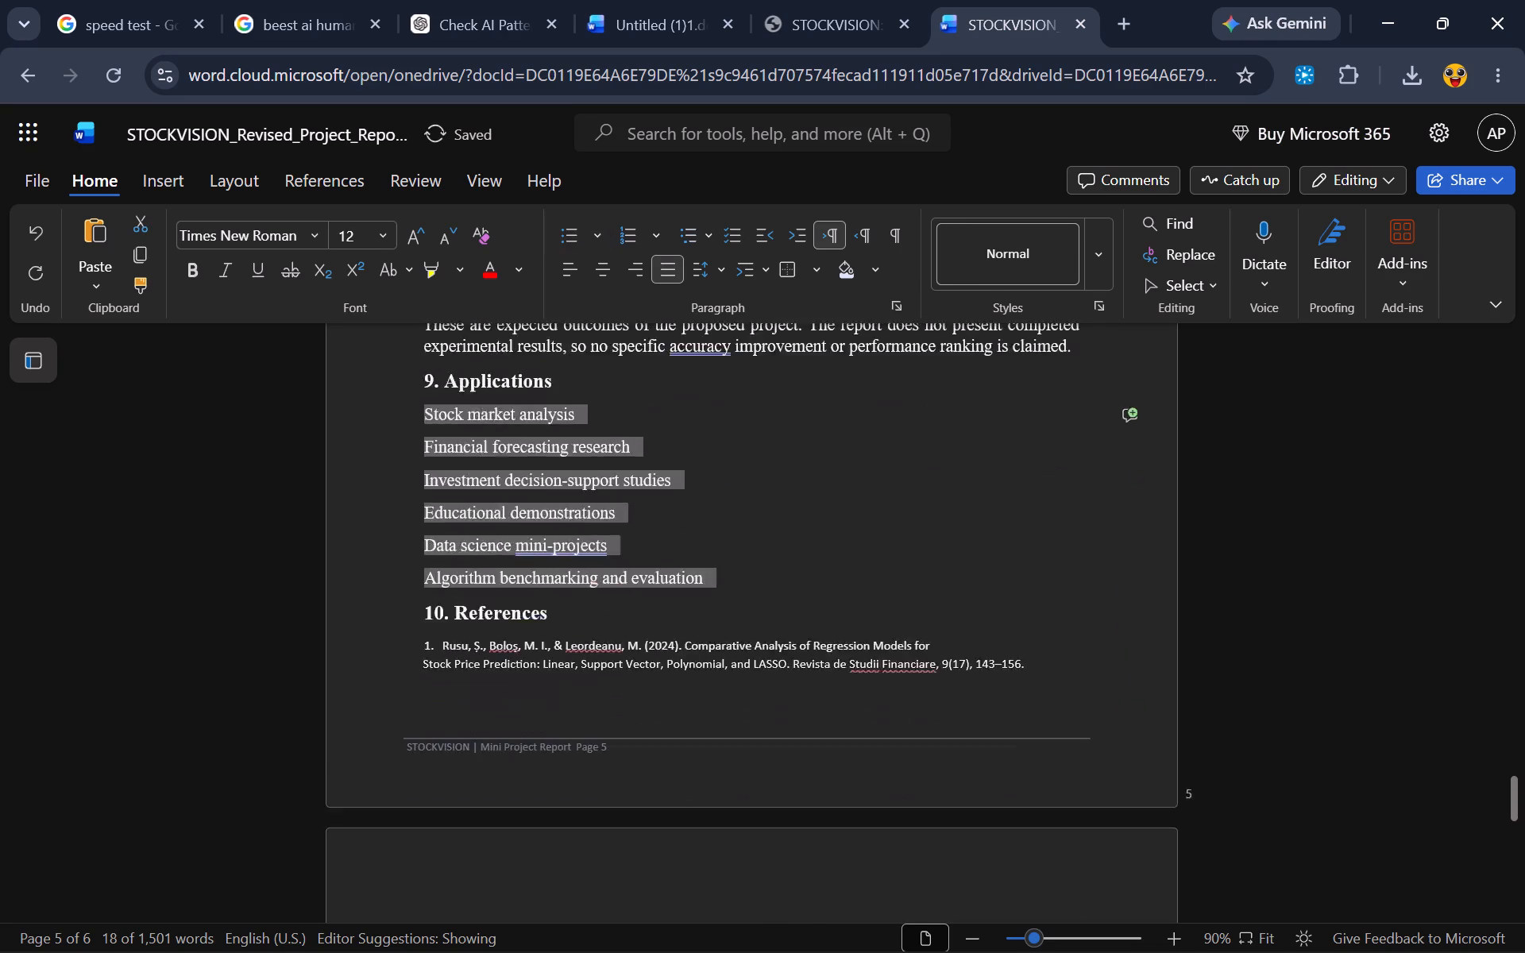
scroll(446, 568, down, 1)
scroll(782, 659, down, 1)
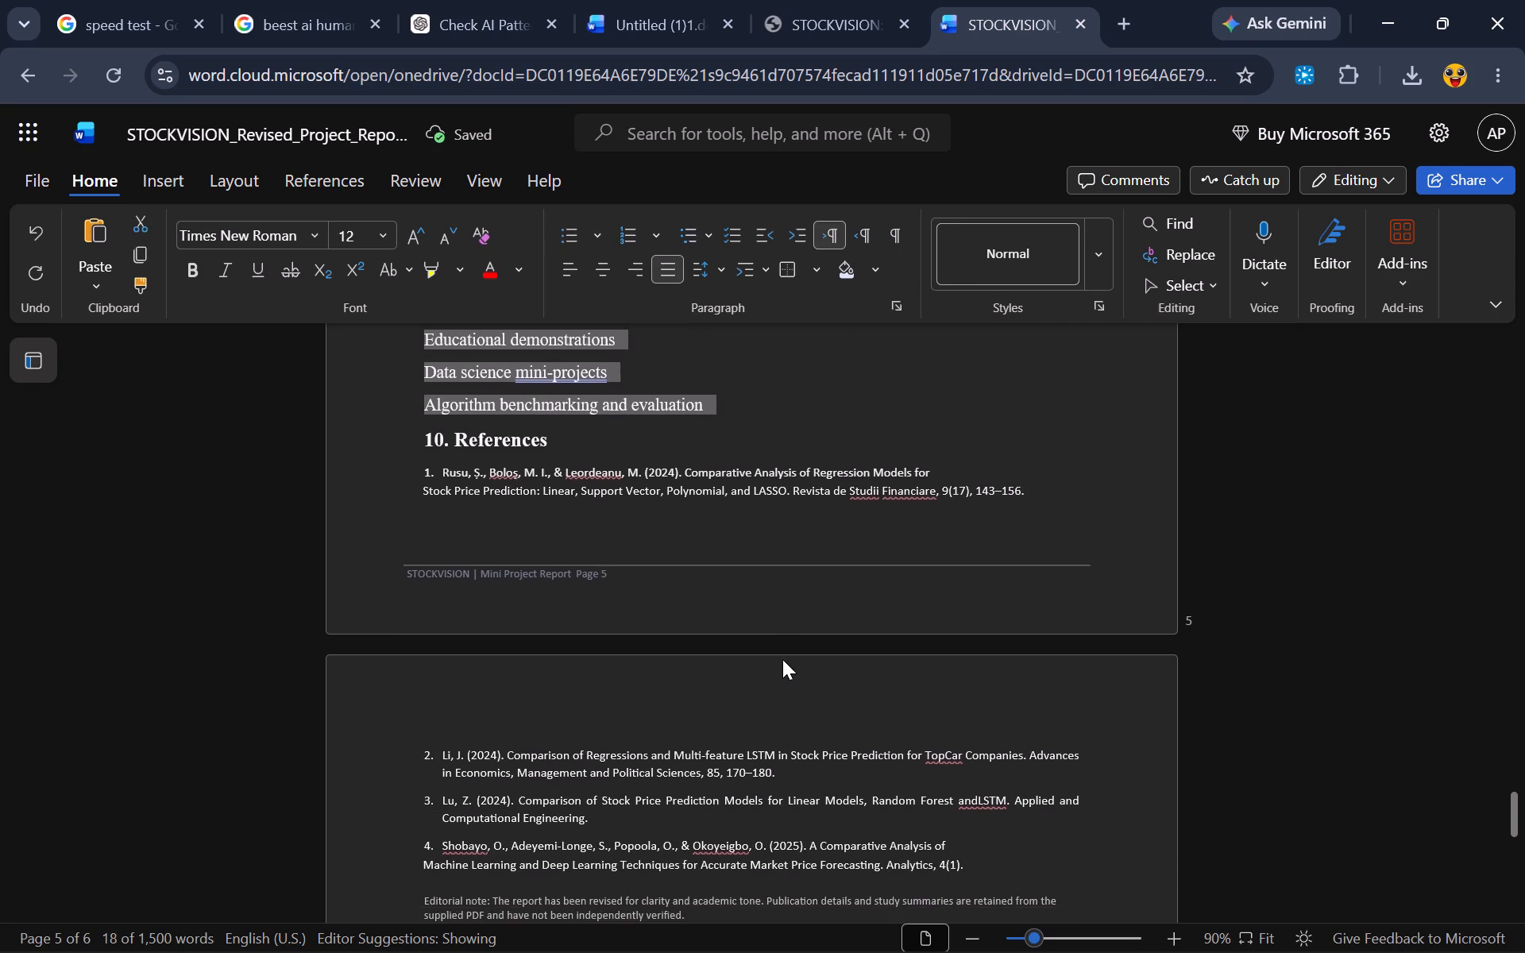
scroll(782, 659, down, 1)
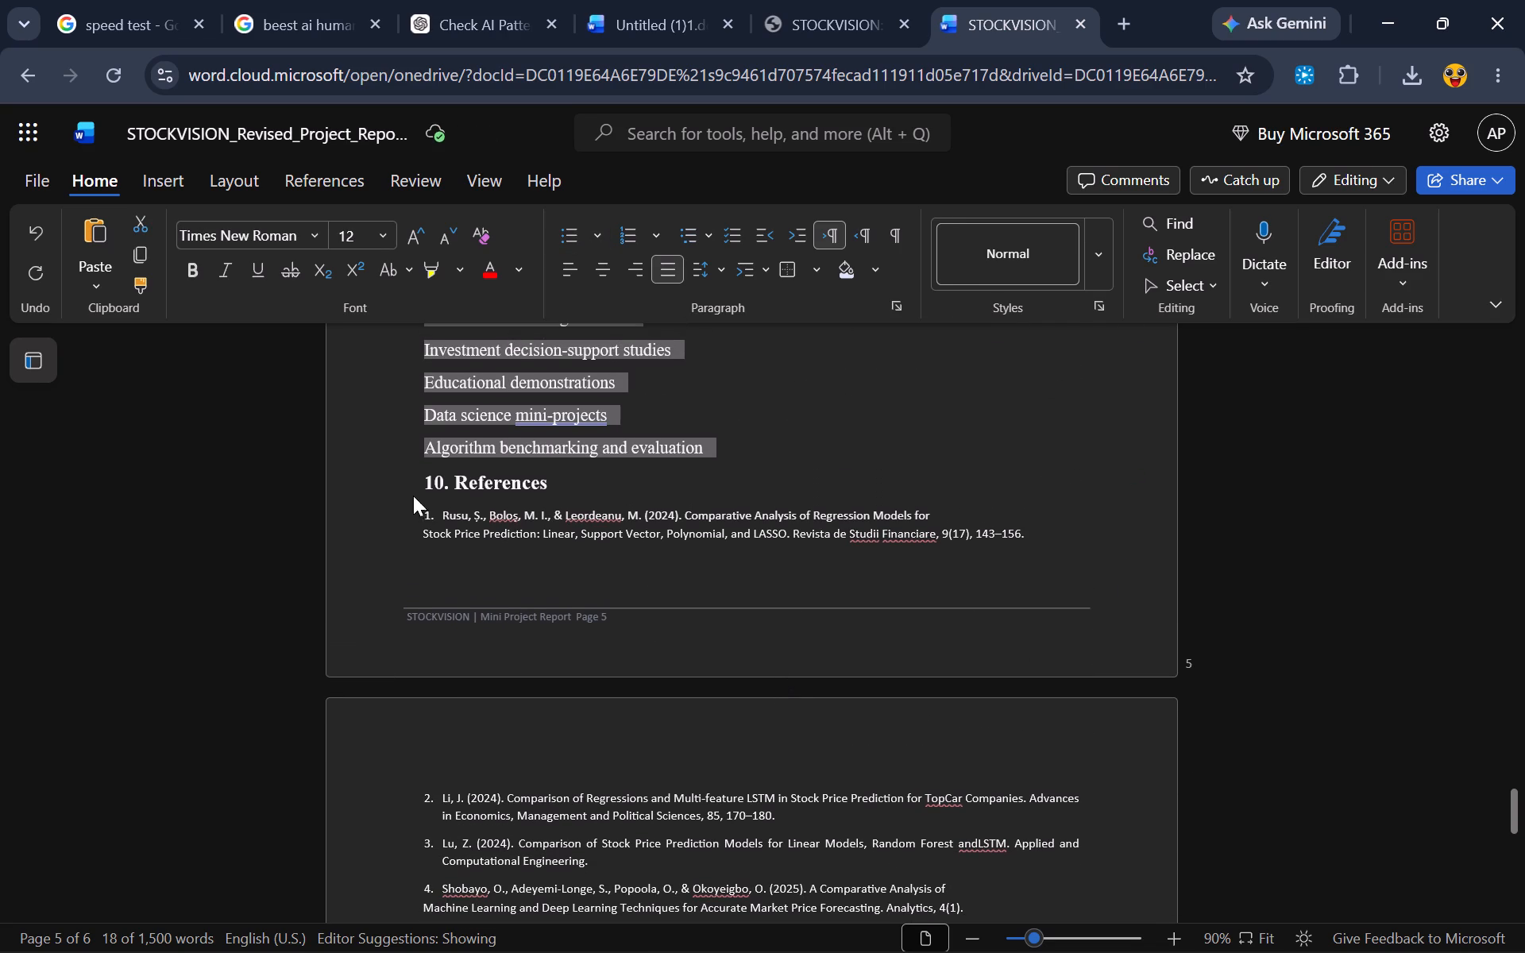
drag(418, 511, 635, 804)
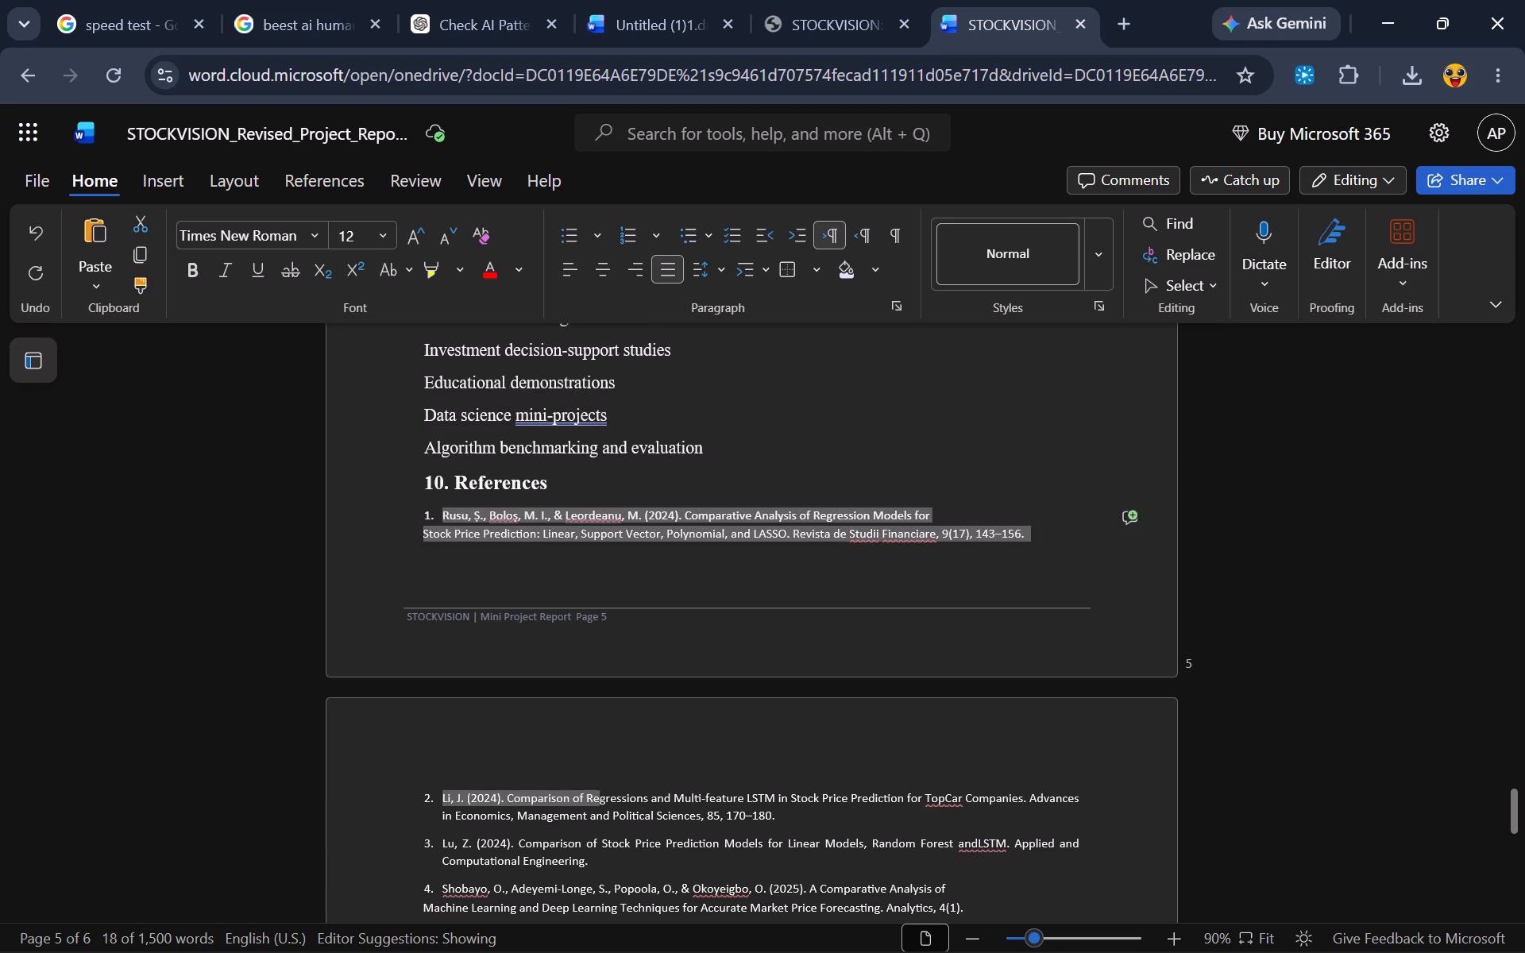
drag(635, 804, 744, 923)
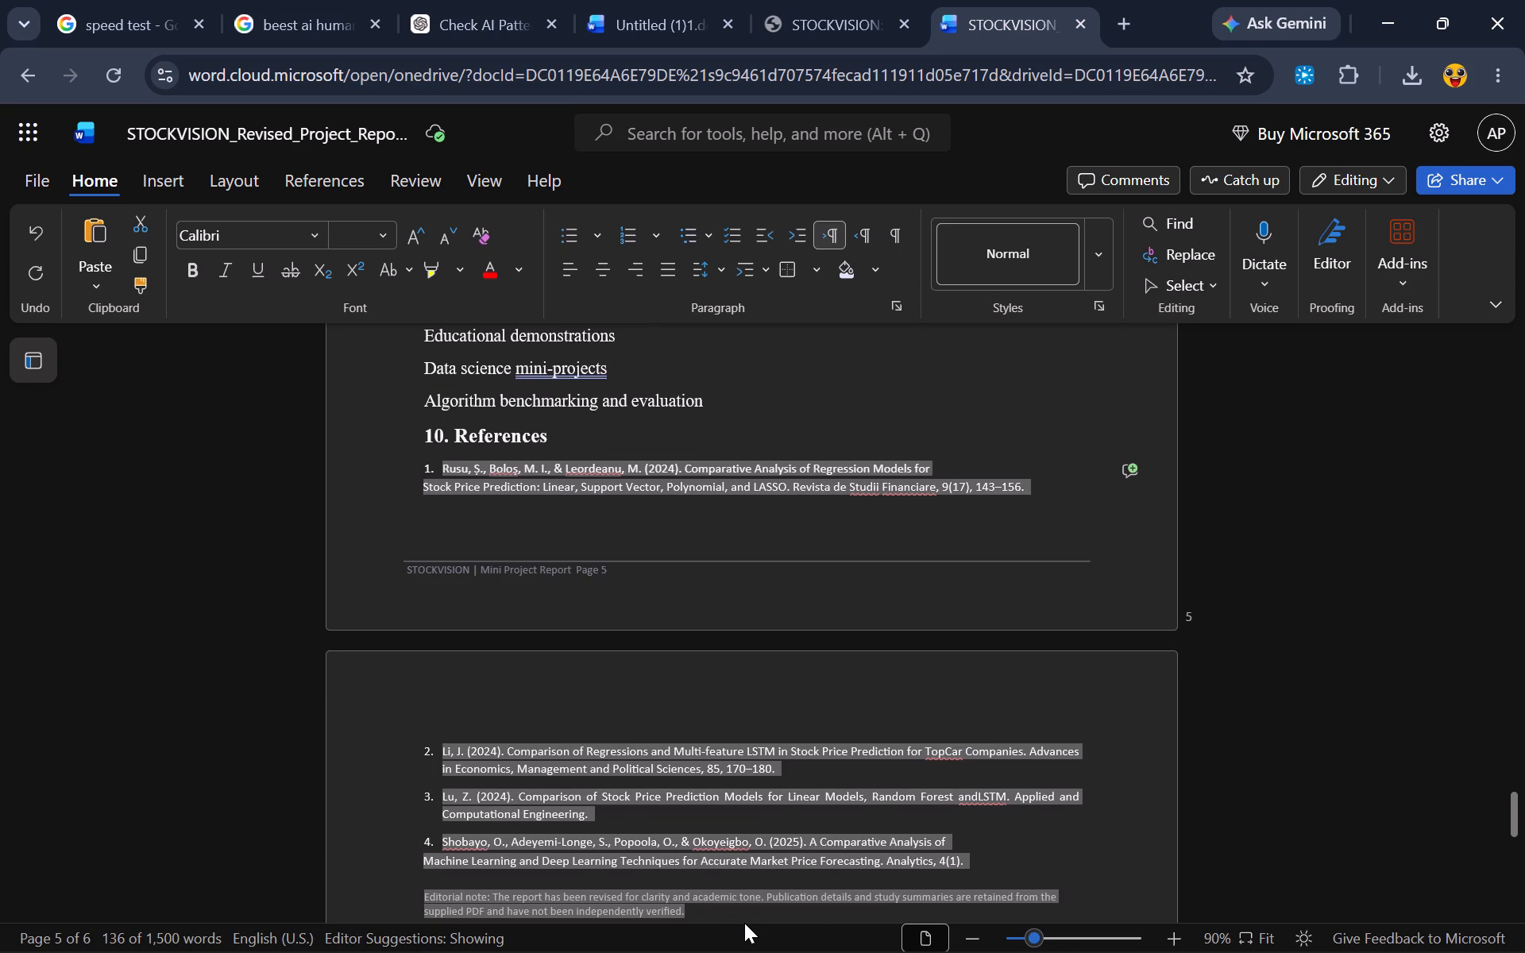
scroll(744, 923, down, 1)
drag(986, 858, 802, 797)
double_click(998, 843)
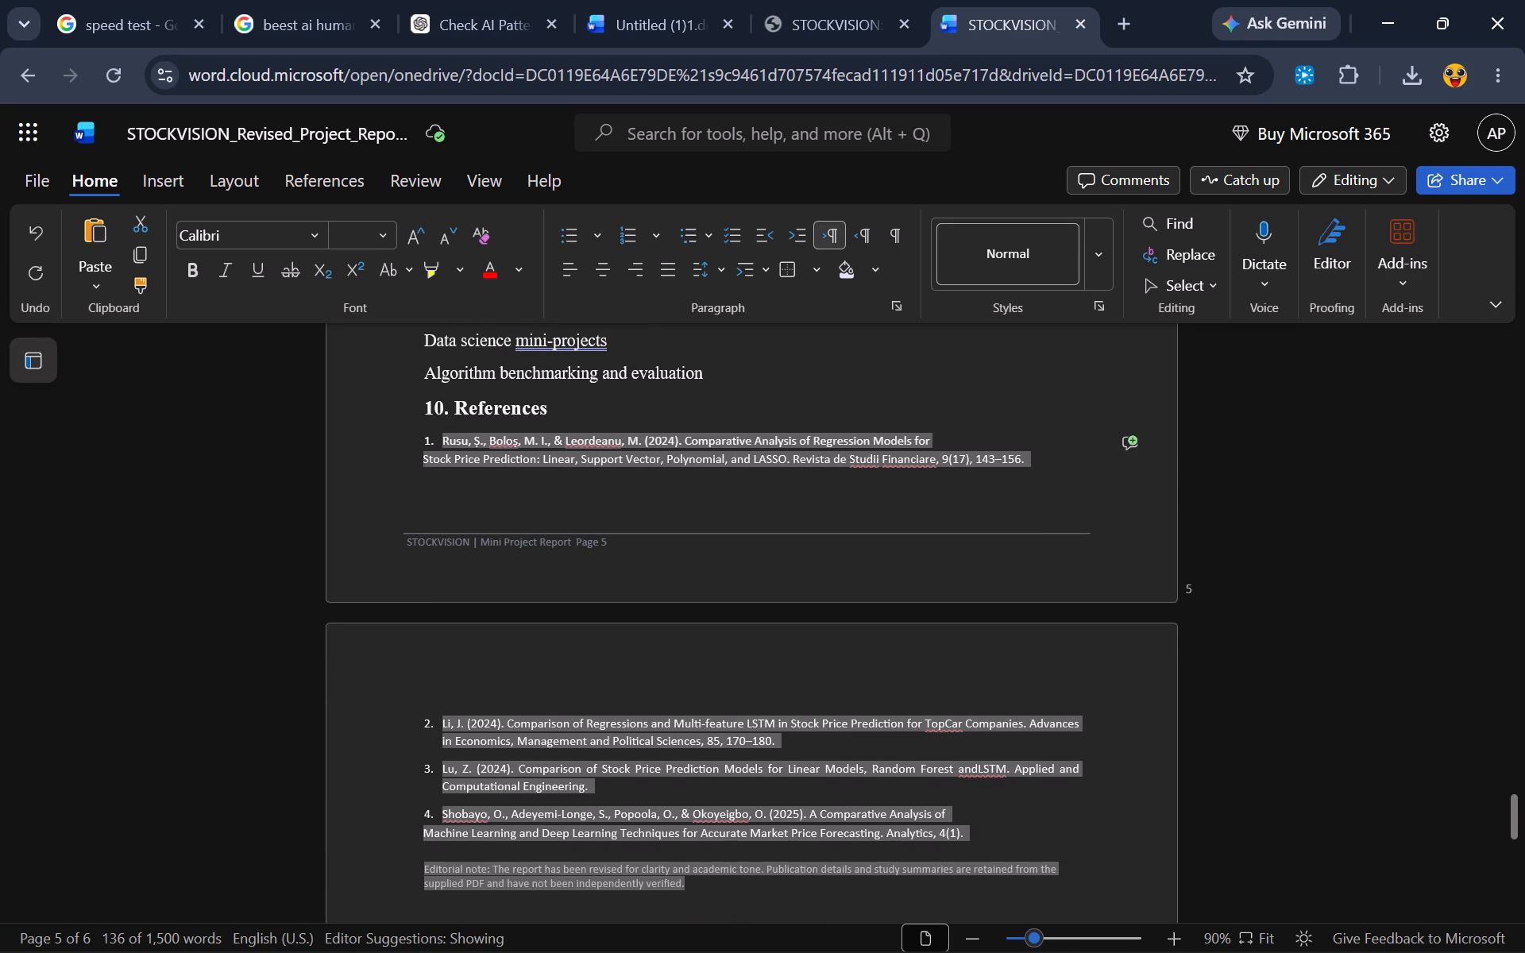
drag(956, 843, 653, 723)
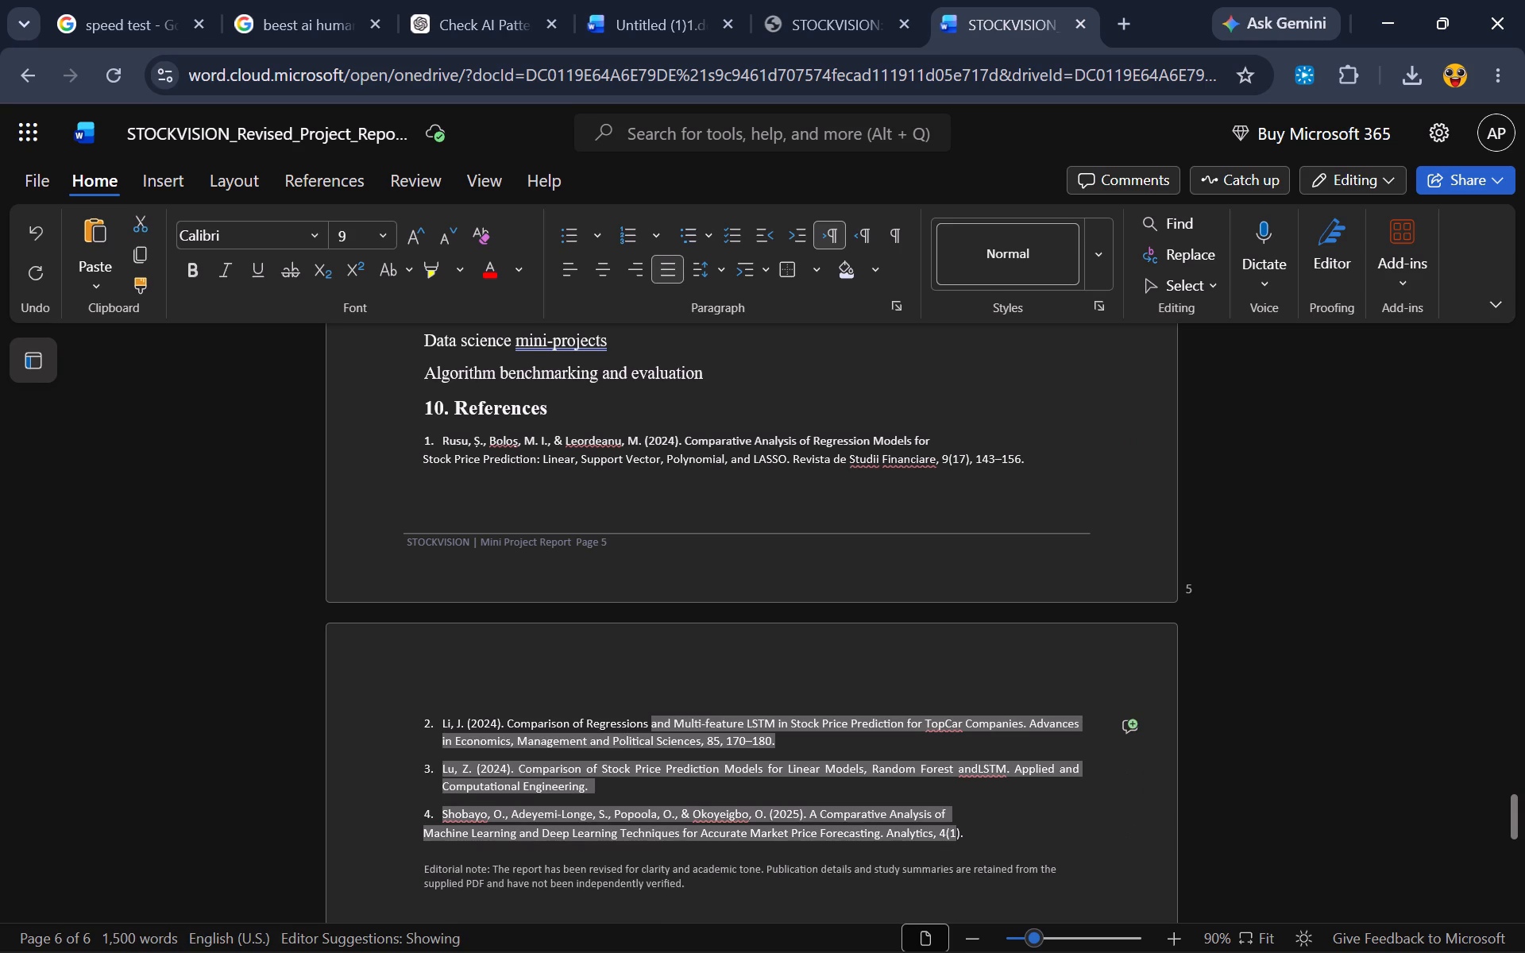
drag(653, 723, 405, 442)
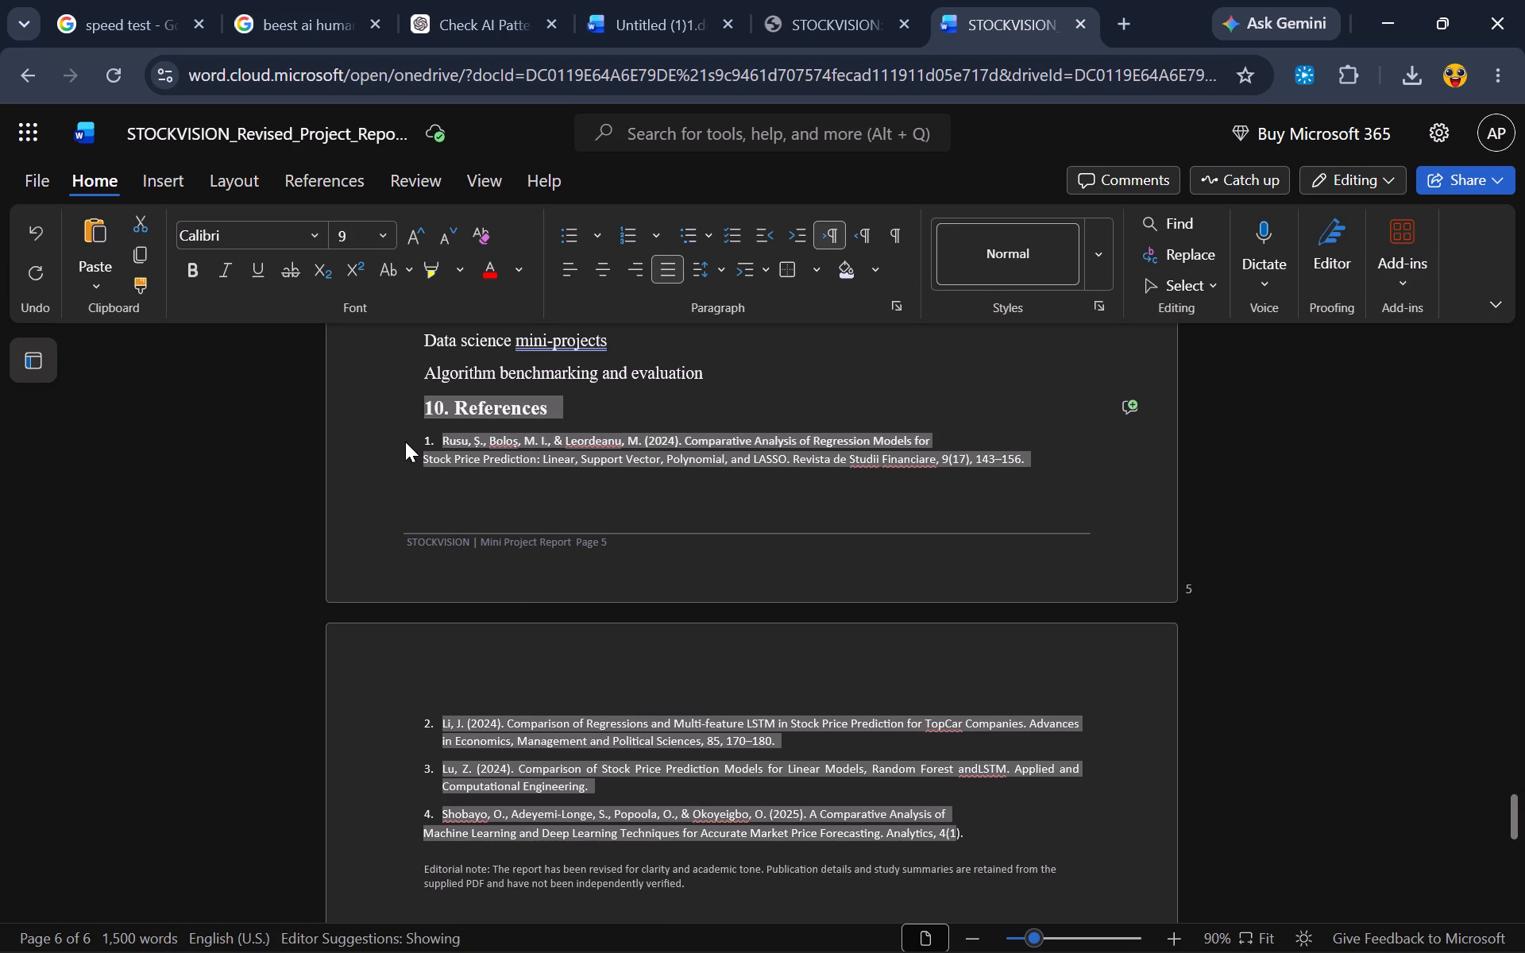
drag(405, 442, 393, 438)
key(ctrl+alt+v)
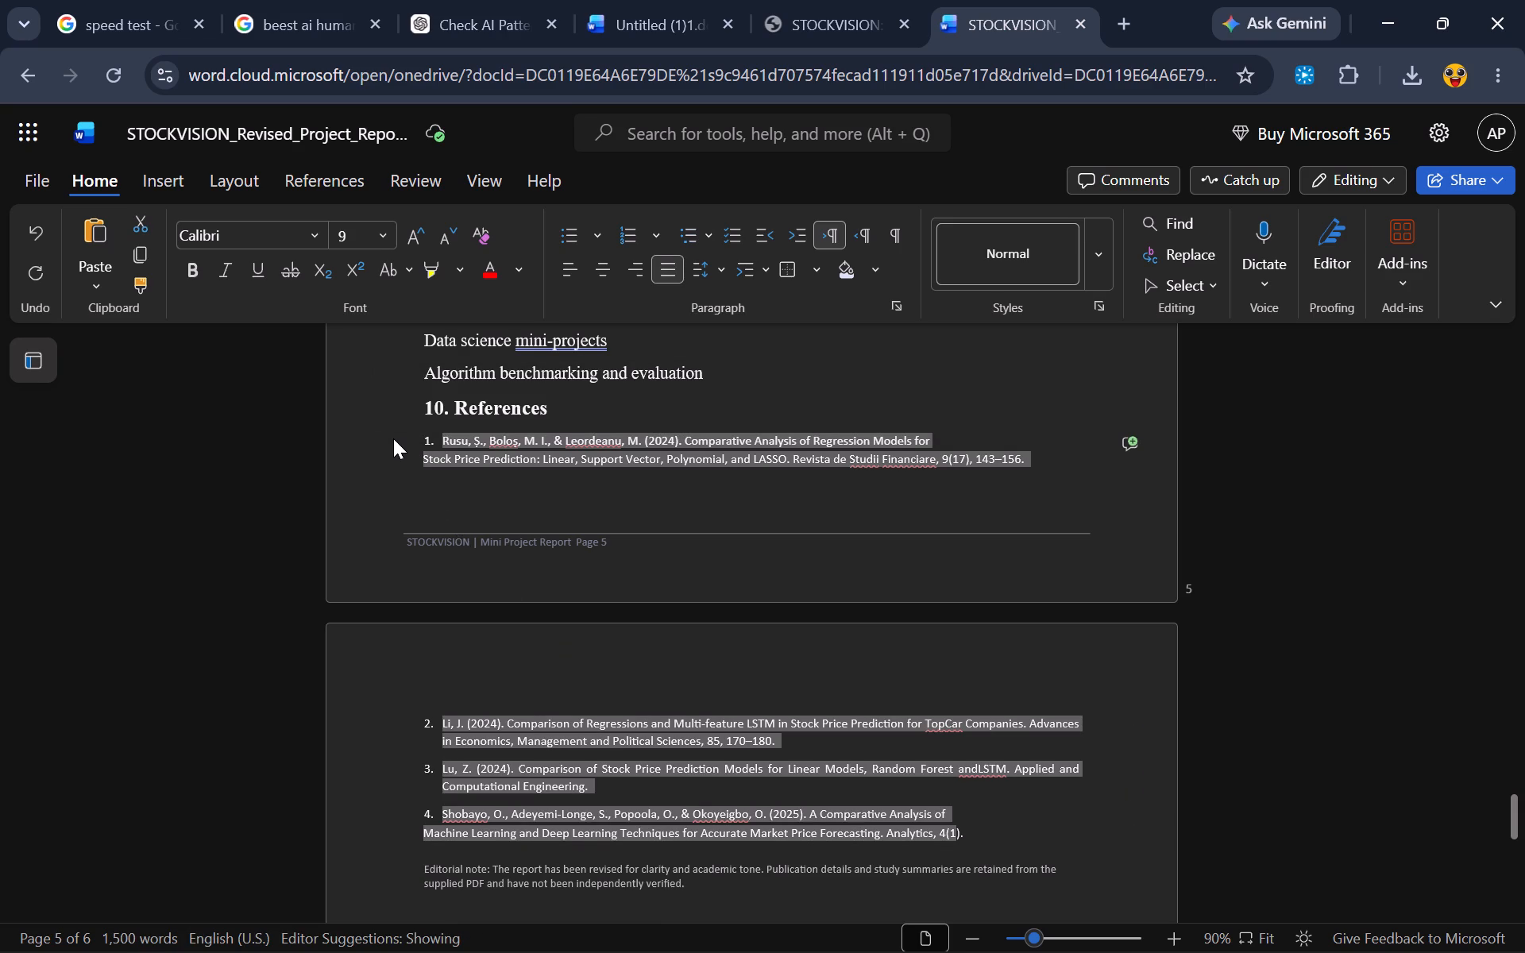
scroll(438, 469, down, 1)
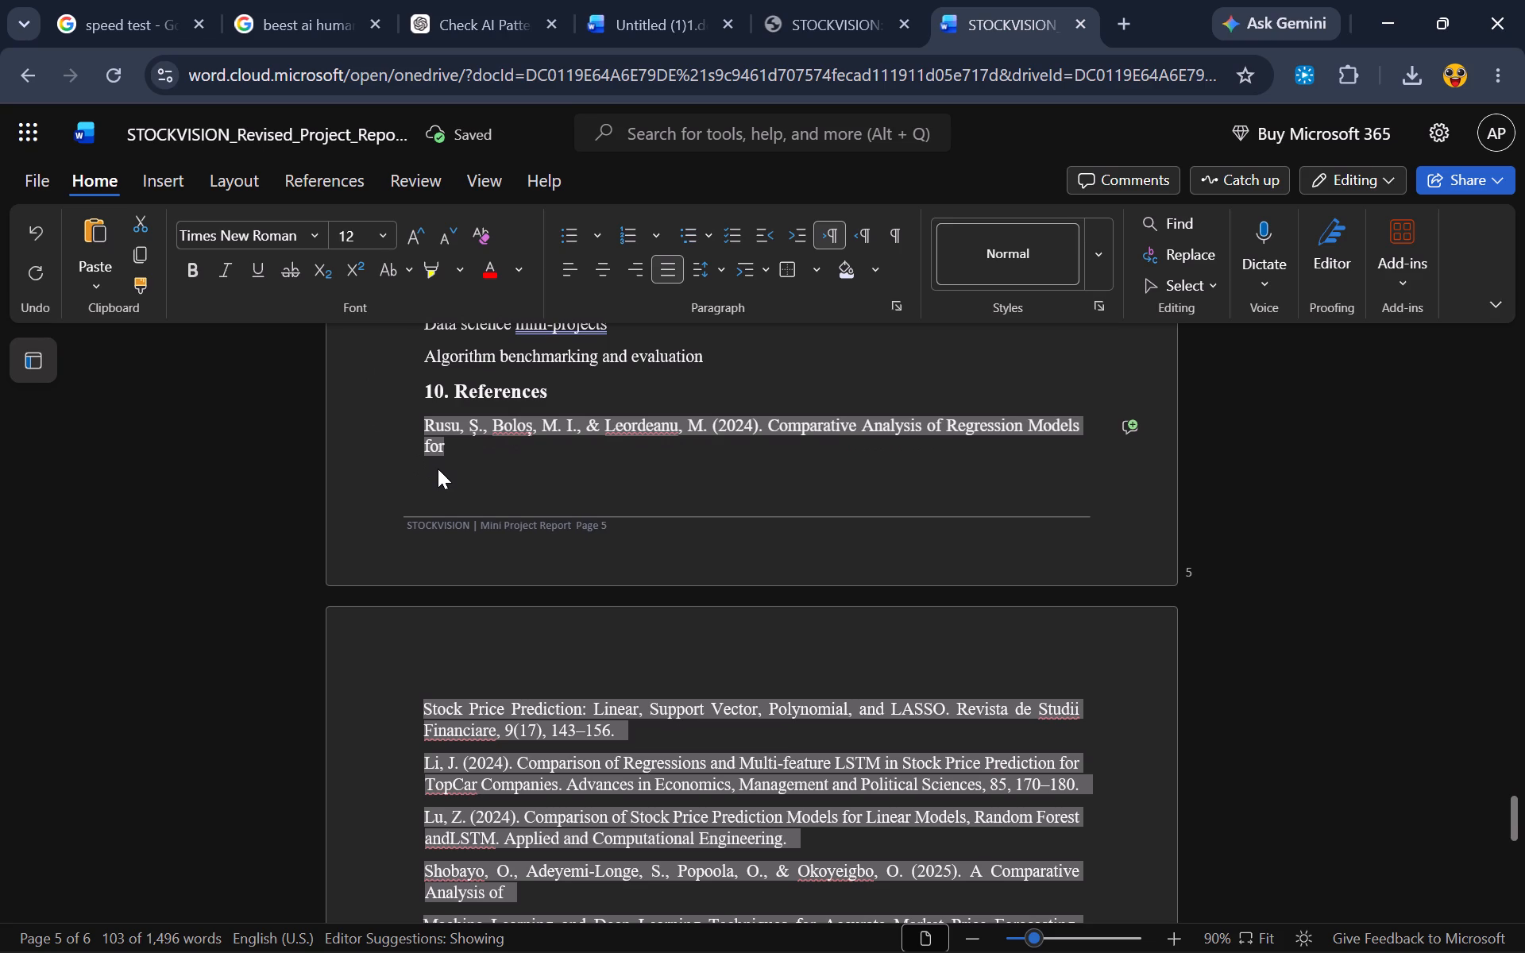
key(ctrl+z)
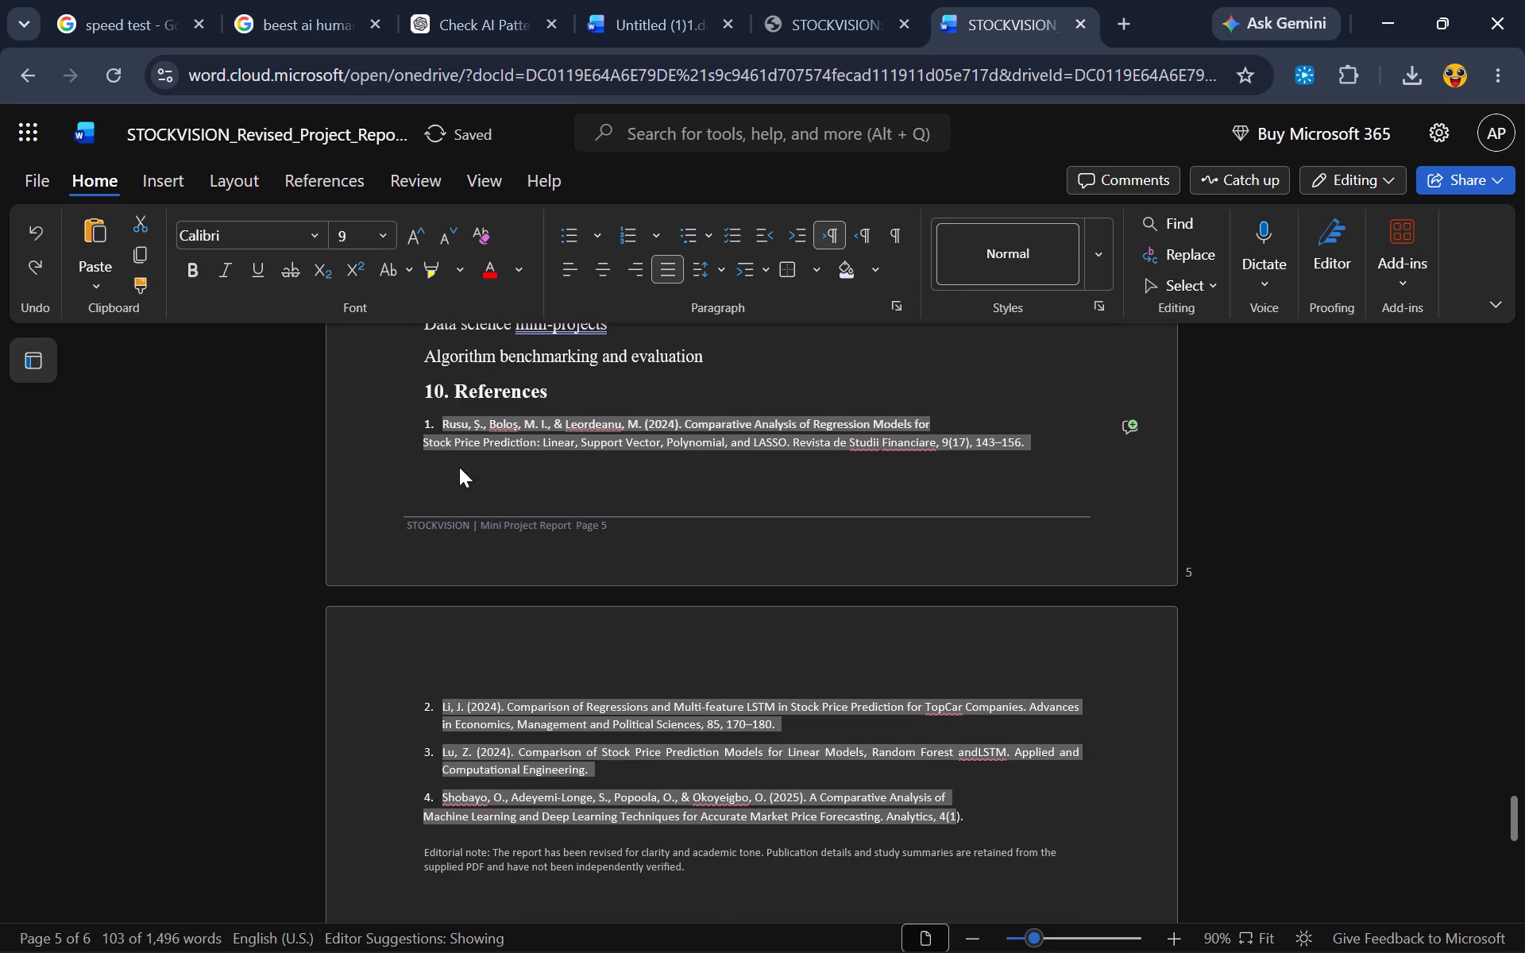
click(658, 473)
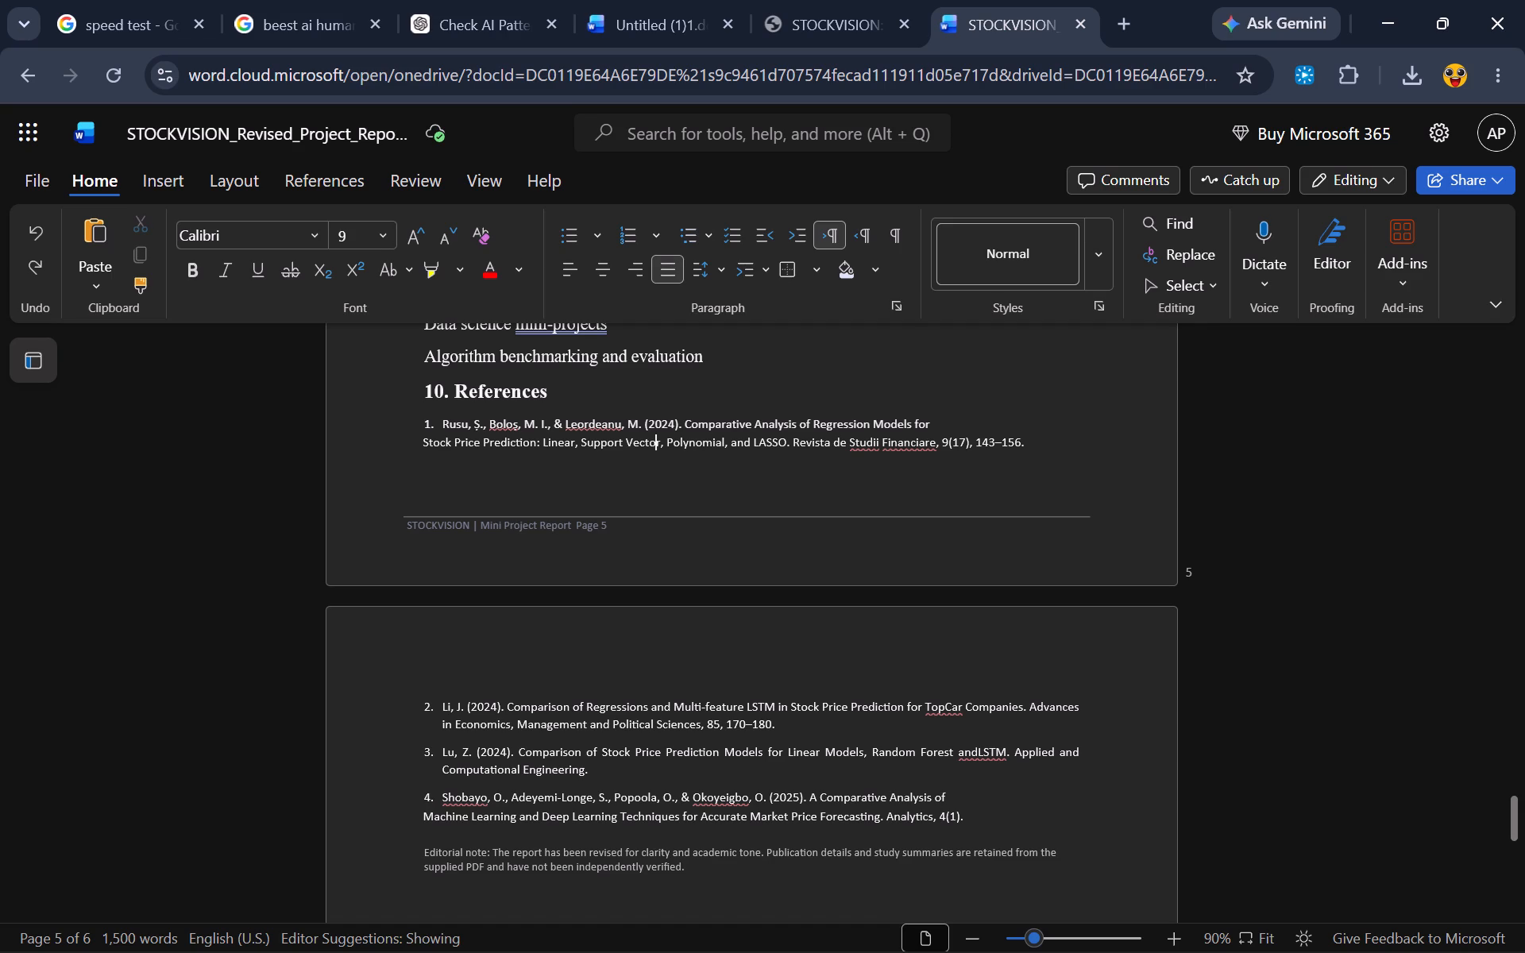
Set the four numbered entries under "10. References" to Times New Roman, size 12, keeping their numbering.
scroll(878, 542, down, 1)
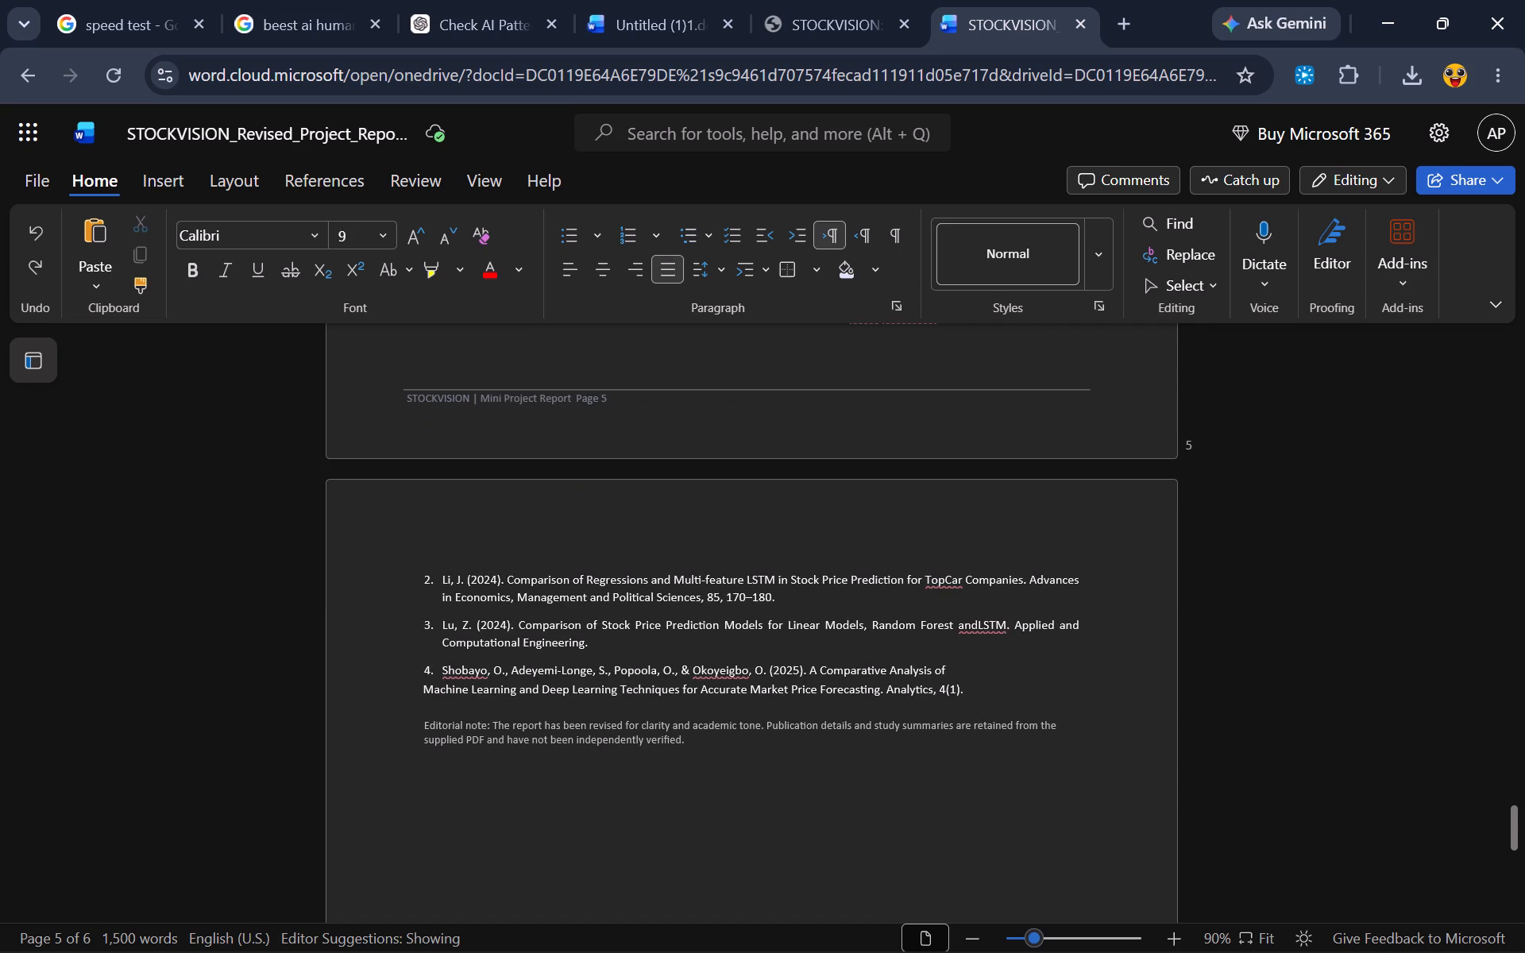
drag(975, 690, 419, 450)
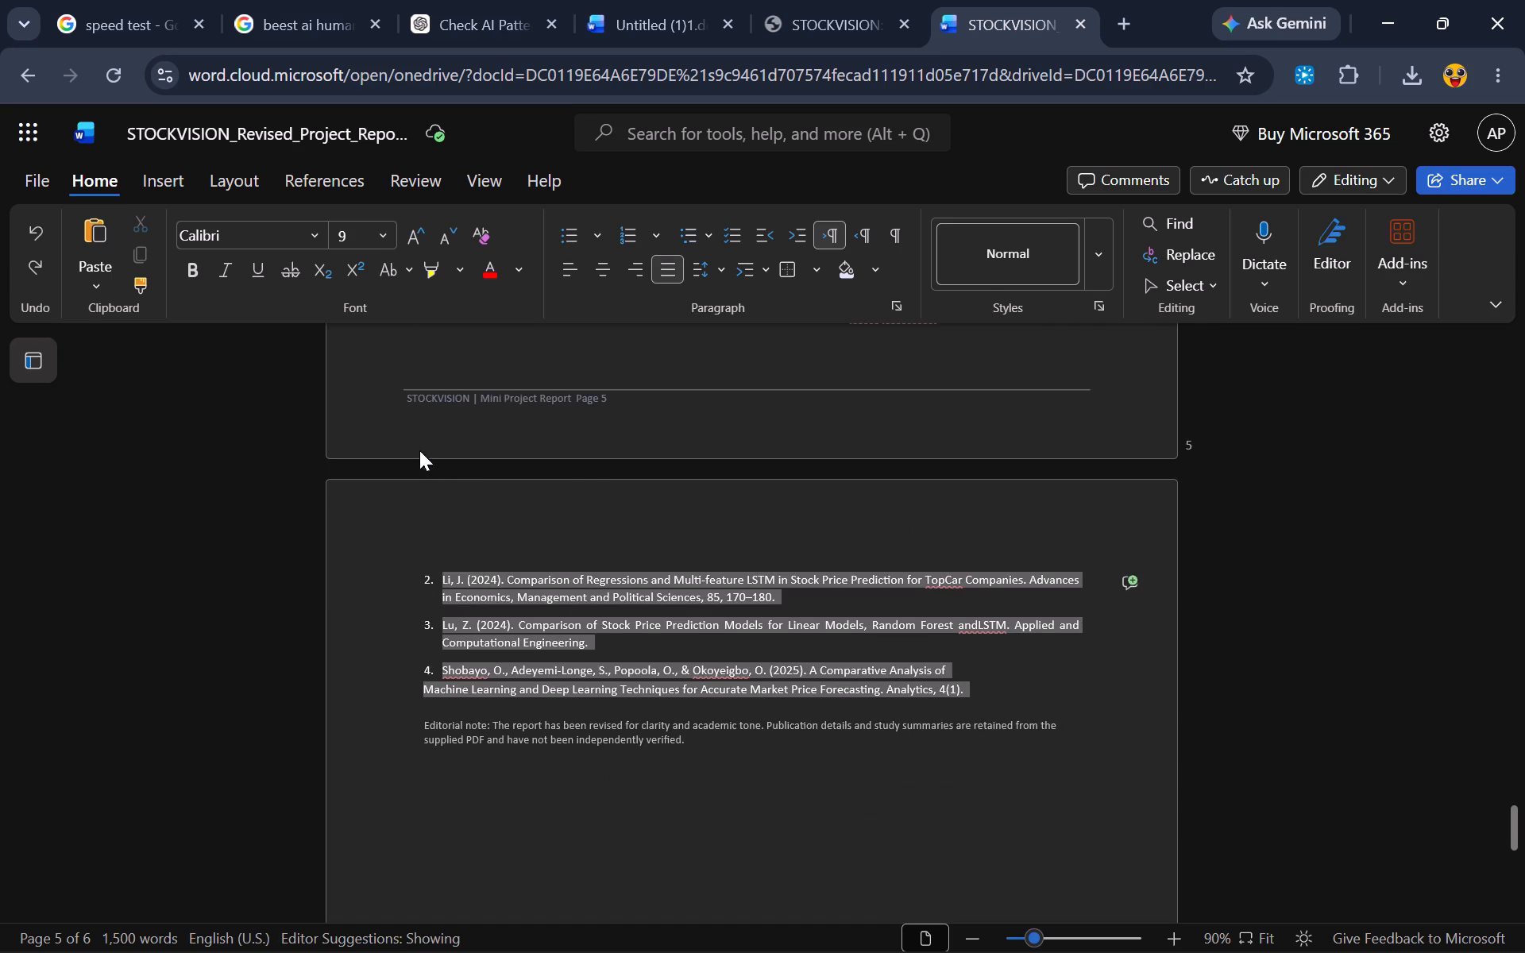
drag(419, 450, 398, 388)
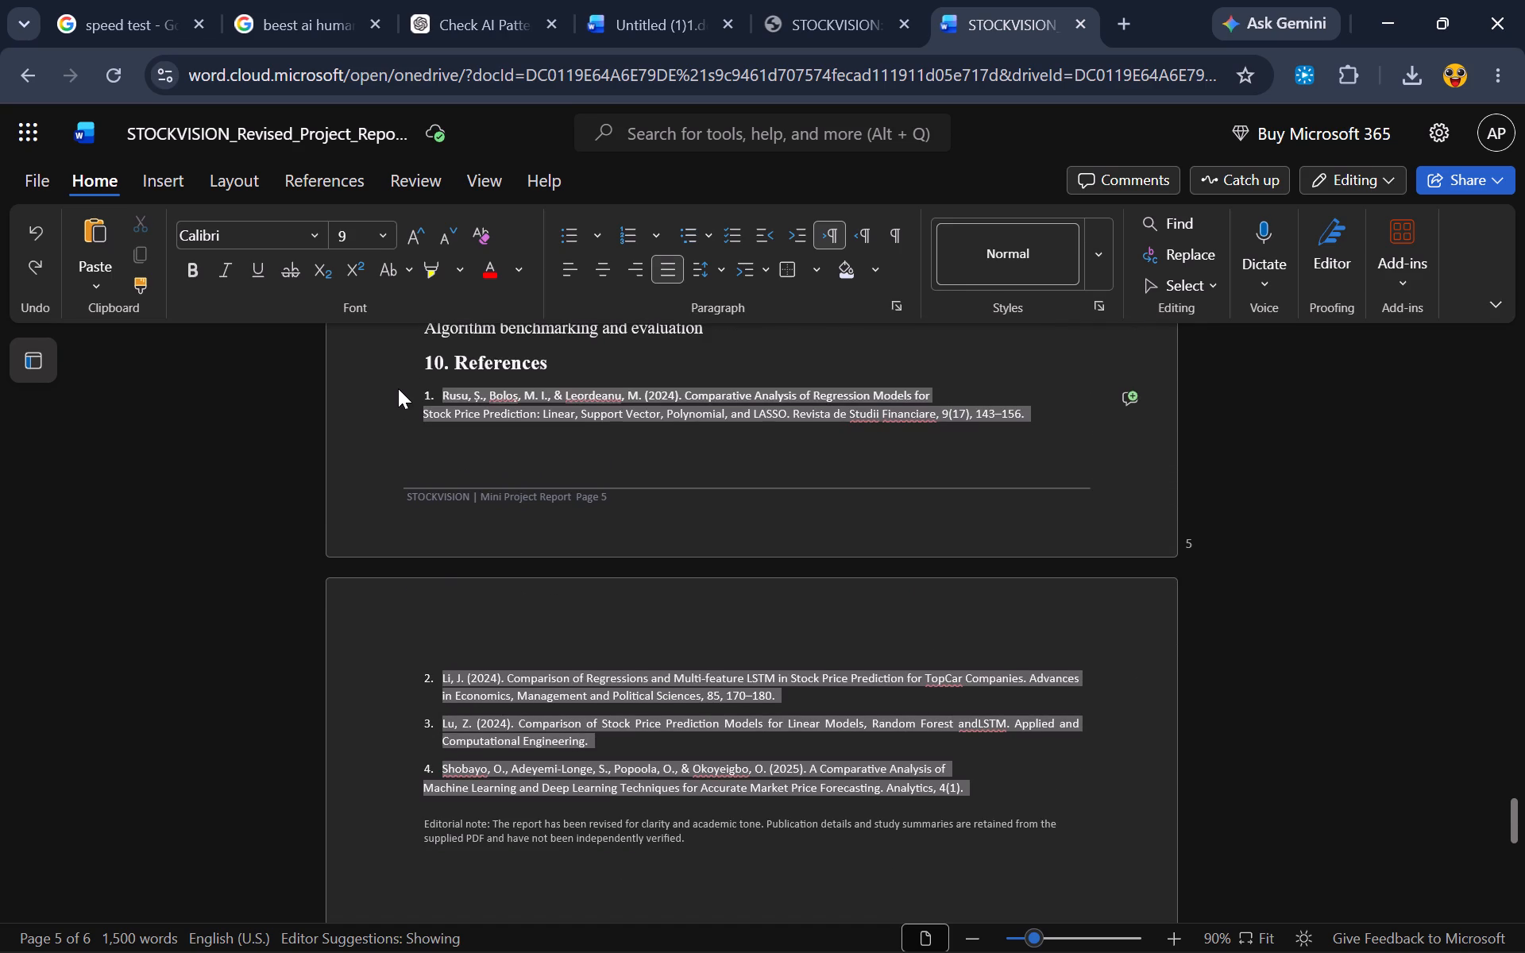
drag(398, 388, 395, 399)
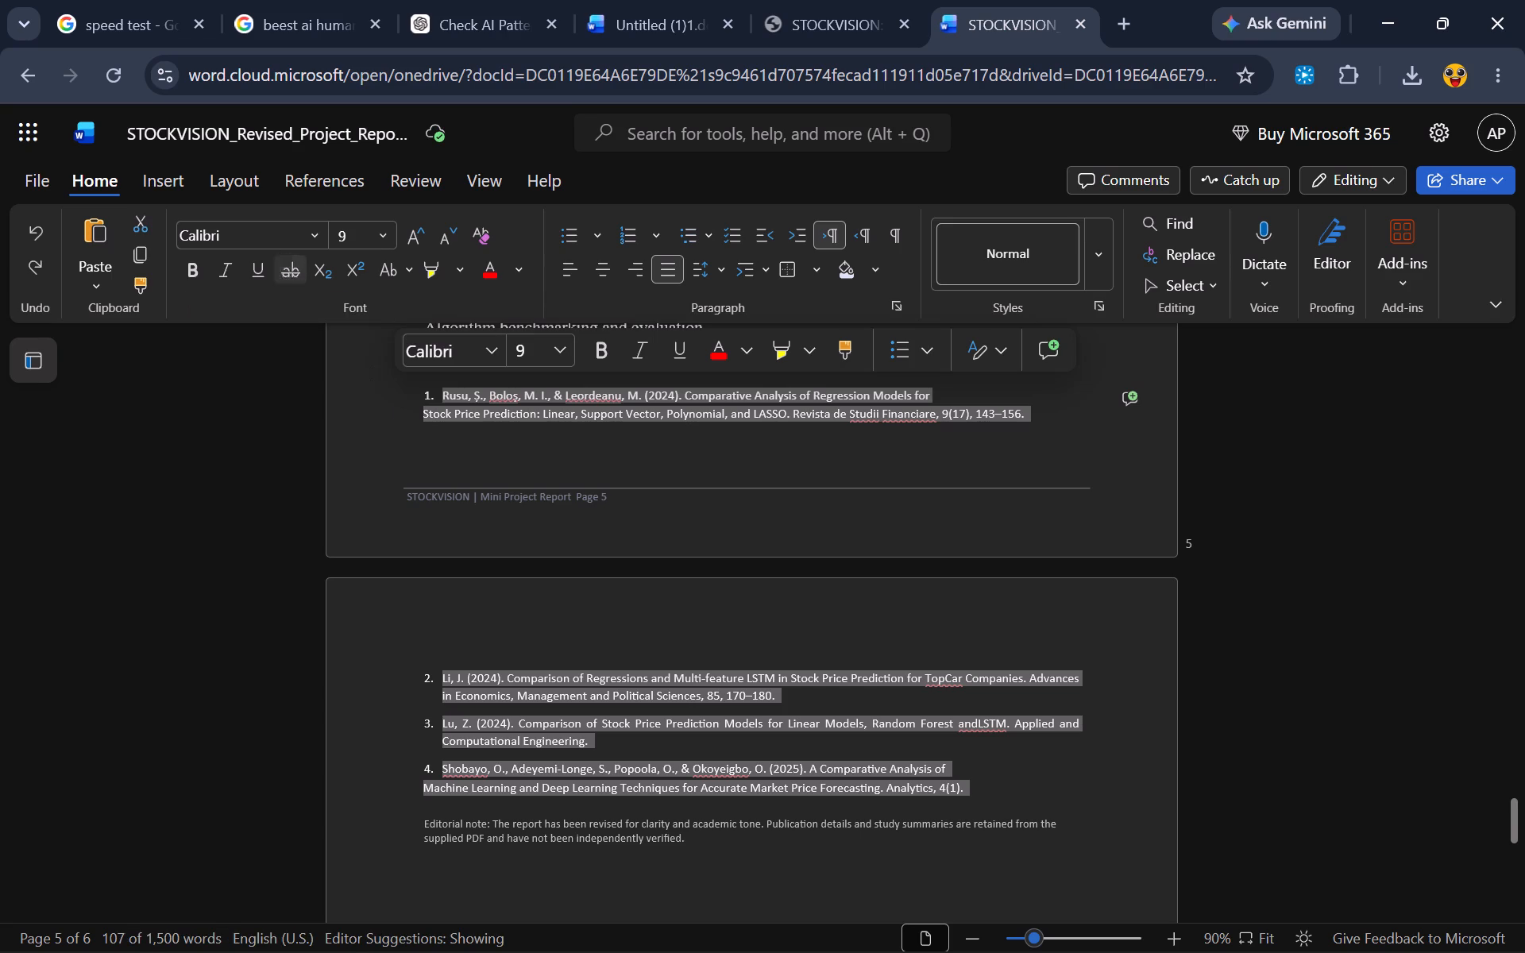
click(296, 242)
click(318, 238)
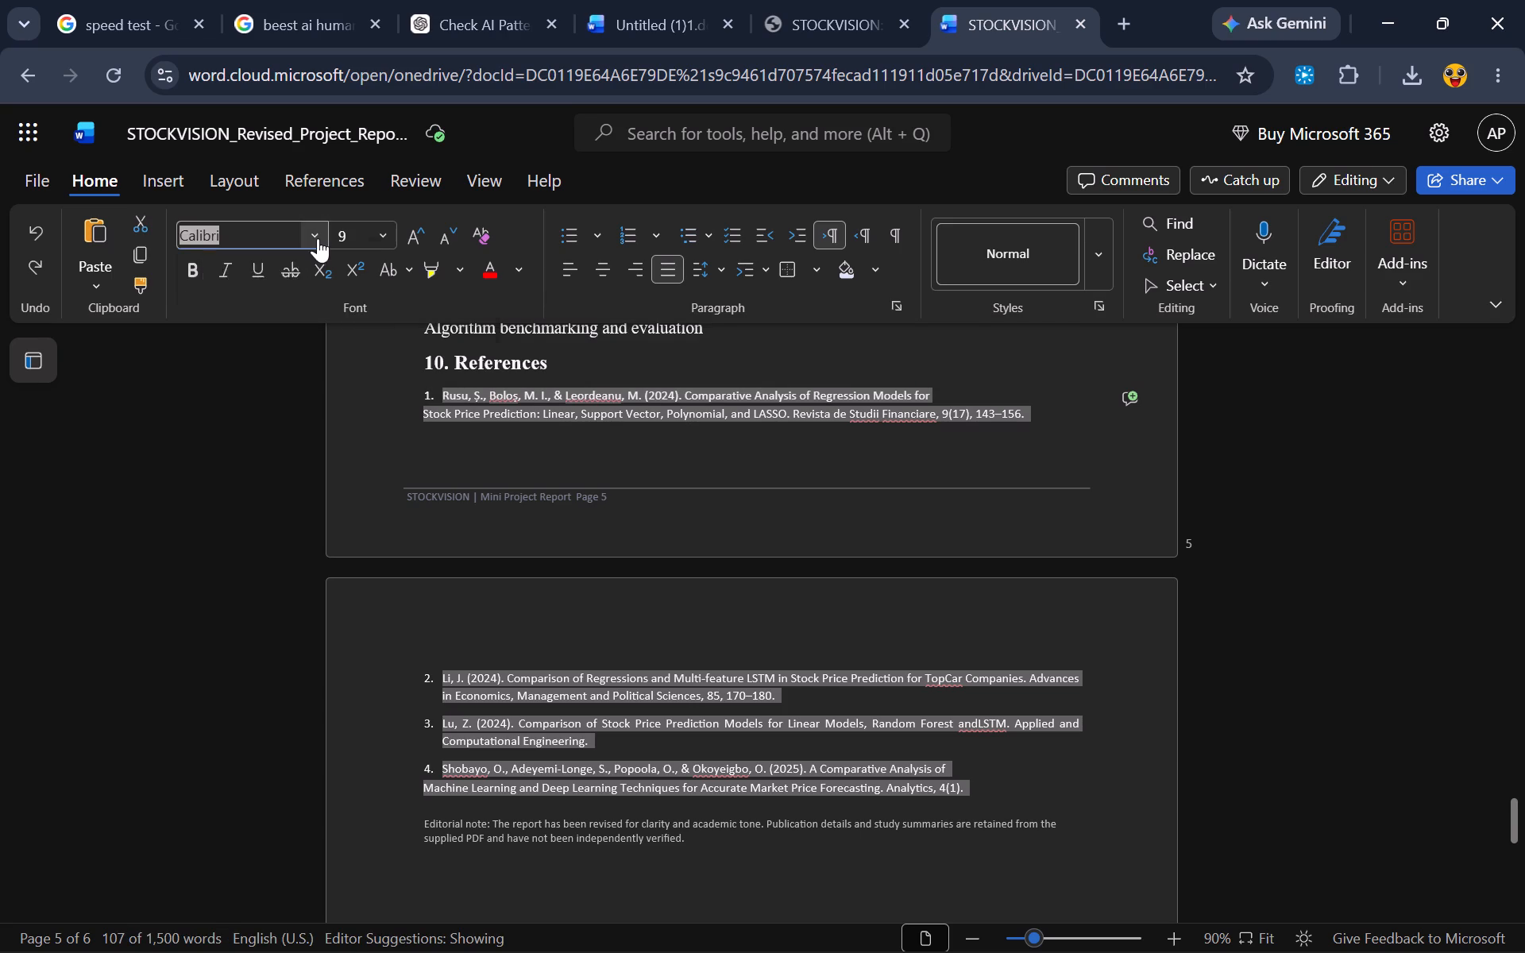
click(297, 303)
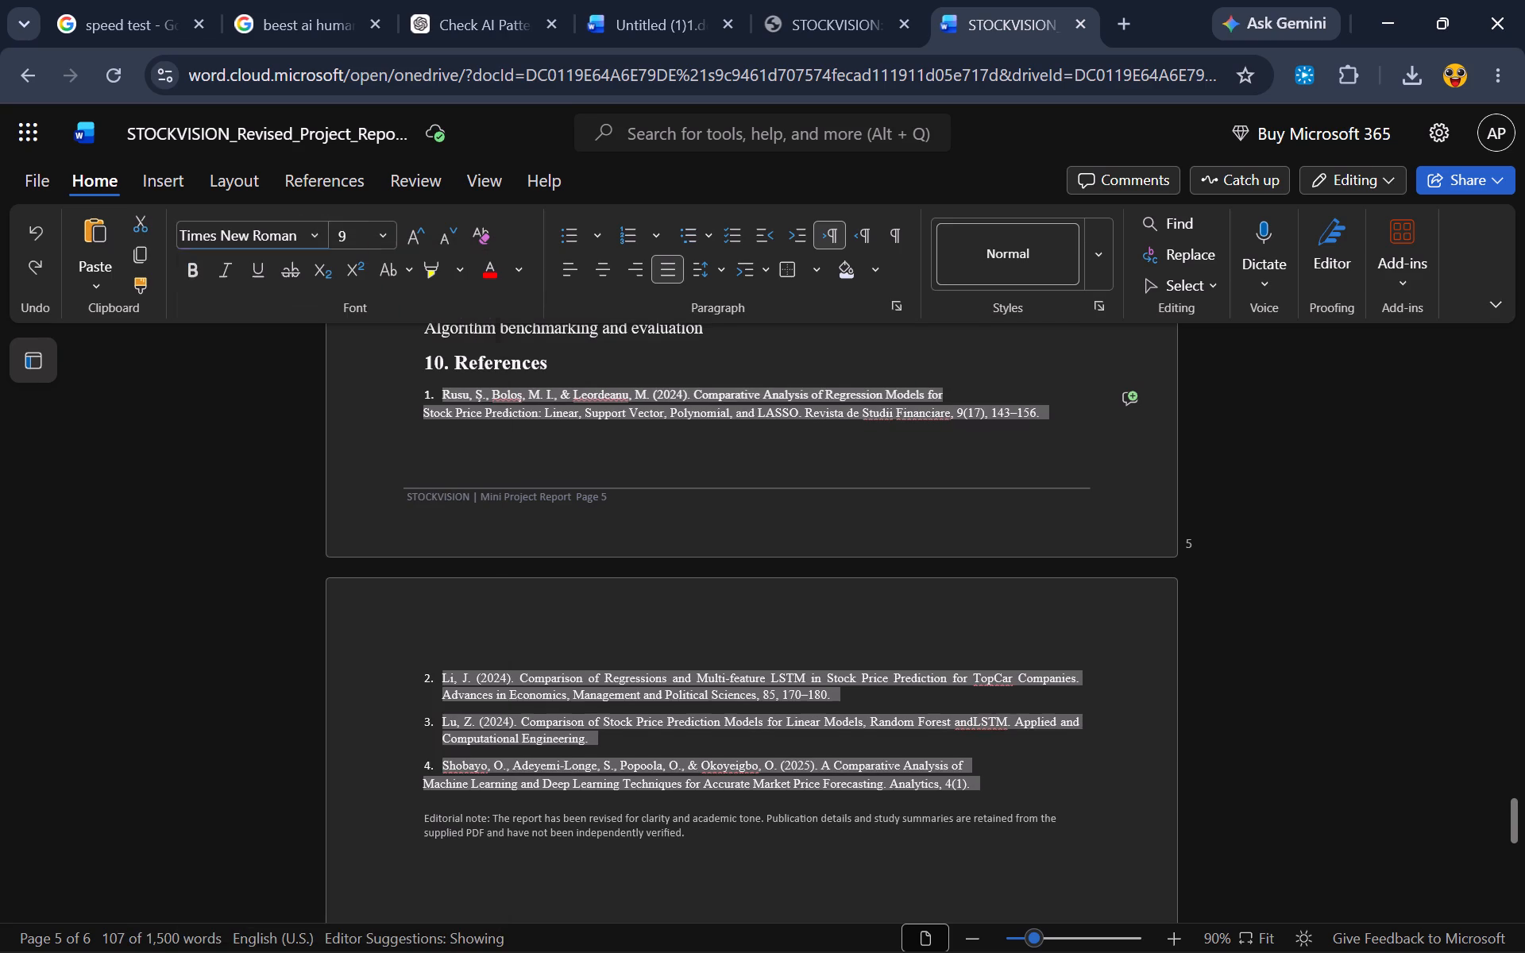
click(372, 237)
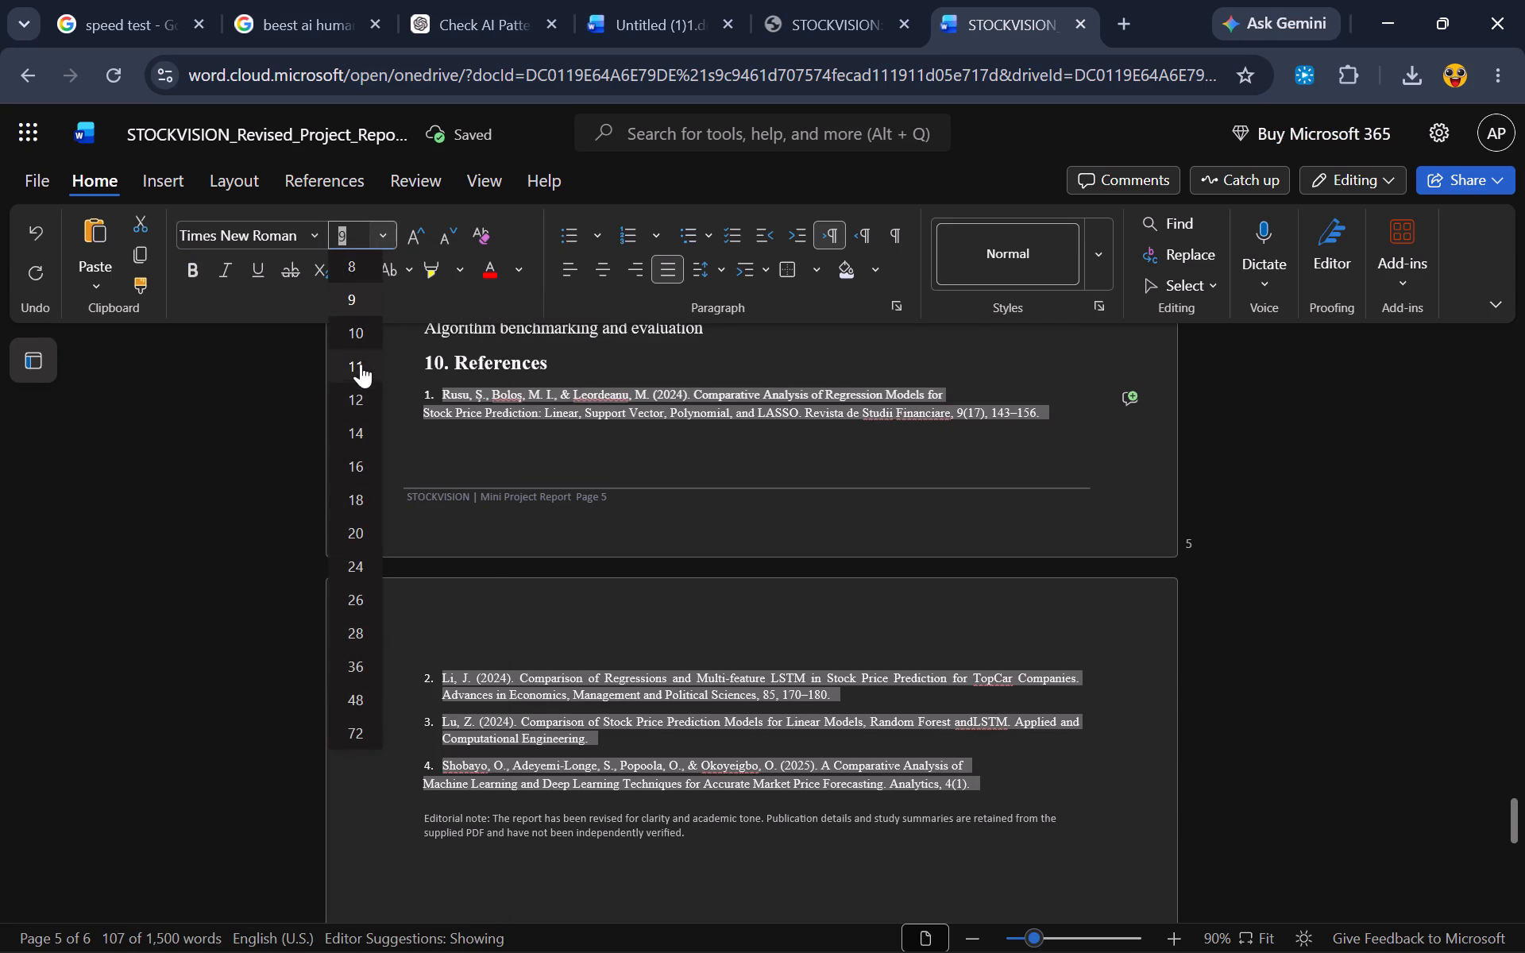
click(358, 384)
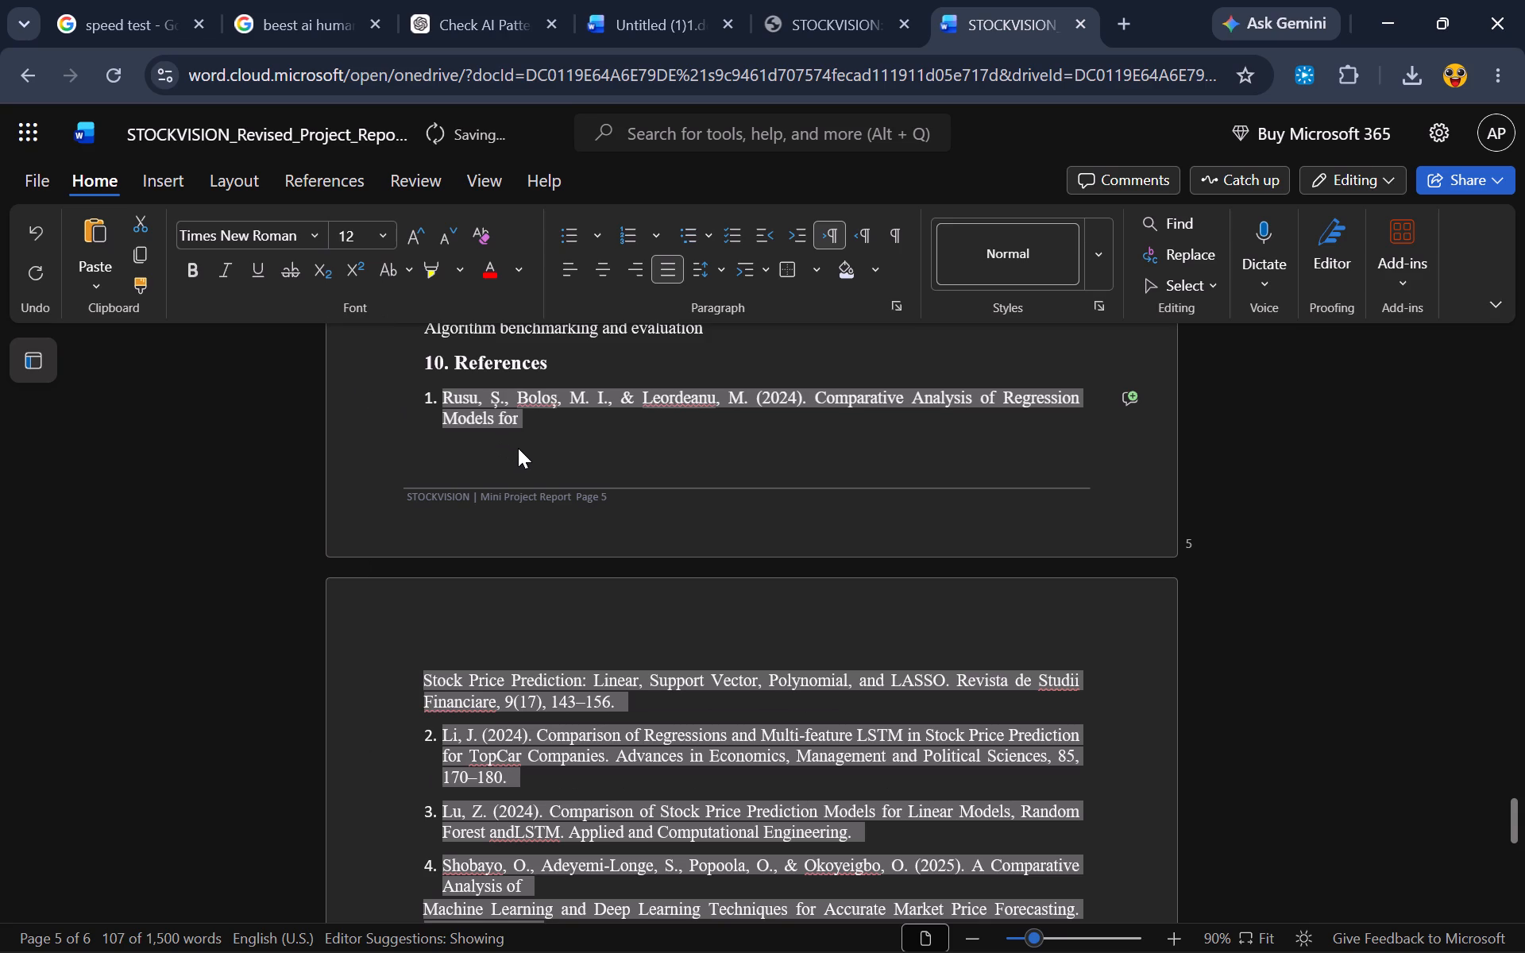
Delete the "Editorial note" paragraph below the last reference on the final page.
scroll(519, 448, down, 1)
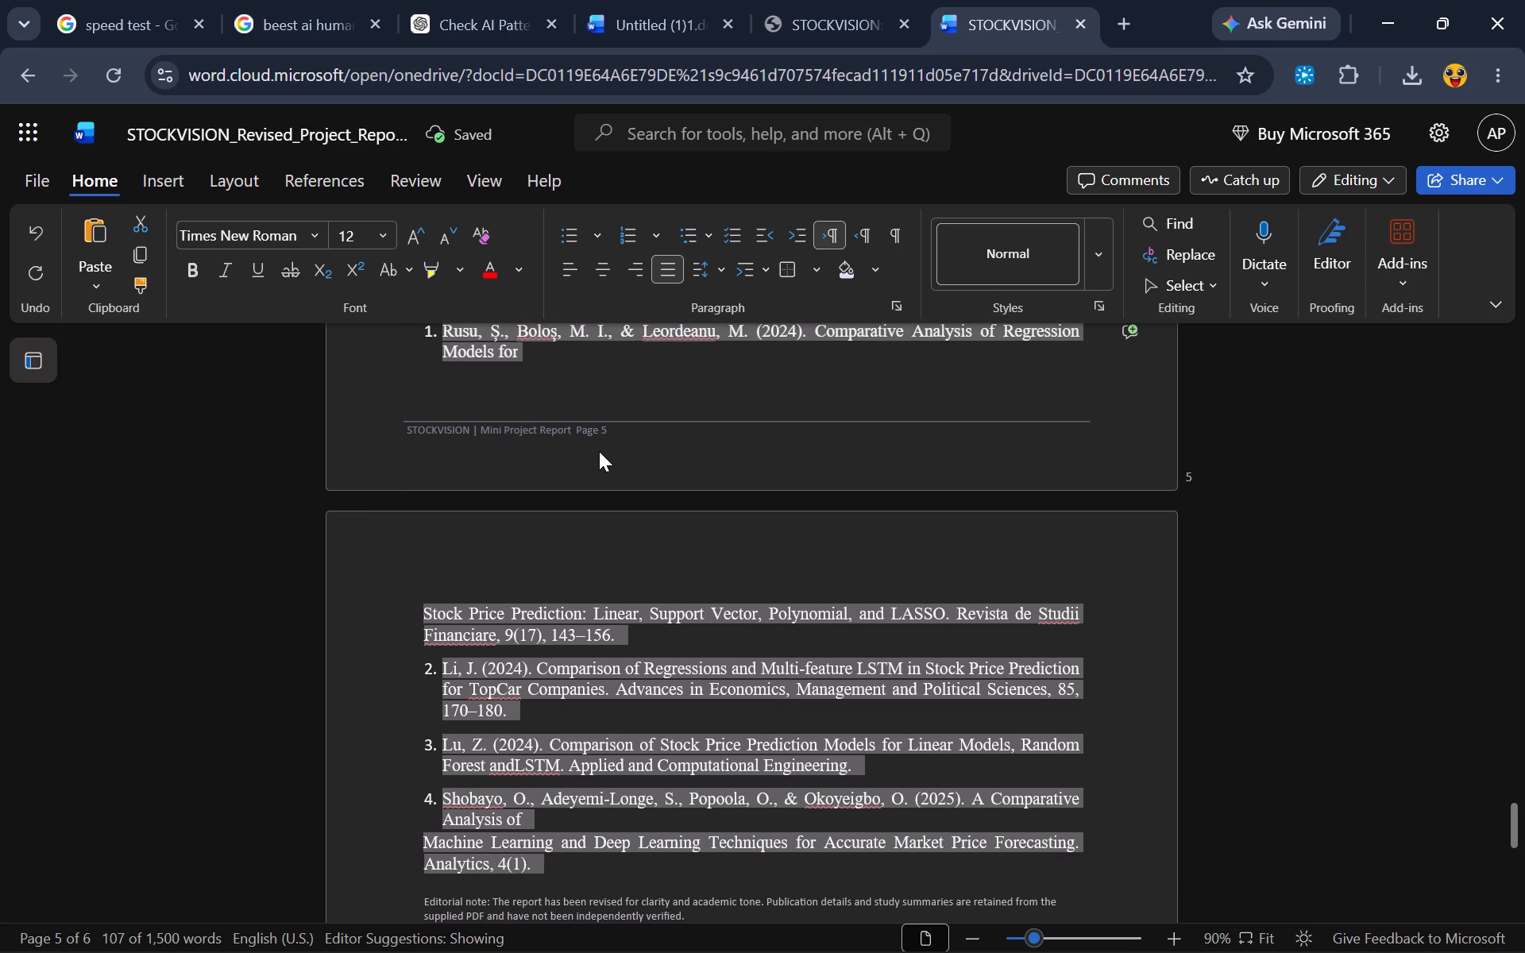
scroll(599, 451, down, 3)
scroll(593, 579, down, 1)
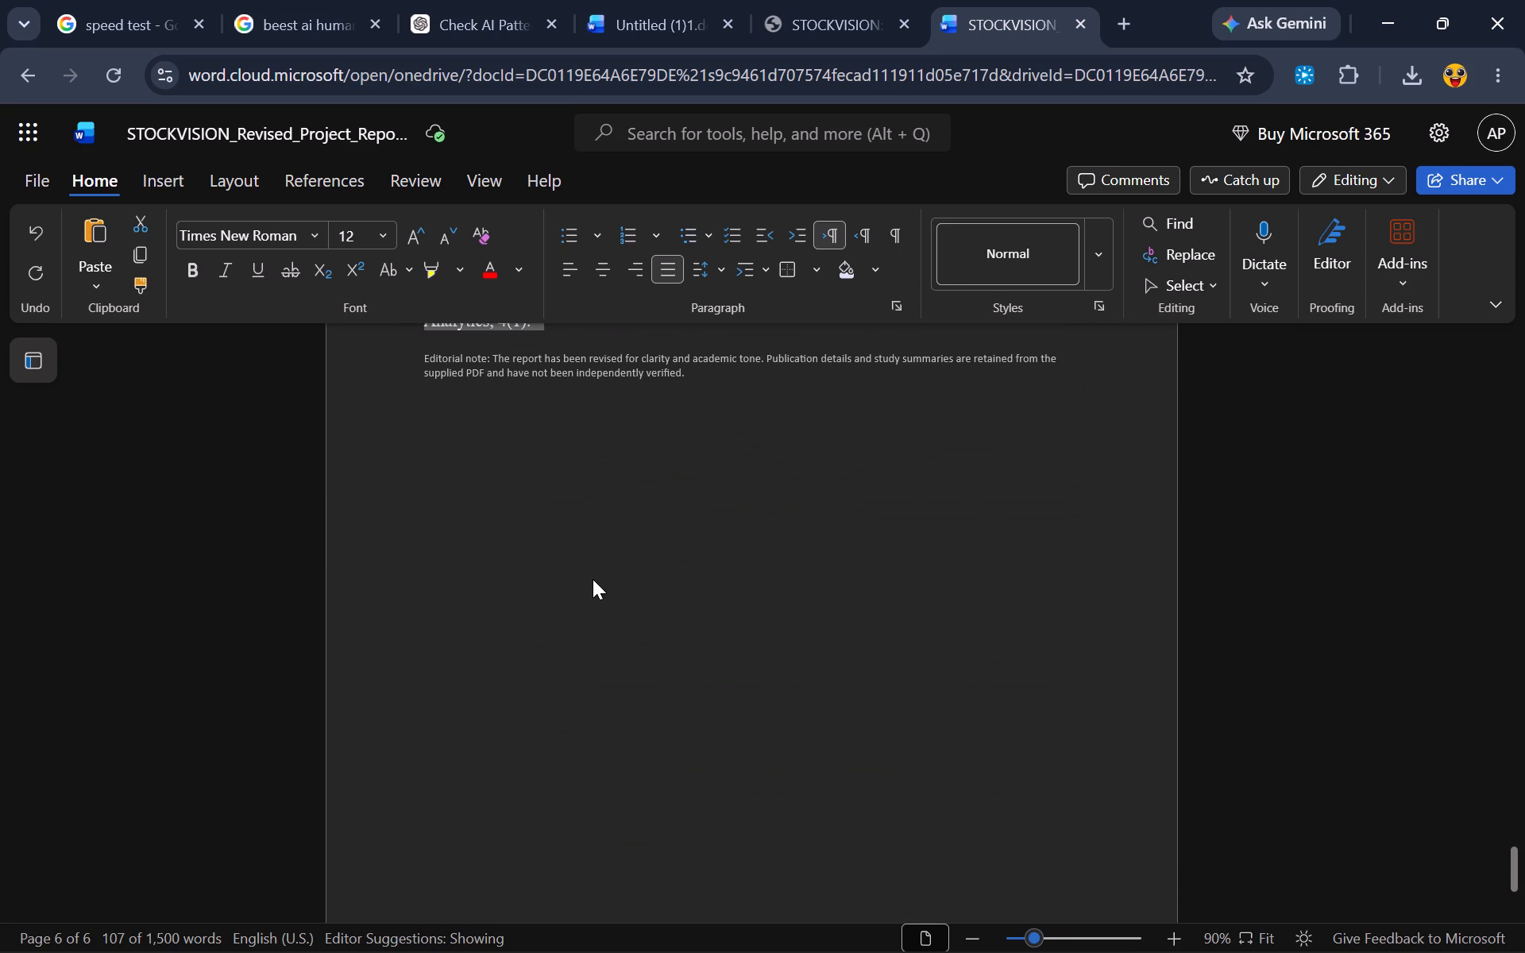
scroll(593, 579, down, 1)
click(593, 579)
scroll(629, 488, up, 1)
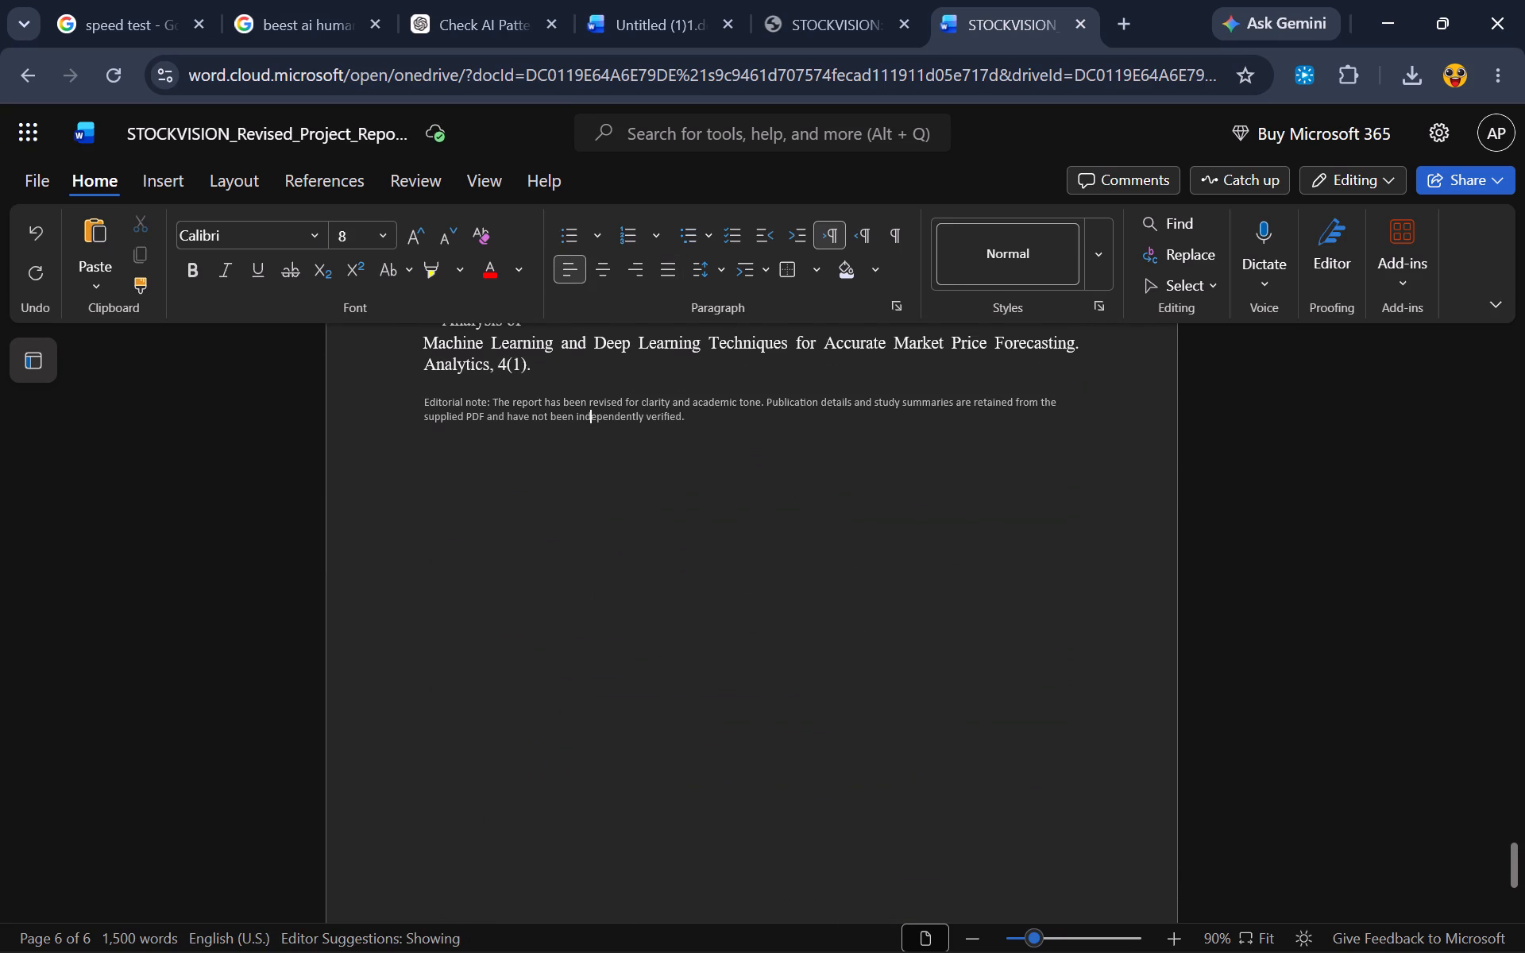
scroll(629, 488, up, 1)
drag(713, 426, 401, 402)
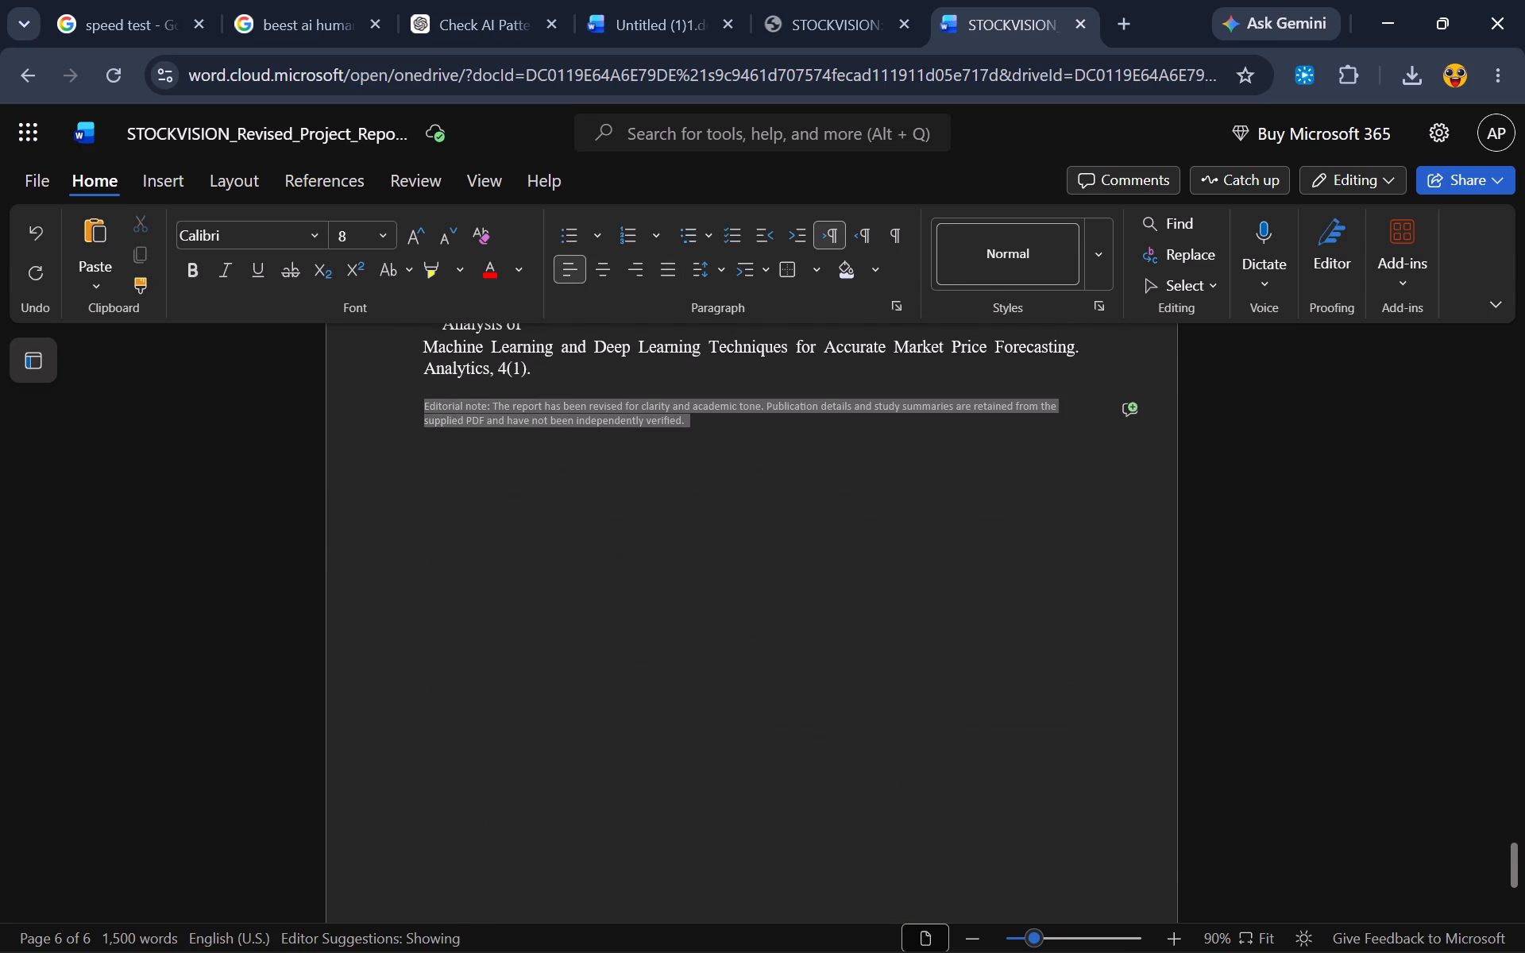
drag(401, 402, 403, 402)
key(Delete)
Review the report's formatting from the references back to the cover page, covering the literature survey, methodology, introduction, problem statement and objectives.
scroll(547, 503, up, 4)
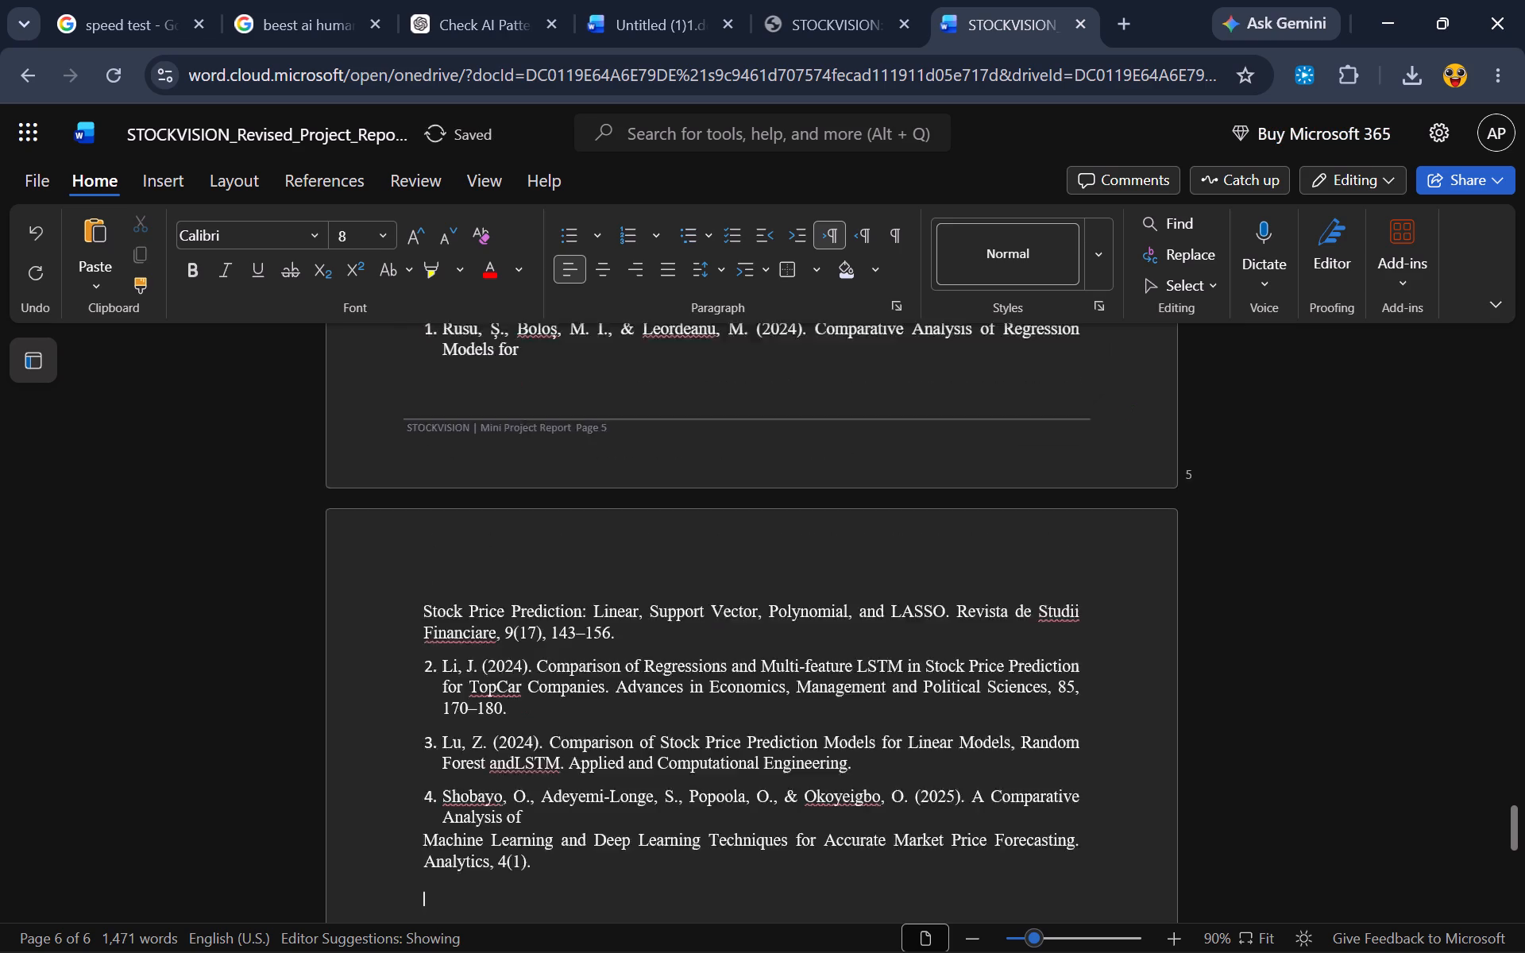
scroll(547, 503, up, 12)
scroll(547, 503, down, 1)
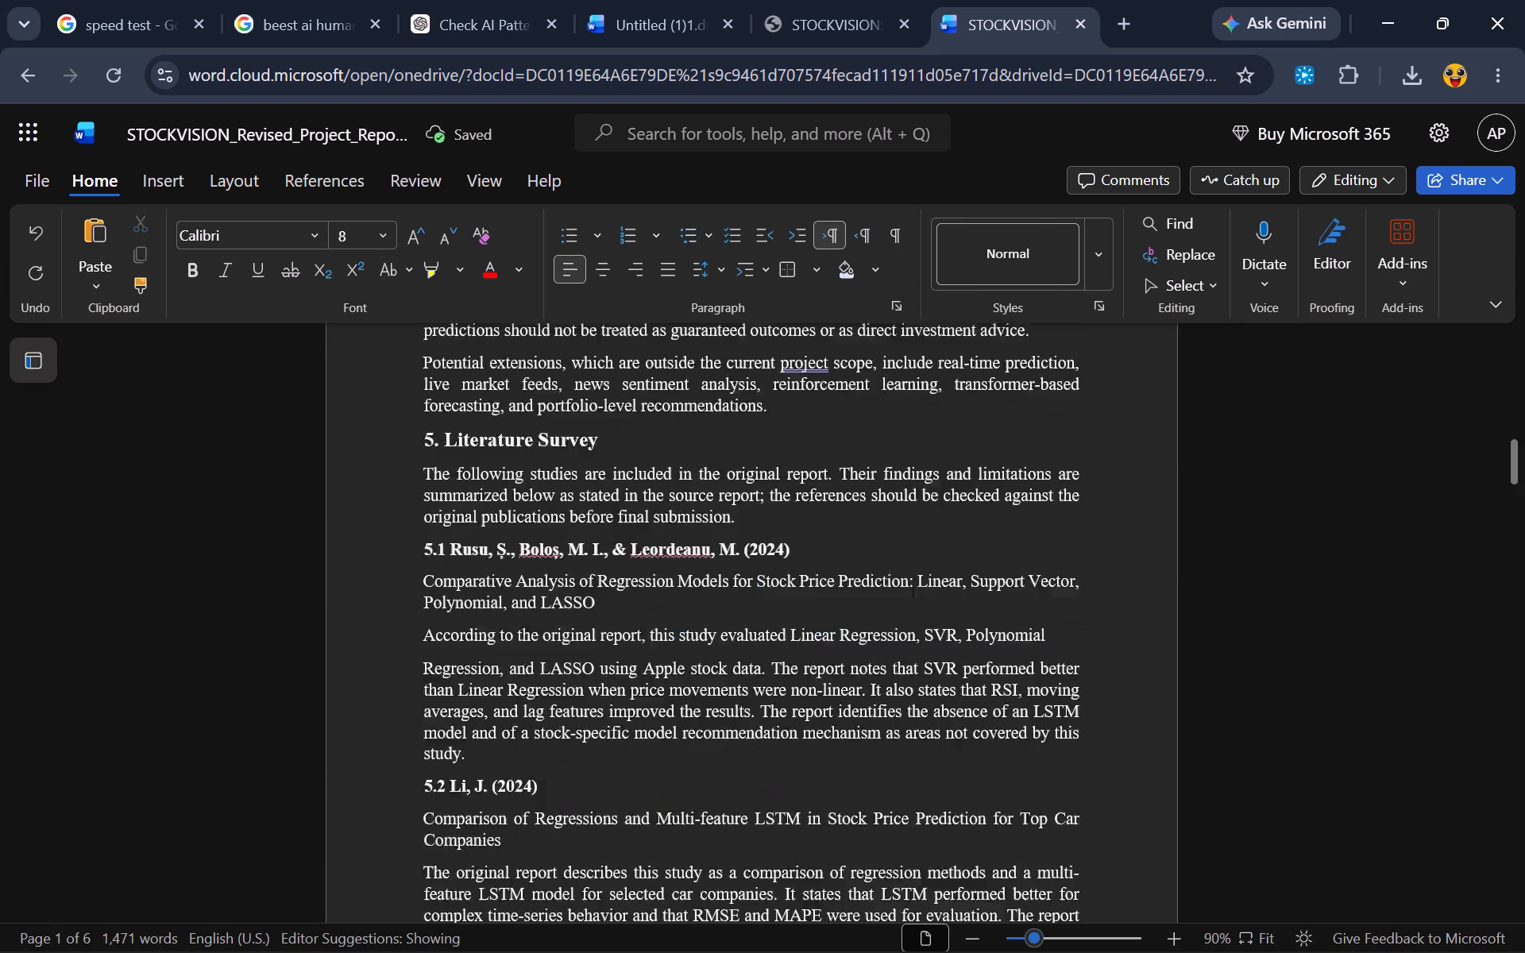
scroll(547, 503, down, 1)
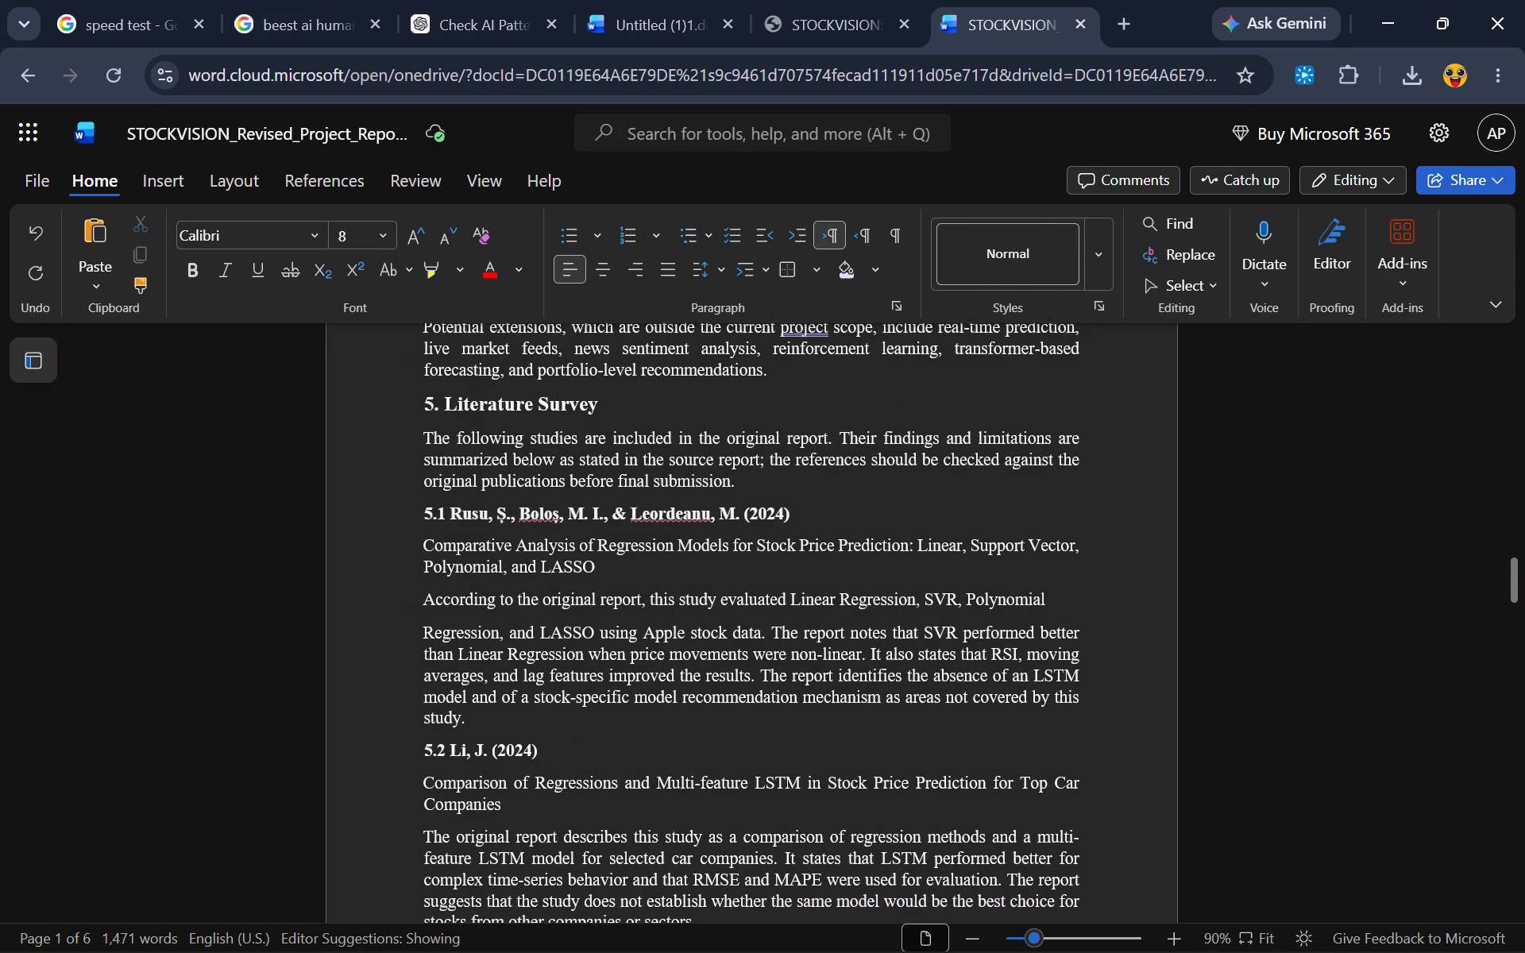
scroll(547, 503, down, 1)
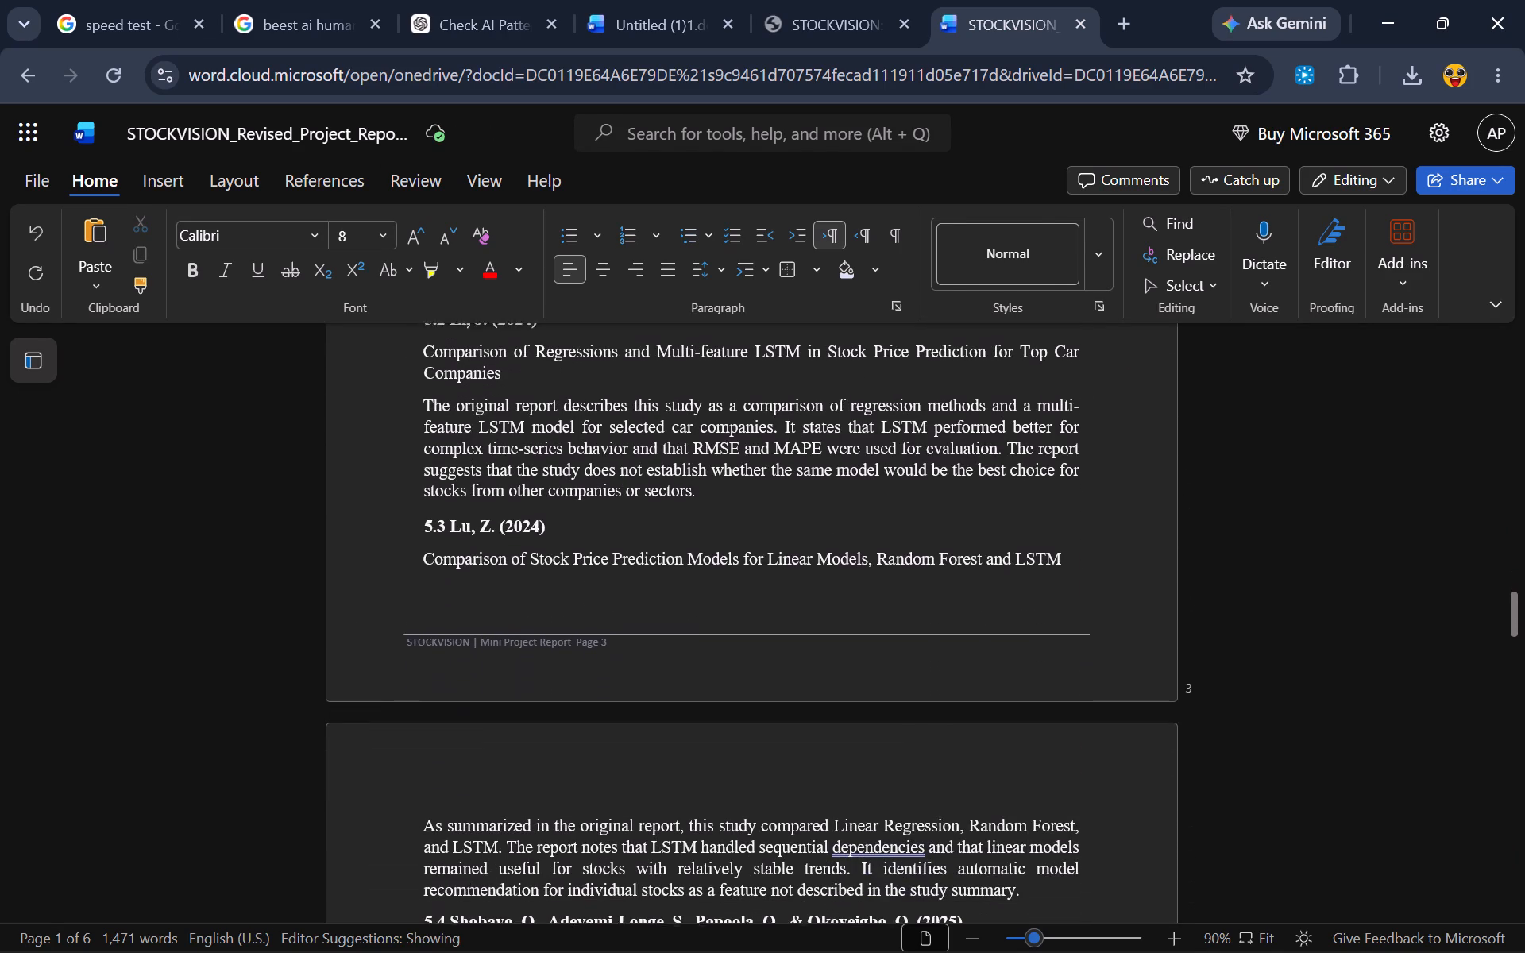
scroll(547, 503, down, 2)
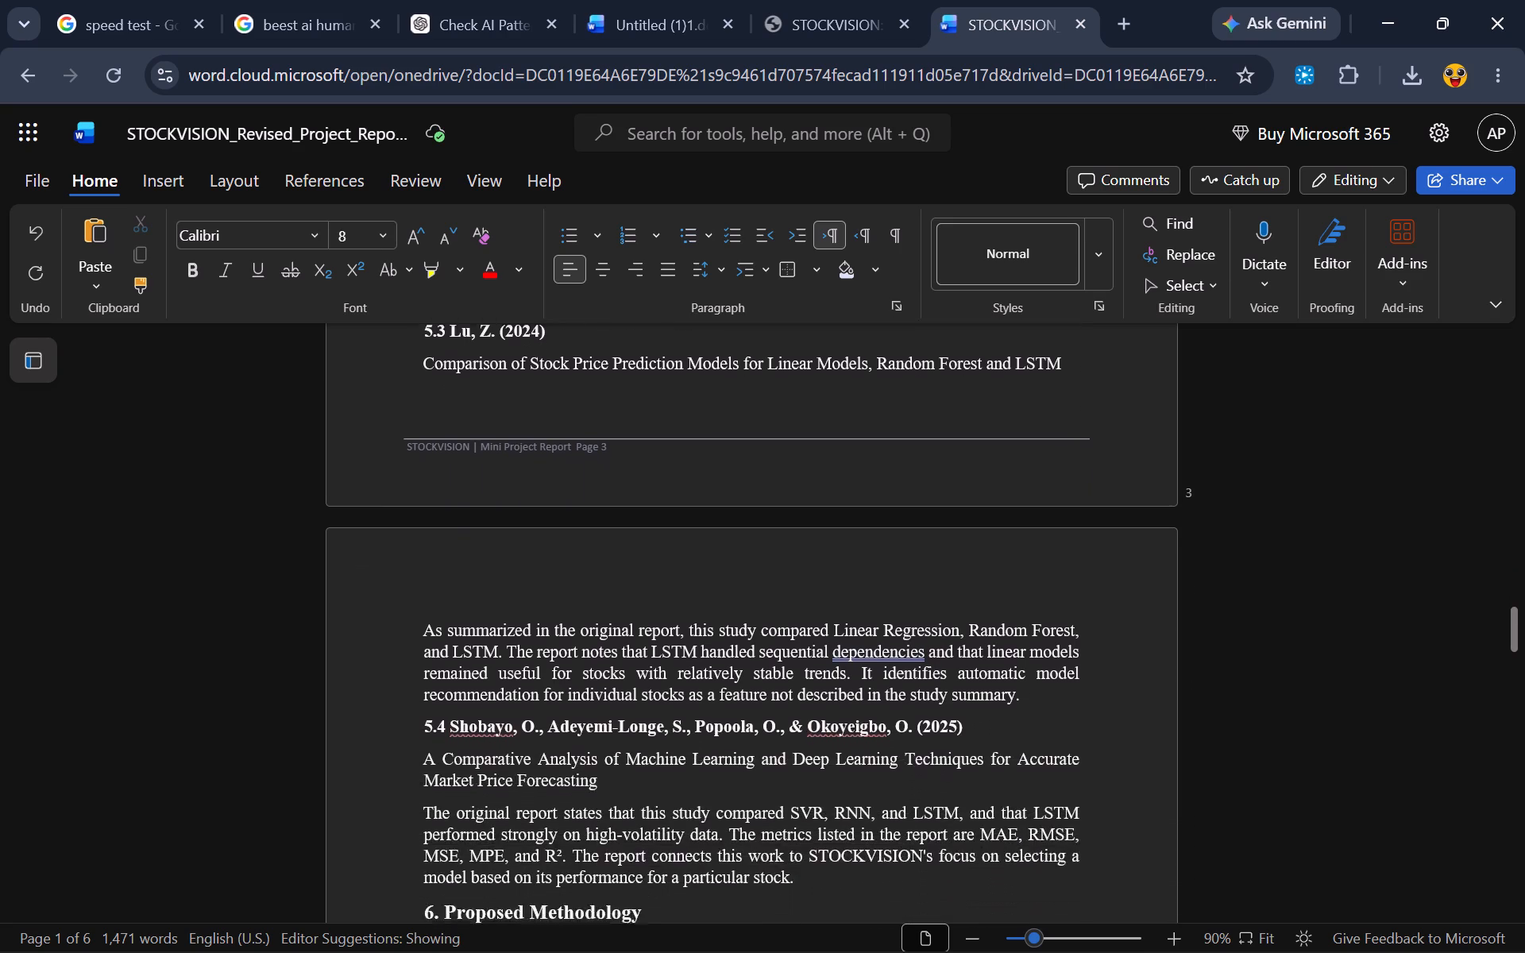
scroll(547, 503, down, 3)
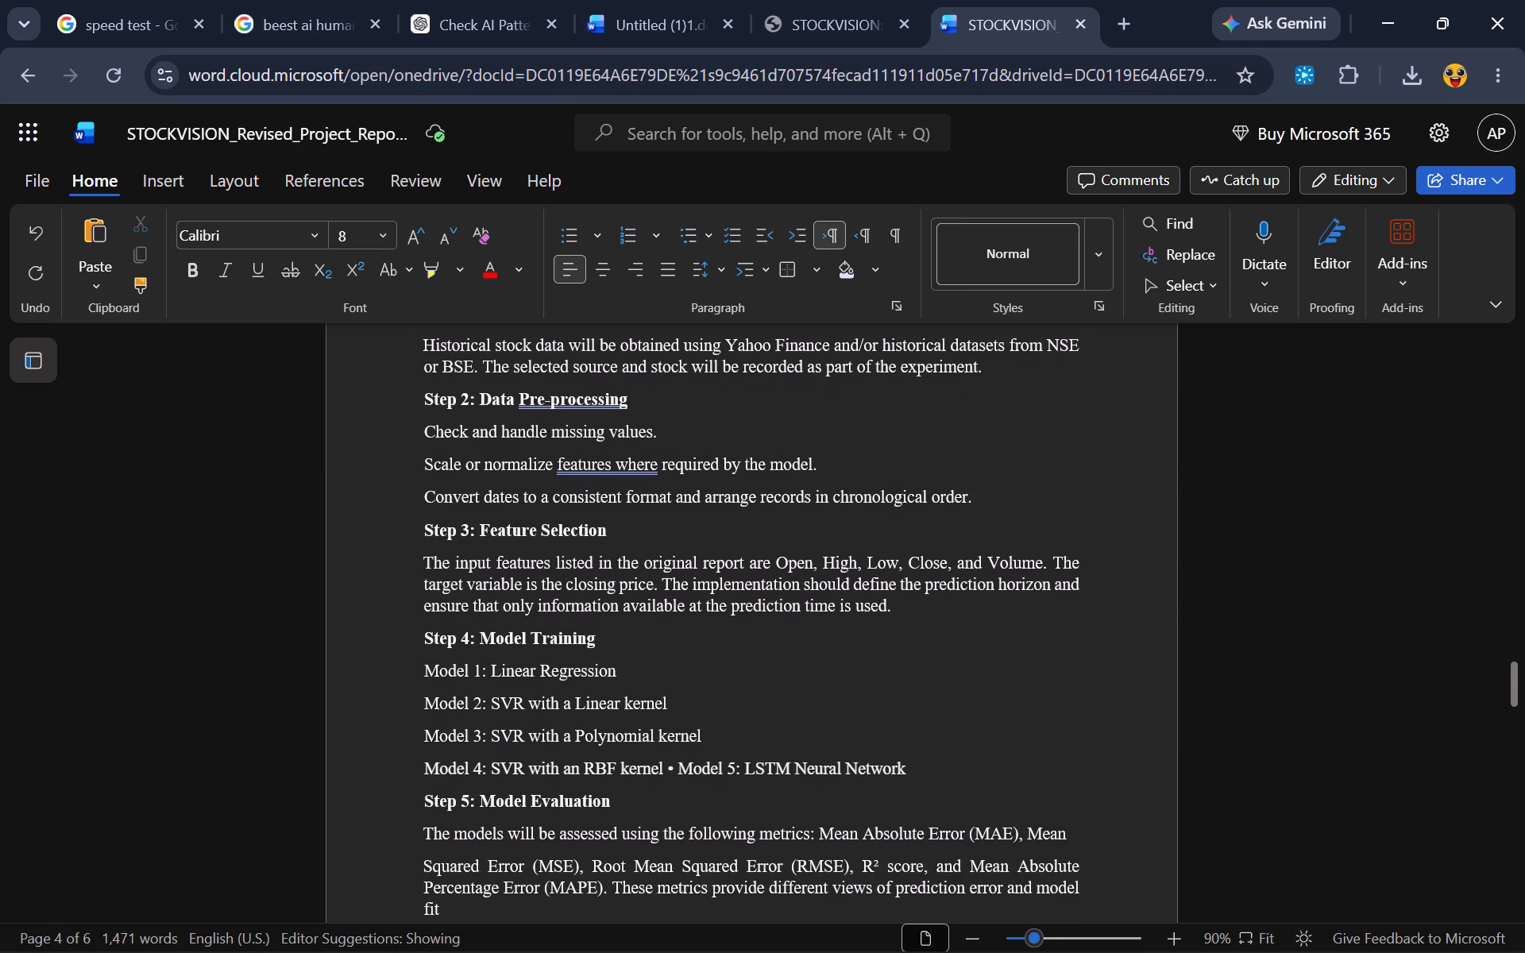
scroll(547, 503, down, 1)
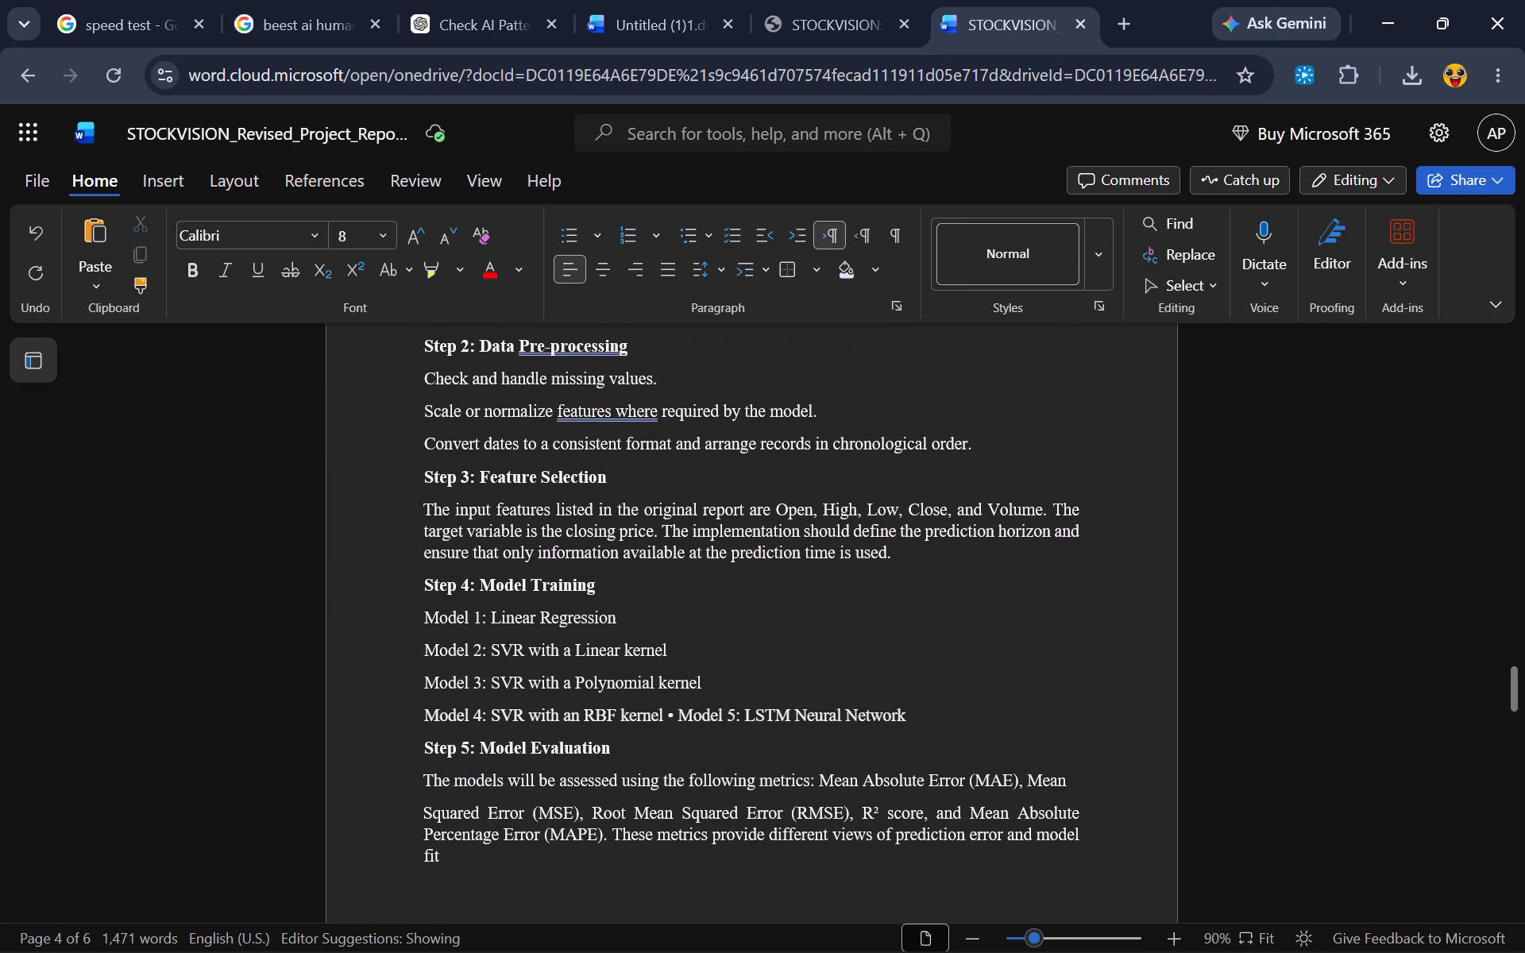
scroll(547, 503, up, 14)
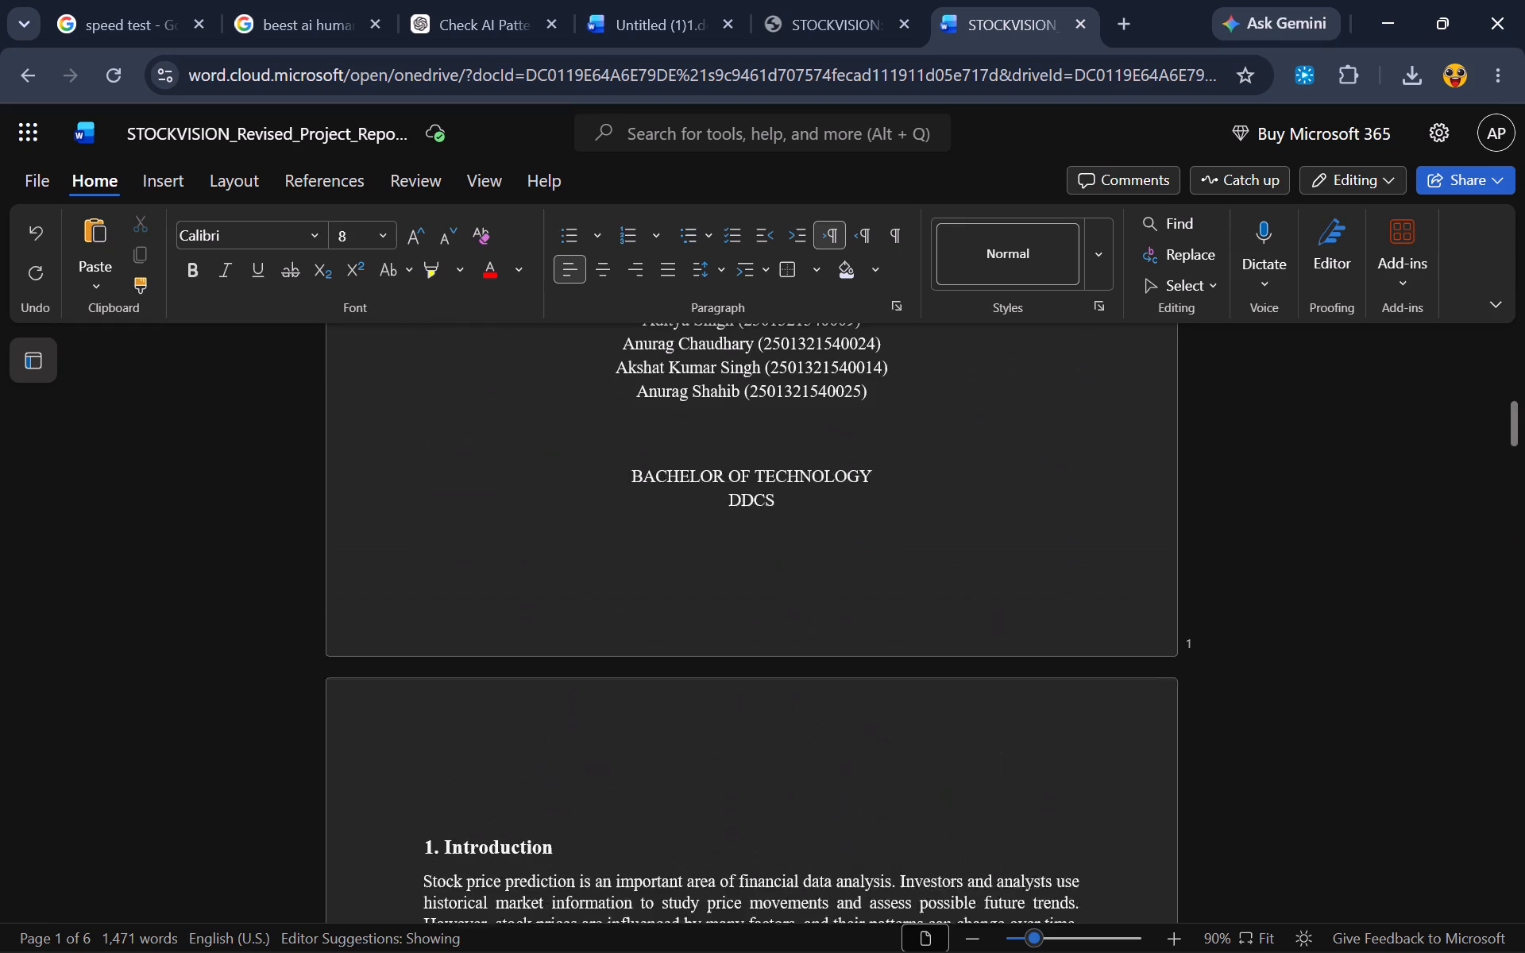
scroll(547, 503, right, 1)
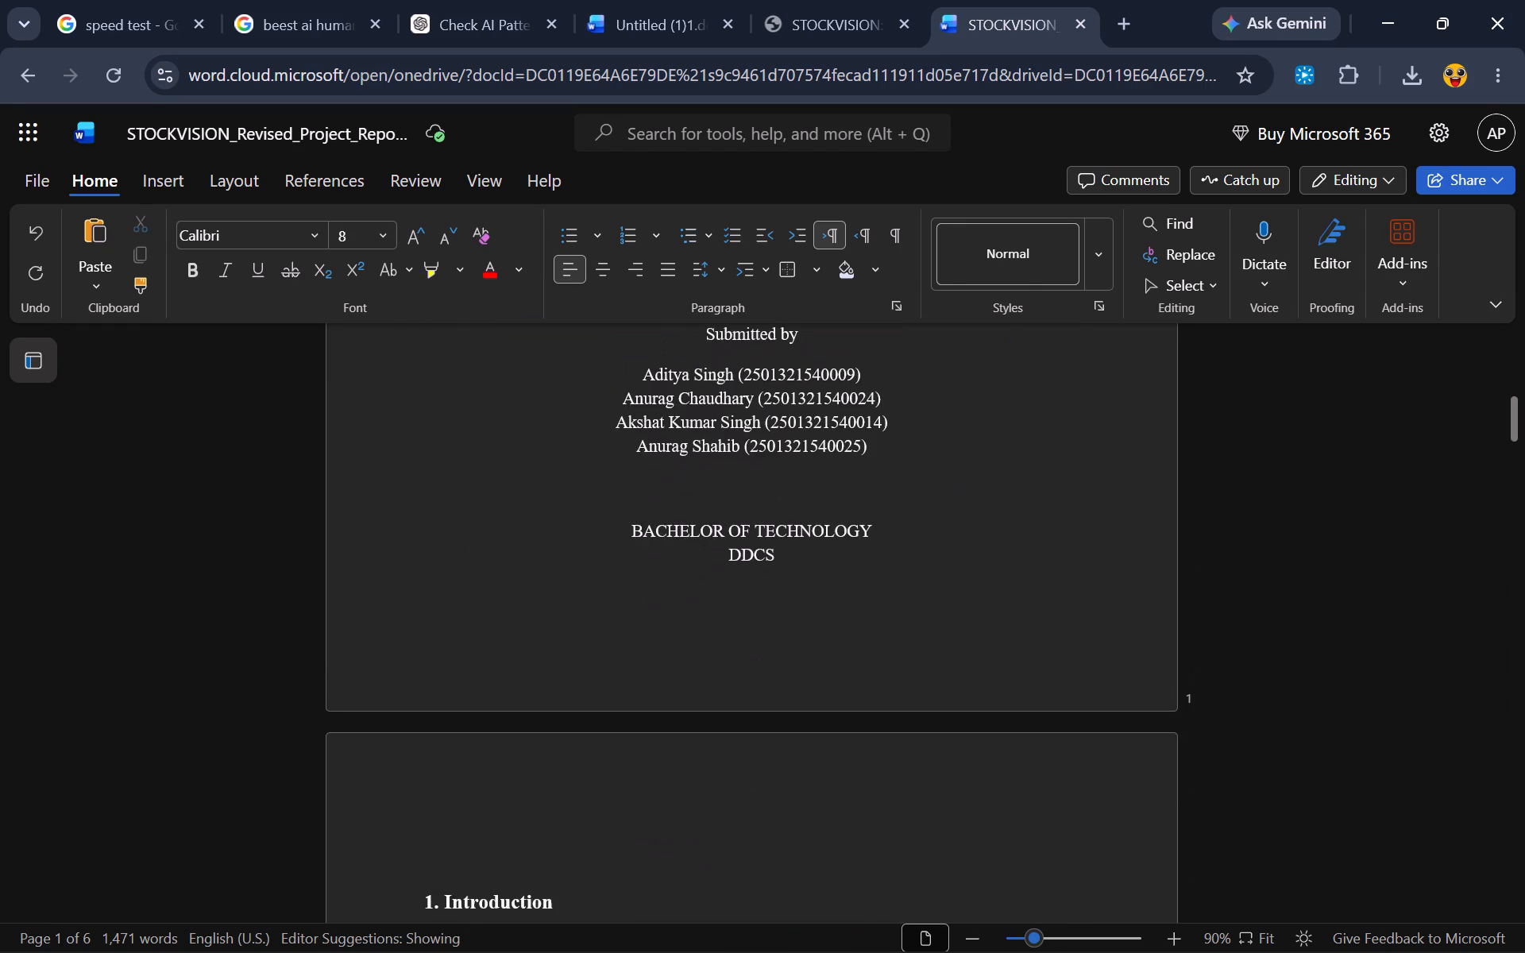
scroll(547, 503, up, 2)
scroll(547, 503, down, 2)
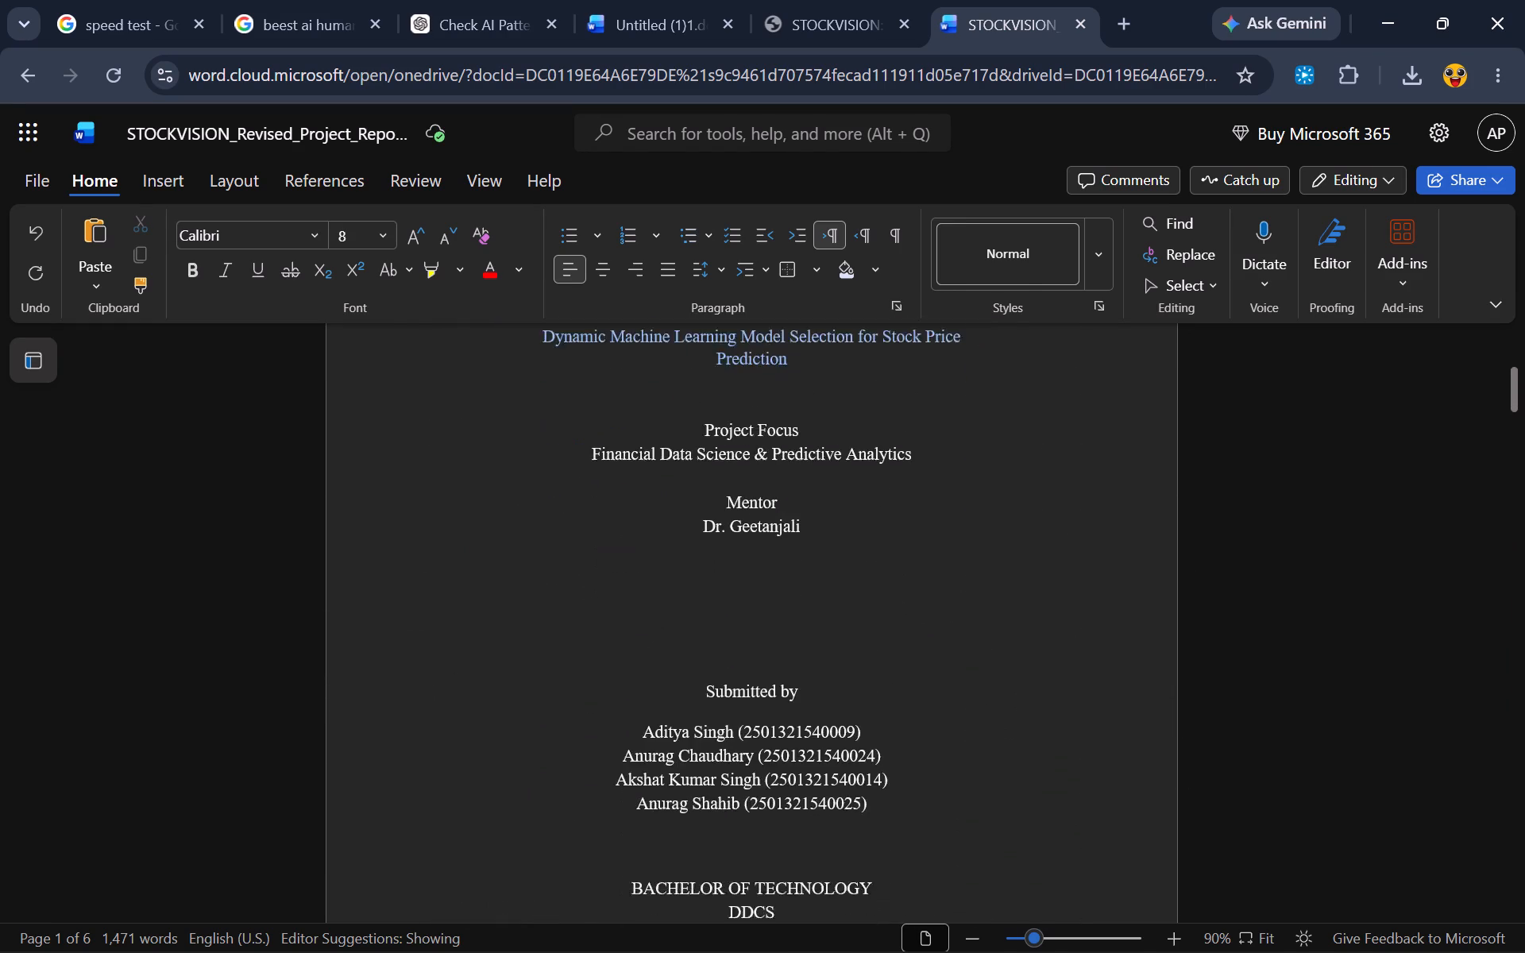
scroll(547, 503, down, 2)
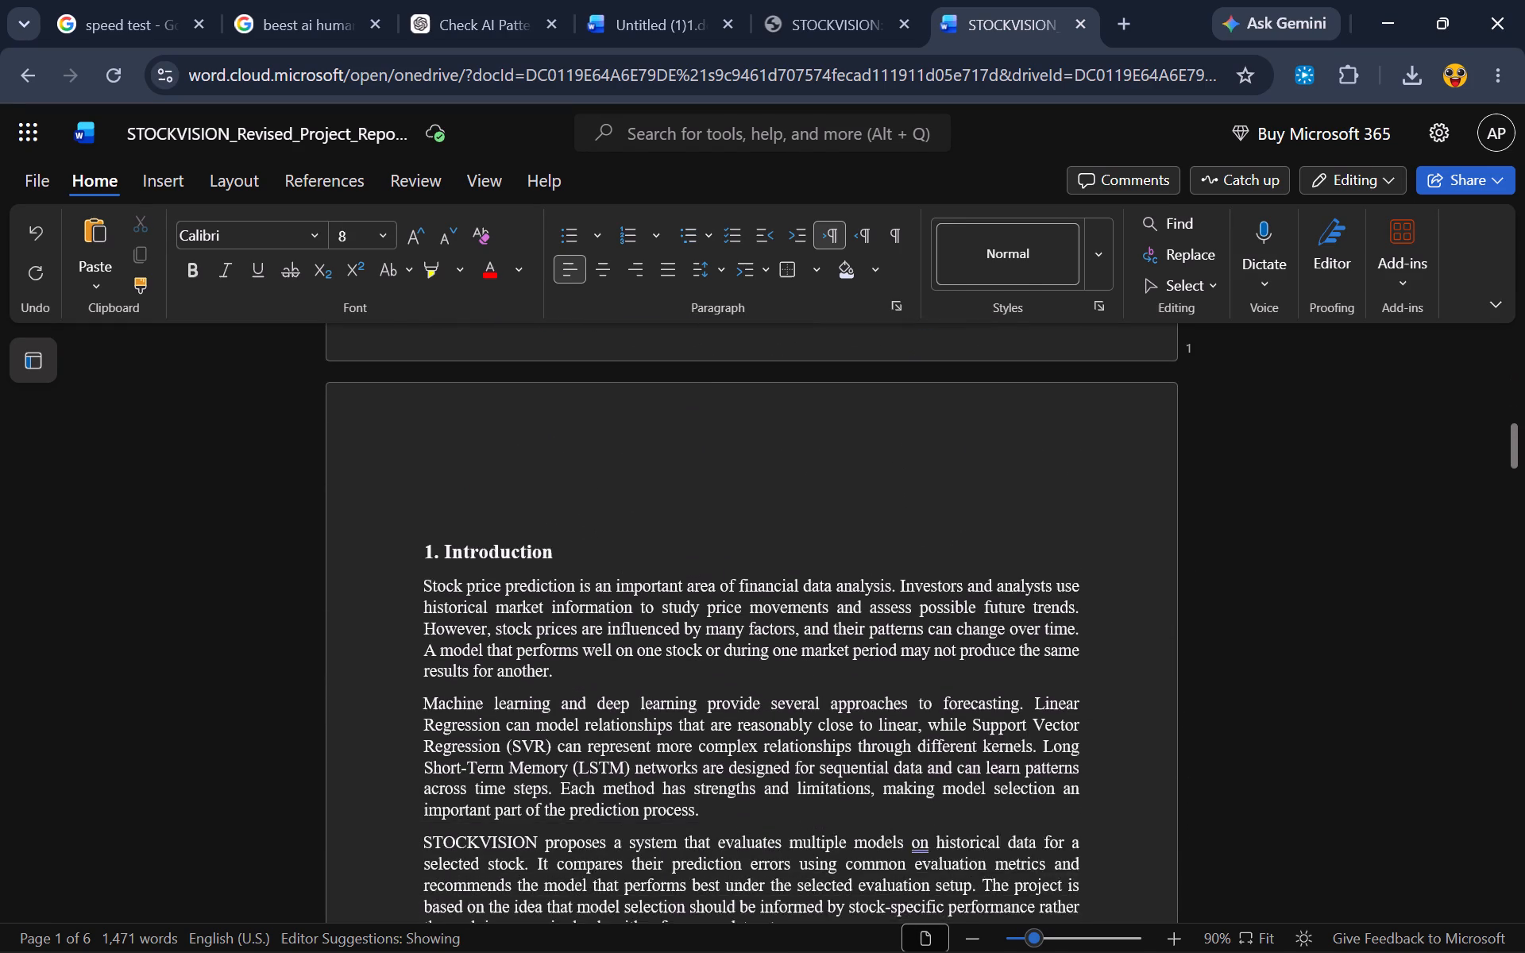
scroll(547, 503, down, 4)
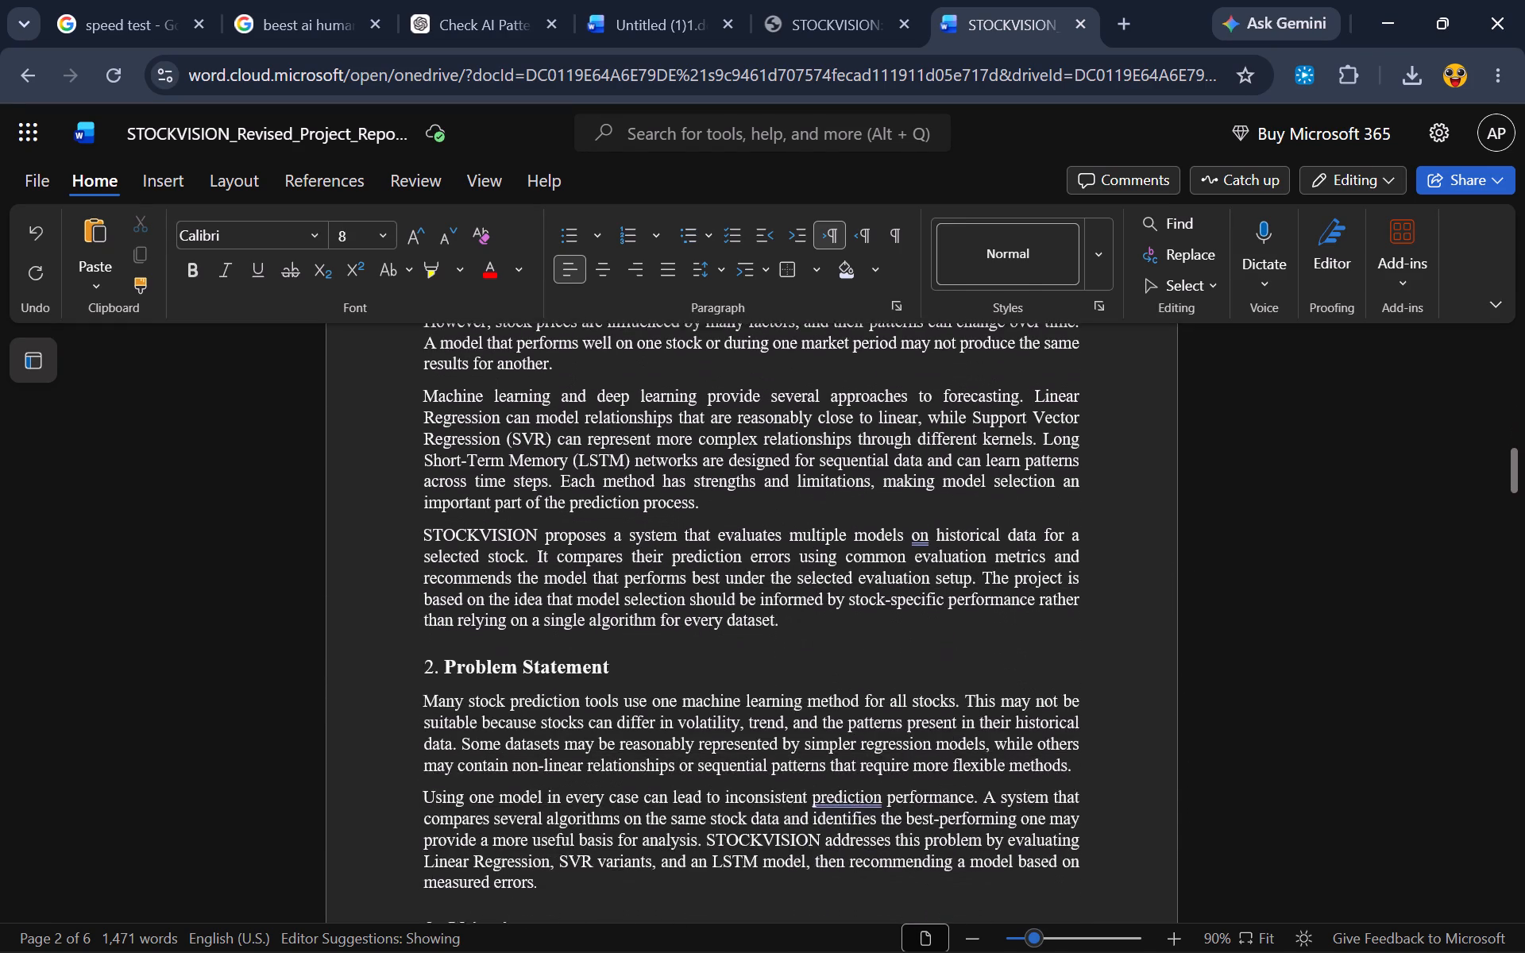
scroll(547, 503, down, 2)
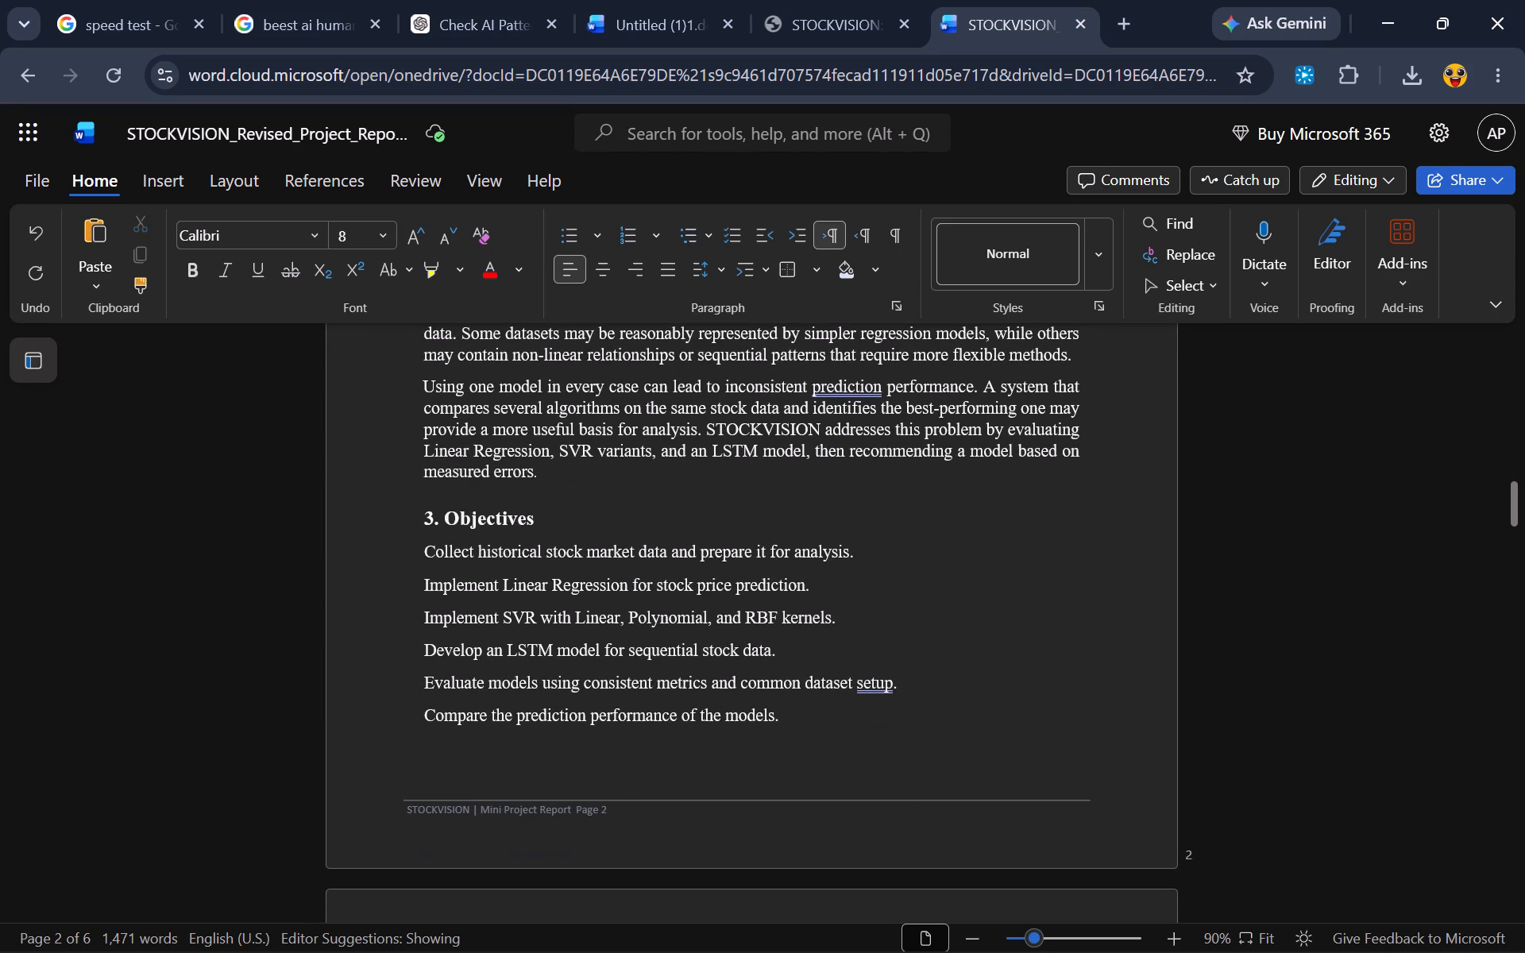
Format the six items under "3. Objectives", from "Collect historical stock market data" to "Compare the prediction performance", as a round-bulleted list.
click(584, 226)
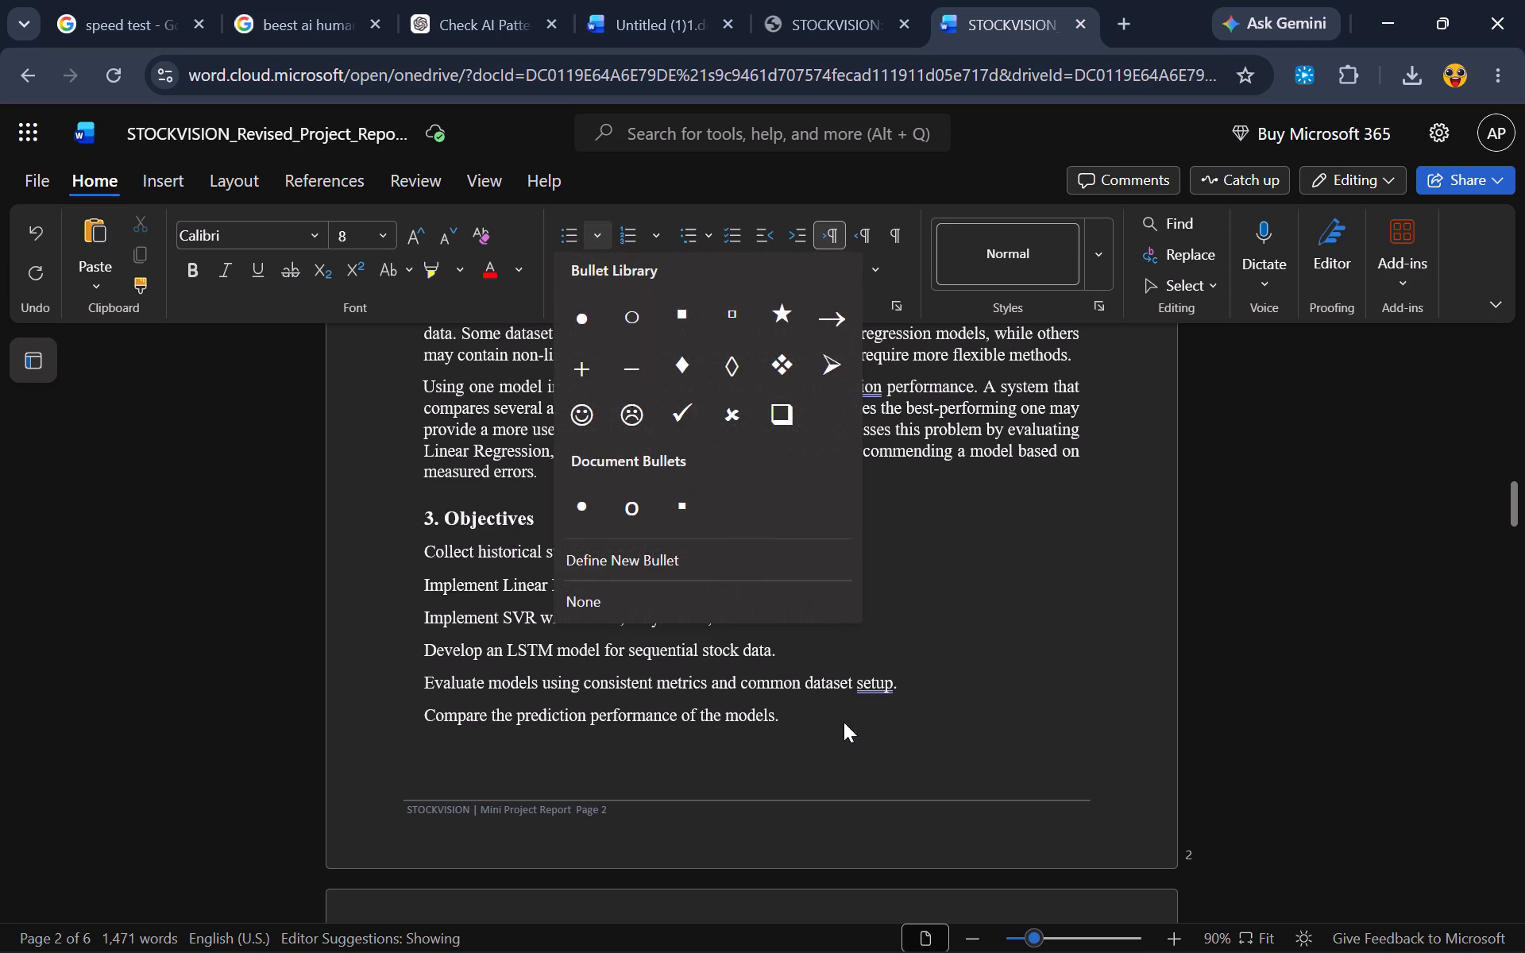
double_click(844, 722)
scroll(844, 722, up, 18)
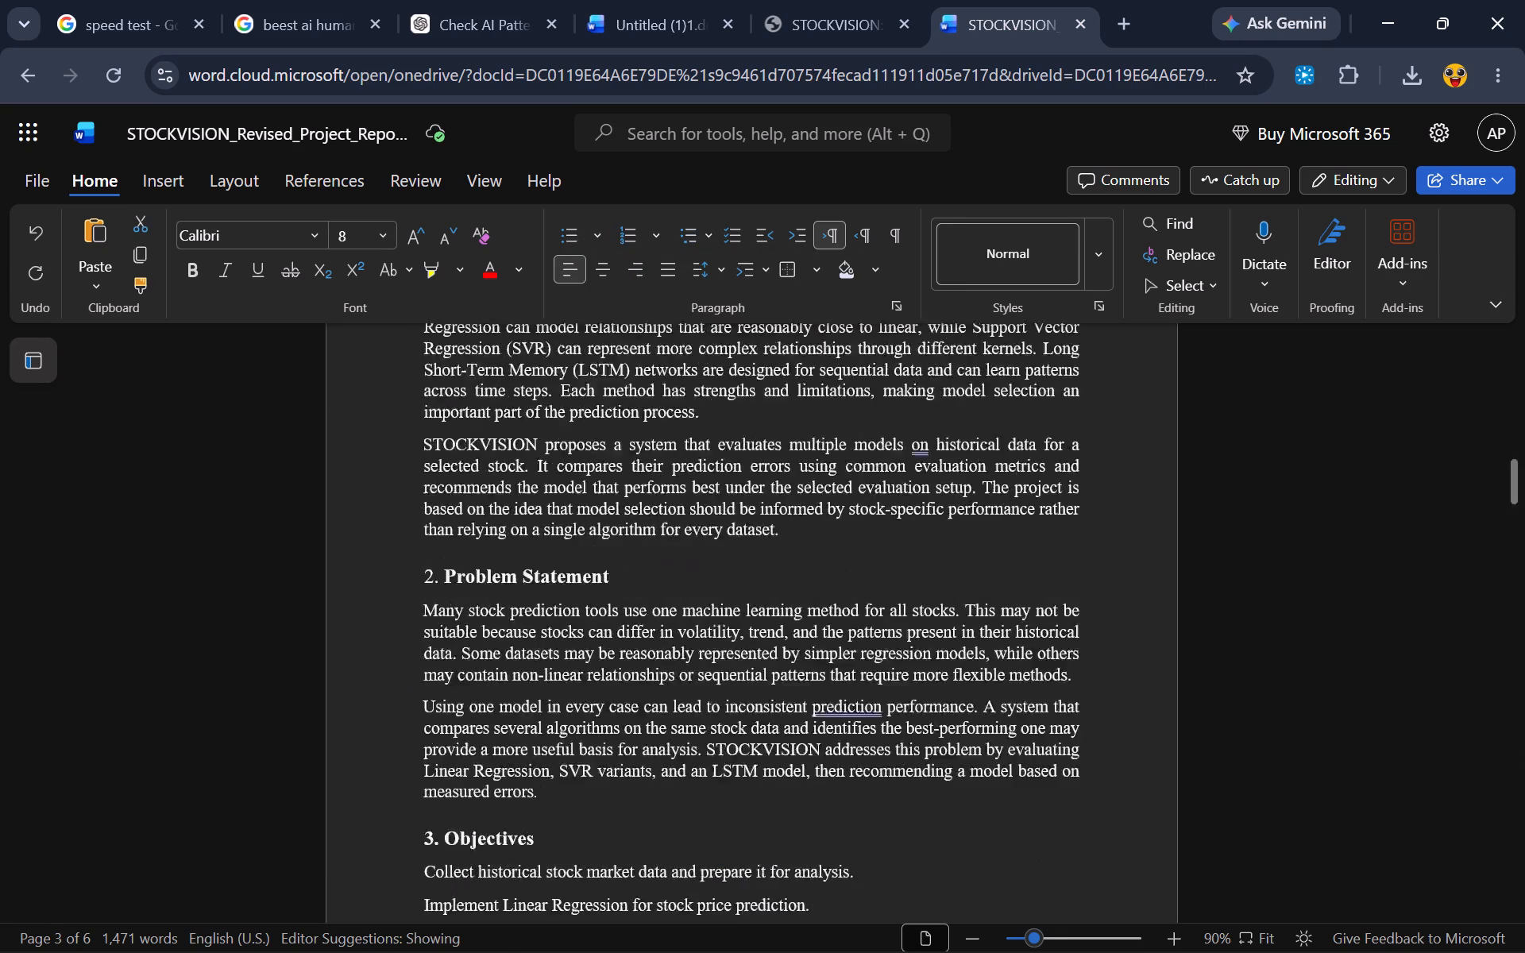
scroll(844, 722, up, 5)
scroll(844, 722, down, 6)
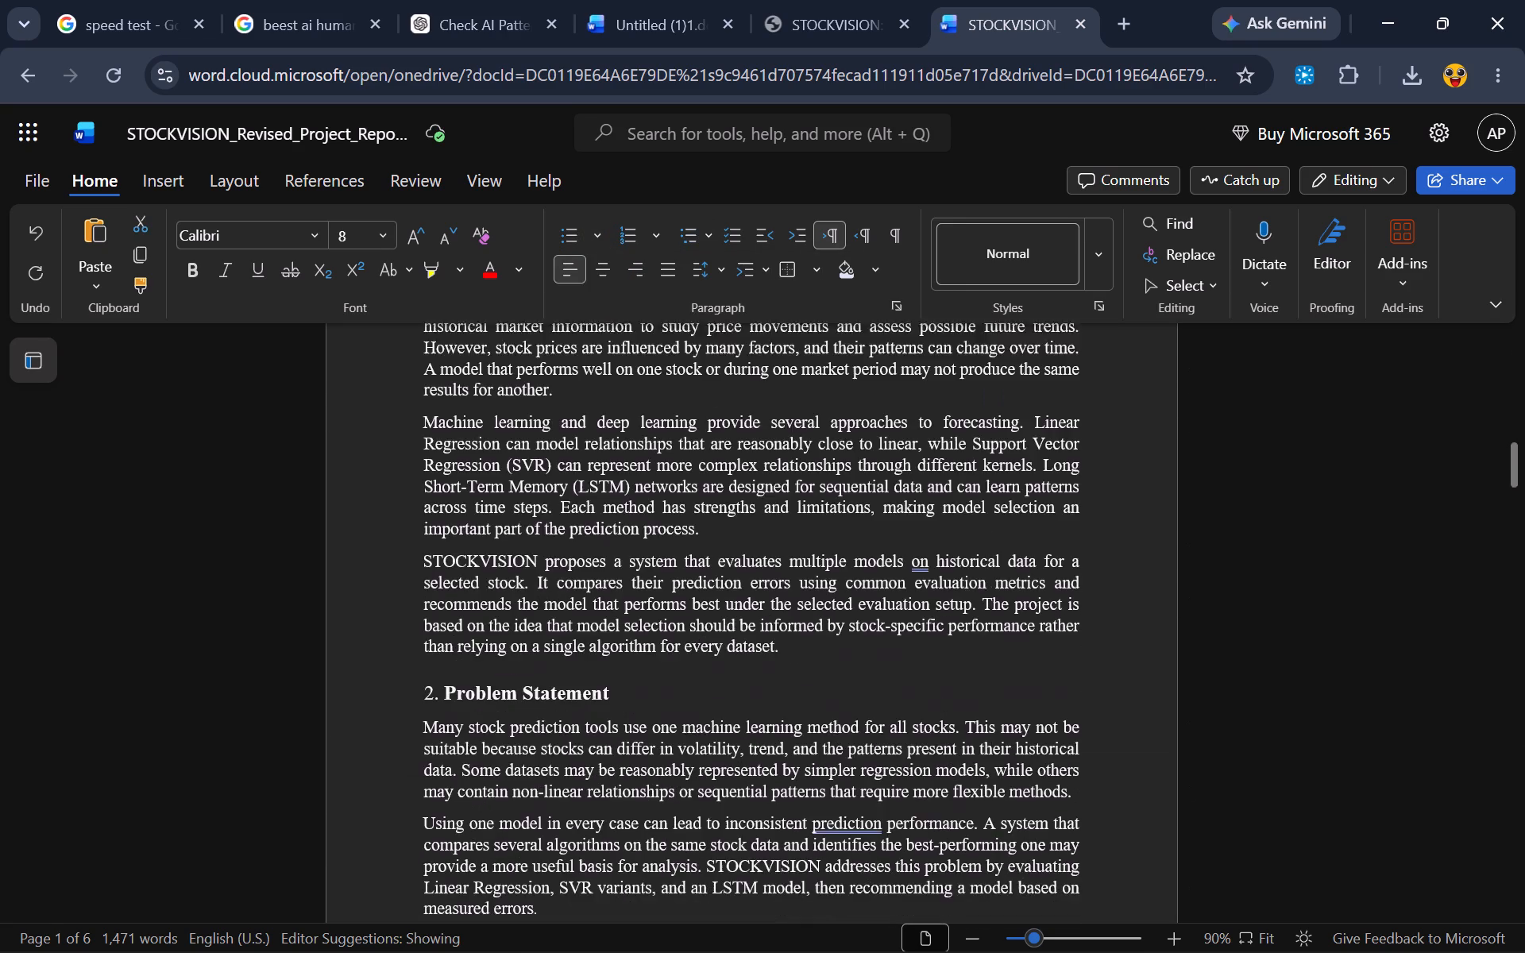
scroll(844, 722, down, 4)
click(819, 741)
drag(819, 741, 380, 579)
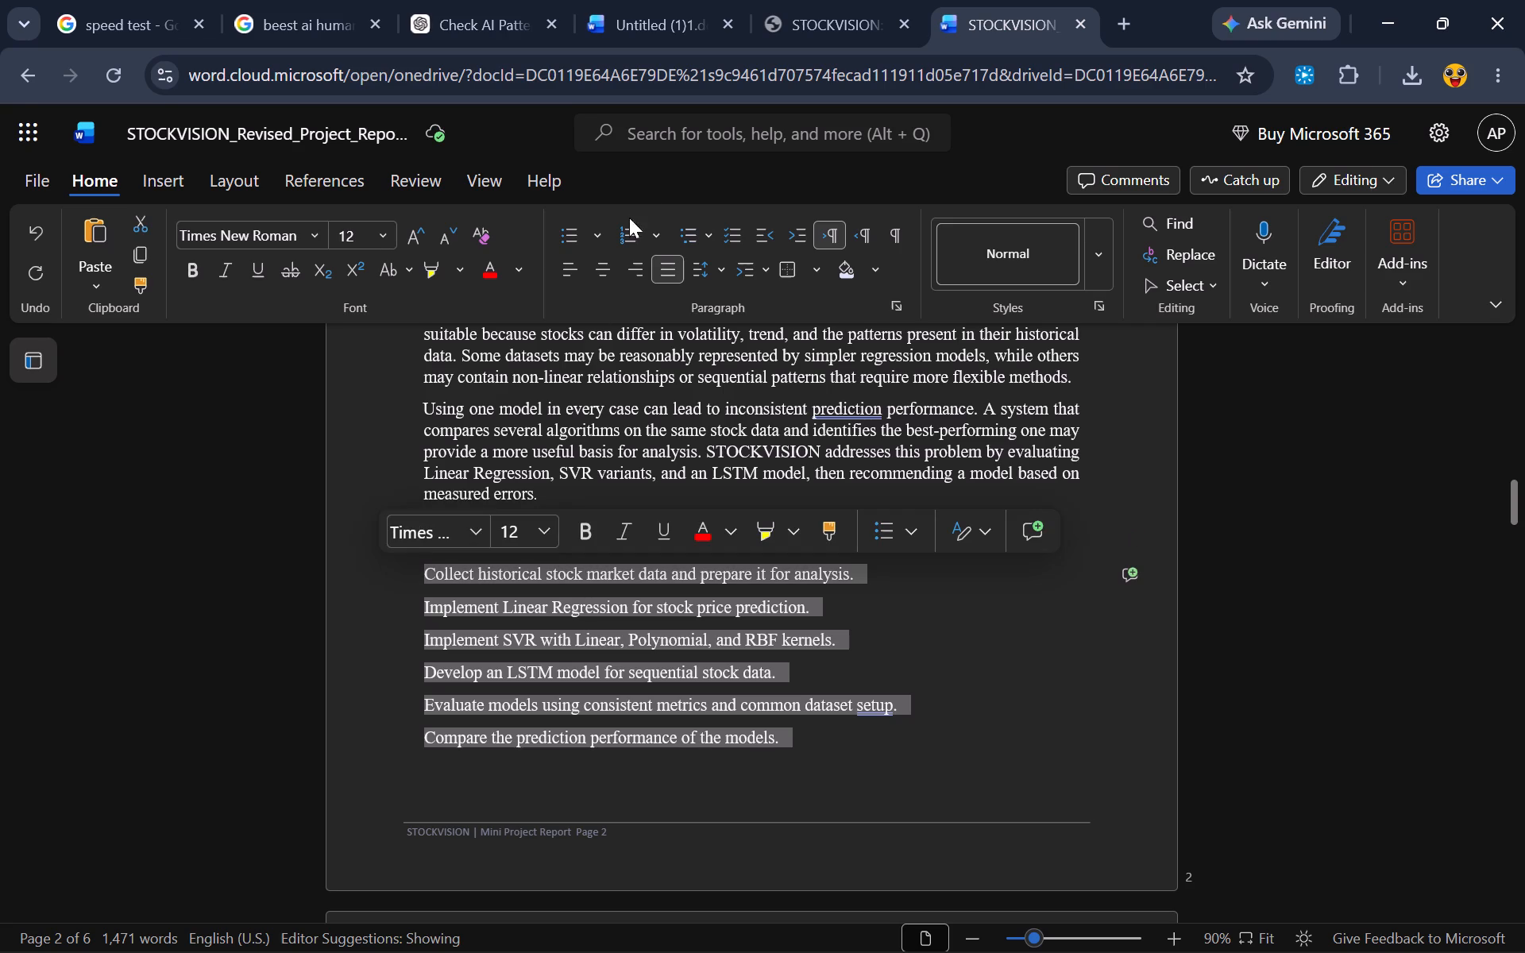
click(576, 230)
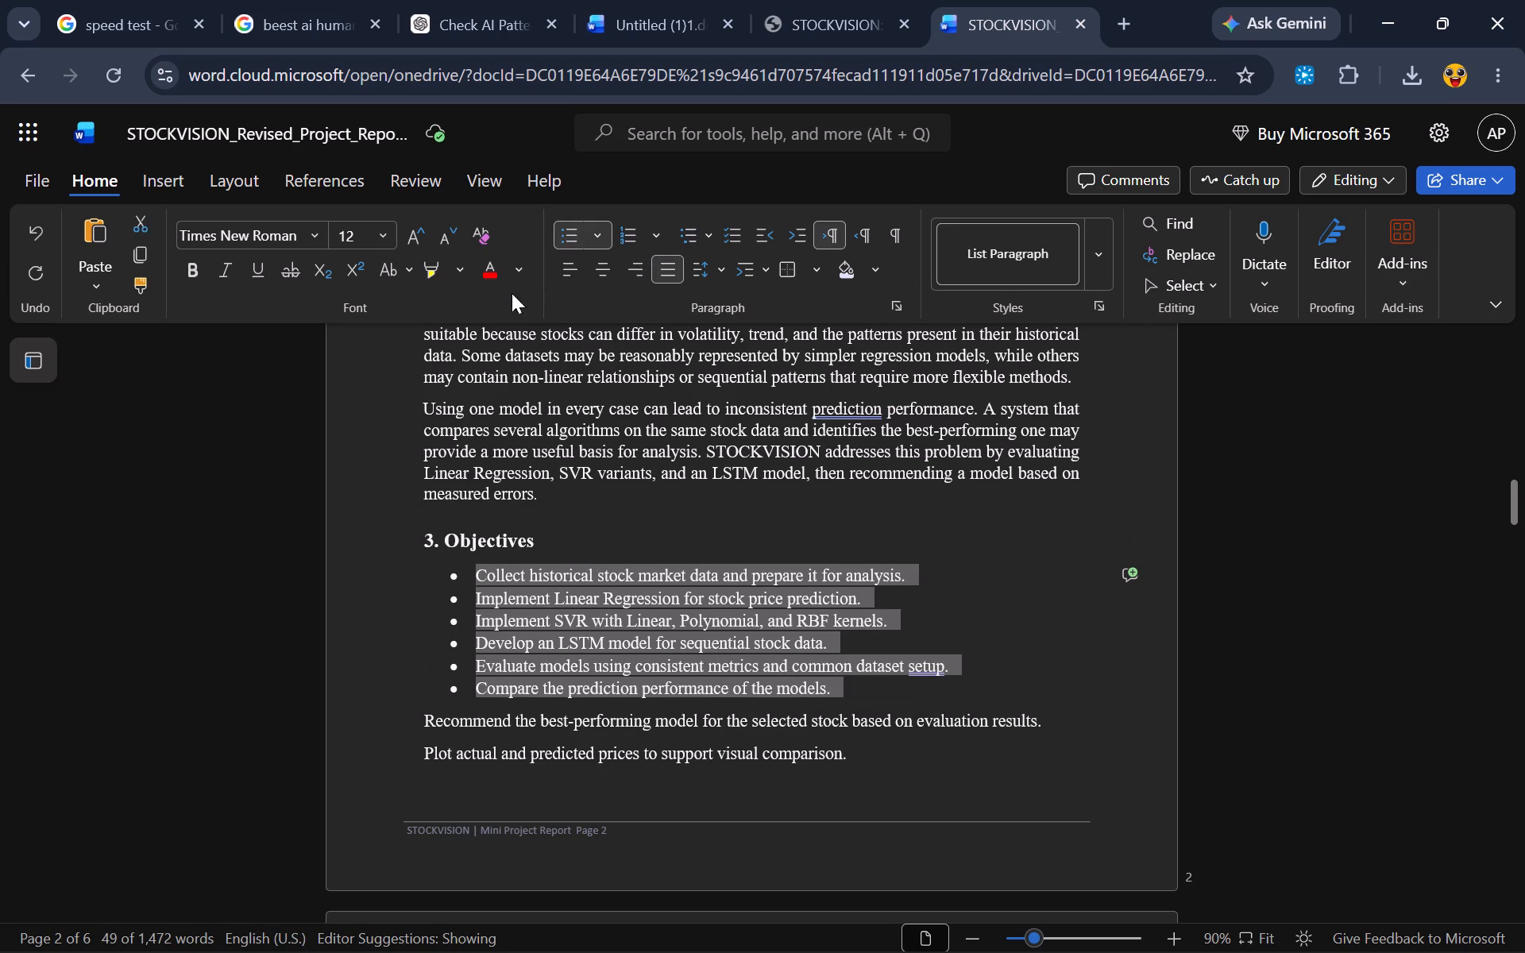
Left-align the six bulleted items under "3. Objectives", trying centre alignment along the way.
click(577, 268)
click(603, 267)
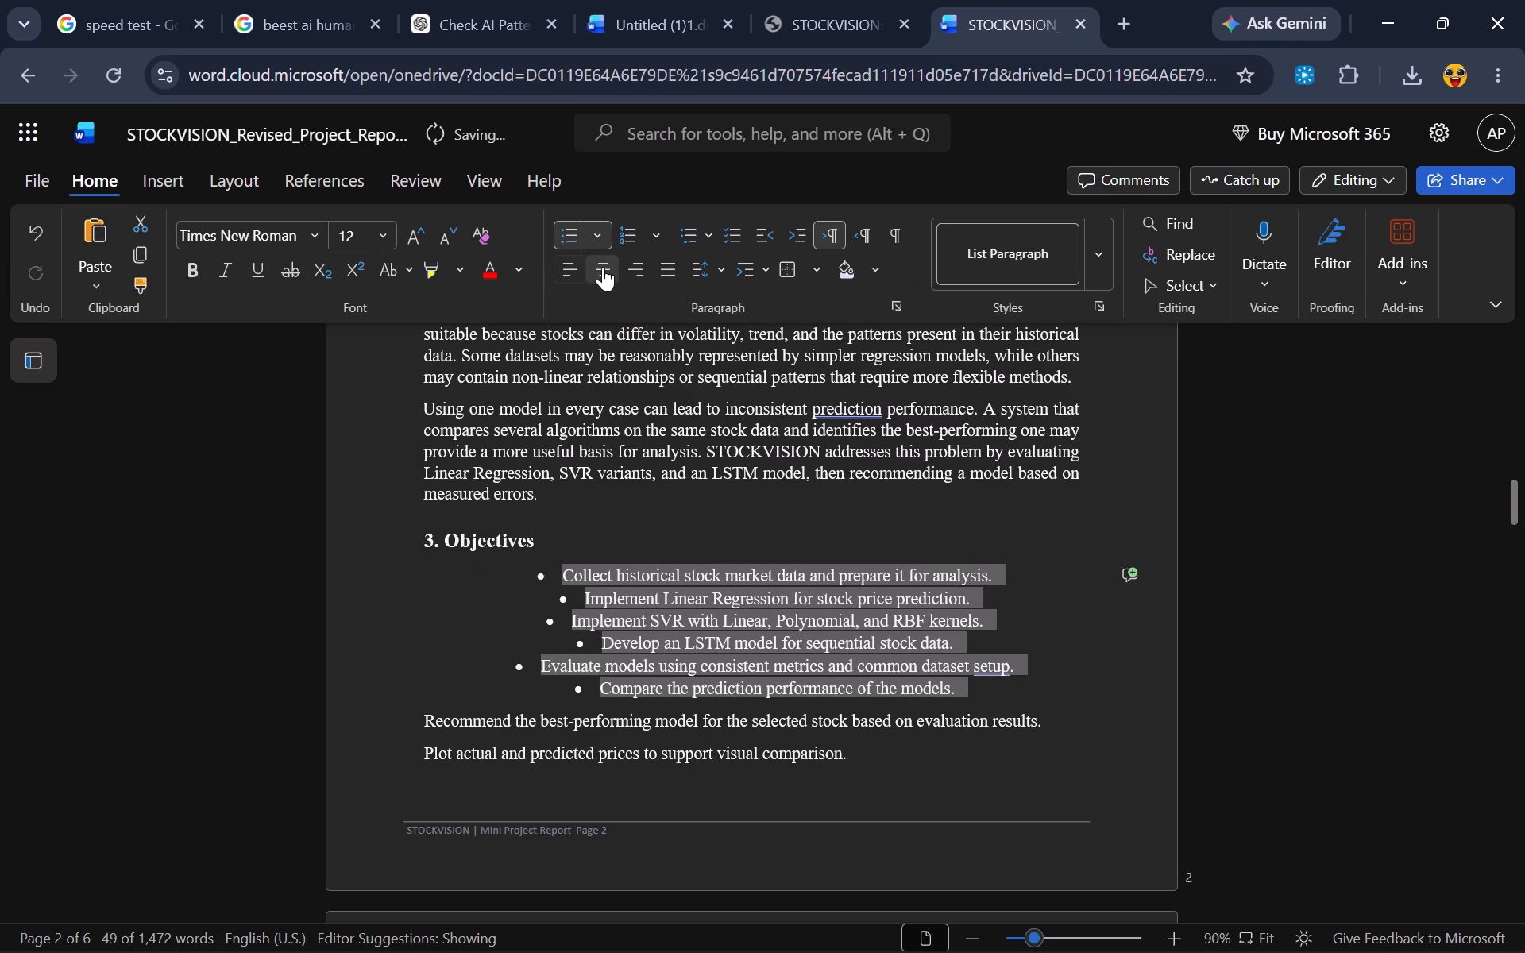
click(573, 267)
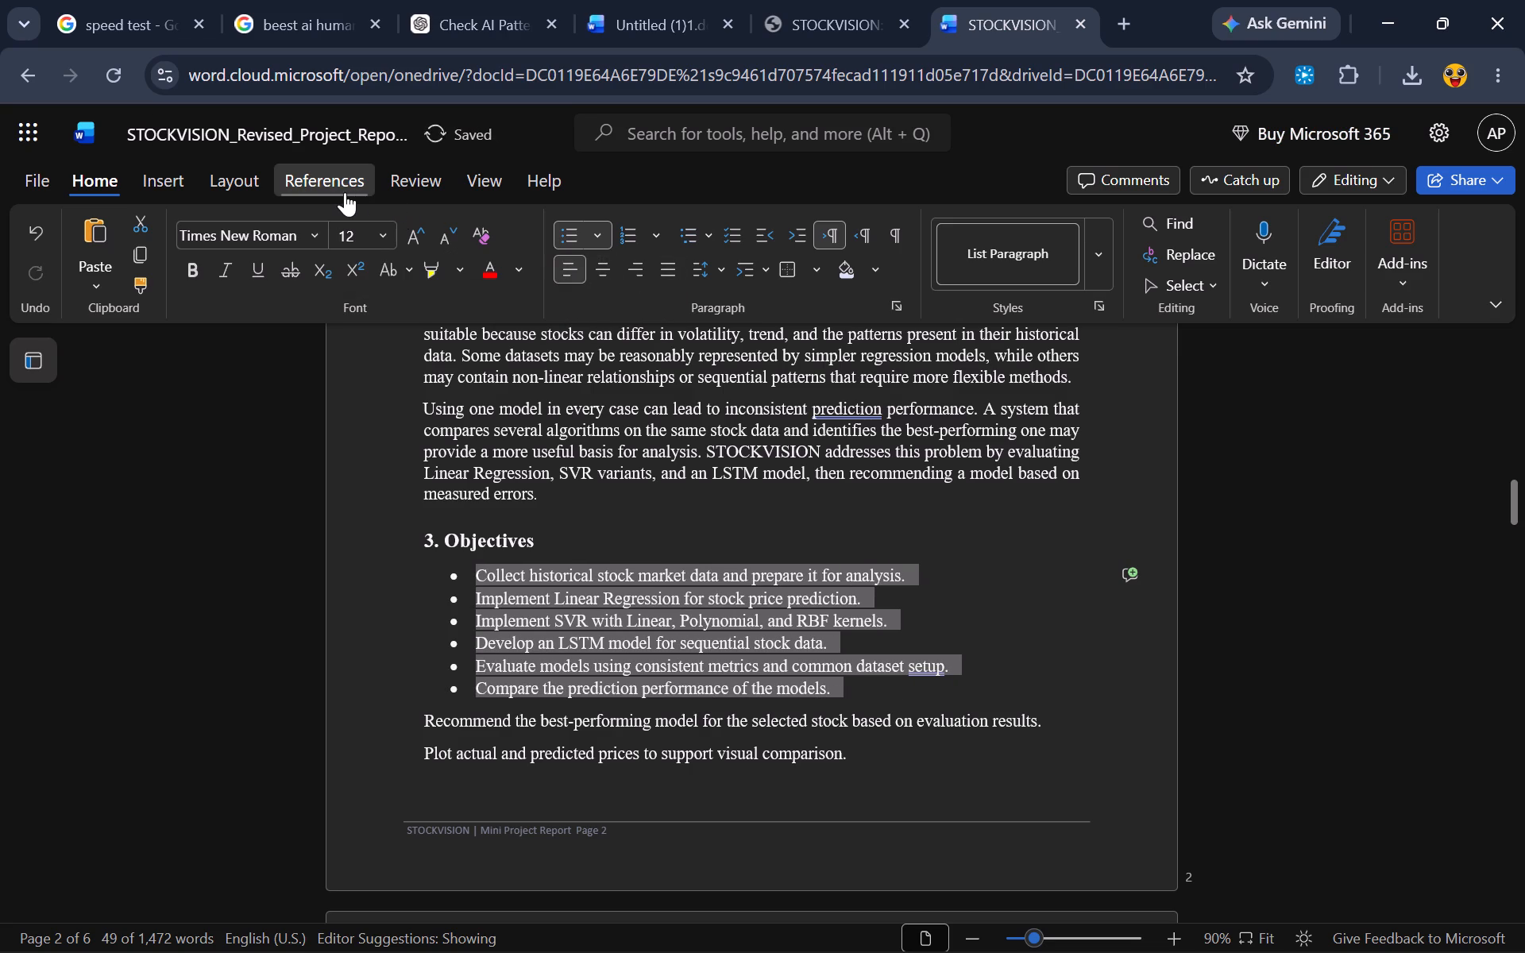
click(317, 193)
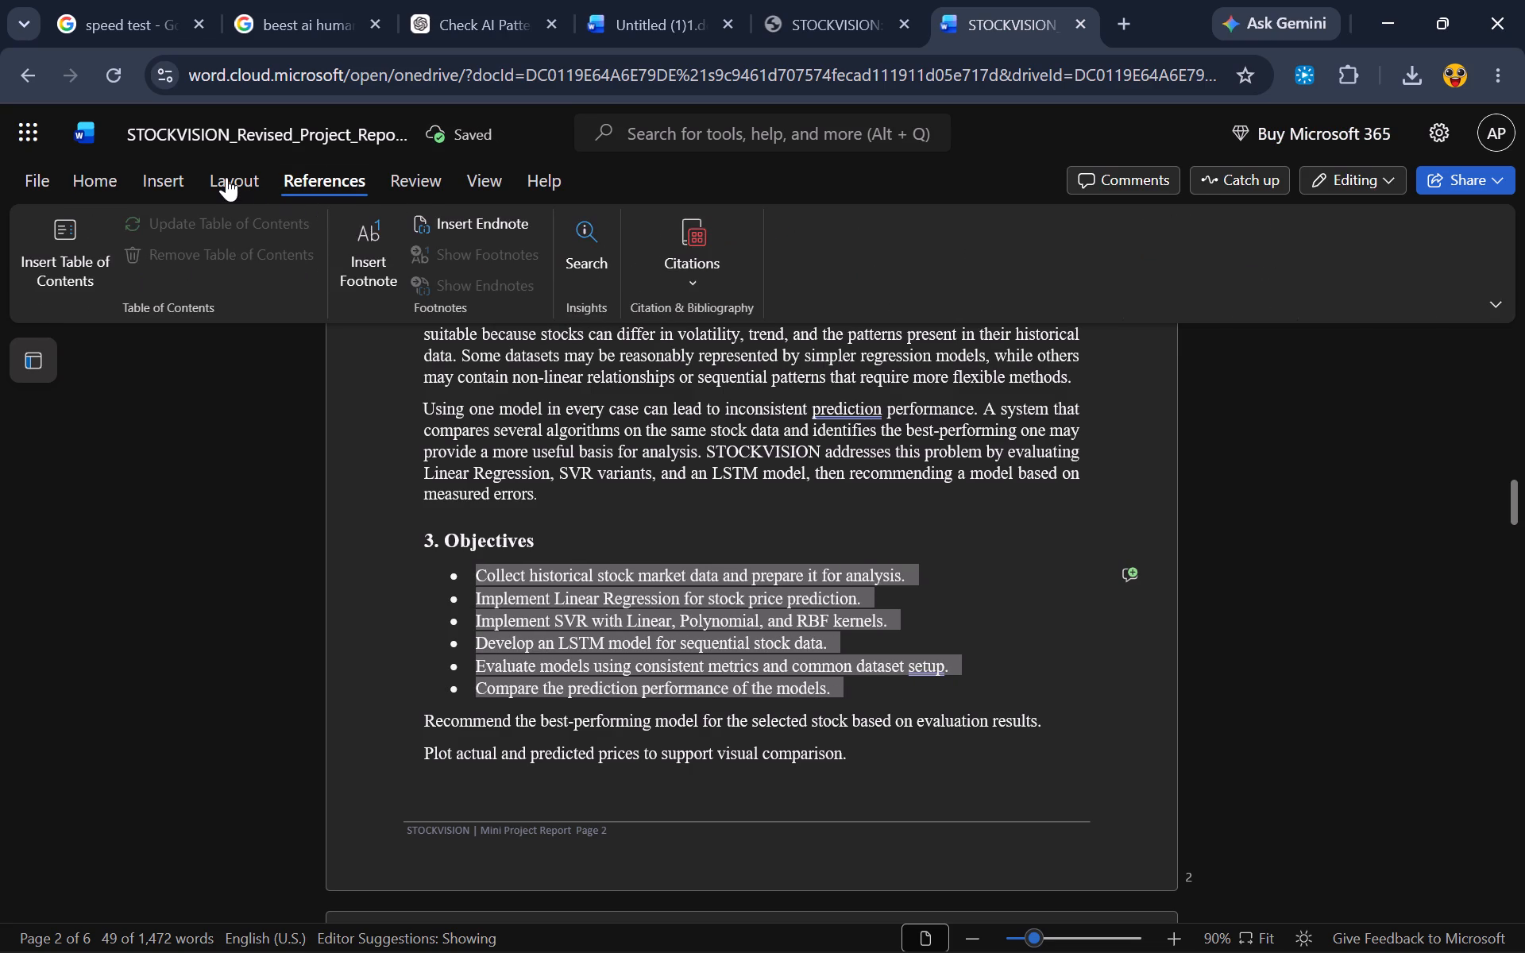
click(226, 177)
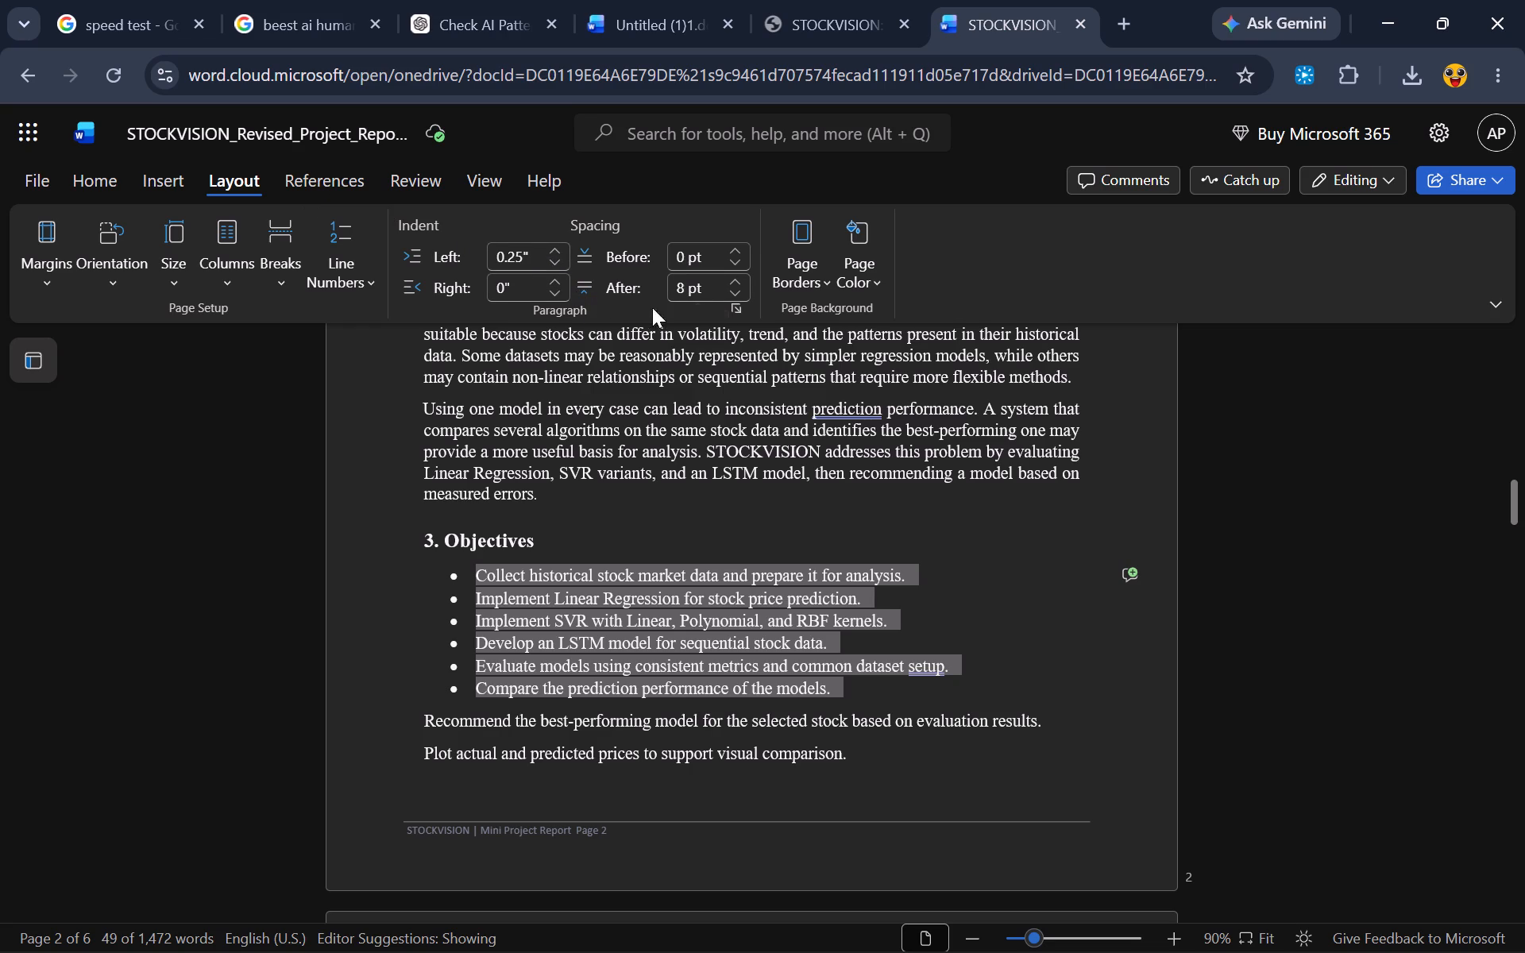
Apply bullets to the two remaining objectives, "Recommend the best-performing model" and "Plot actual and predicted prices", above the page 2 footer.
scroll(599, 354, down, 2)
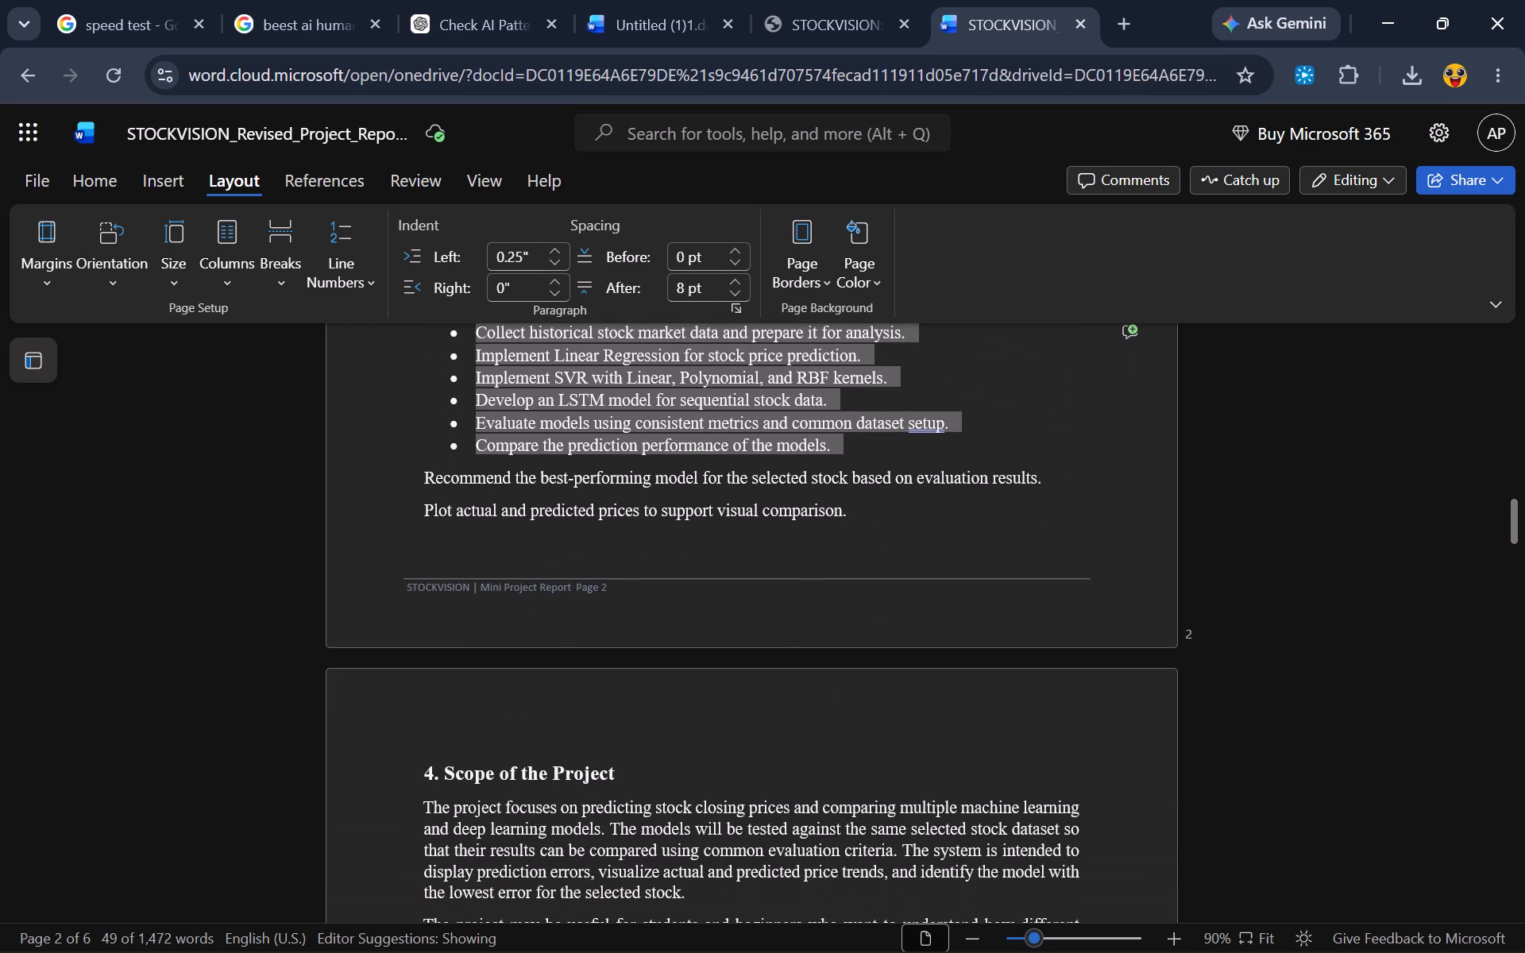
scroll(599, 354, down, 1)
drag(847, 515, 494, 501)
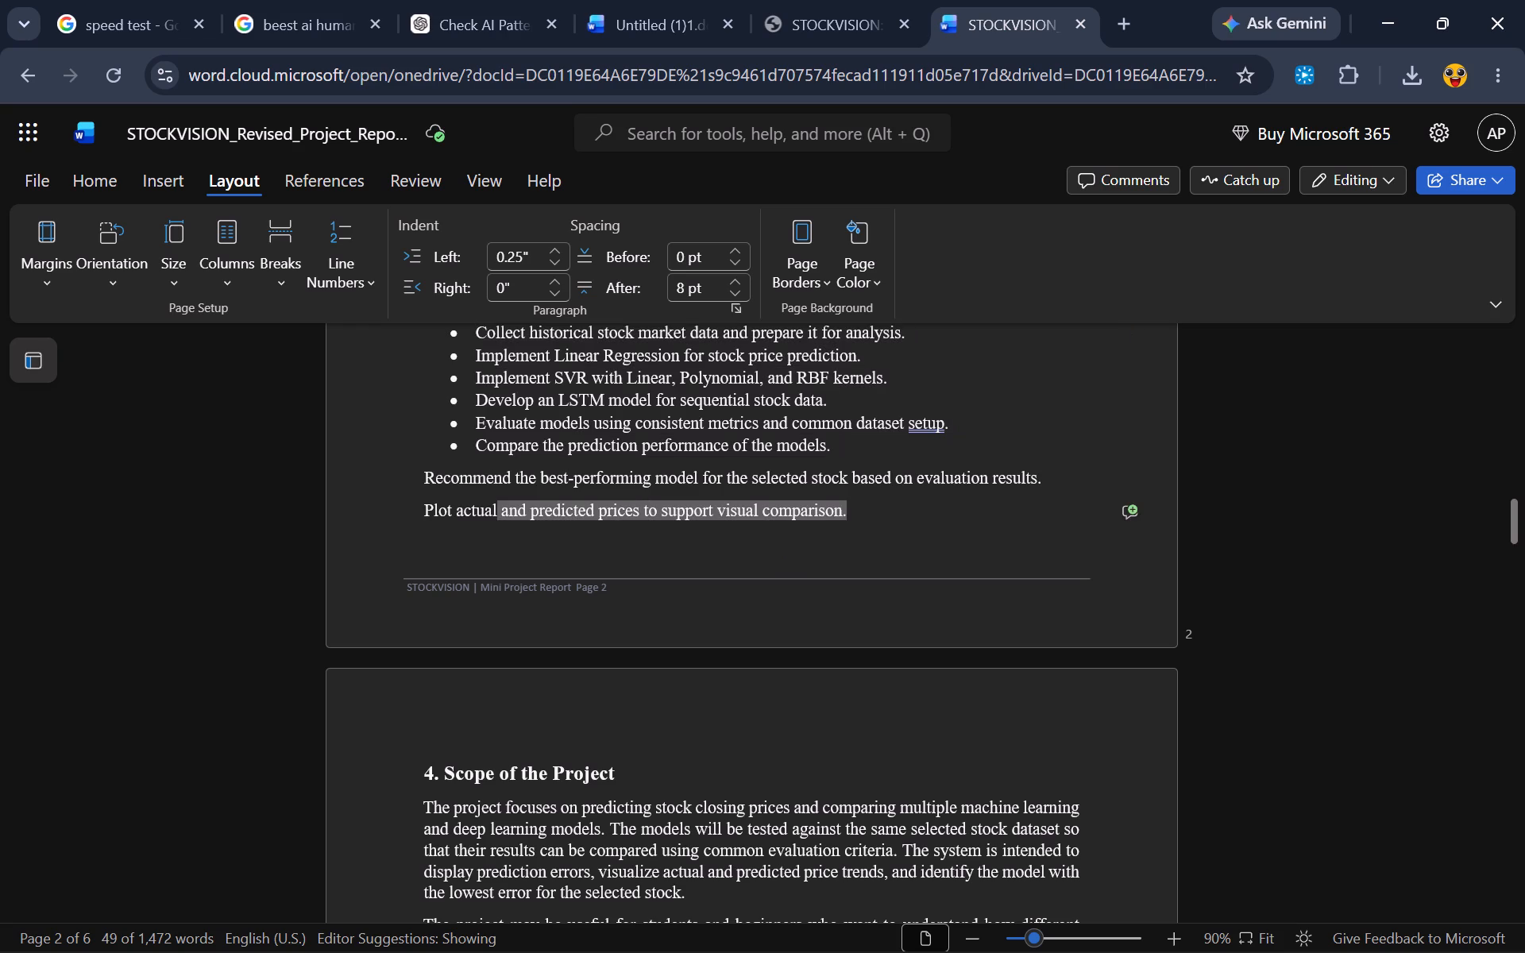
drag(494, 501, 407, 486)
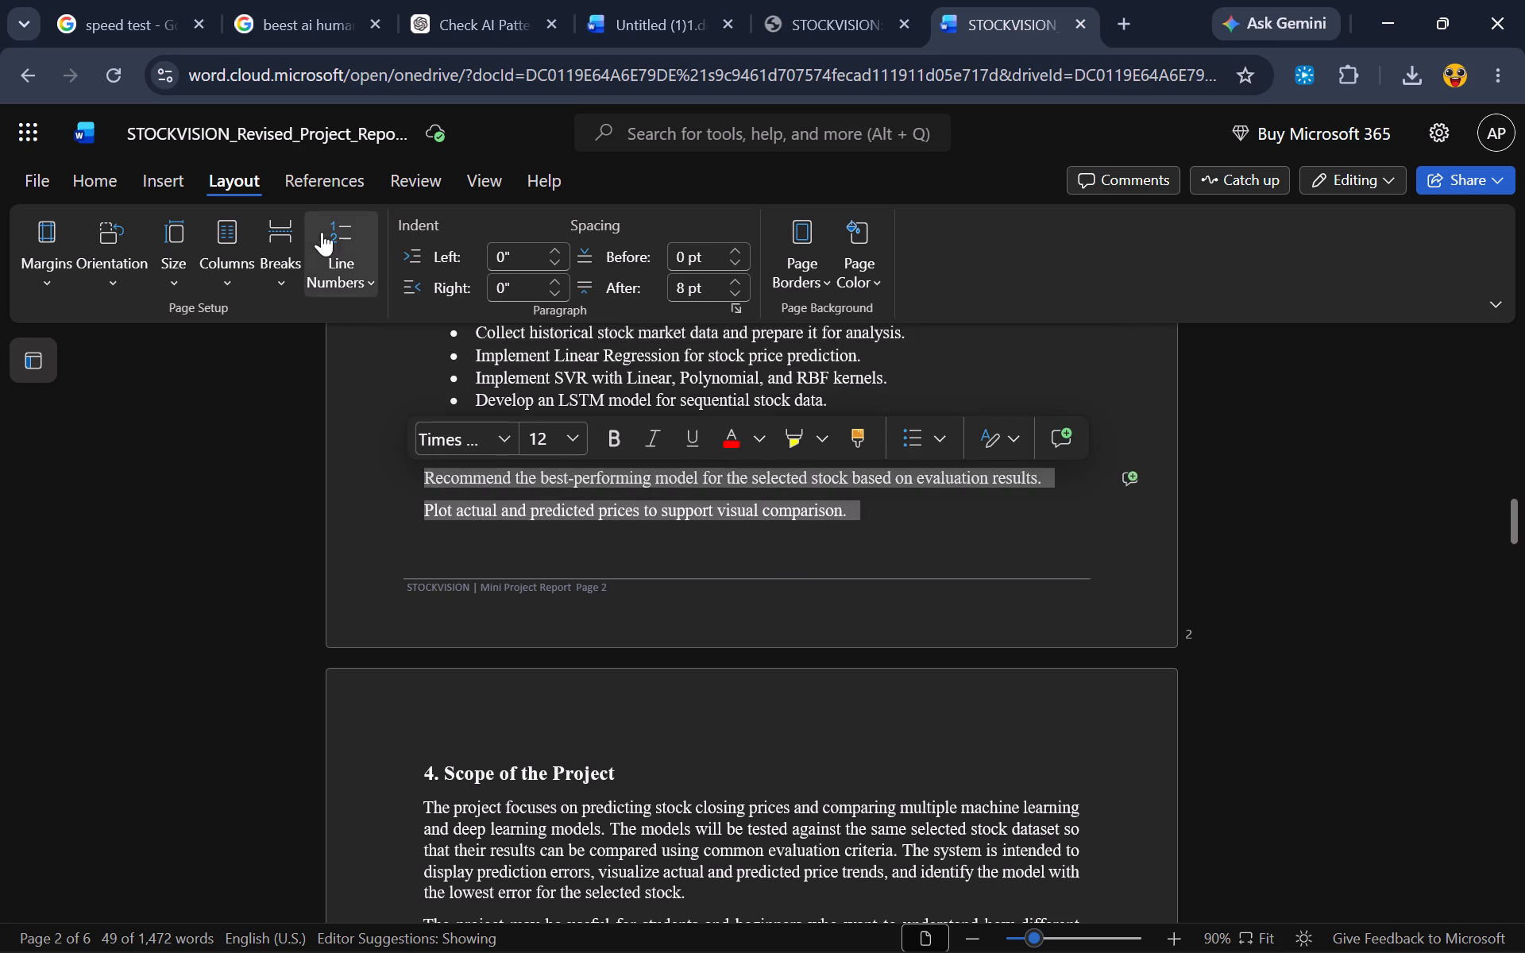
click(336, 175)
click(242, 170)
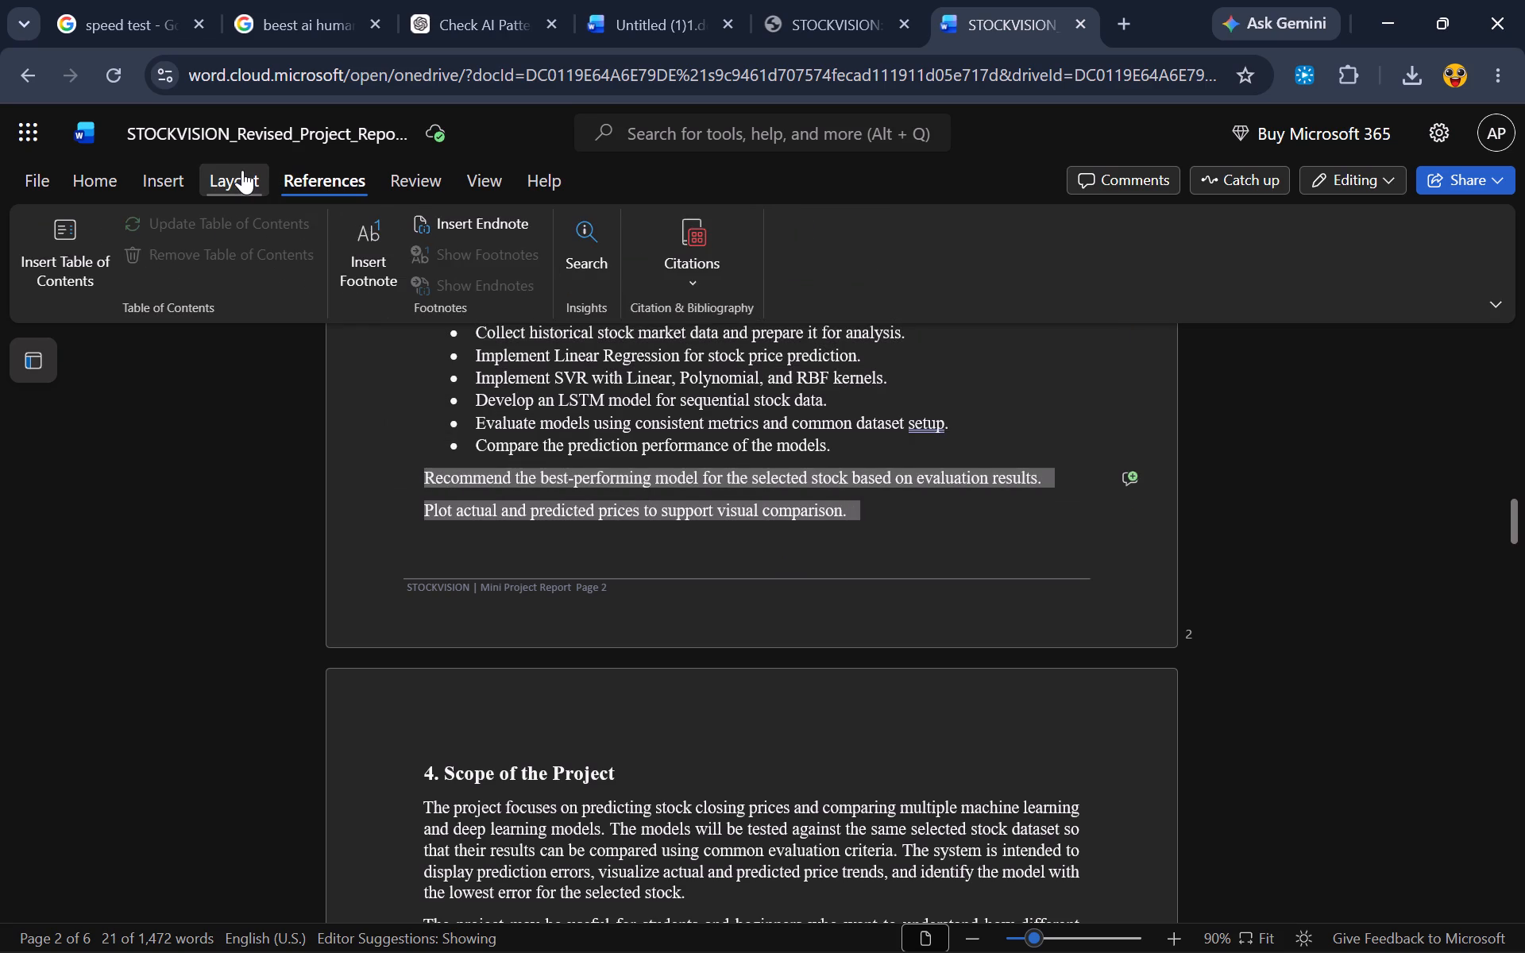
click(152, 176)
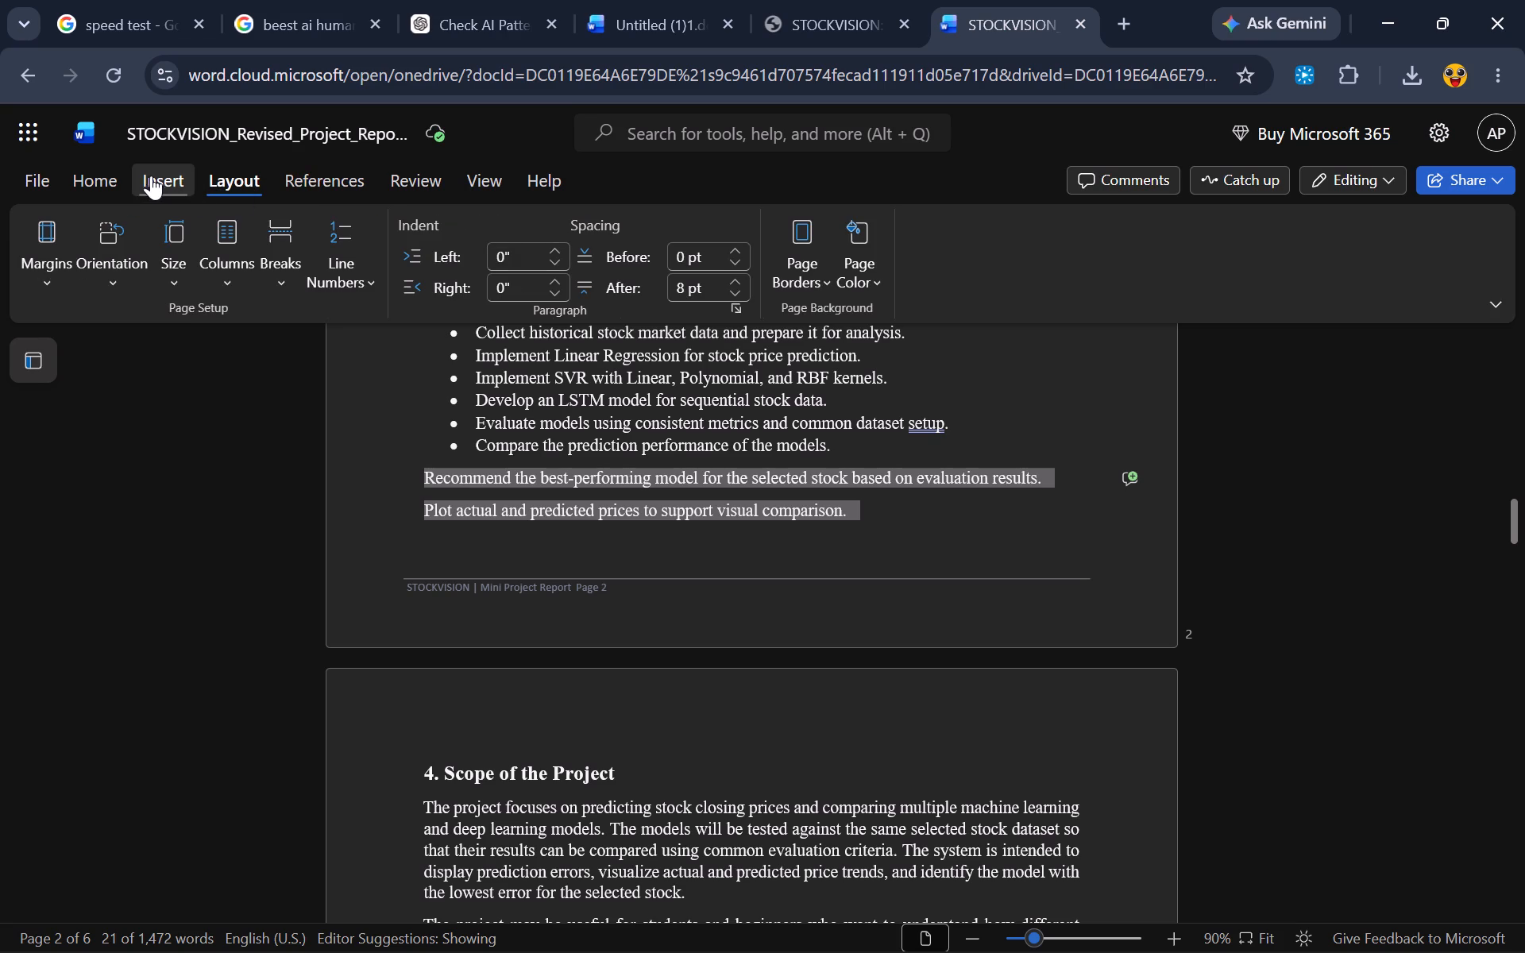
click(122, 173)
click(122, 173)
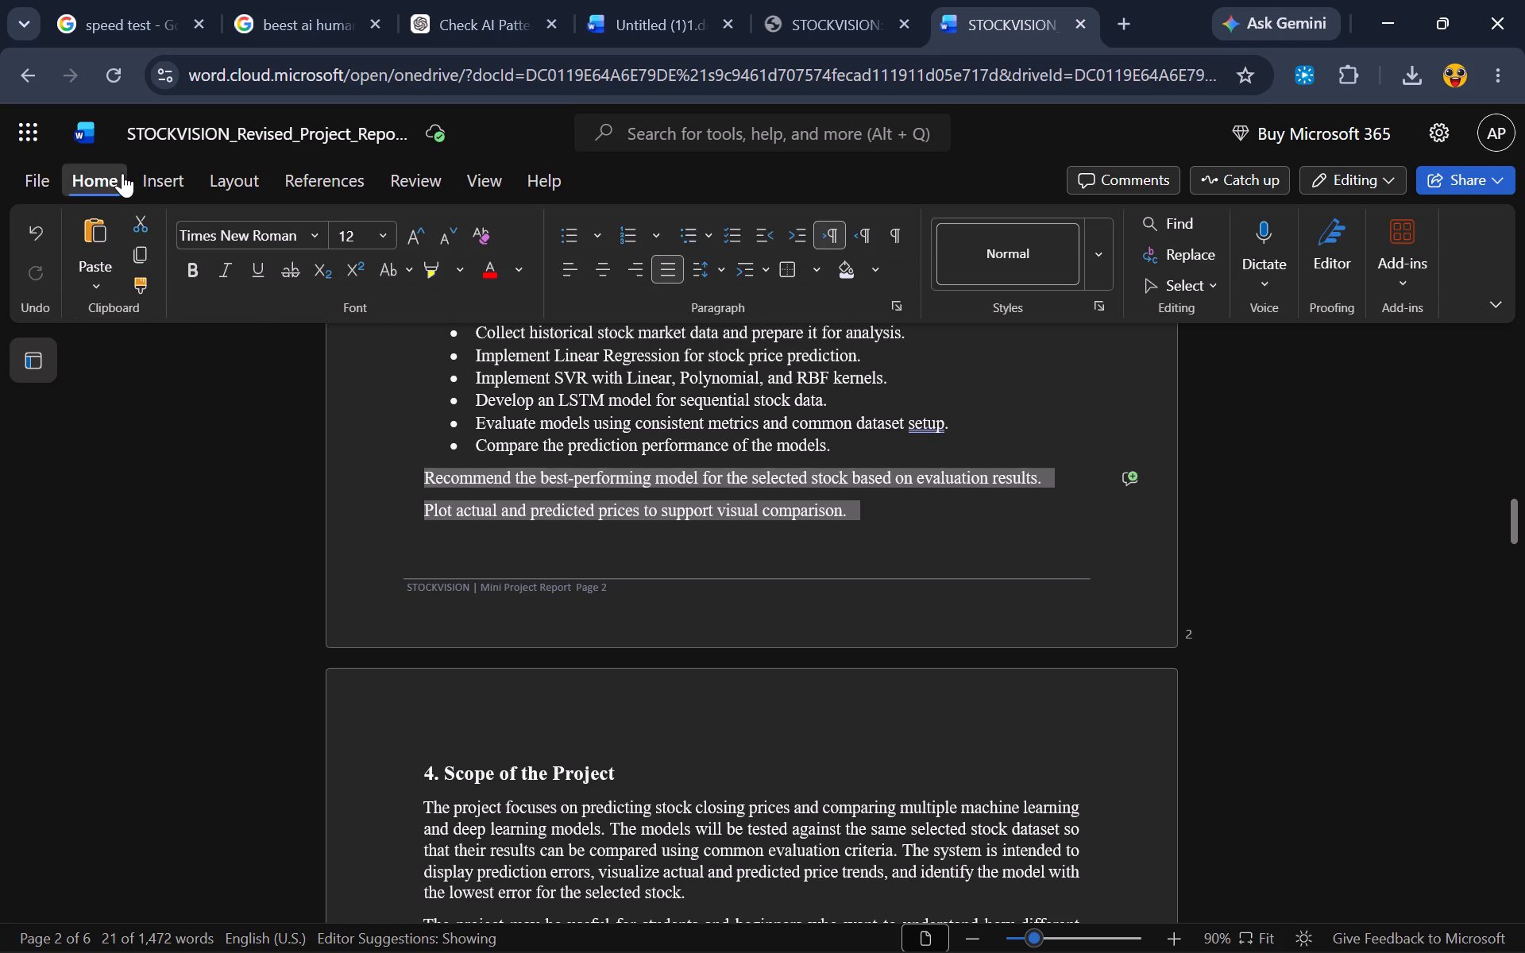
click(146, 176)
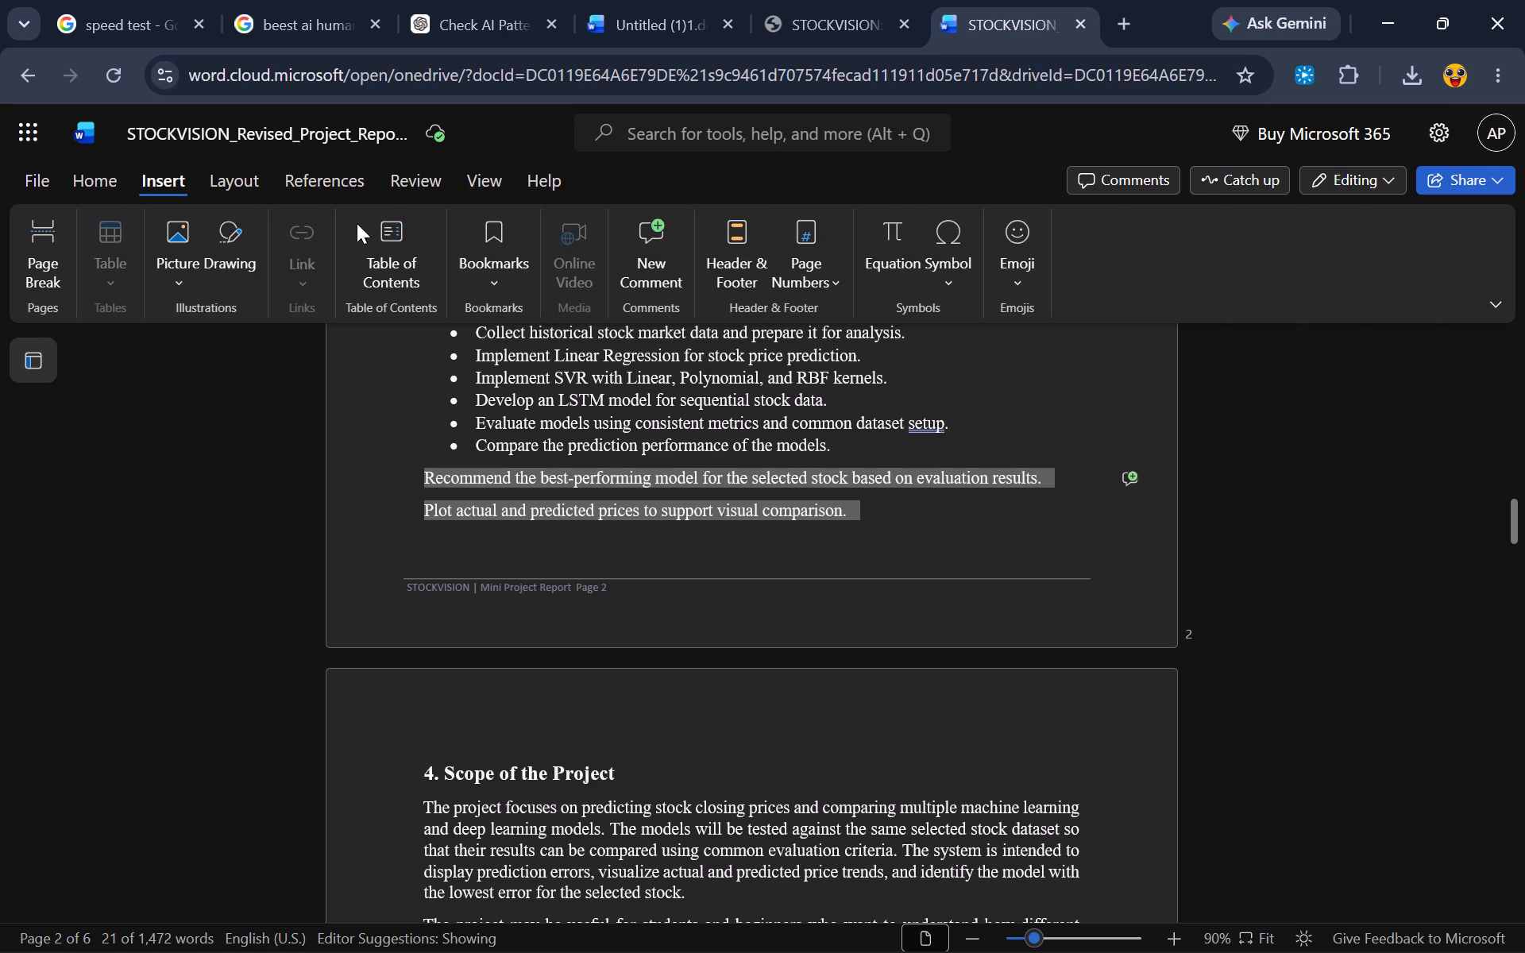
click(237, 188)
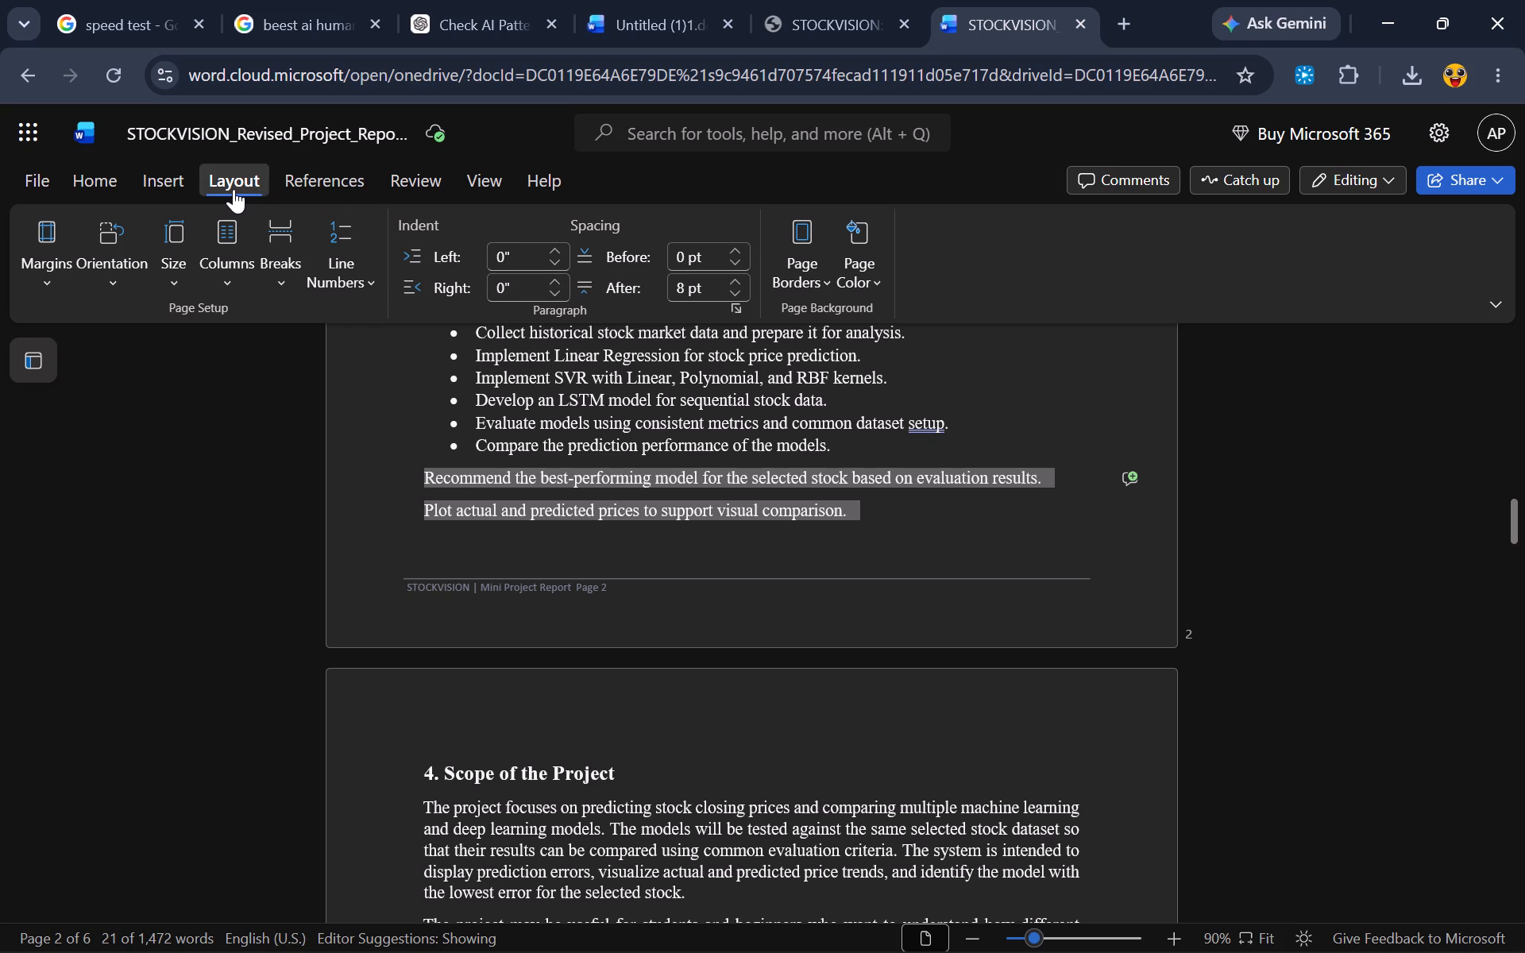
click(152, 176)
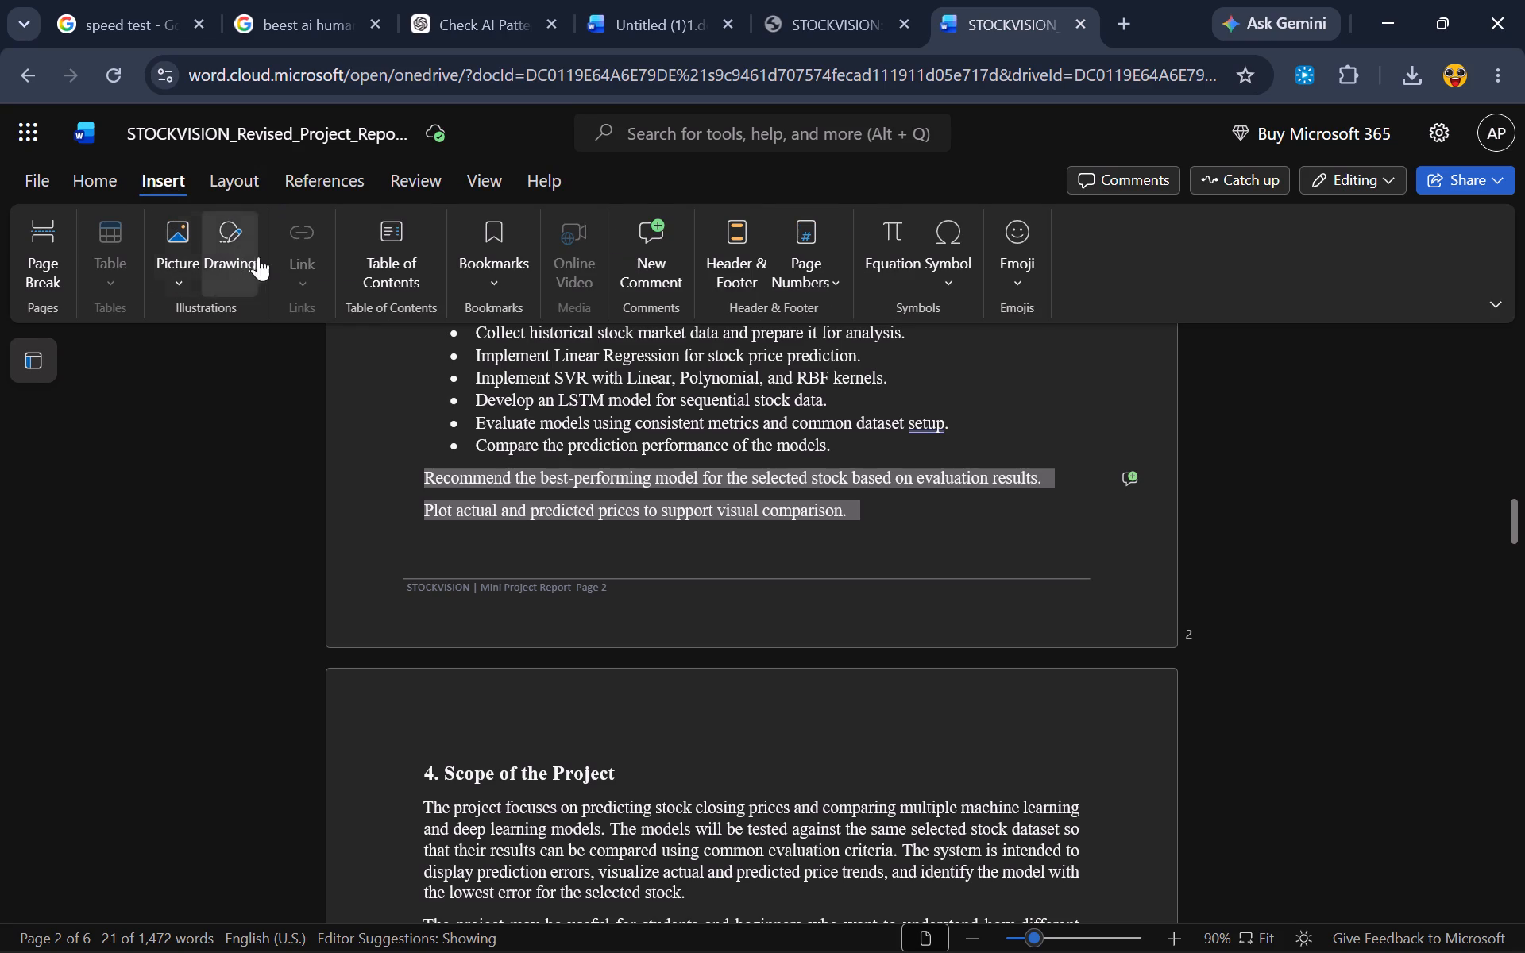
click(118, 179)
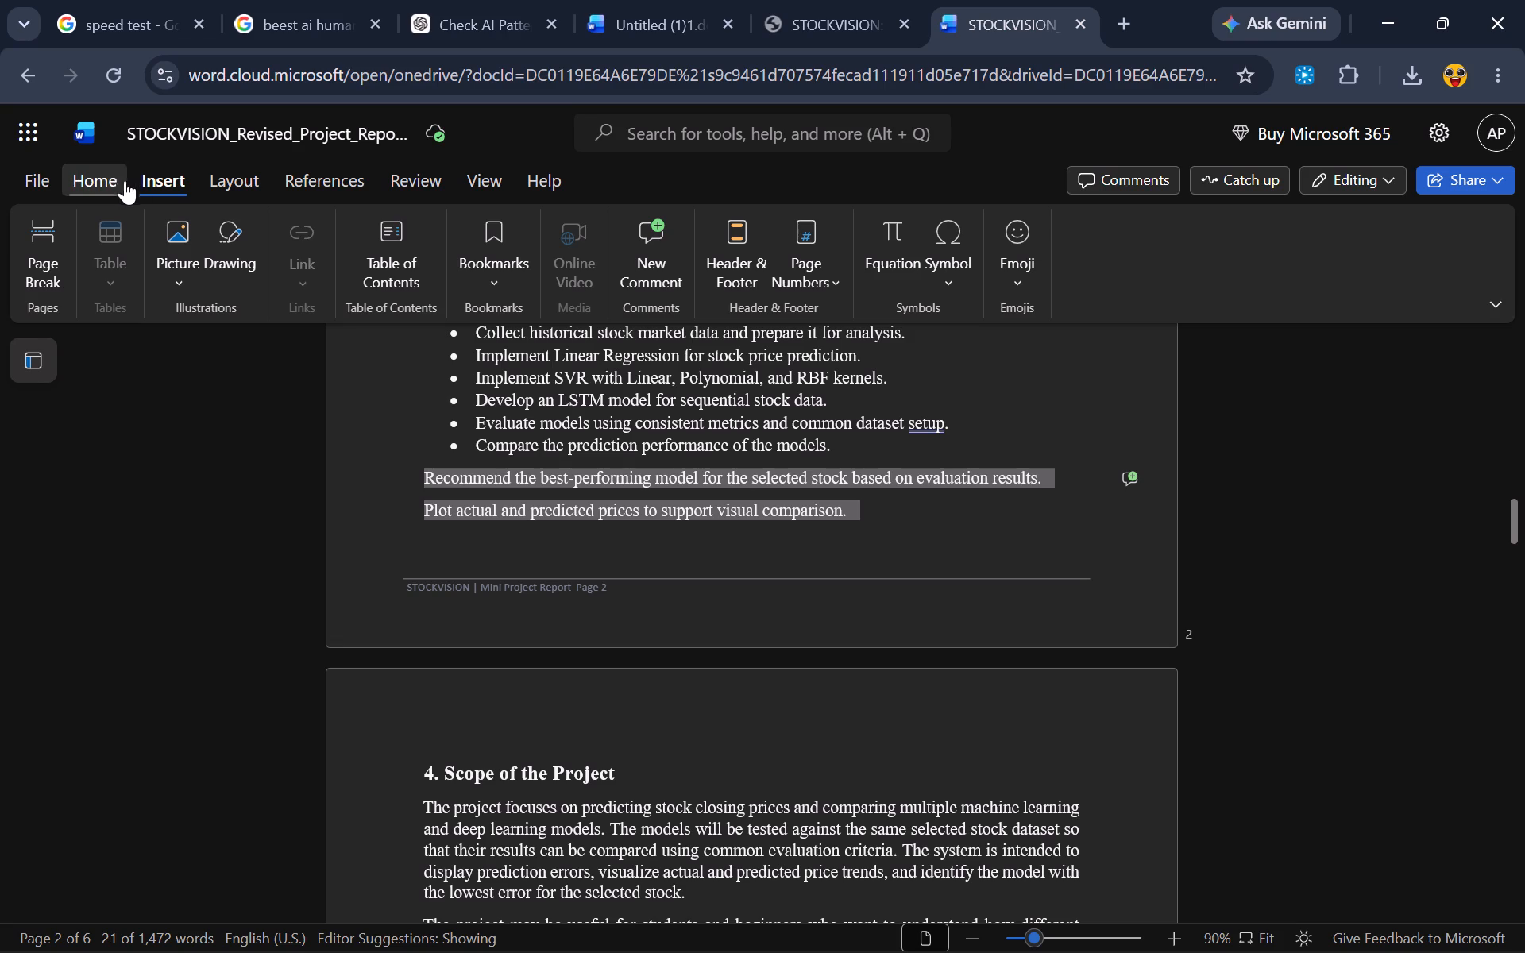
click(559, 226)
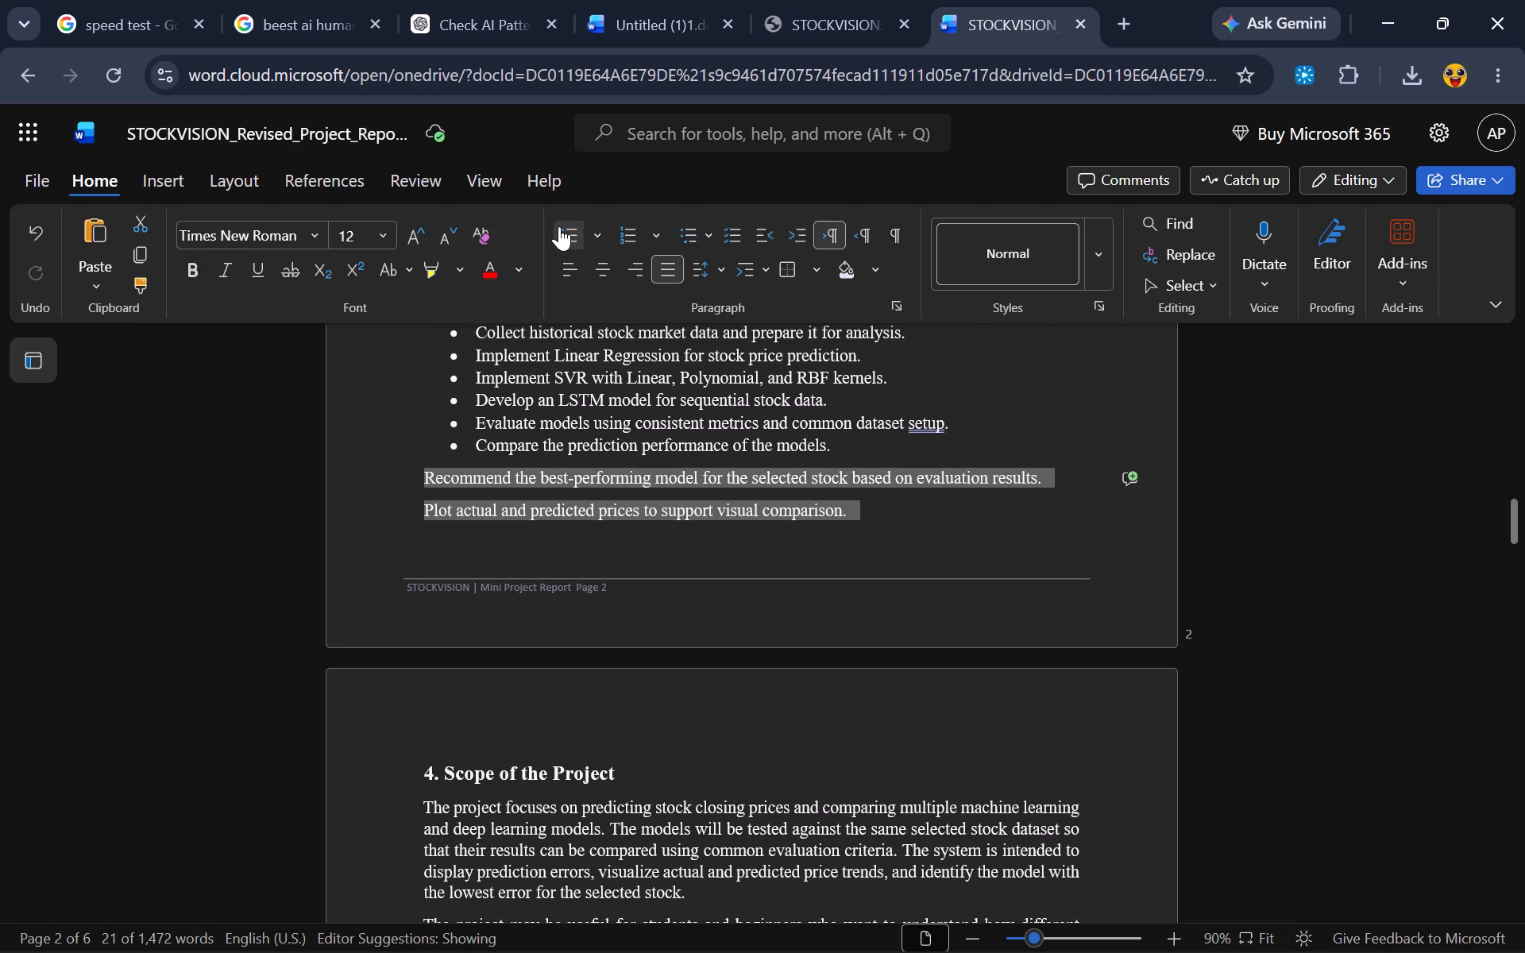
Review the report's formatting from the end of the objectives through the scope and literature survey to "6. Proposed Methodology".
scroll(603, 481, down, 1)
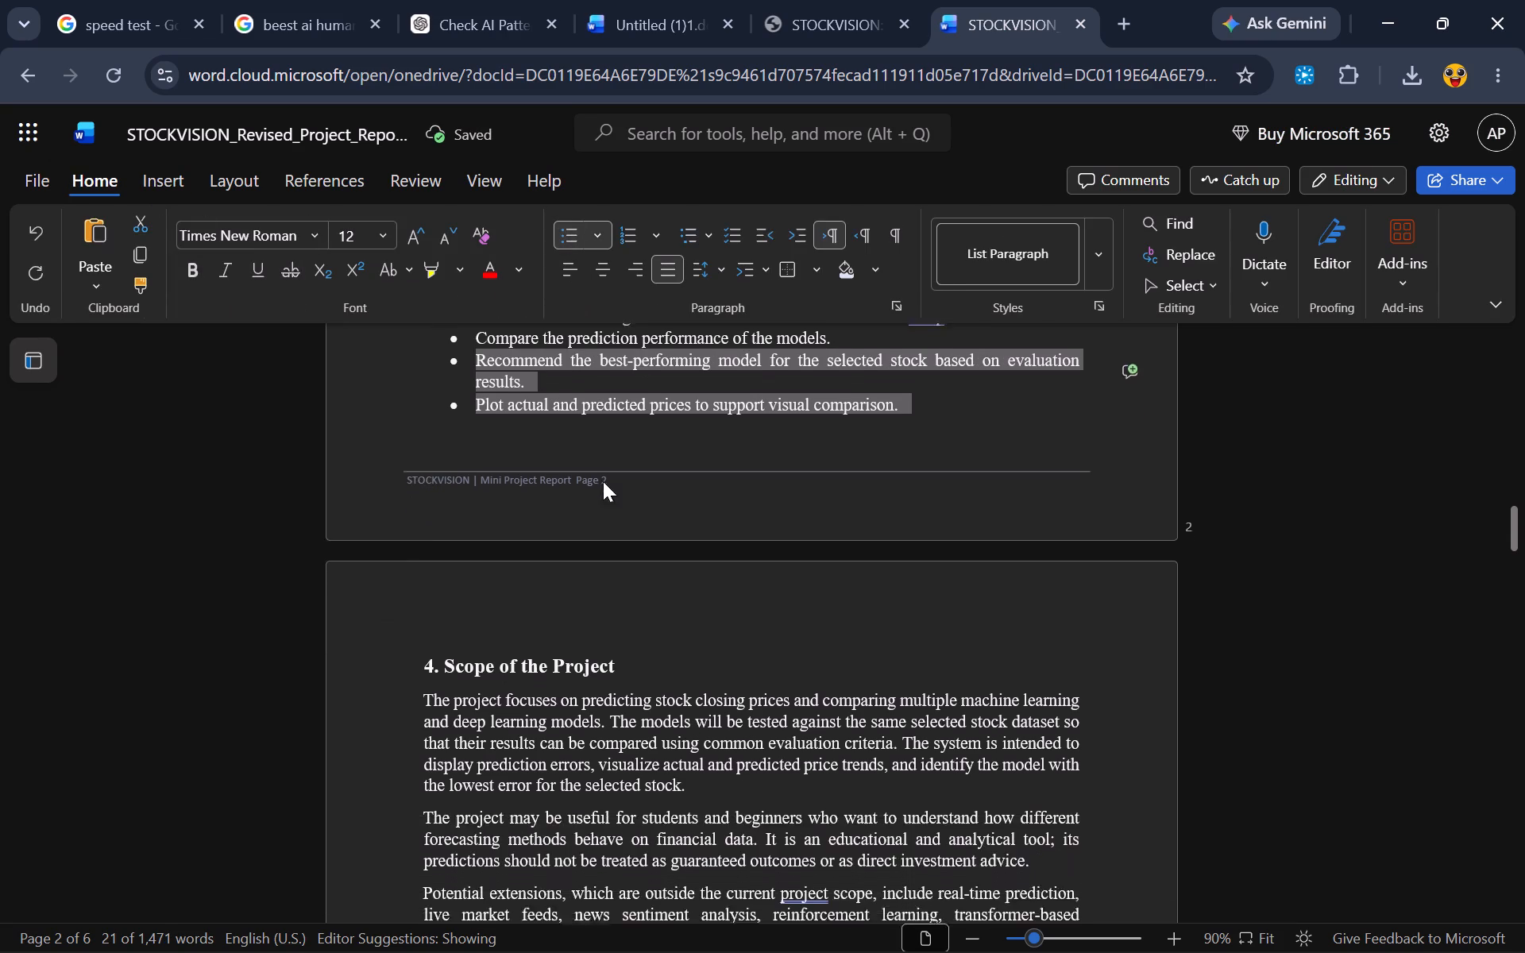
scroll(603, 481, down, 1)
scroll(603, 481, up, 2)
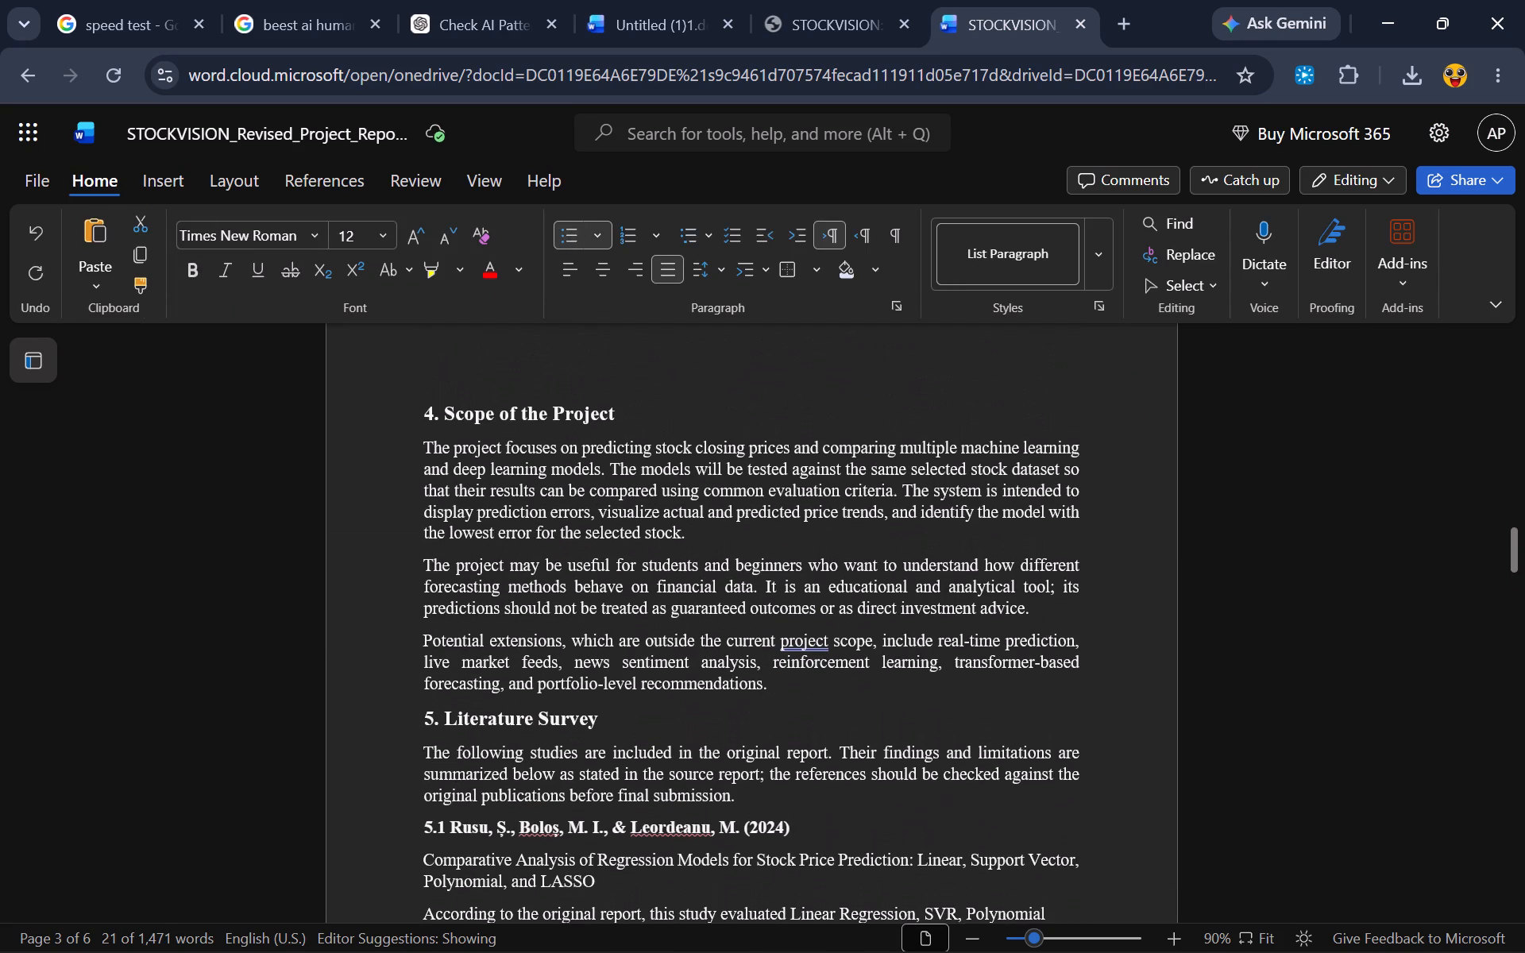
scroll(697, 588, down, 2)
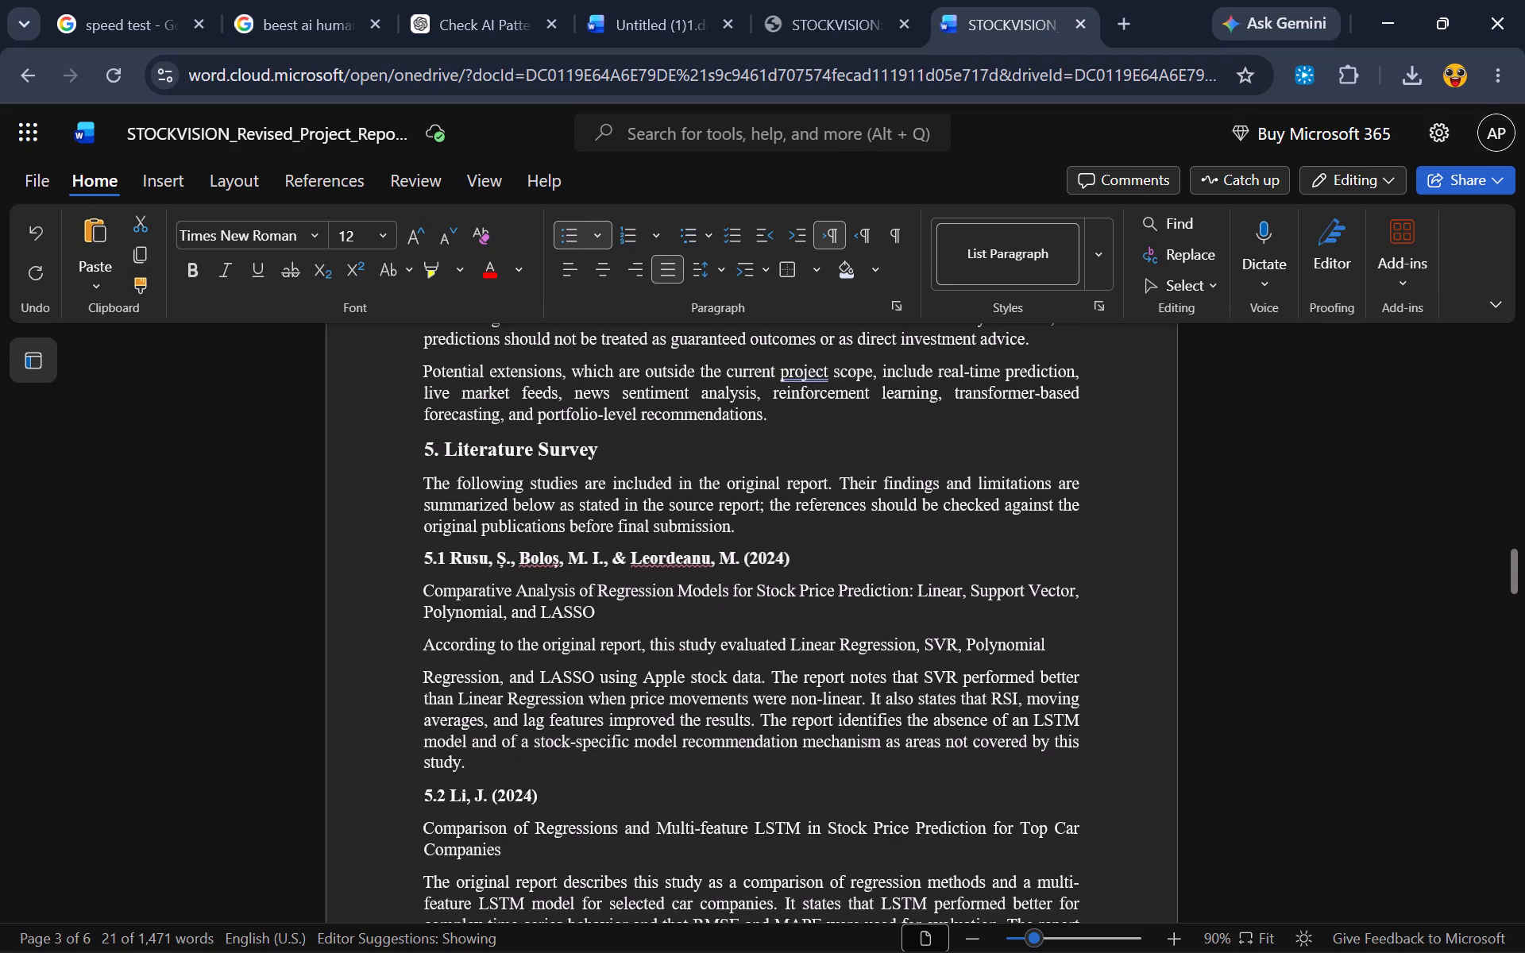
scroll(697, 588, down, 4)
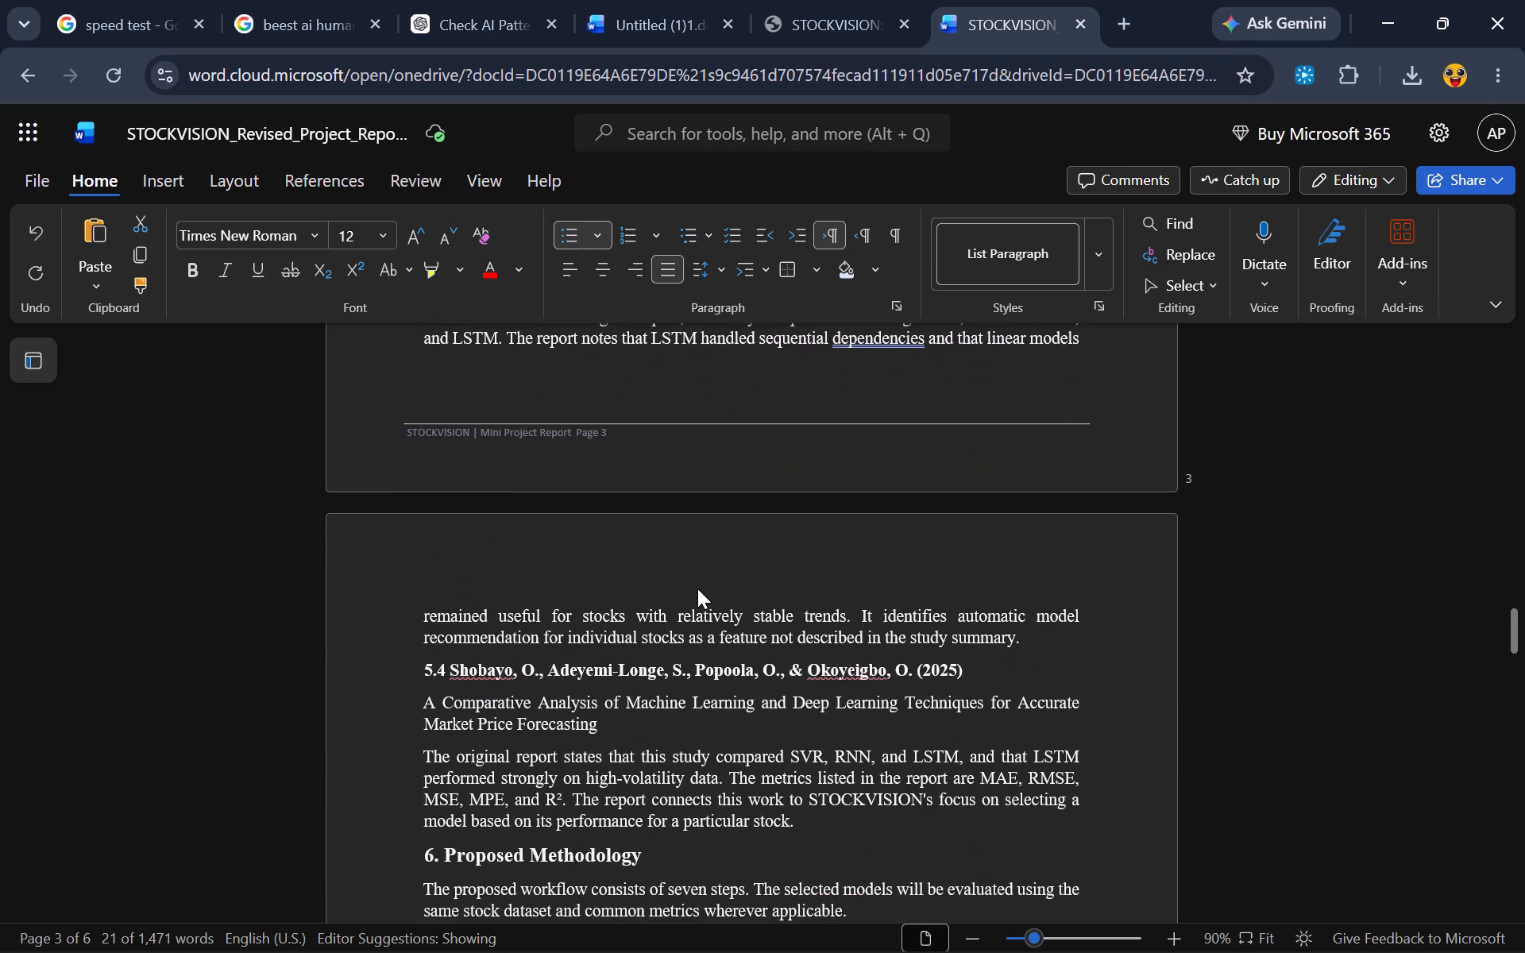
scroll(697, 588, down, 4)
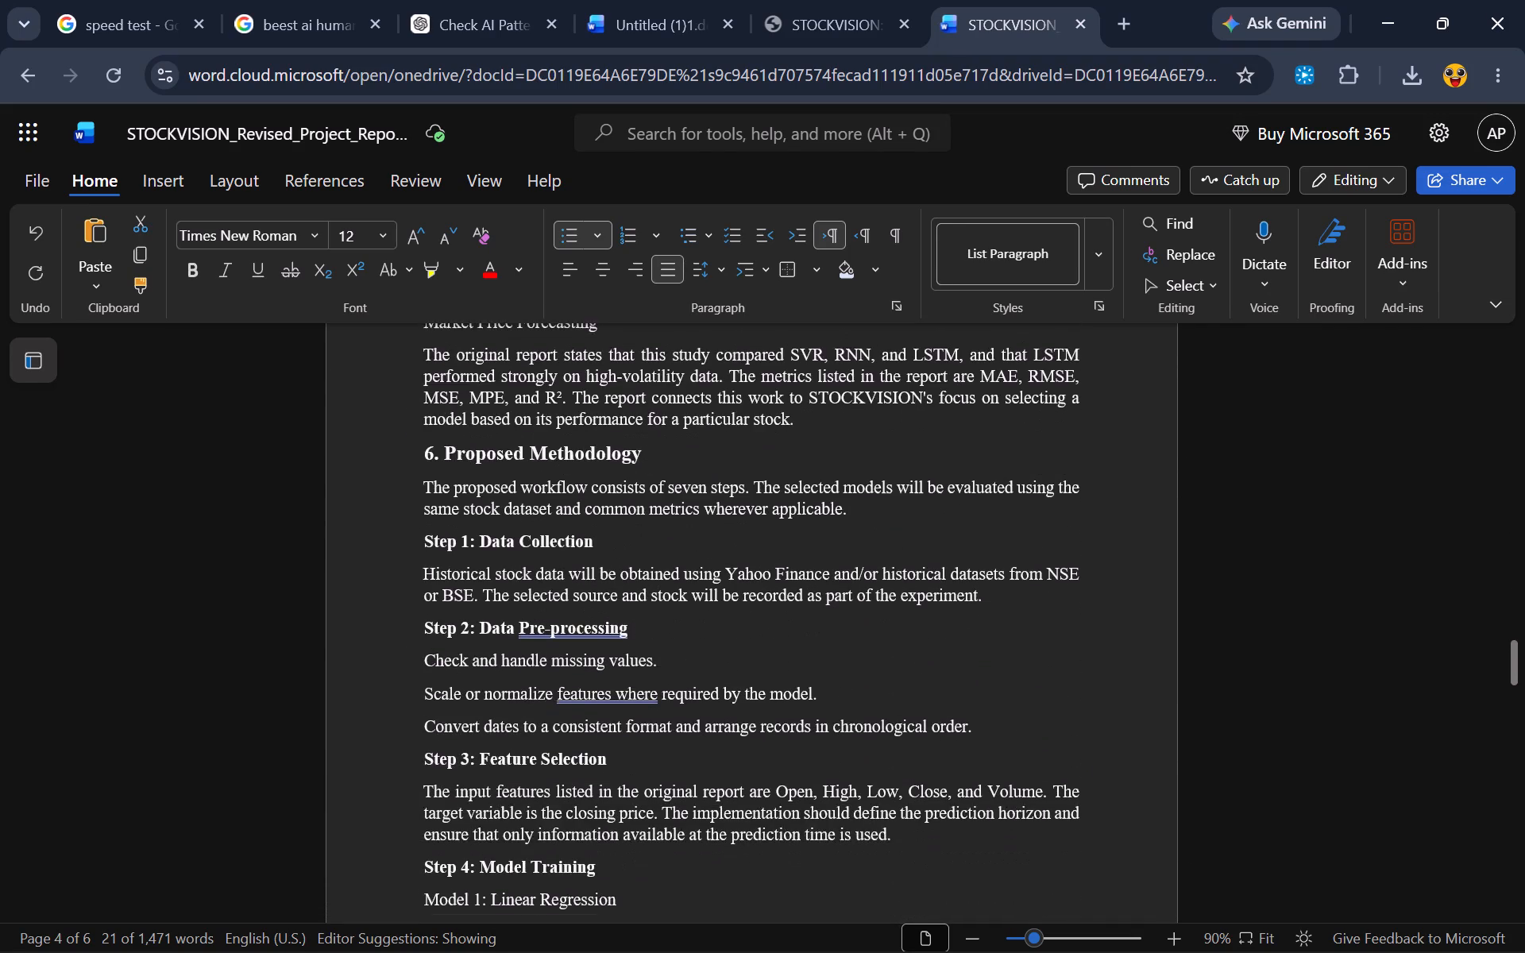
scroll(697, 588, down, 1)
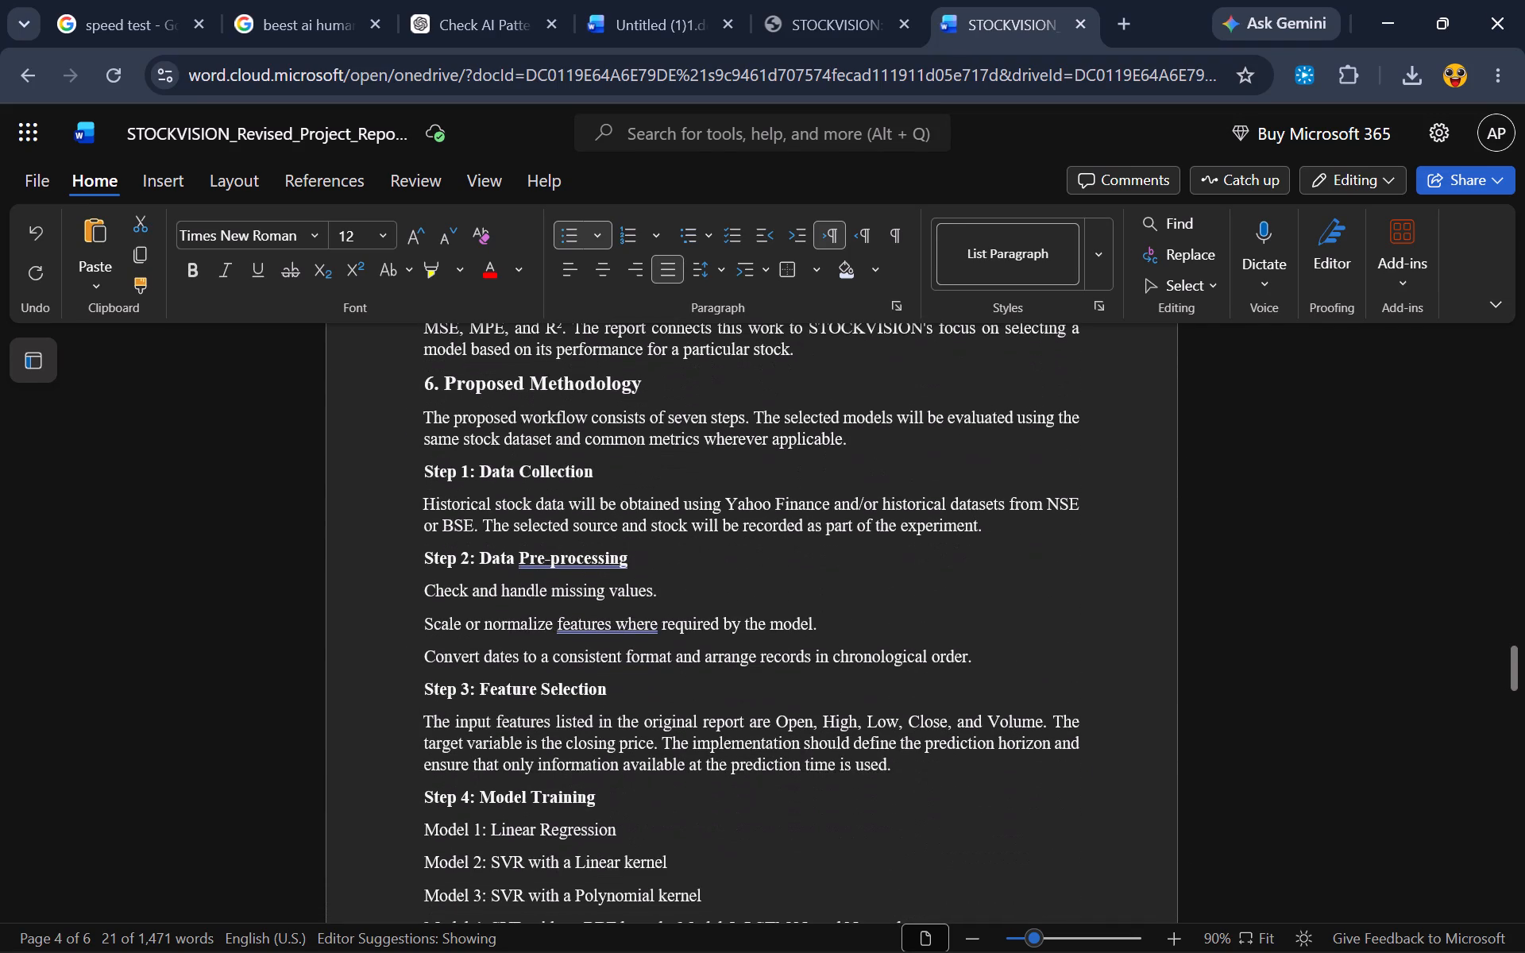
scroll(697, 588, down, 2)
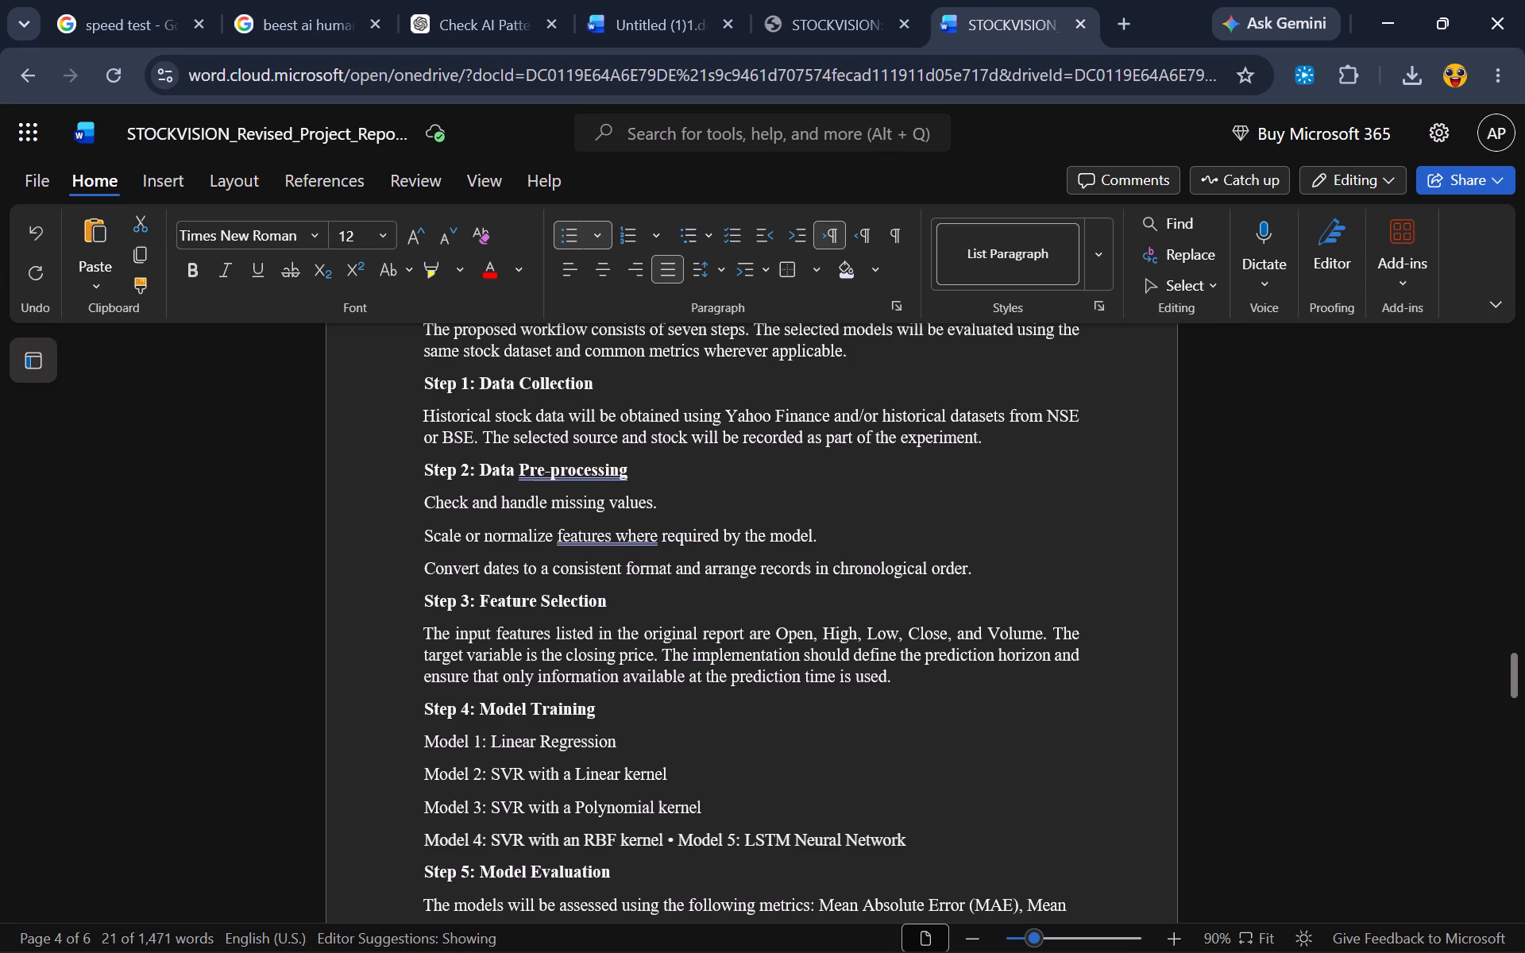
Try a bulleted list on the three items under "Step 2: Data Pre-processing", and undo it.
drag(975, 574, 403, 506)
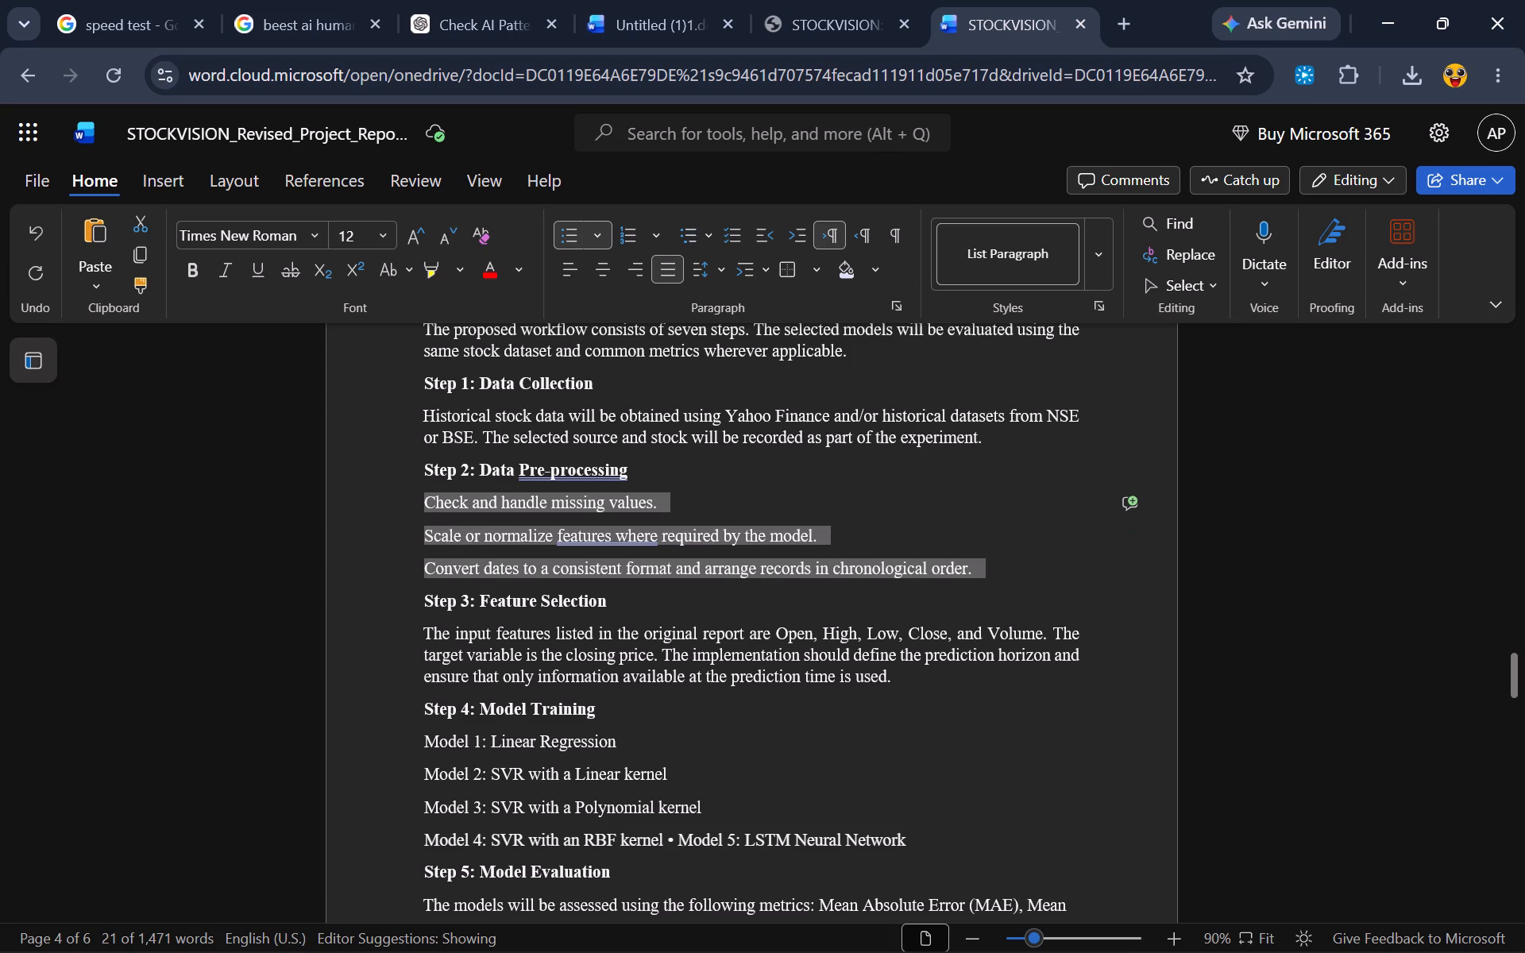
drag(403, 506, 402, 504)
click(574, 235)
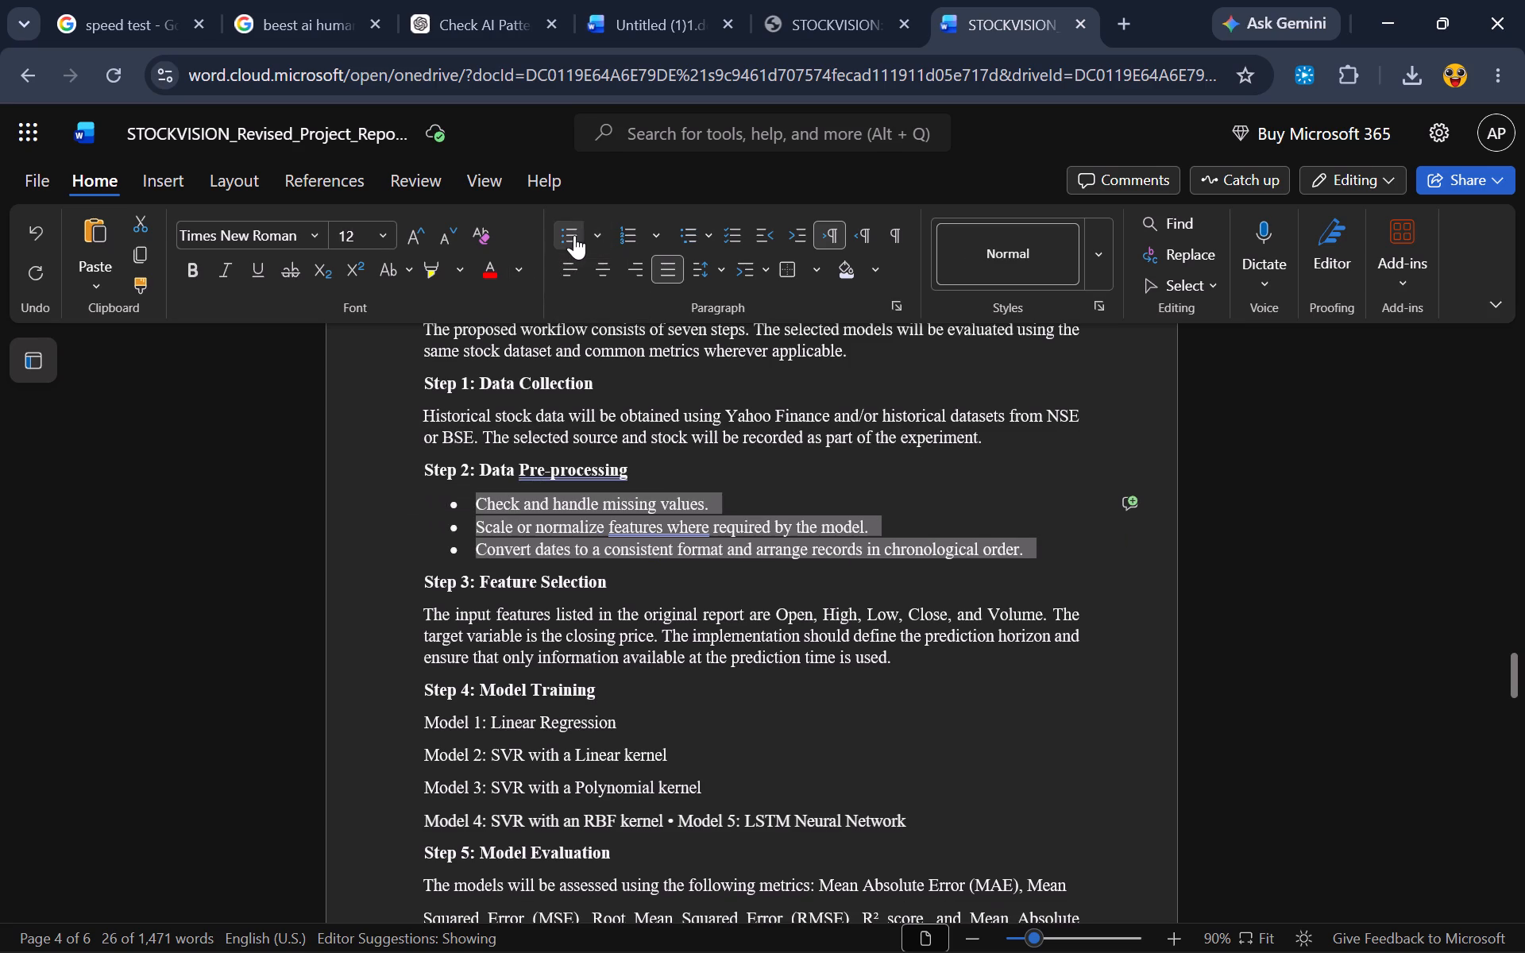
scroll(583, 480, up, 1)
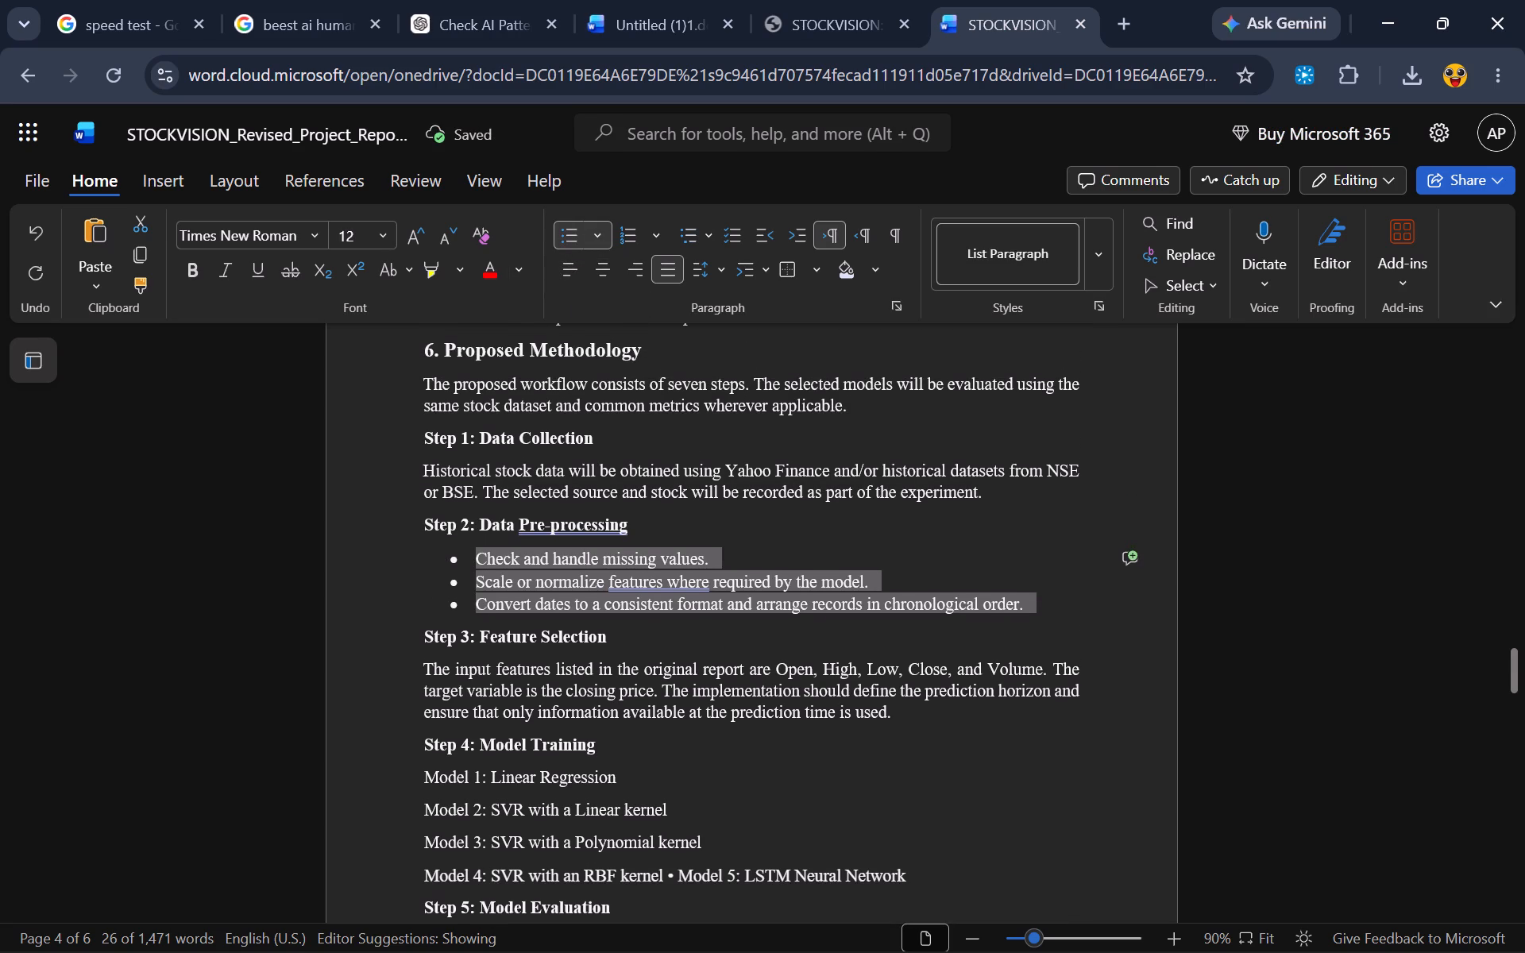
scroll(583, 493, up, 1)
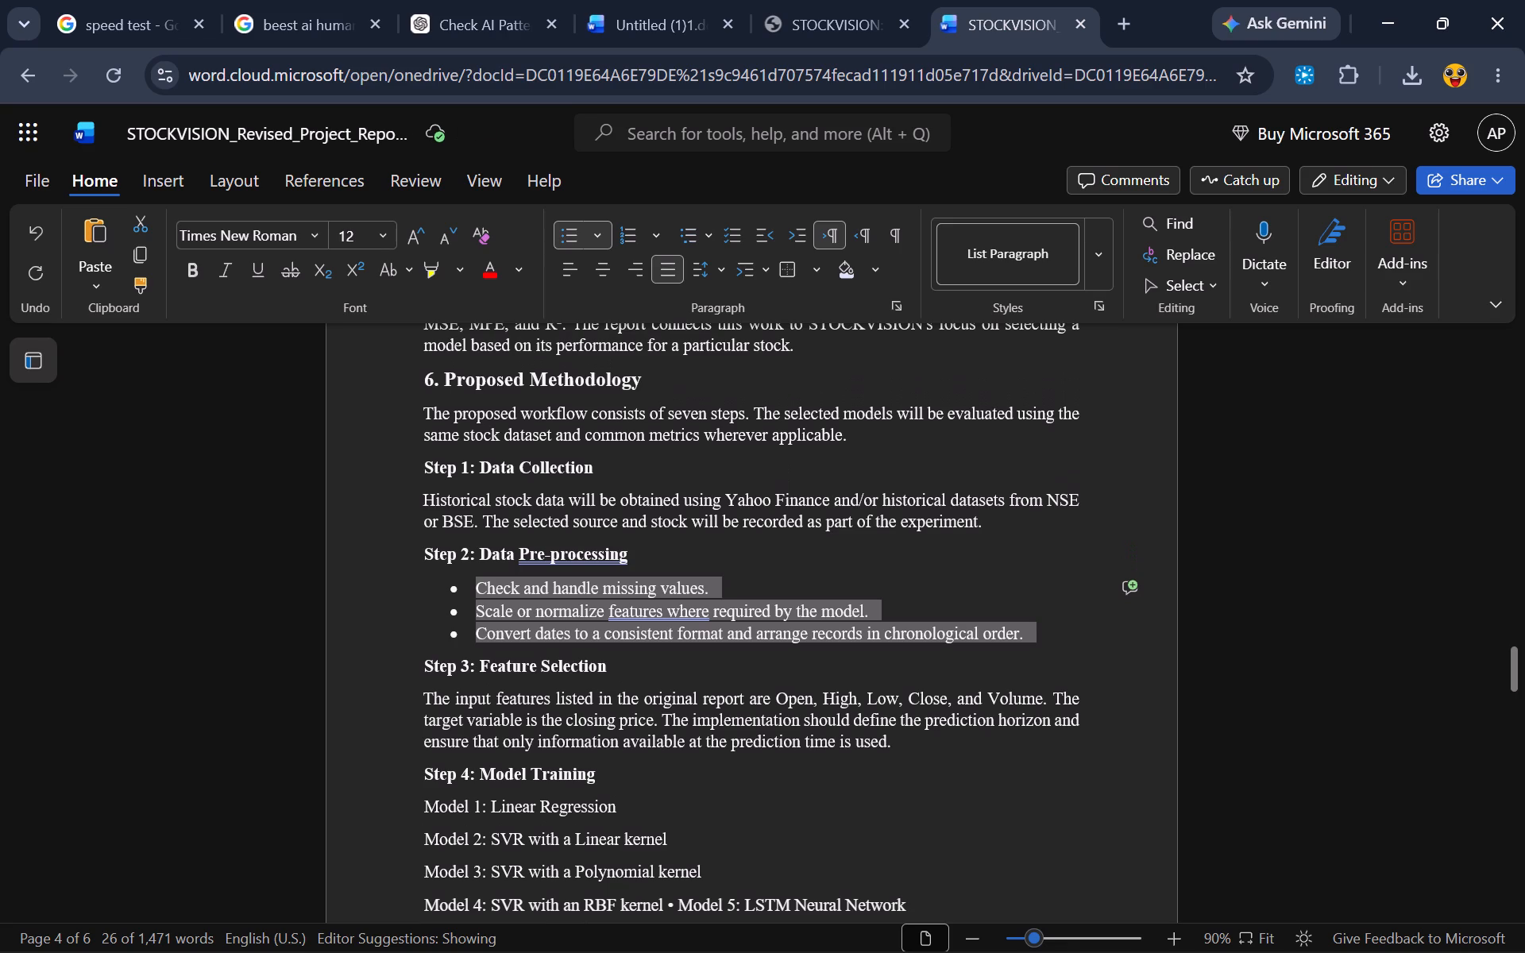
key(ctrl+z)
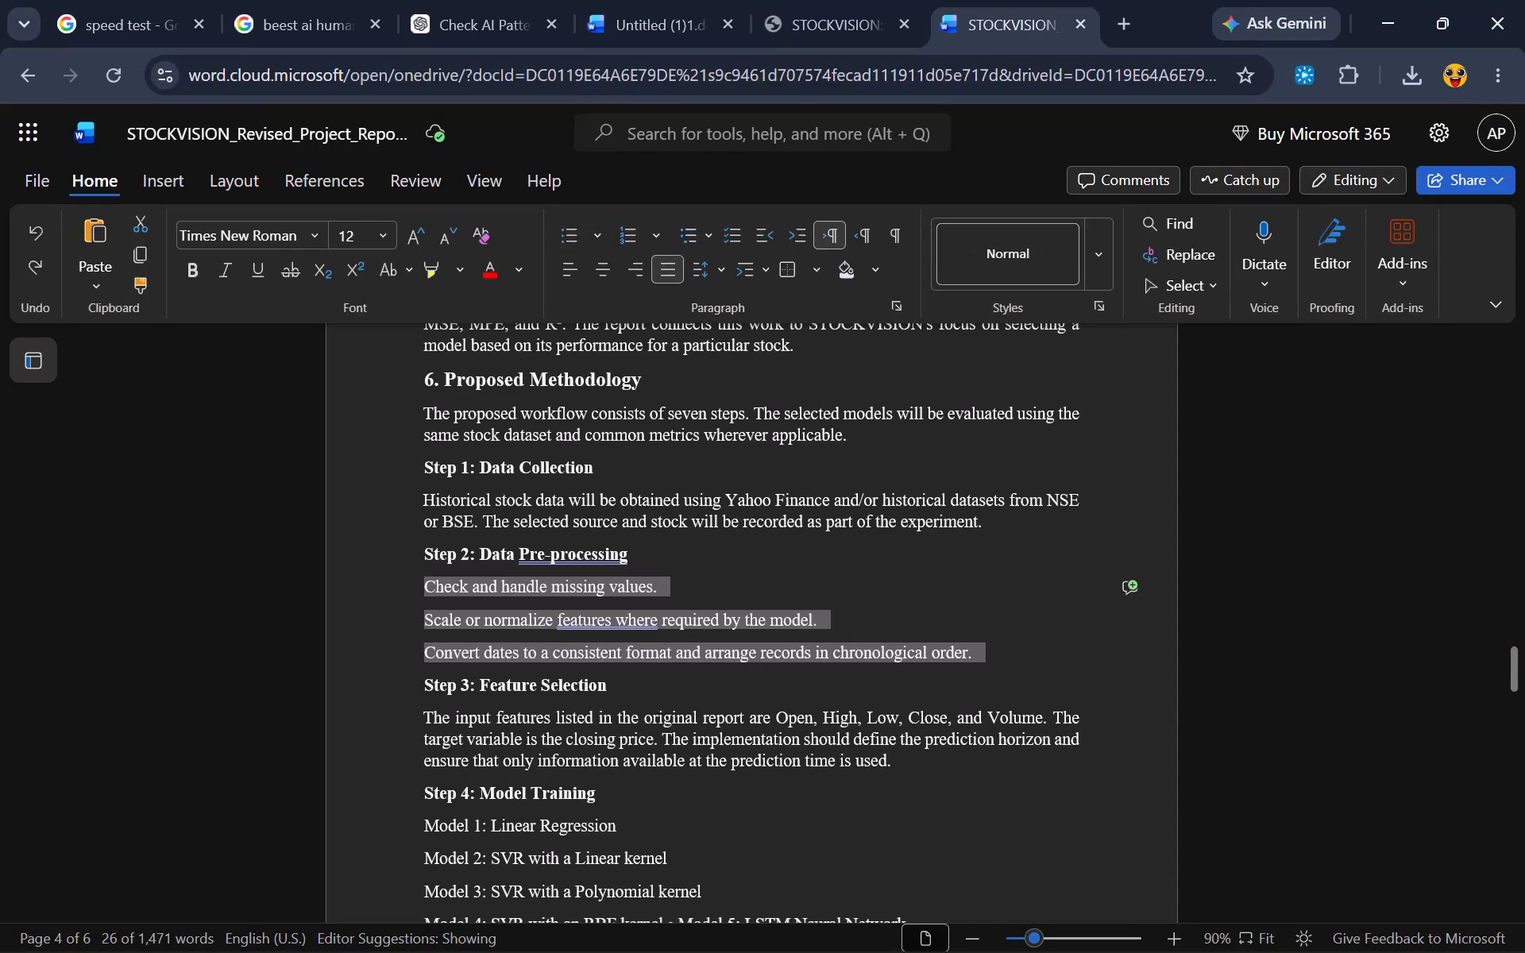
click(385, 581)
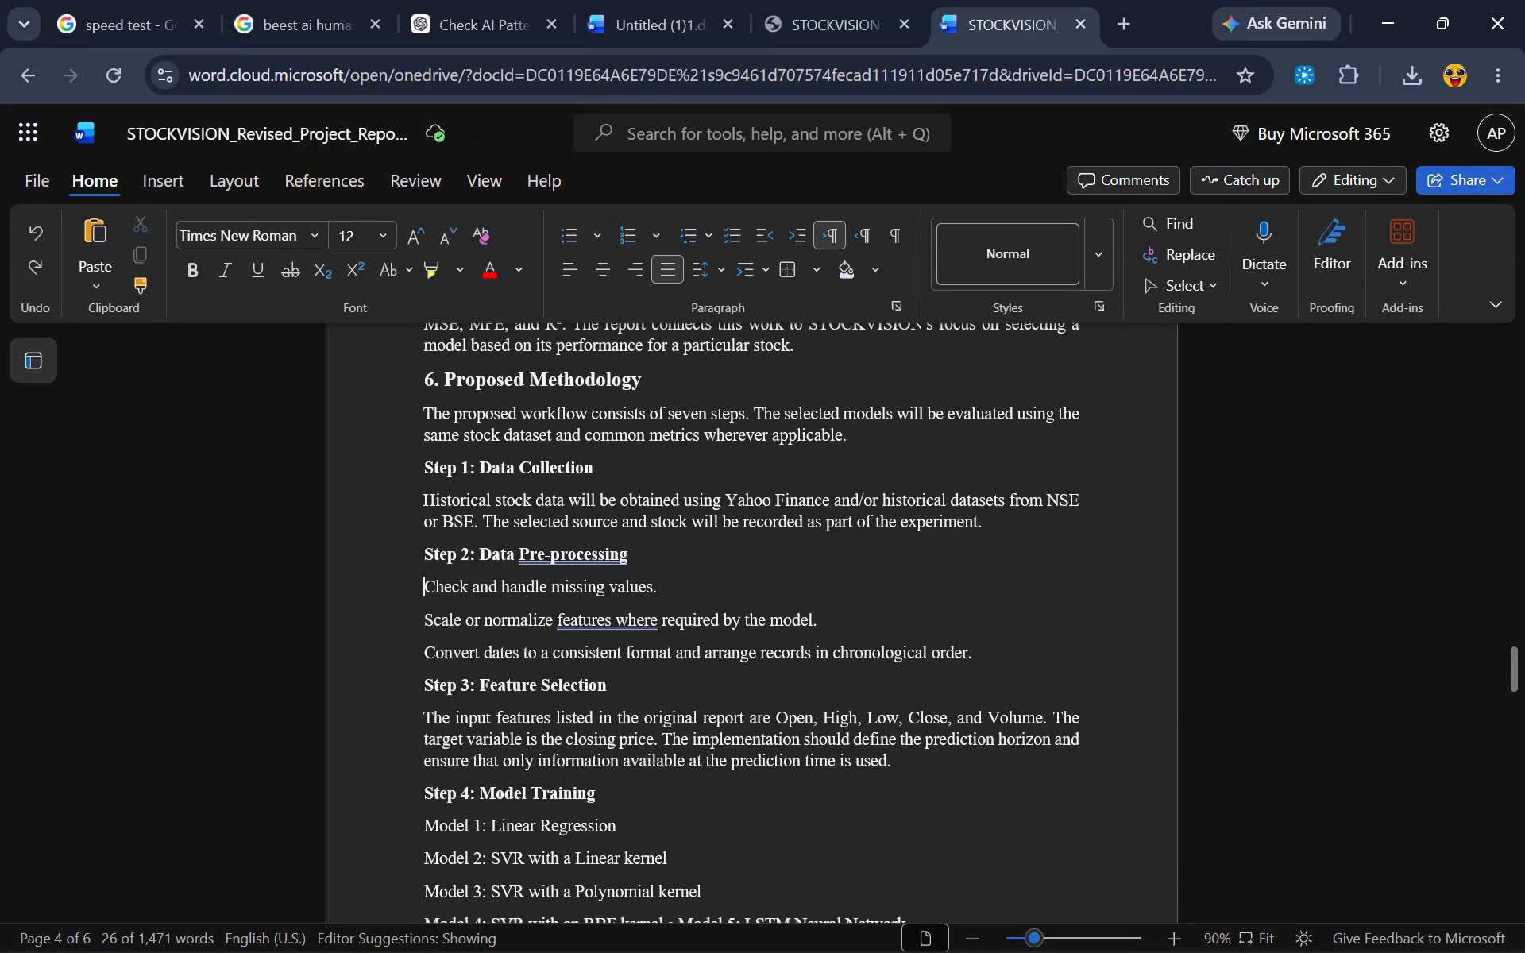
Export the revised STOCKVISION report as a PDF and download it.
scroll(481, 600, down, 3)
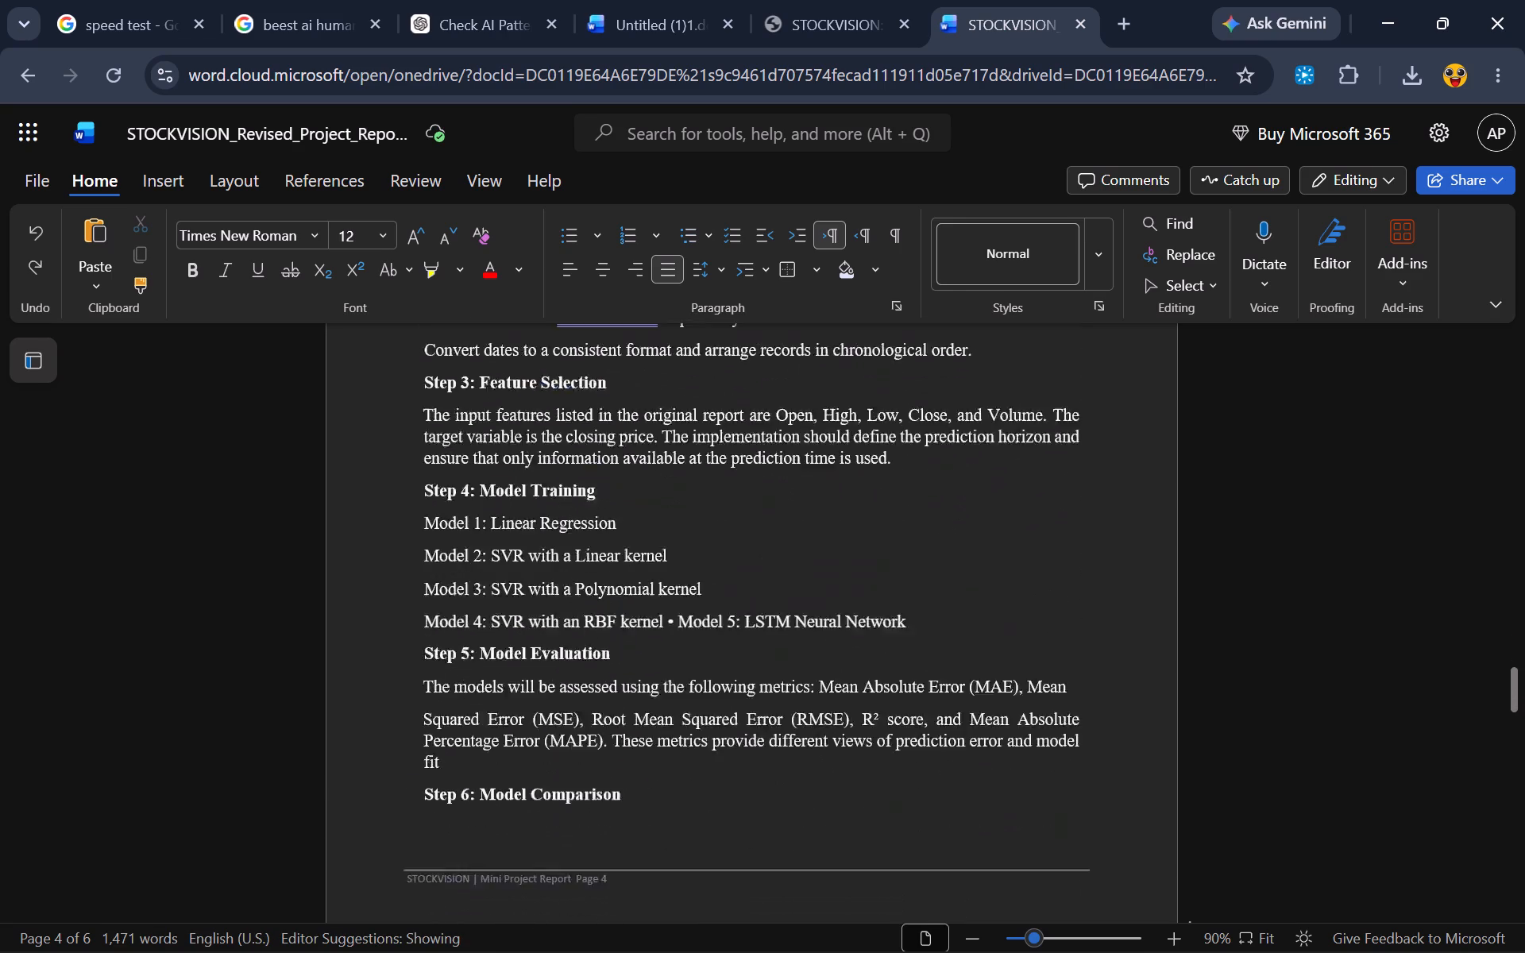
scroll(481, 600, down, 4)
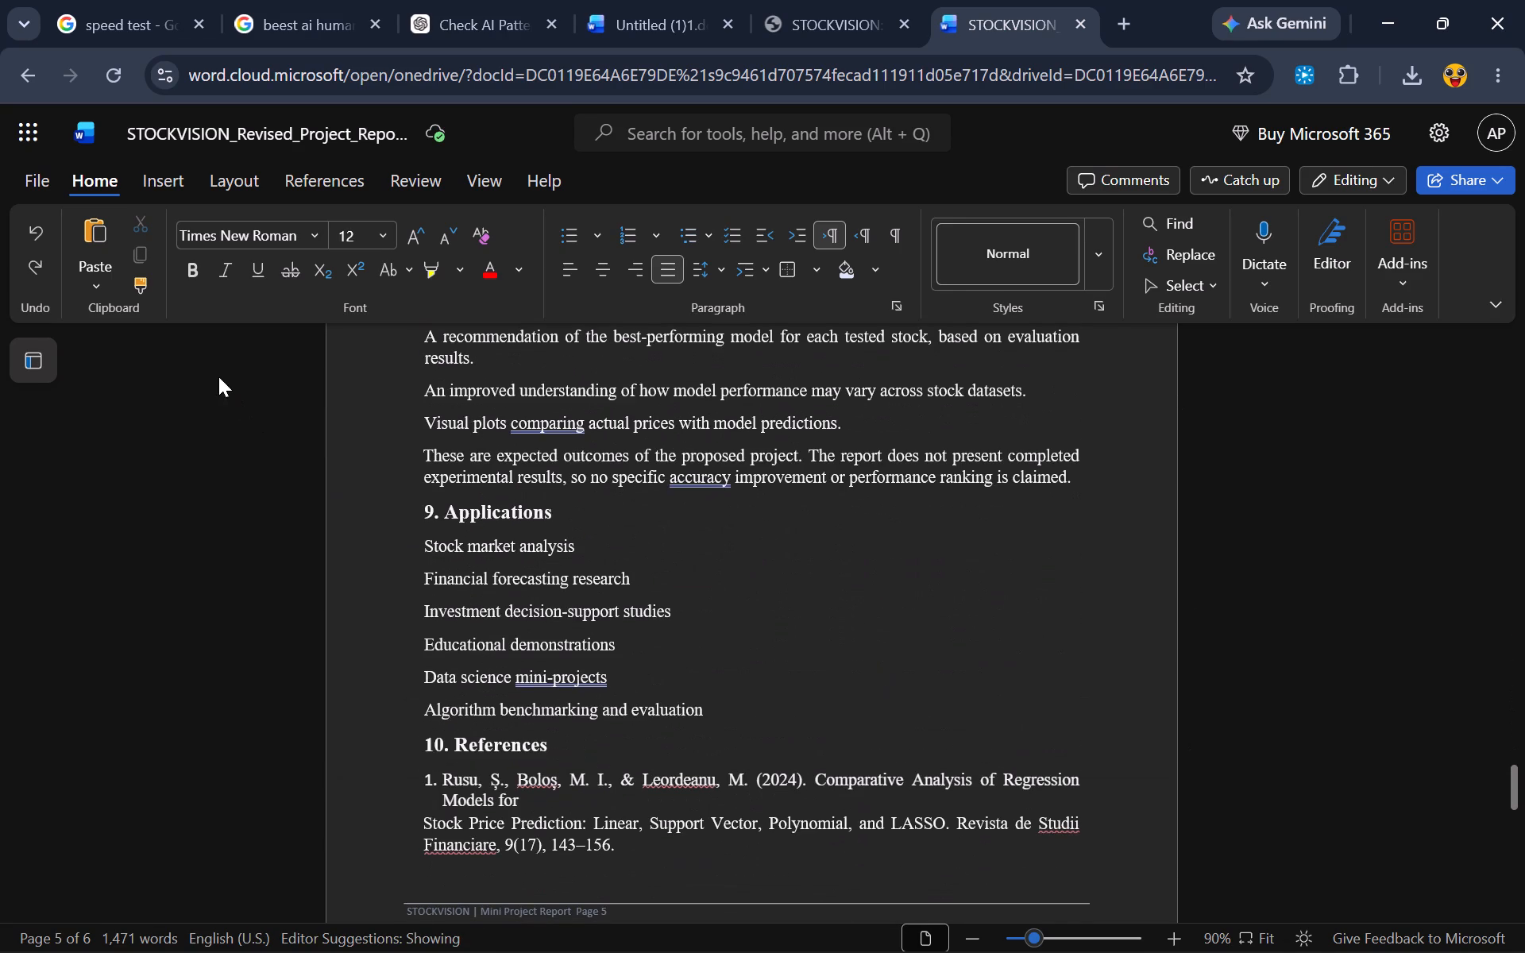
click(45, 184)
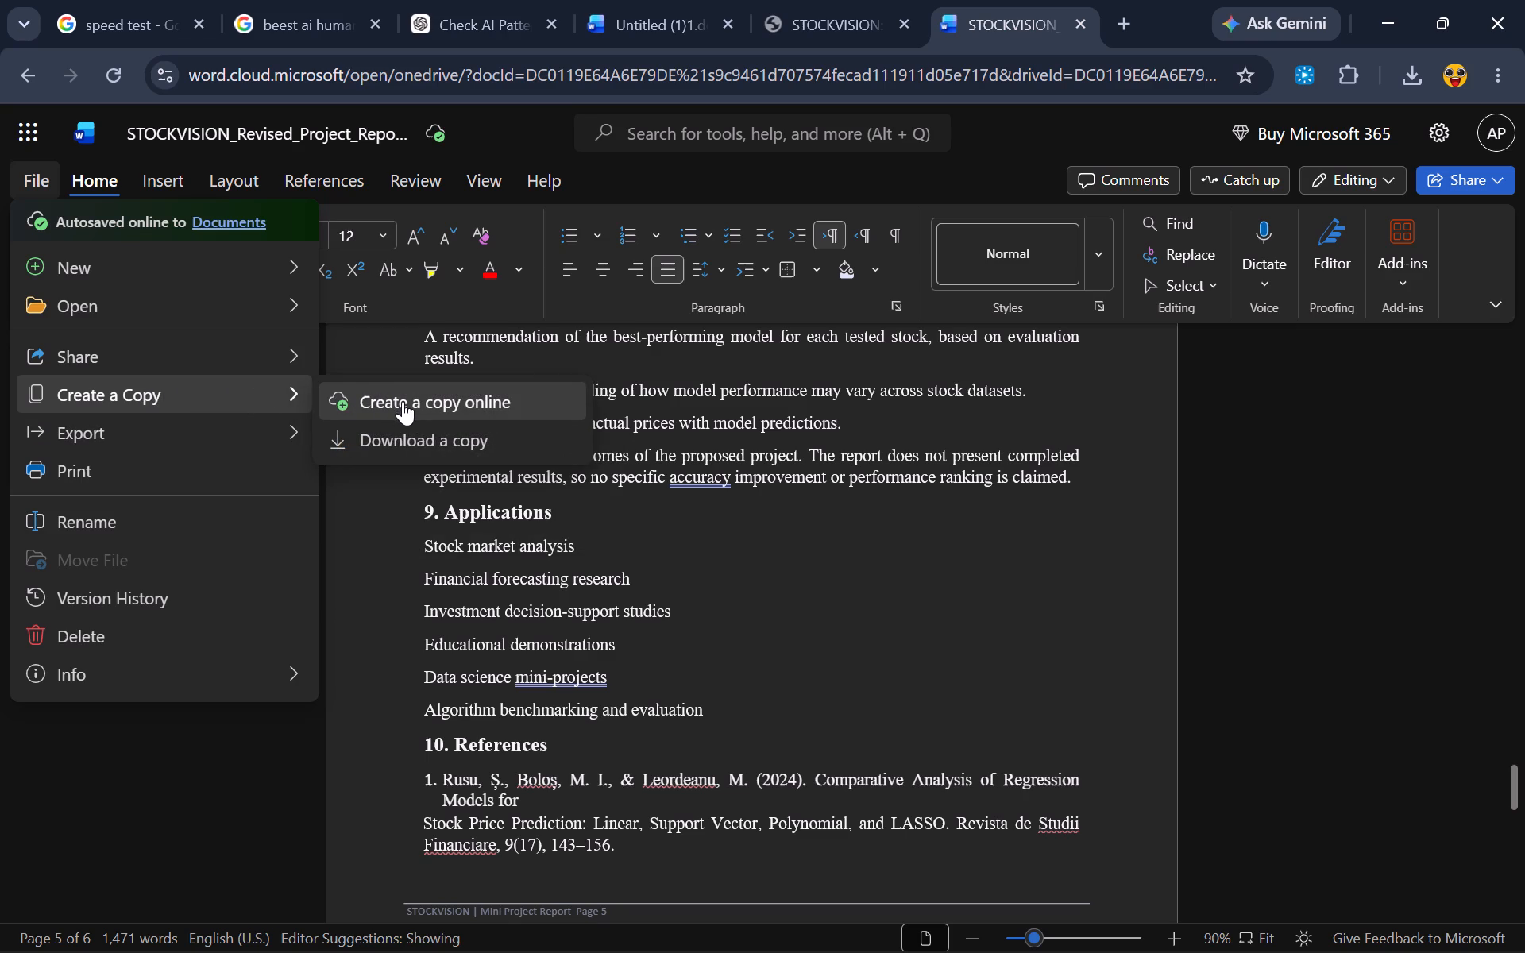
click(163, 415)
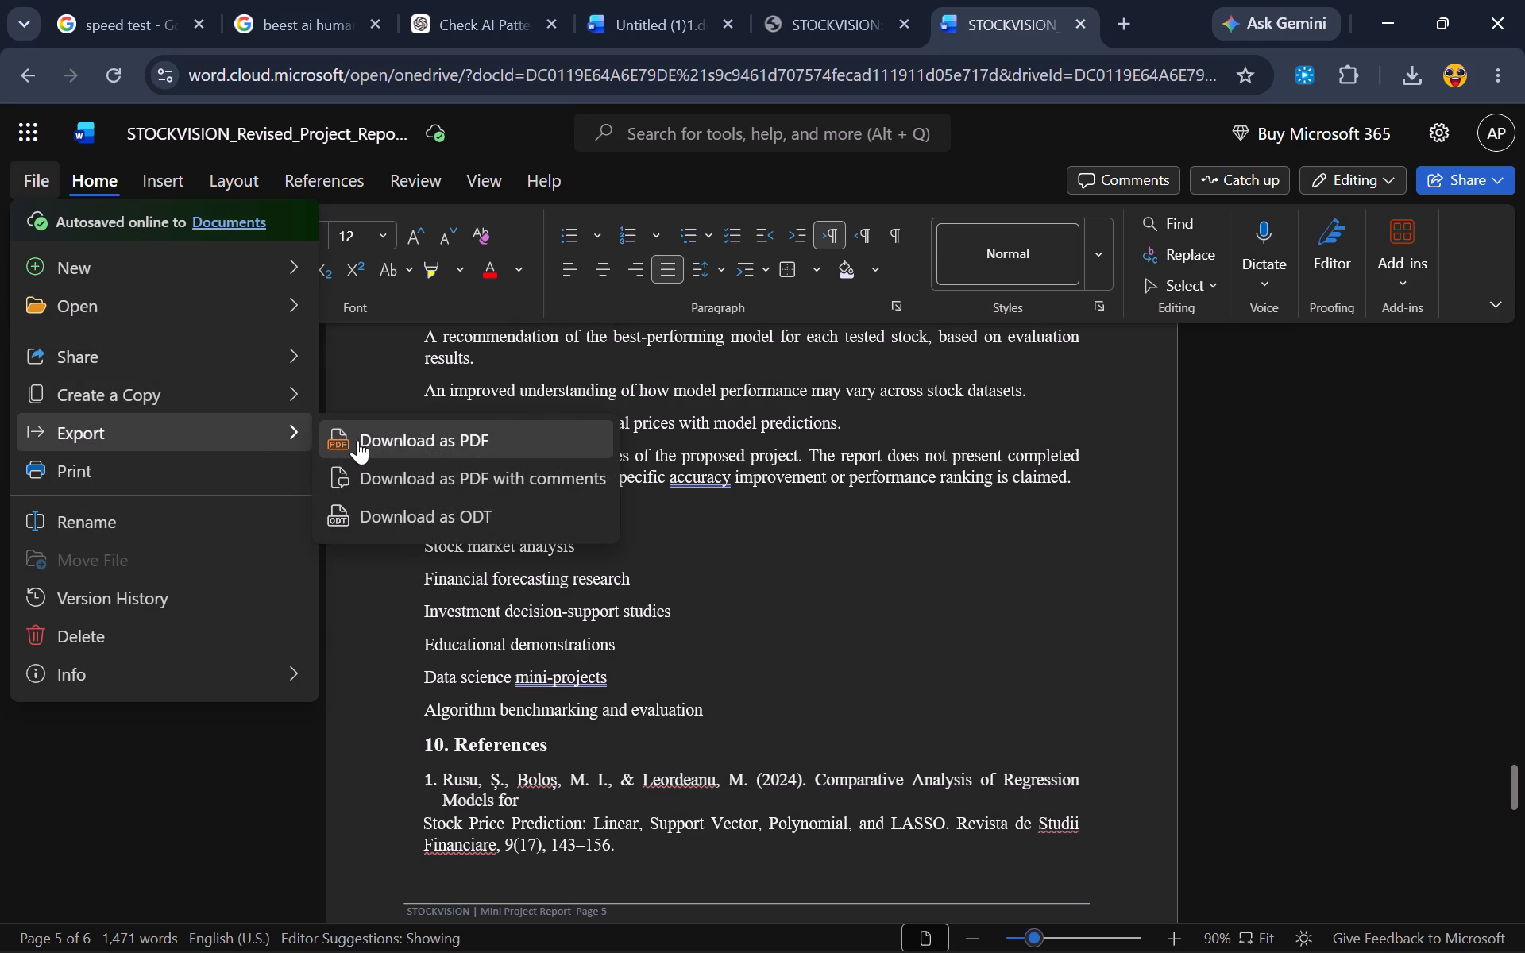
click(392, 434)
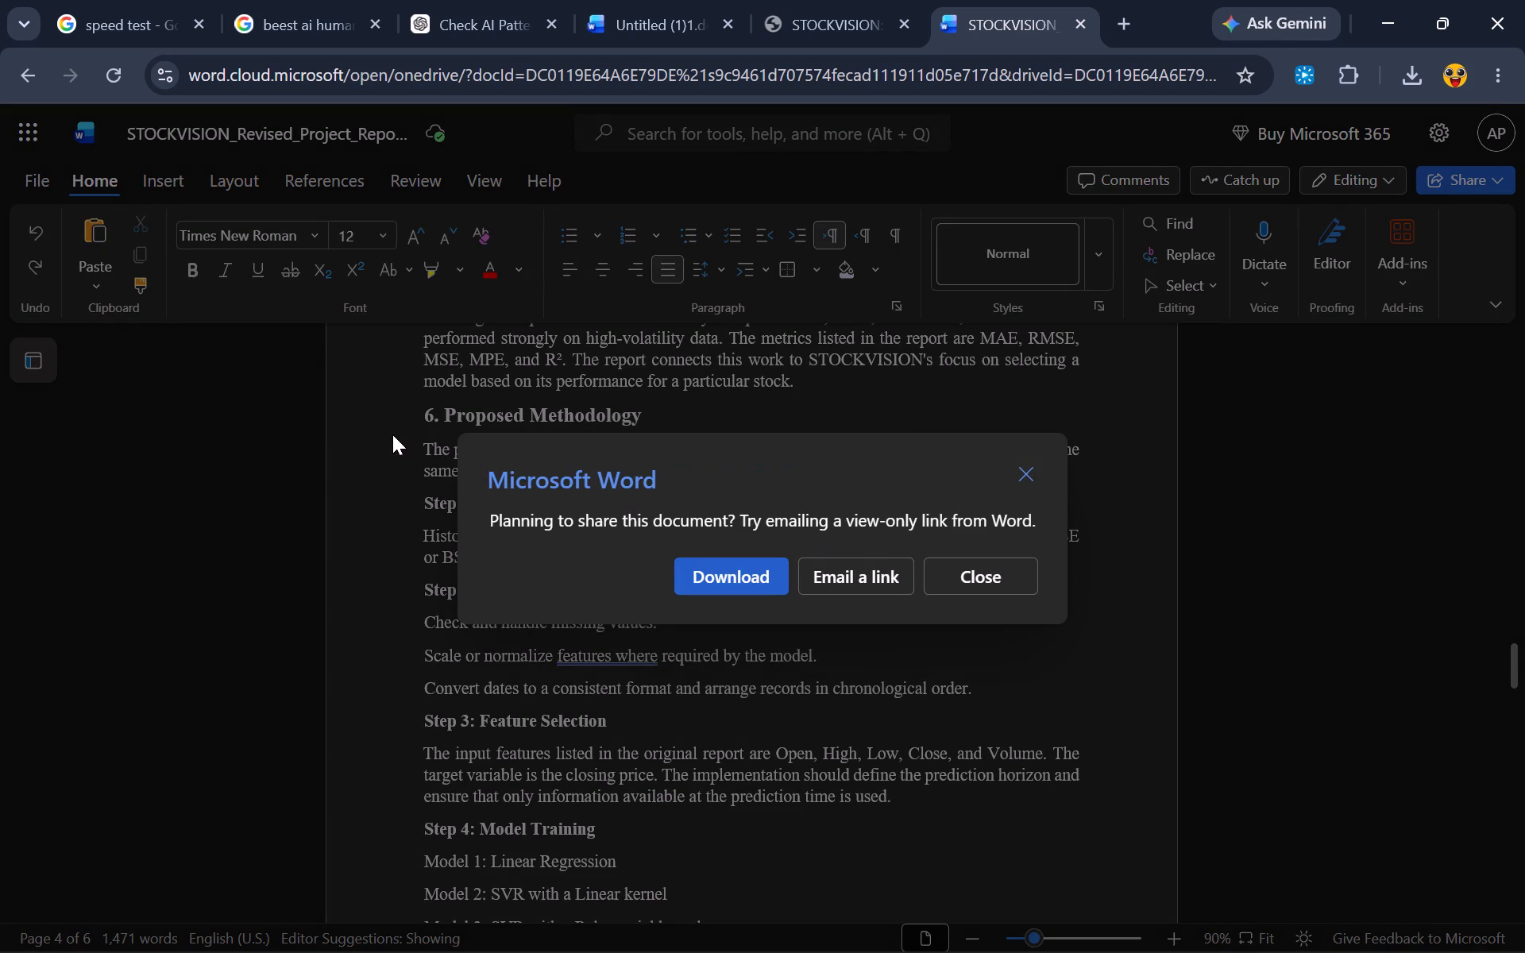
drag(392, 434, 750, 577)
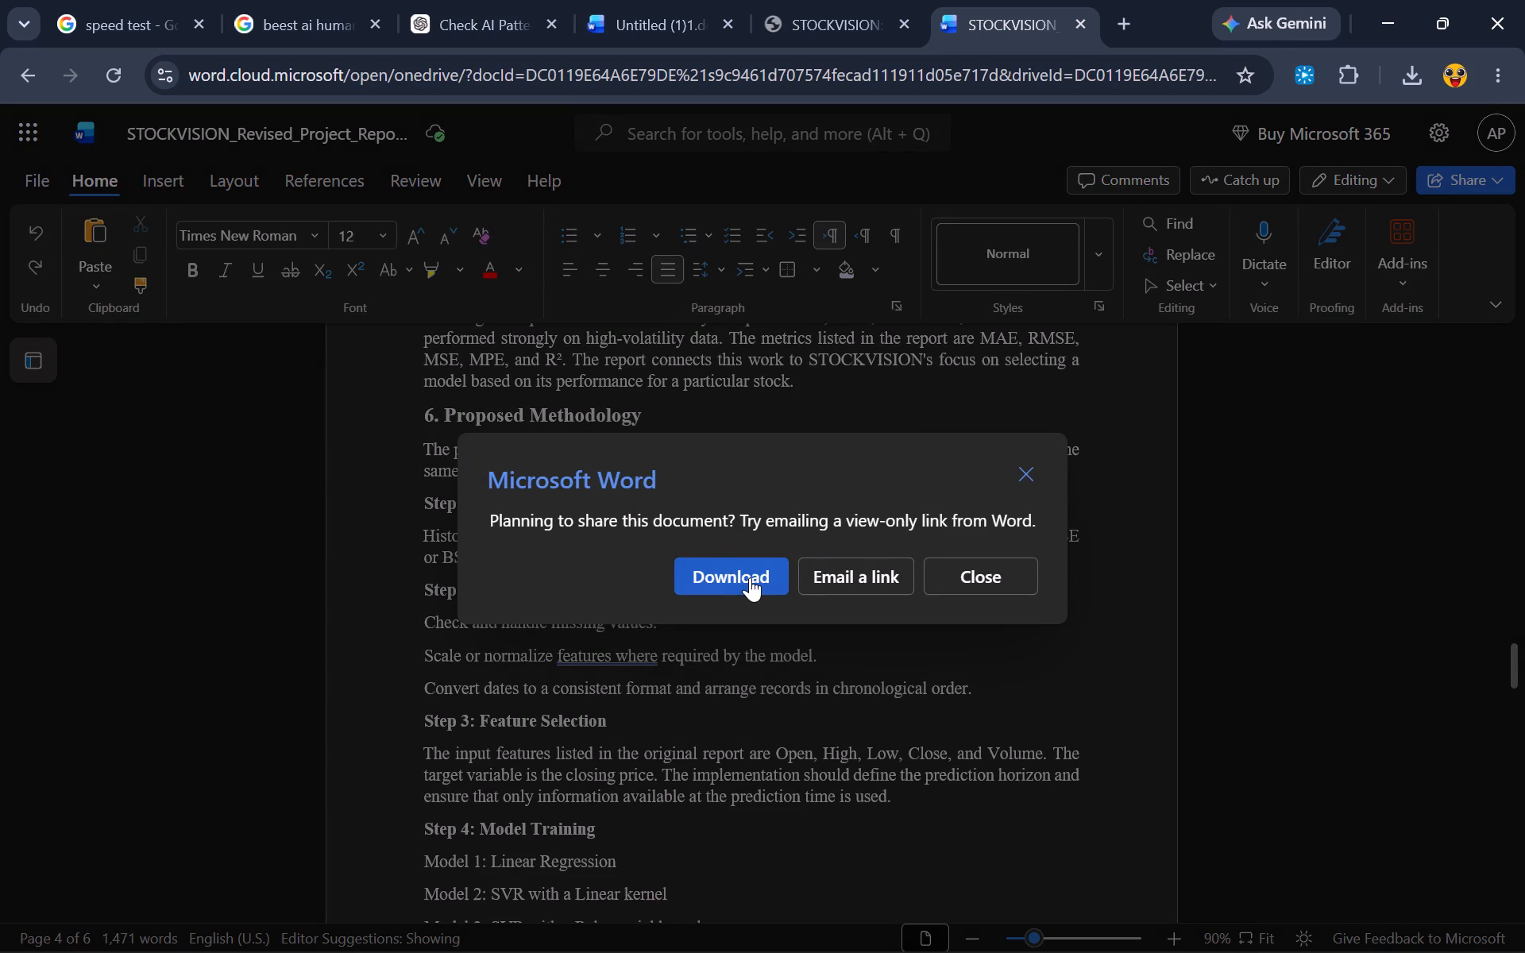
drag(750, 577, 751, 577)
click(751, 577)
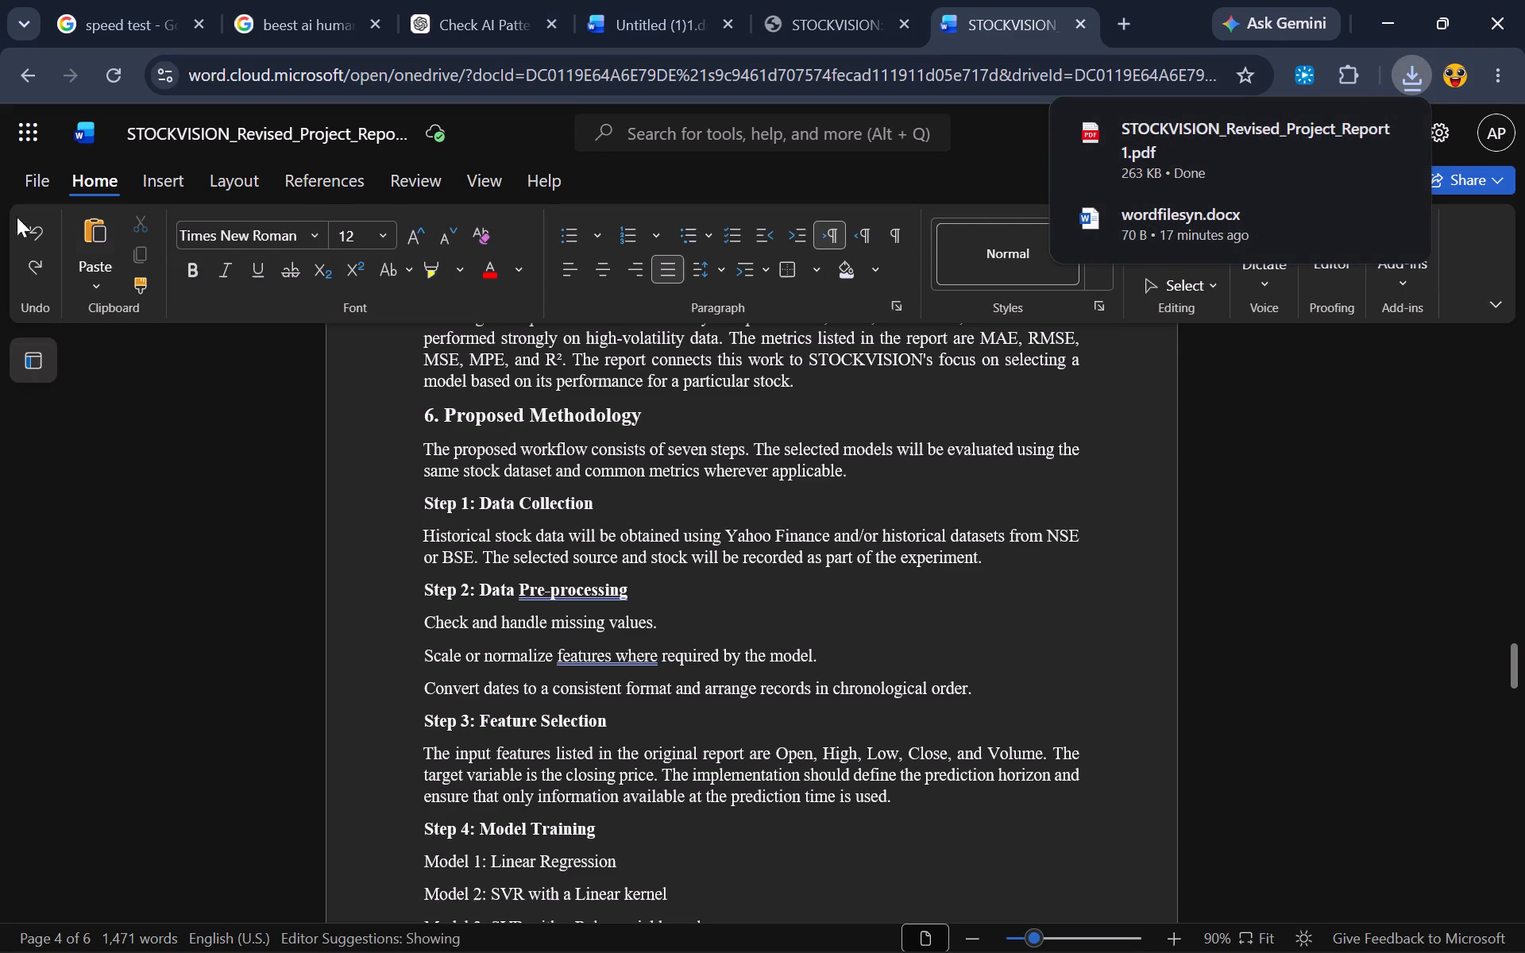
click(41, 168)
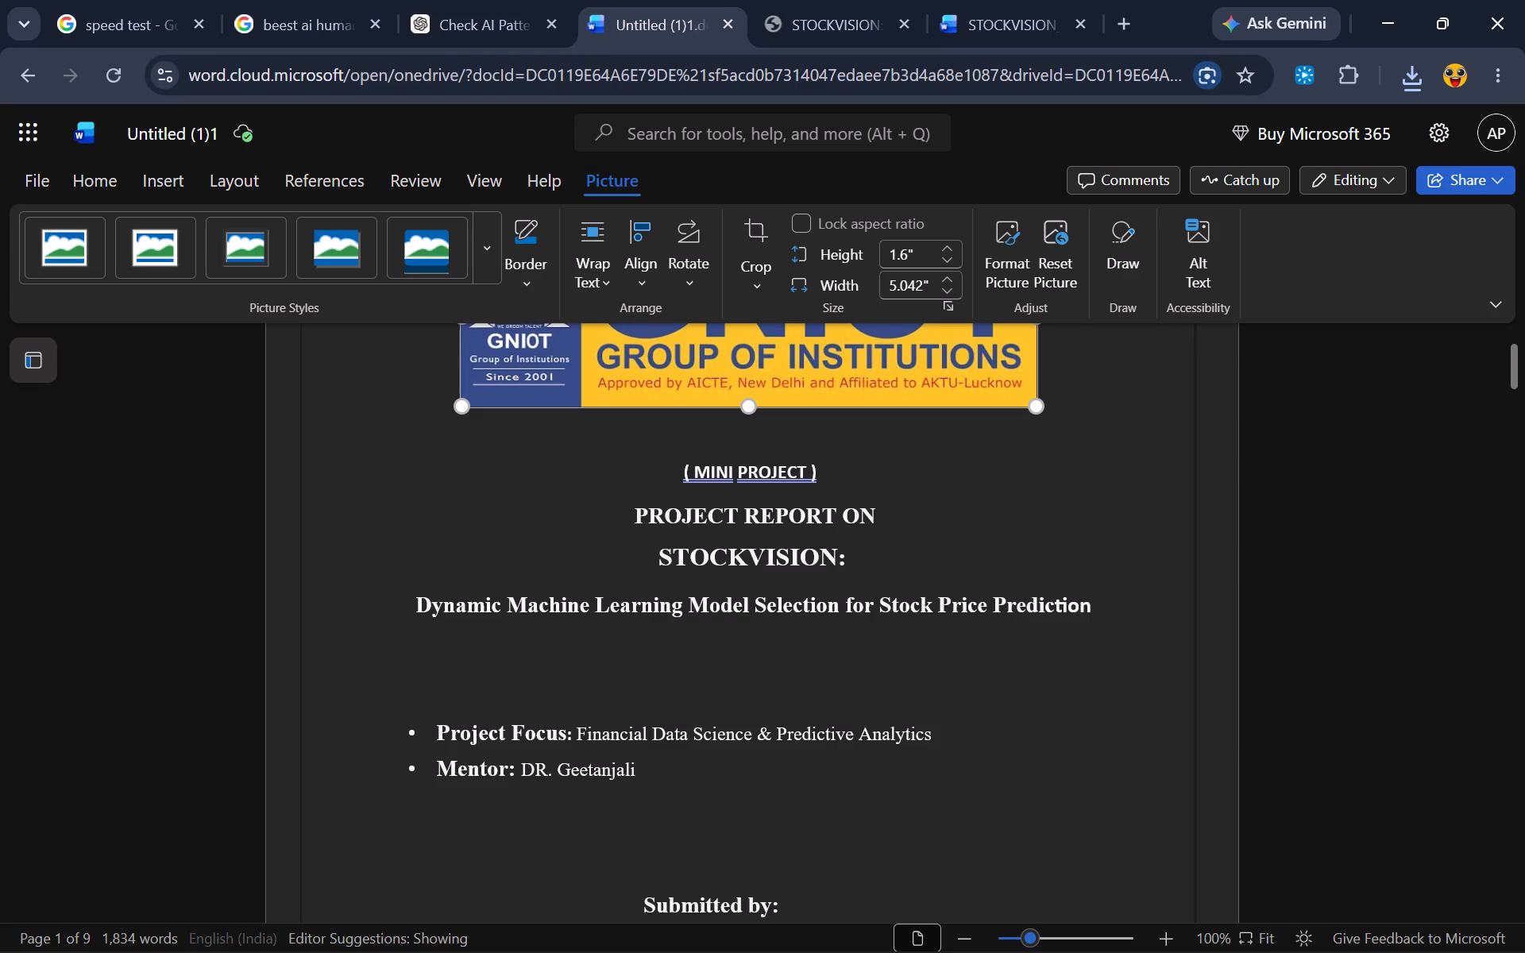
Review the rest of the cover page in Untitled (1)1, then the introduction and problem statement in STOCKVISION_Revised_Project_Report.pdf.
scroll(577, 536, down, 1)
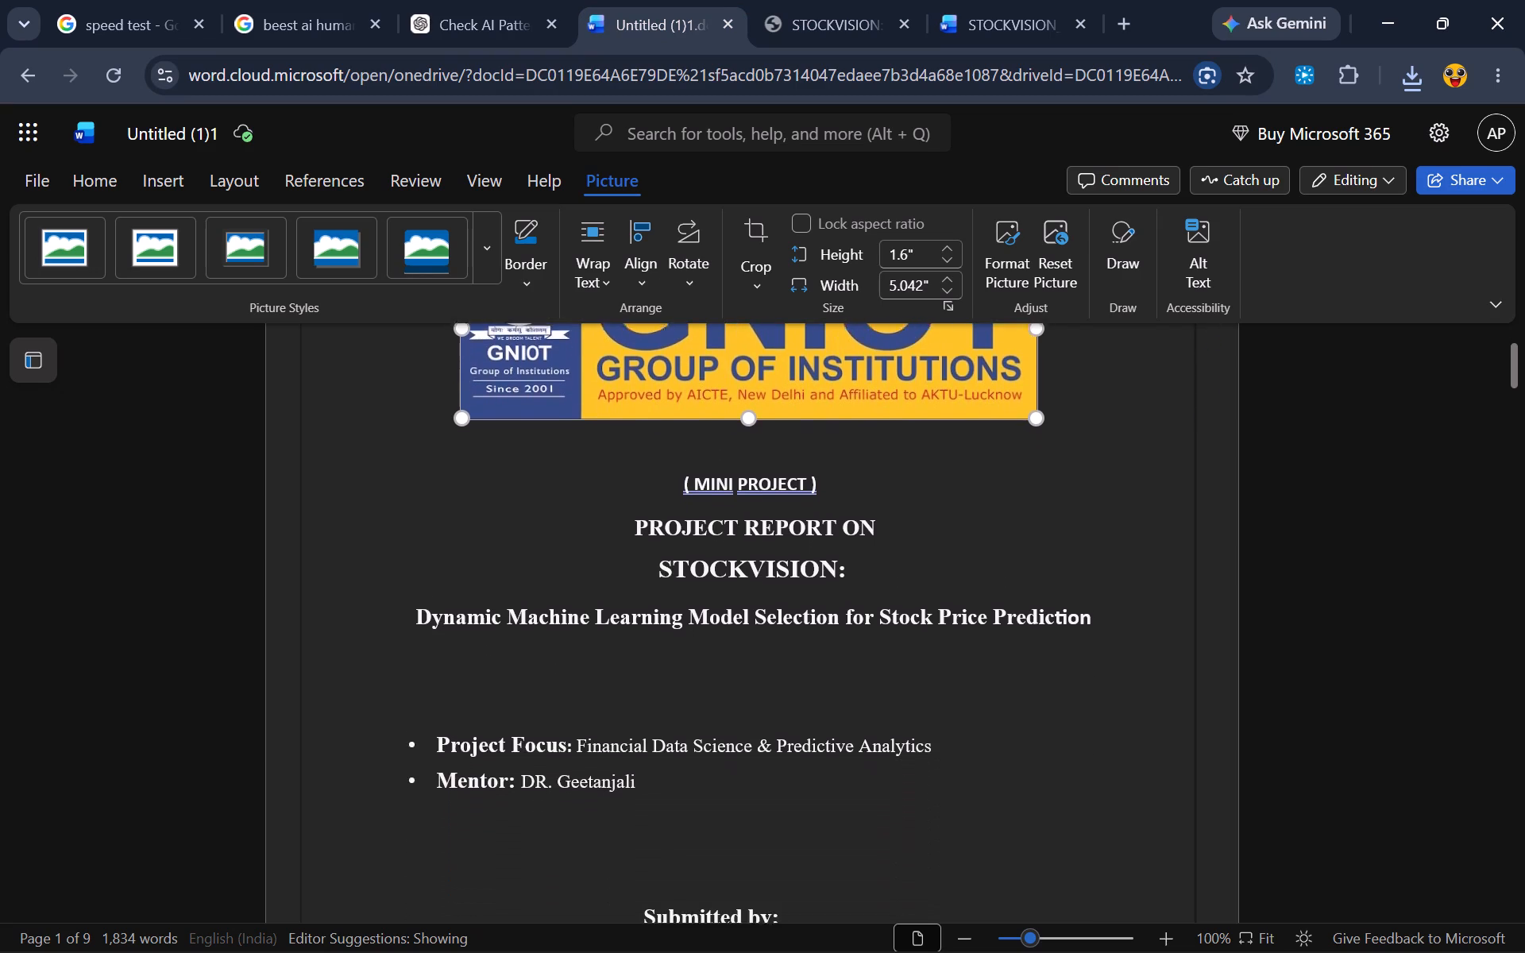
scroll(577, 536, down, 3)
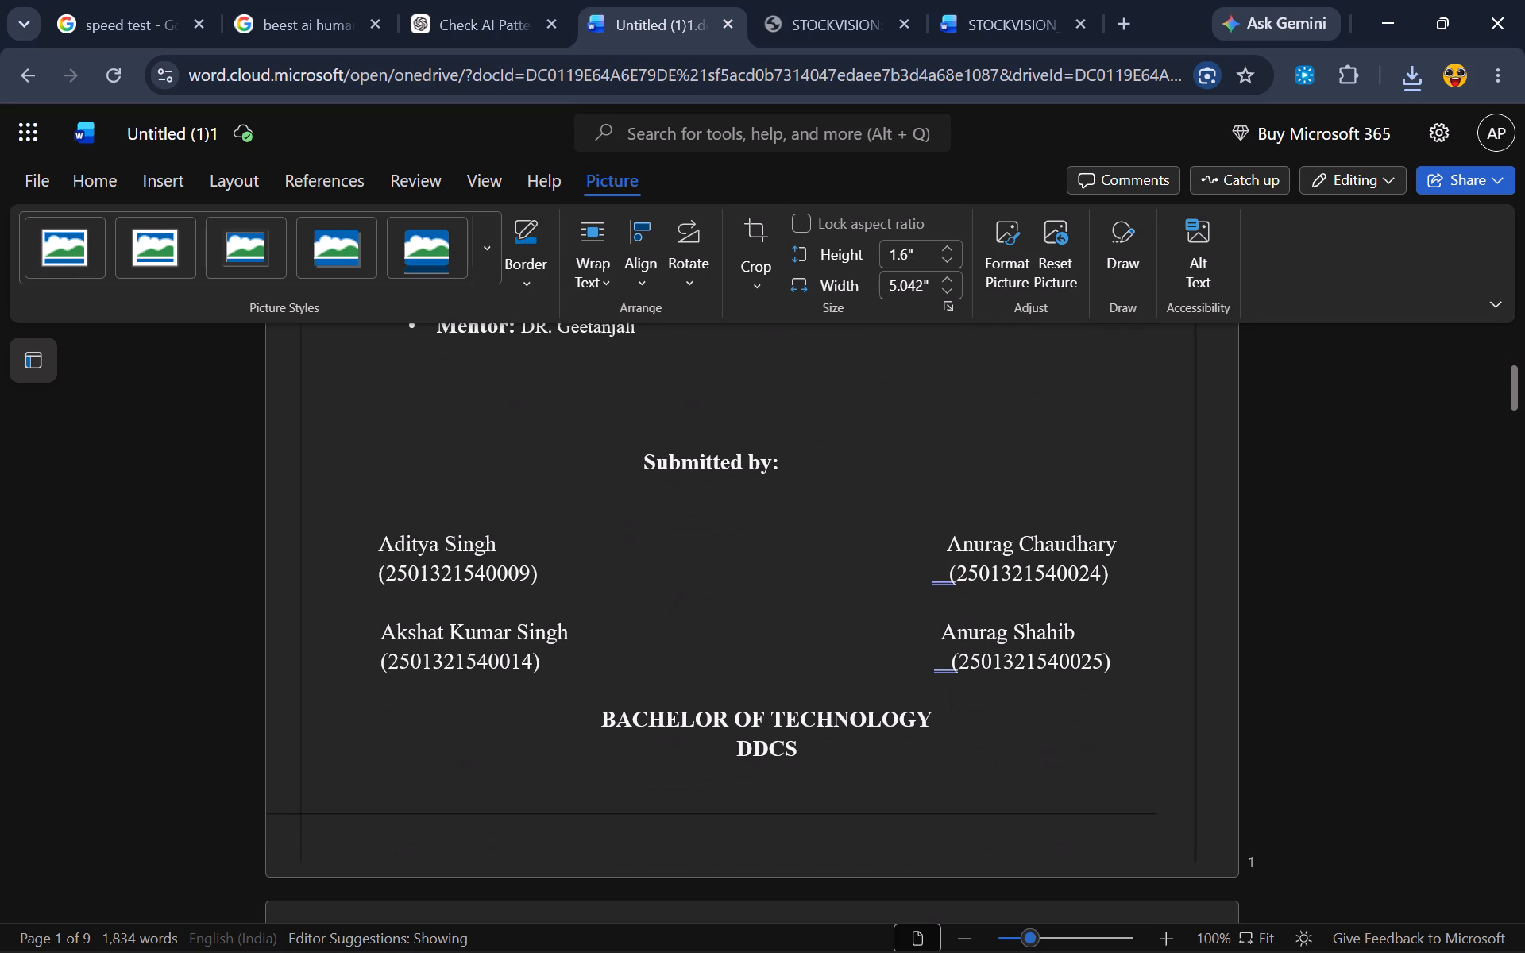
scroll(577, 536, down, 1)
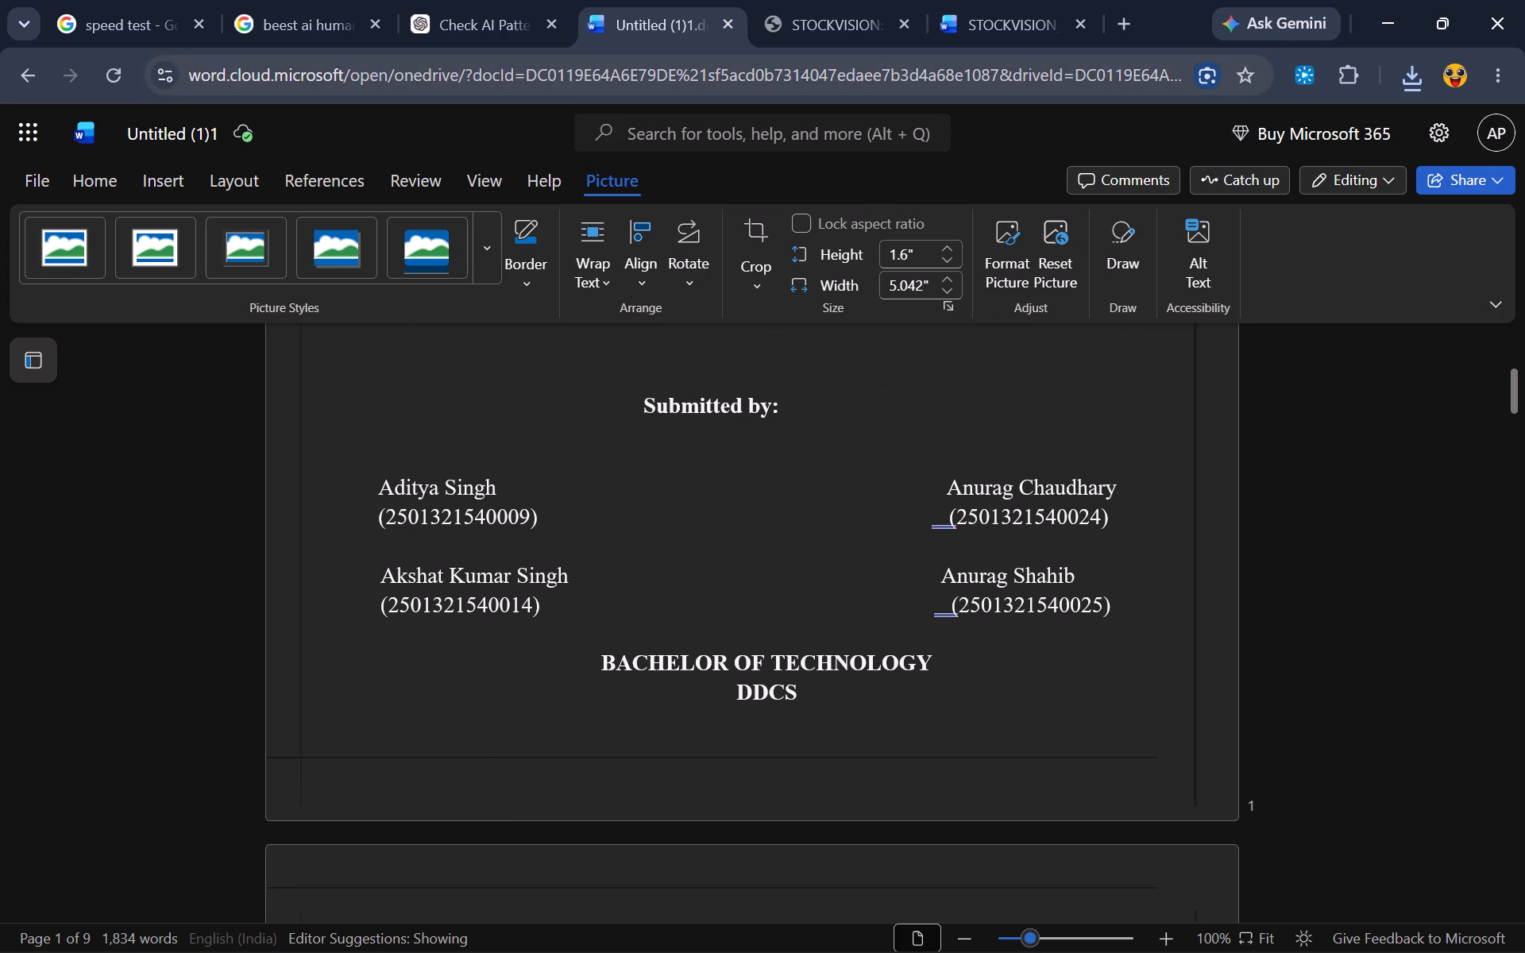
click(821, 9)
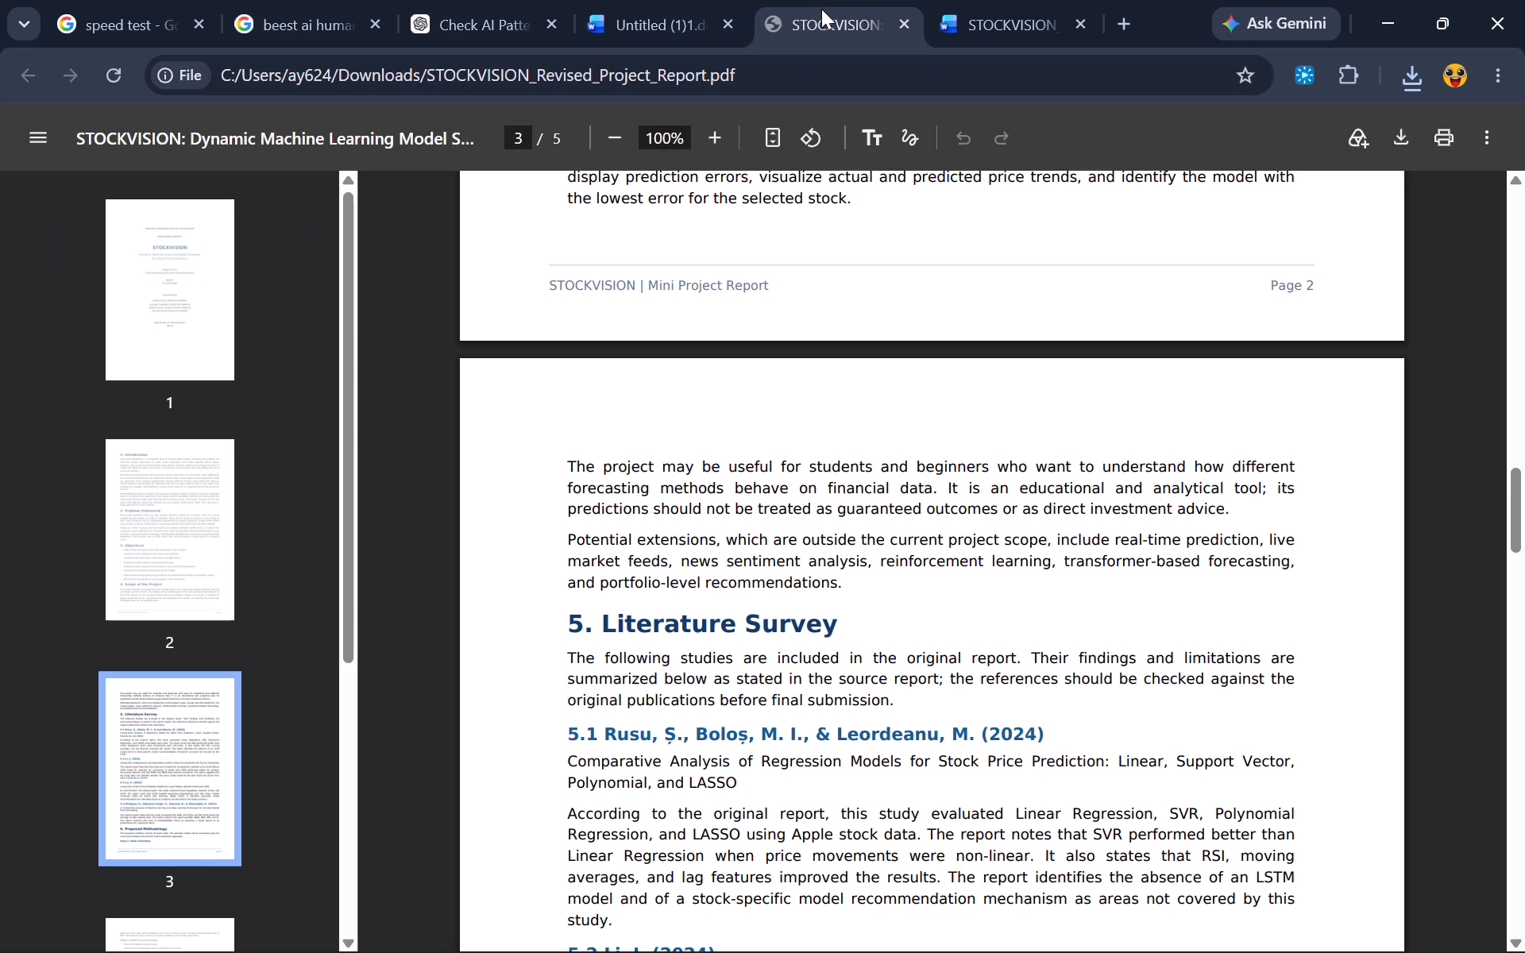
scroll(703, 396, up, 6)
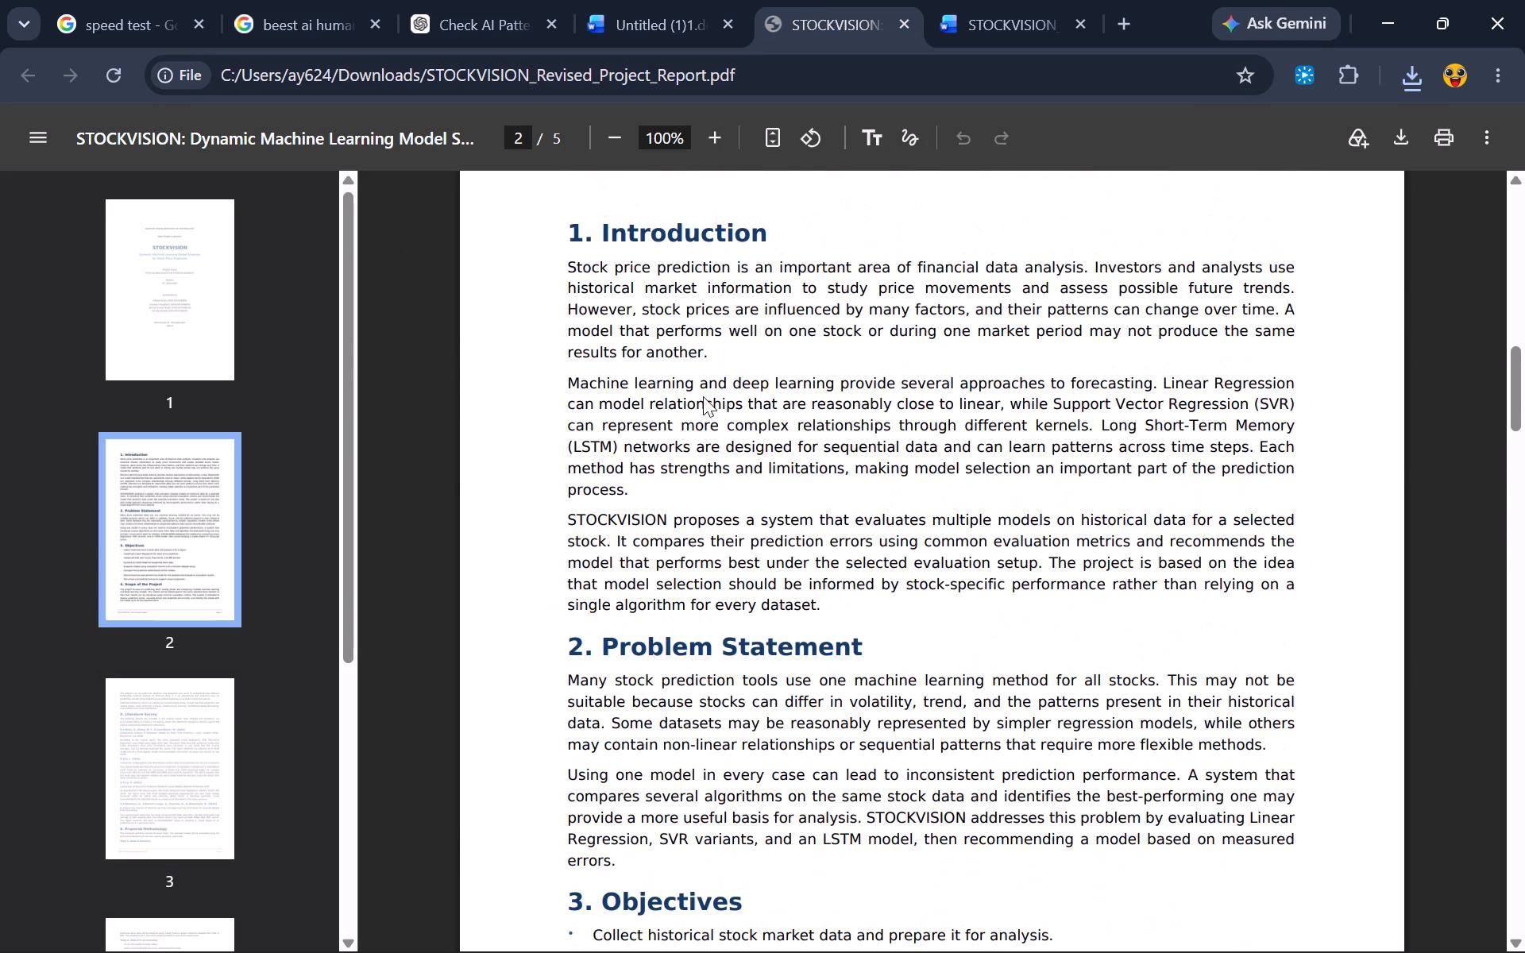
Open WhatsApp Web in a new browser tab.
click(1108, 22)
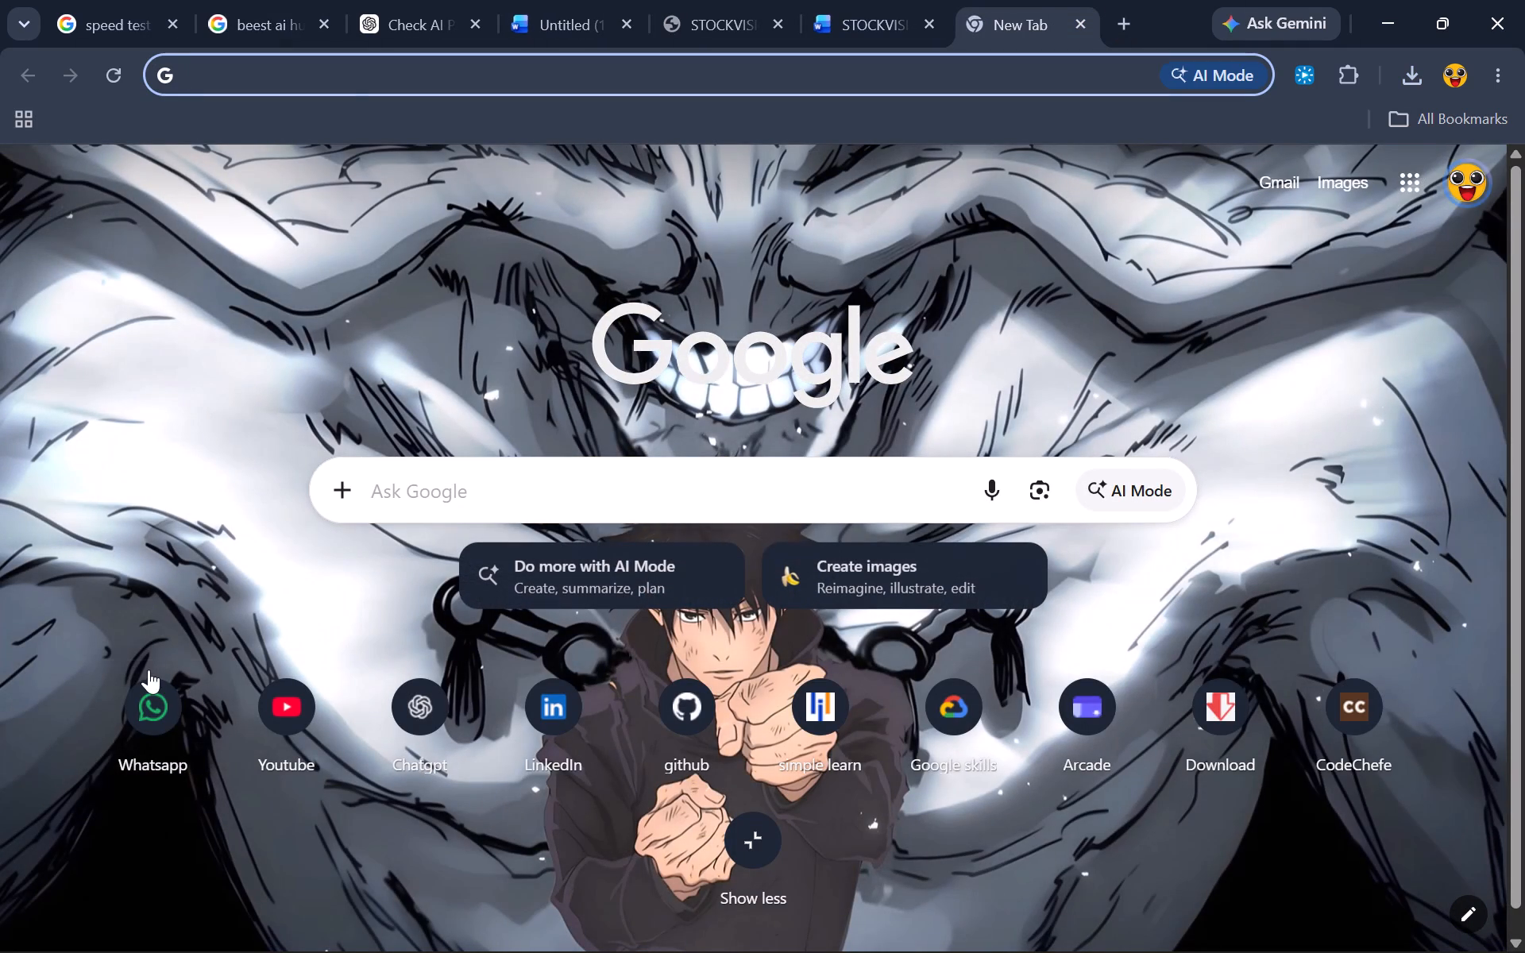
click(143, 679)
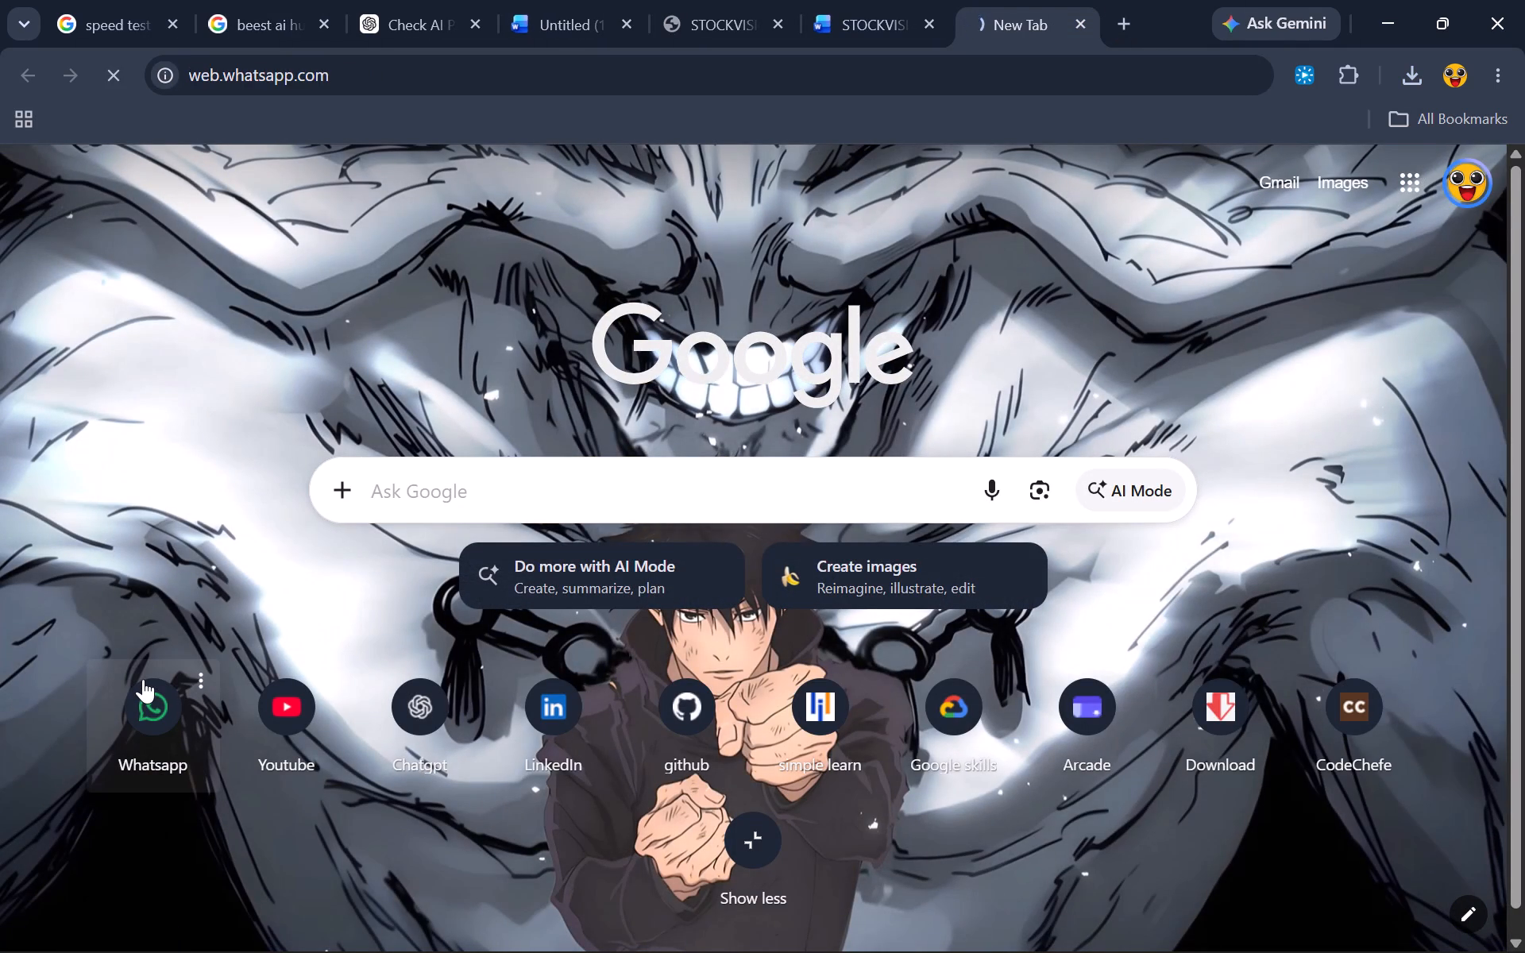